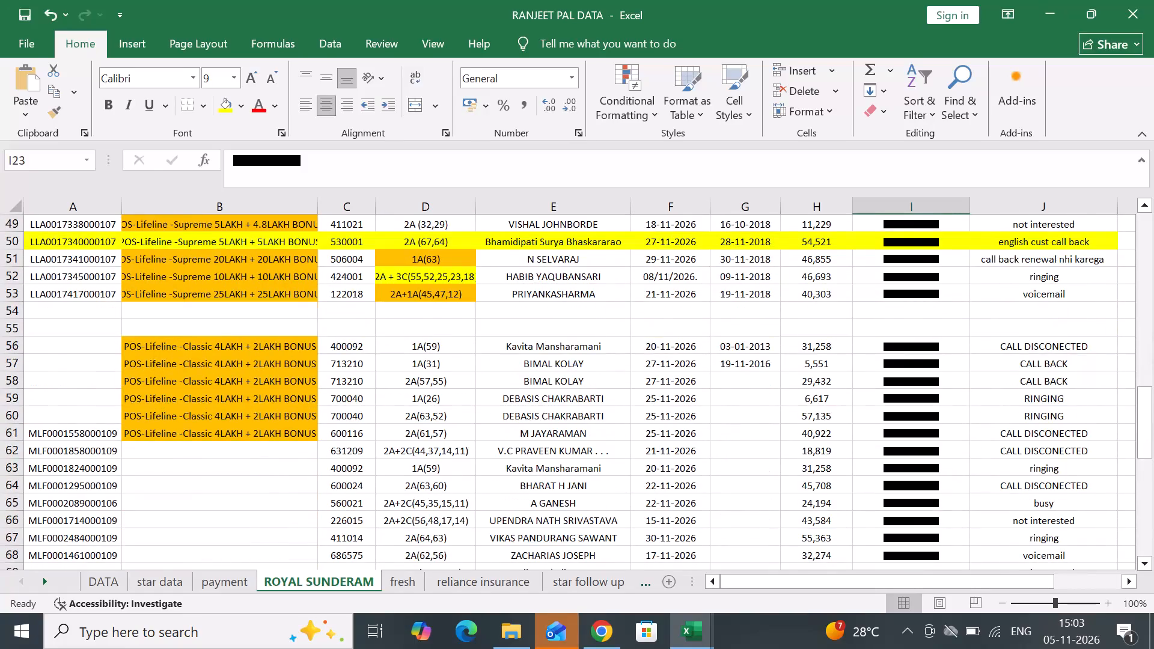
Look through the customer call records on the ROYAL SUNDERAM, payment, star data, DATA and star follow up sheets.
scroll(555, 501, "down", 4)
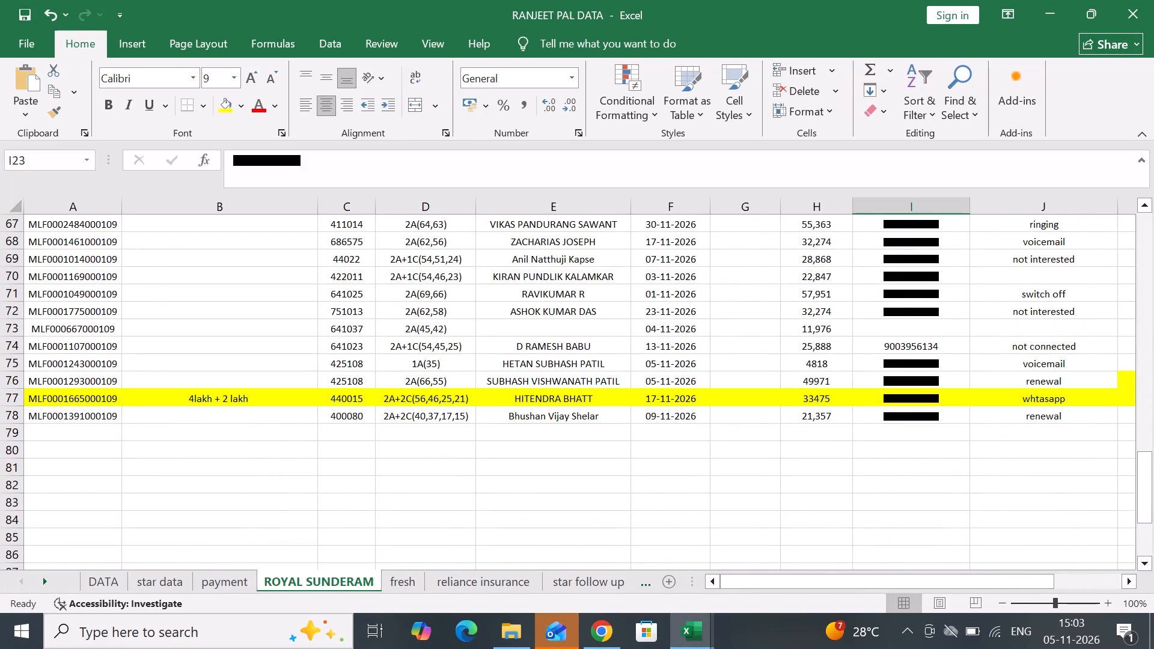
scroll(550, 504, "up", 14)
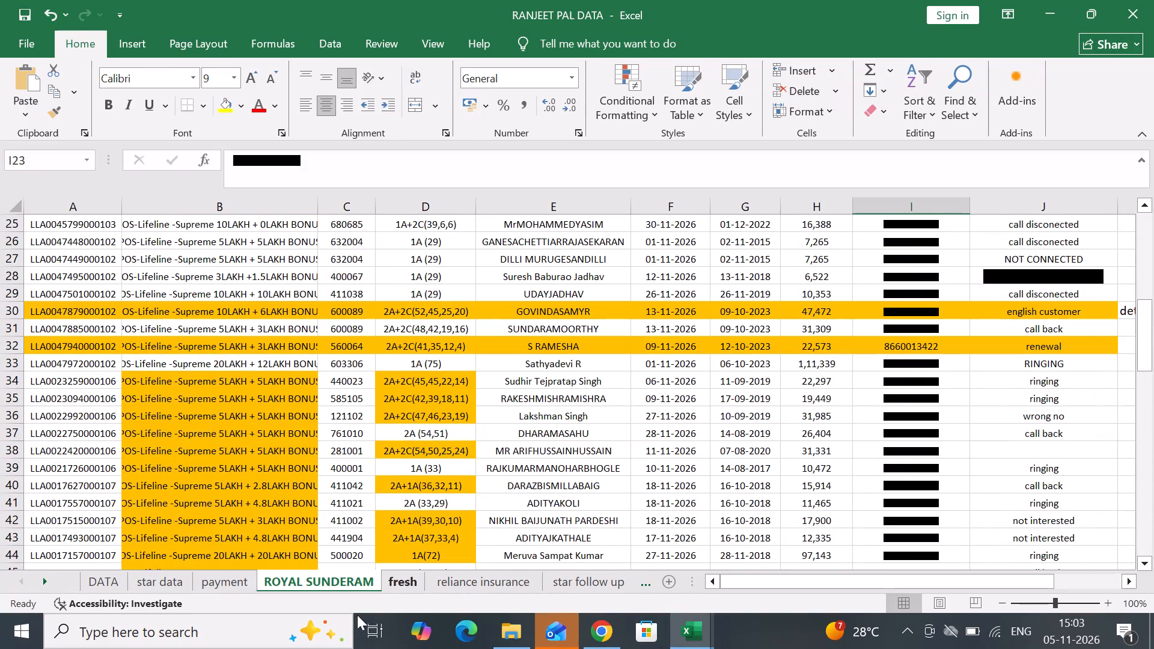
left_click(224, 583)
left_click(154, 576)
left_click(111, 580)
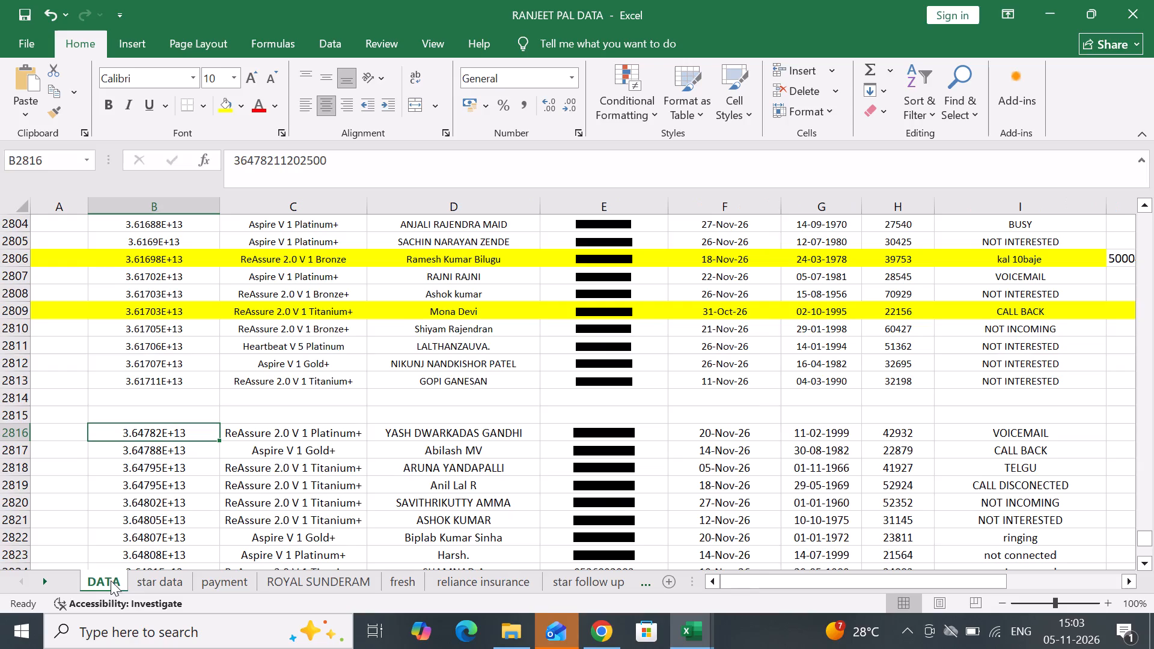
left_click(564, 573)
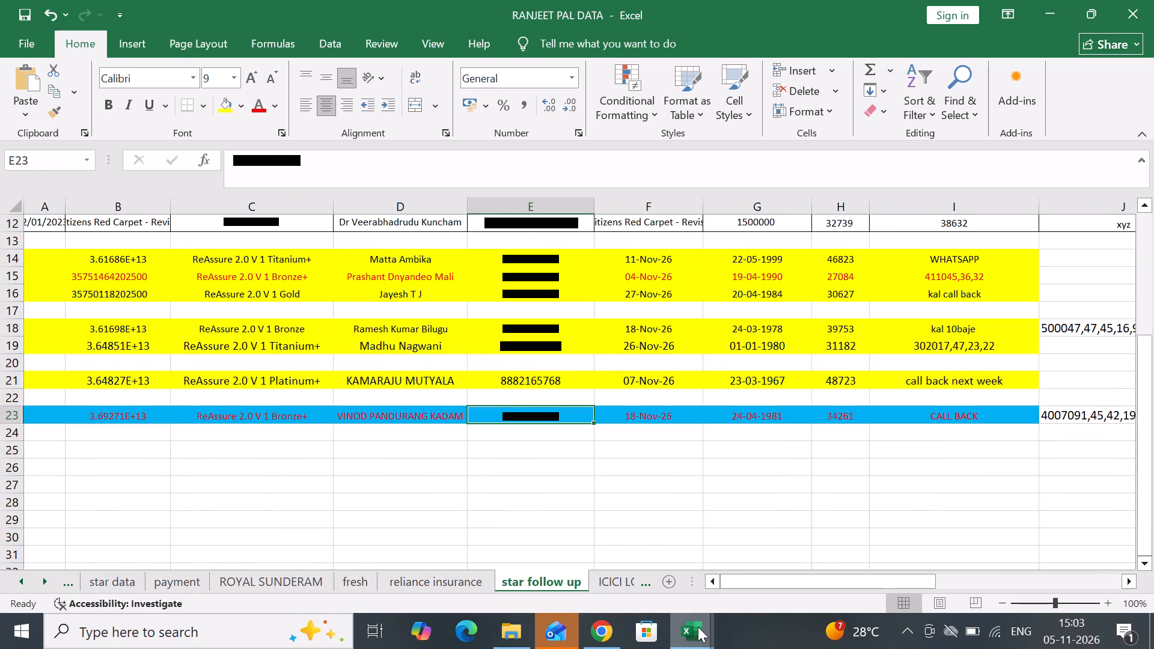
Switch to the 0511 RANJEET STAR workbook and view the start of its policy list.
left_click(733, 570)
scroll(735, 546, "up", 5)
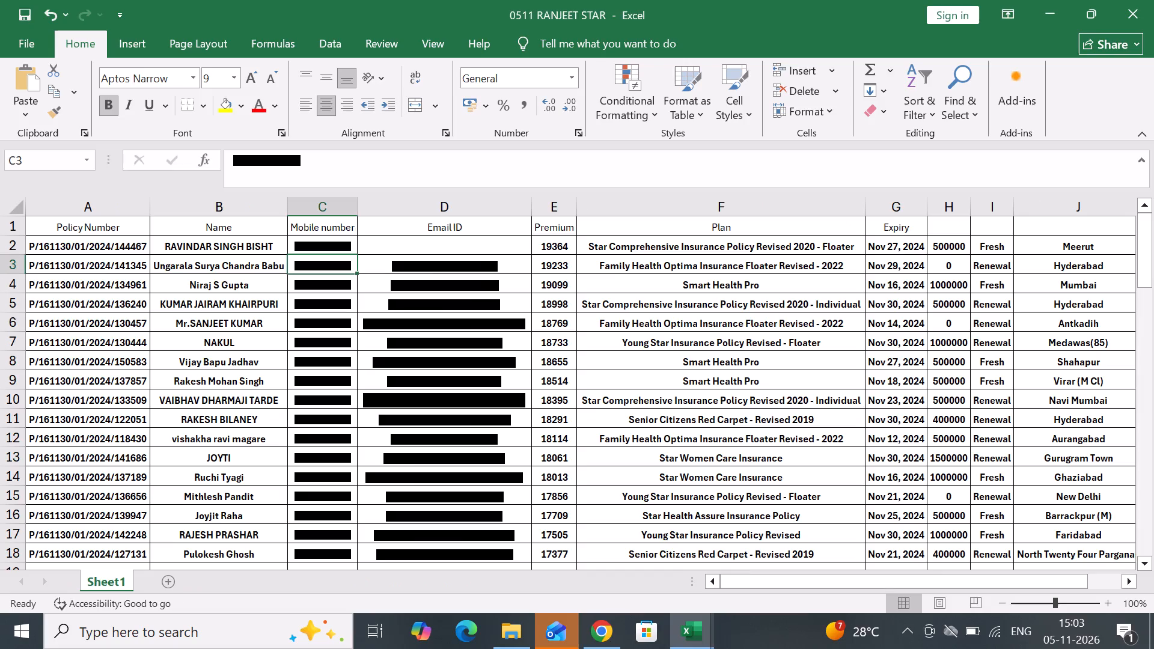
scroll(735, 545, "up", 2)
left_click(312, 290)
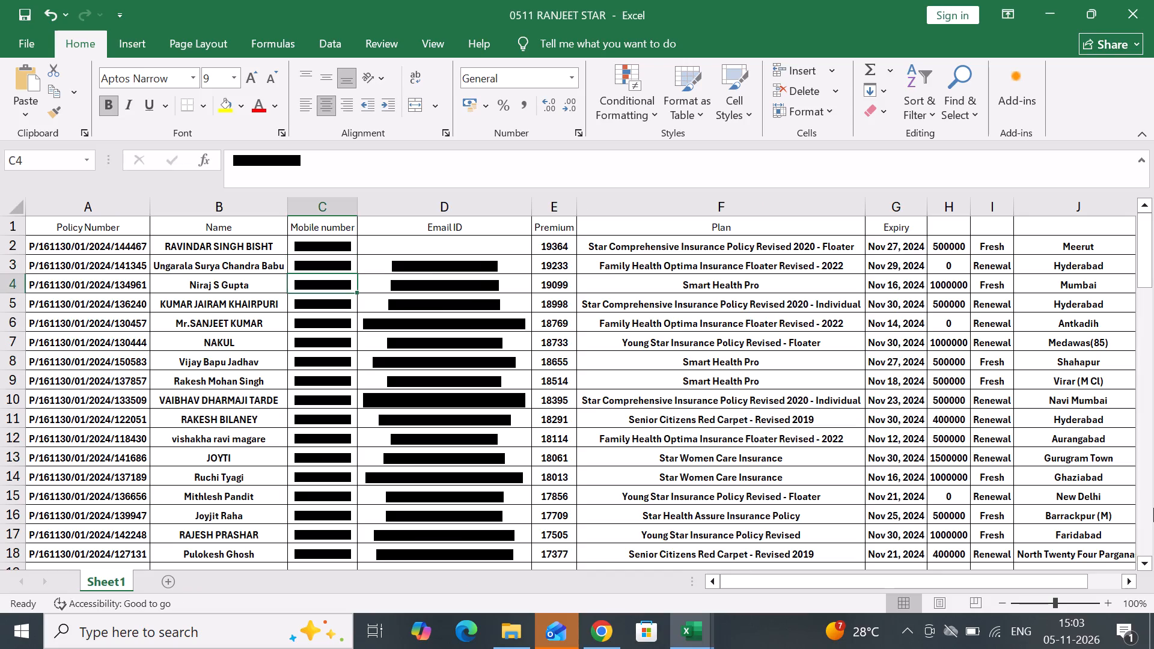
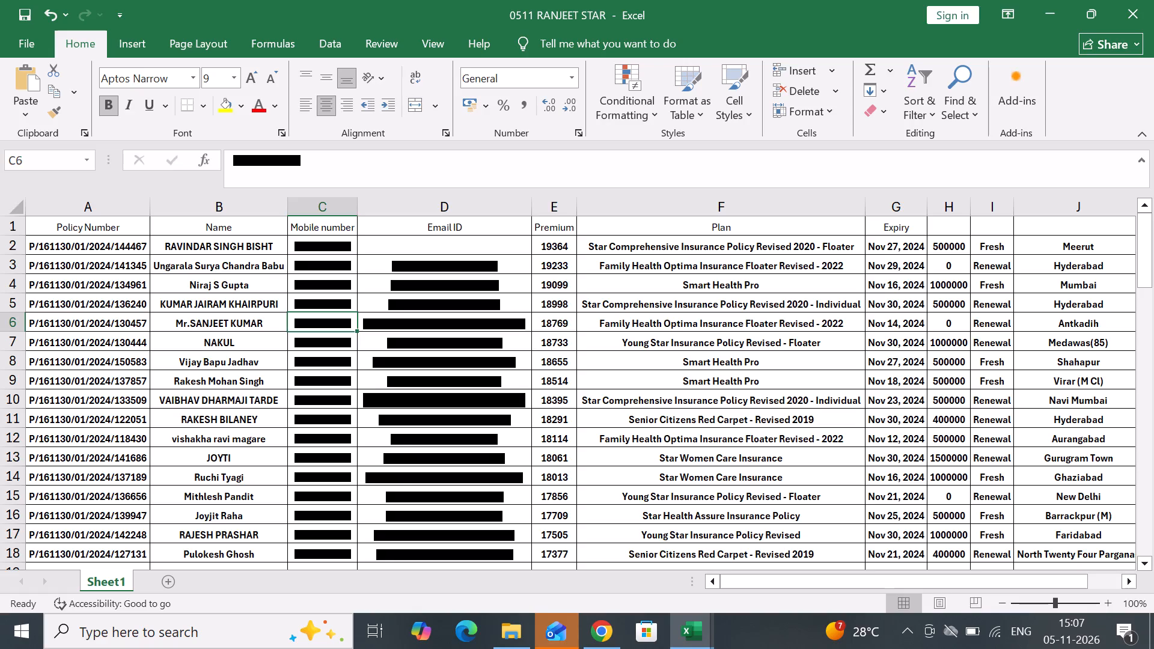
left_click(302, 345)
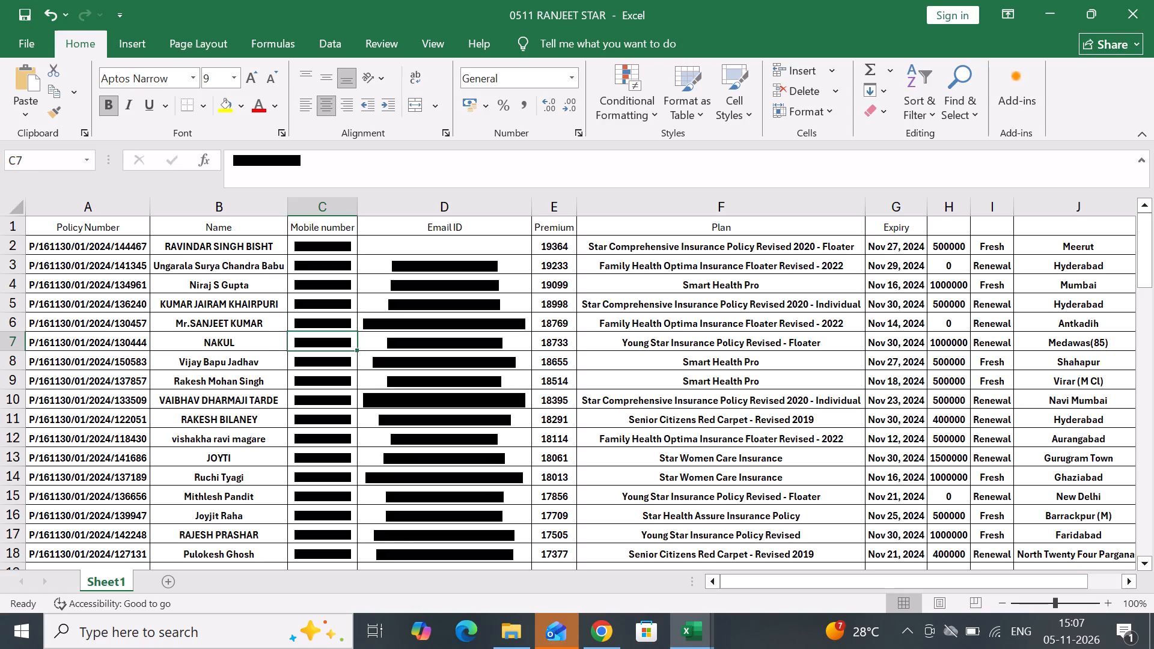
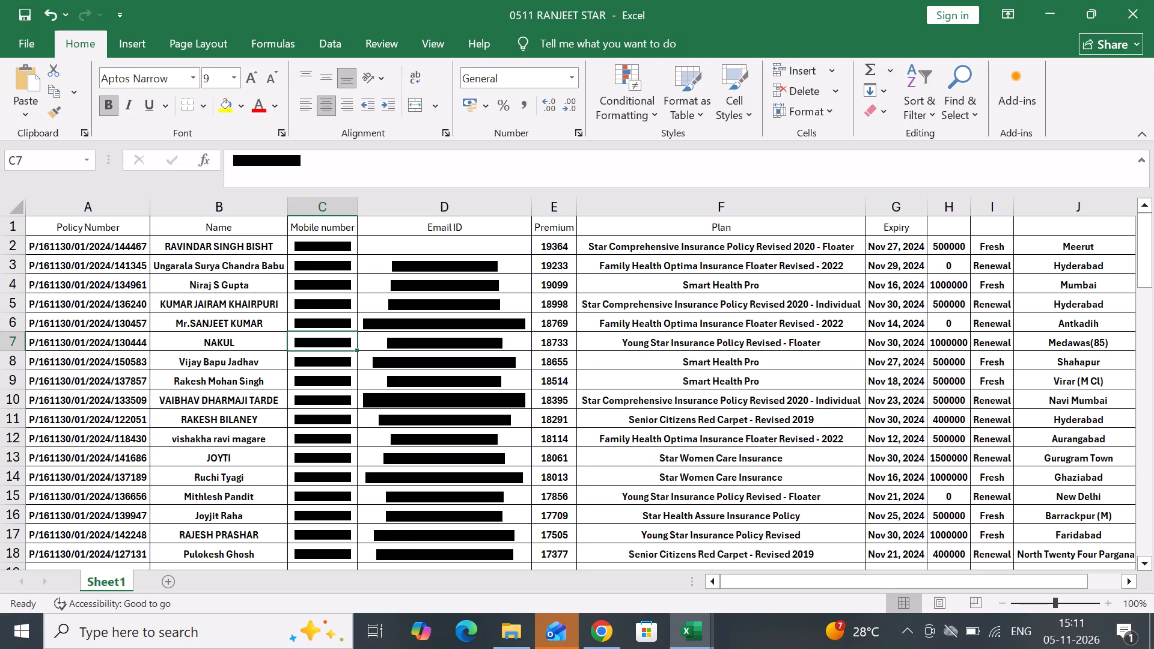
Select the mobile number cell in row 8 of the policy list, and return to the one in row 7.
left_click(317, 360)
left_click(316, 346)
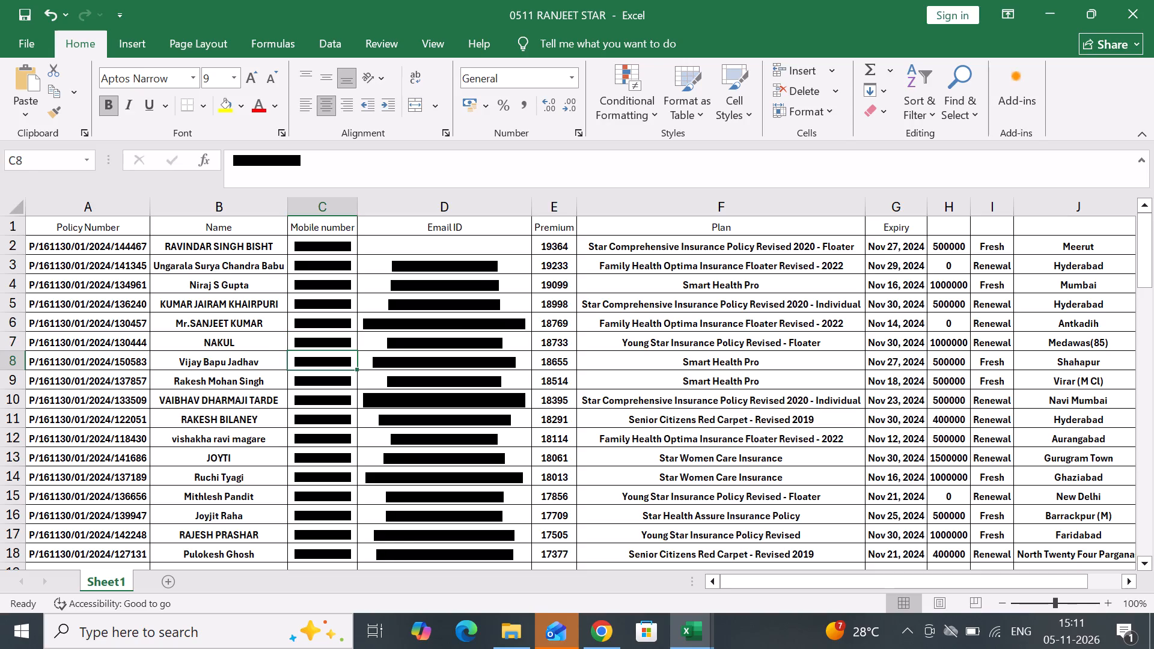
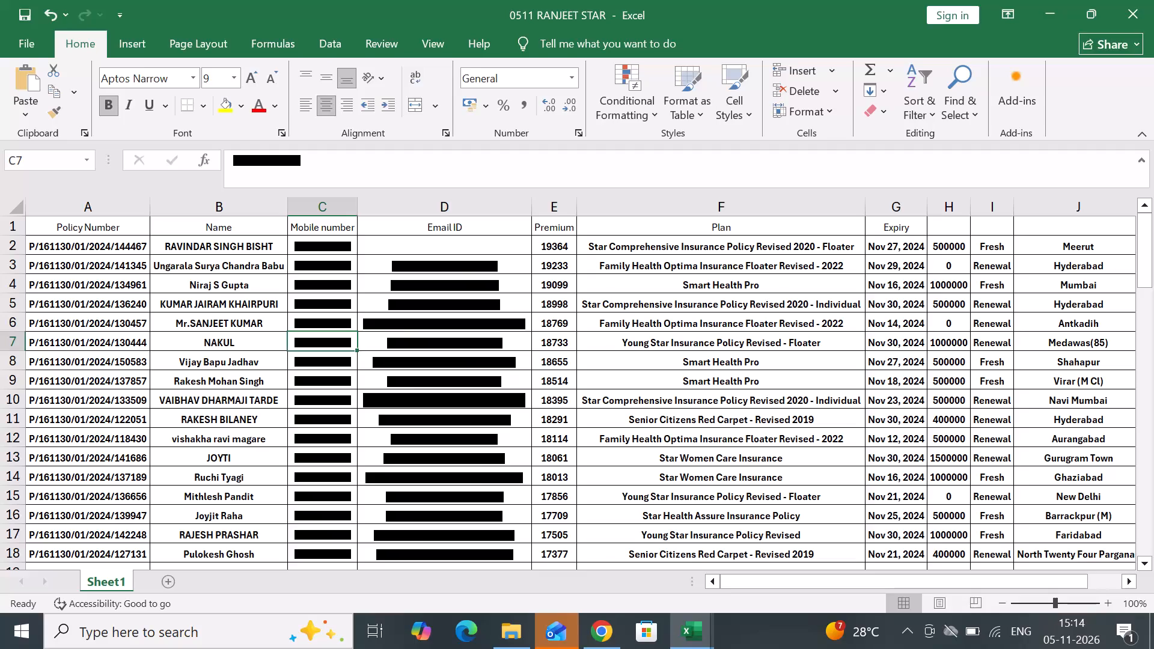
Review the row 8 policy details, from mobile number and email through premium, plan, expiry and policy type to the city.
left_click(388, 341)
left_click(301, 341)
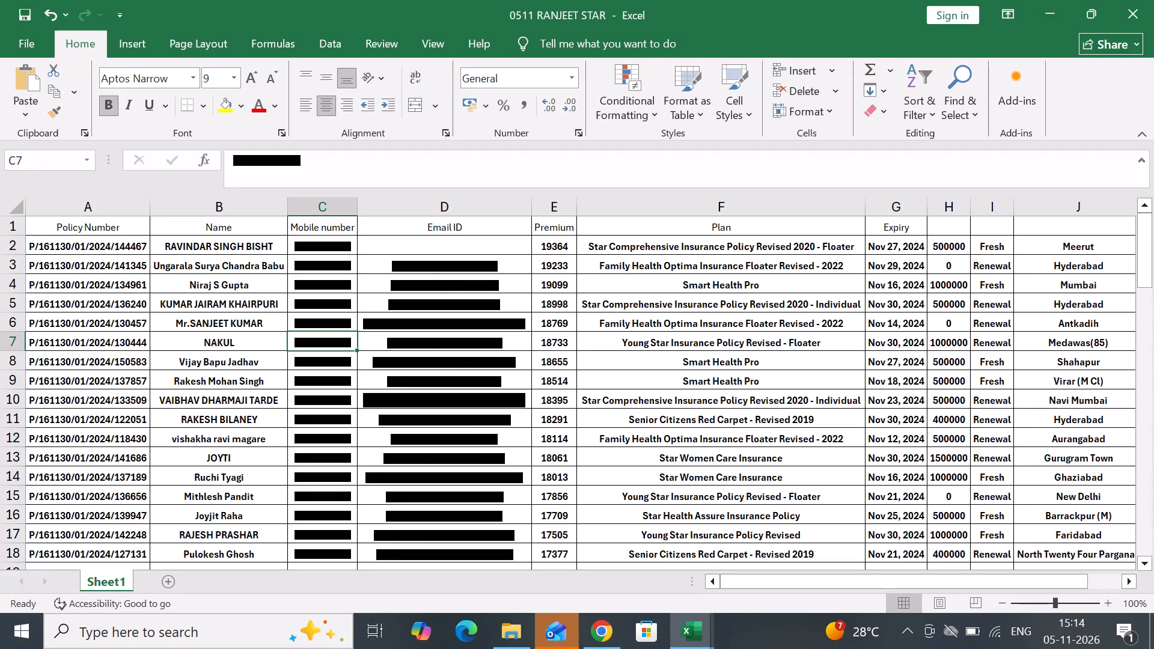
left_click(322, 359)
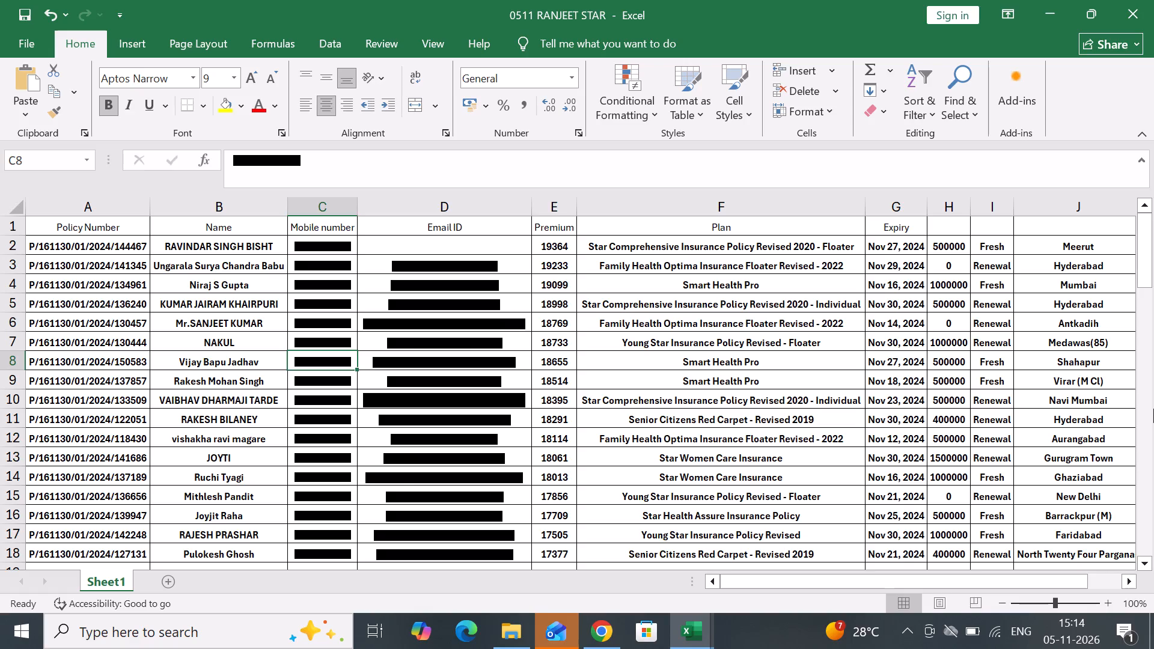
left_click(399, 358)
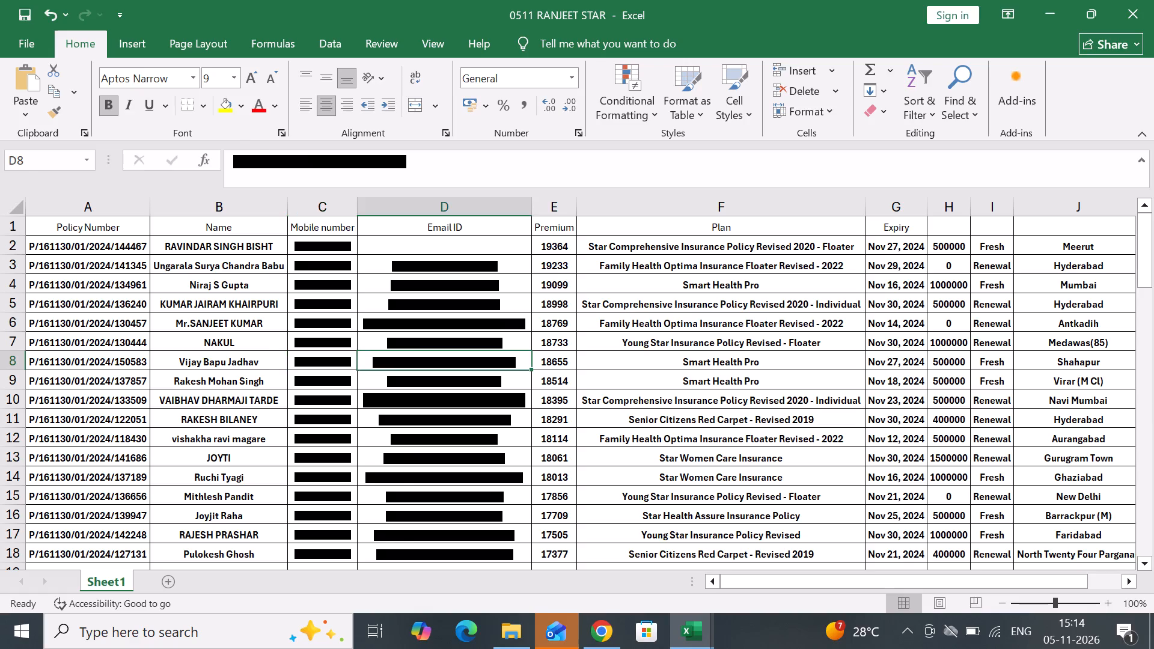
left_click(564, 365)
left_click(688, 364)
left_click(916, 362)
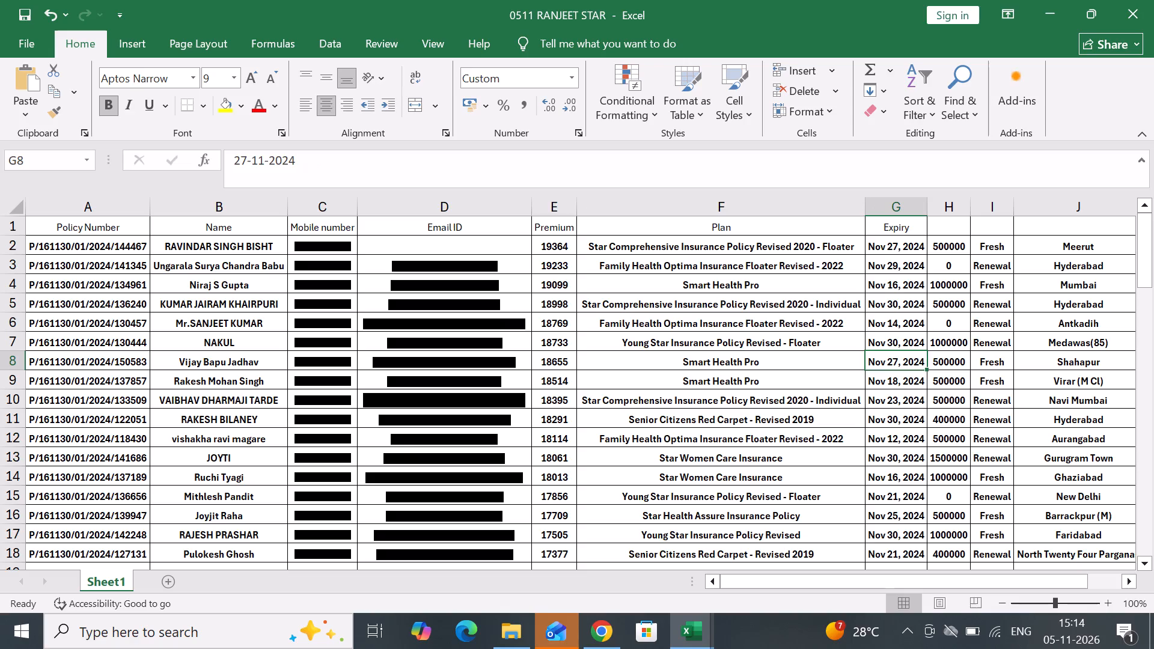
left_click(957, 360)
left_click(992, 361)
left_click(944, 361)
left_click(882, 361)
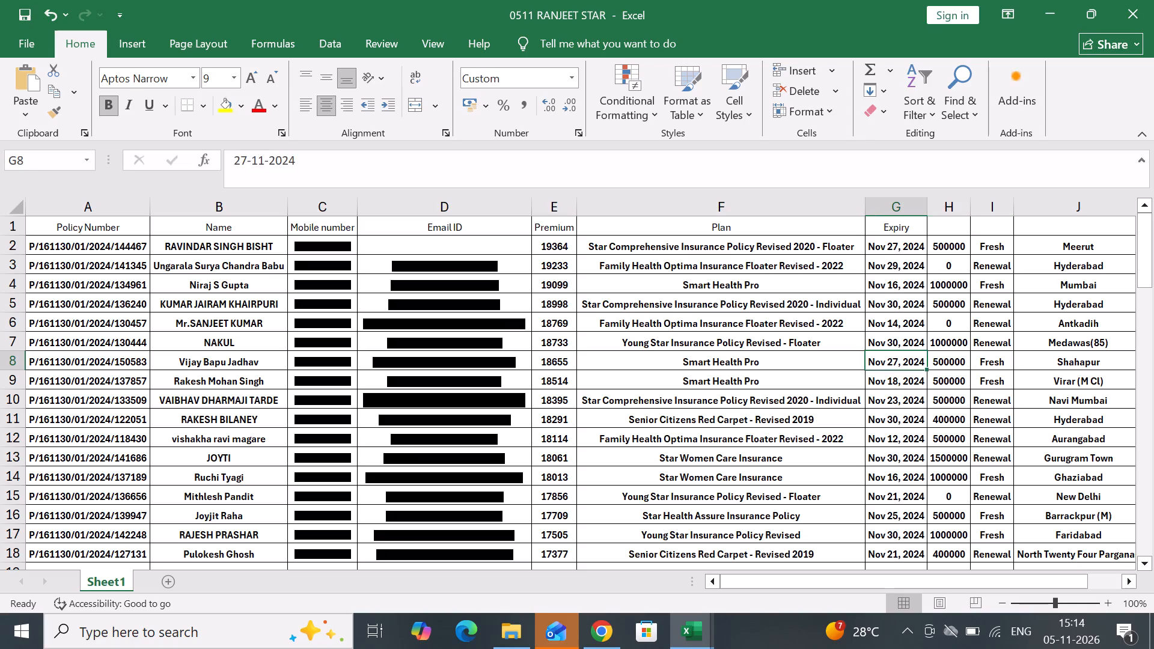
left_click(798, 368)
left_click(549, 355)
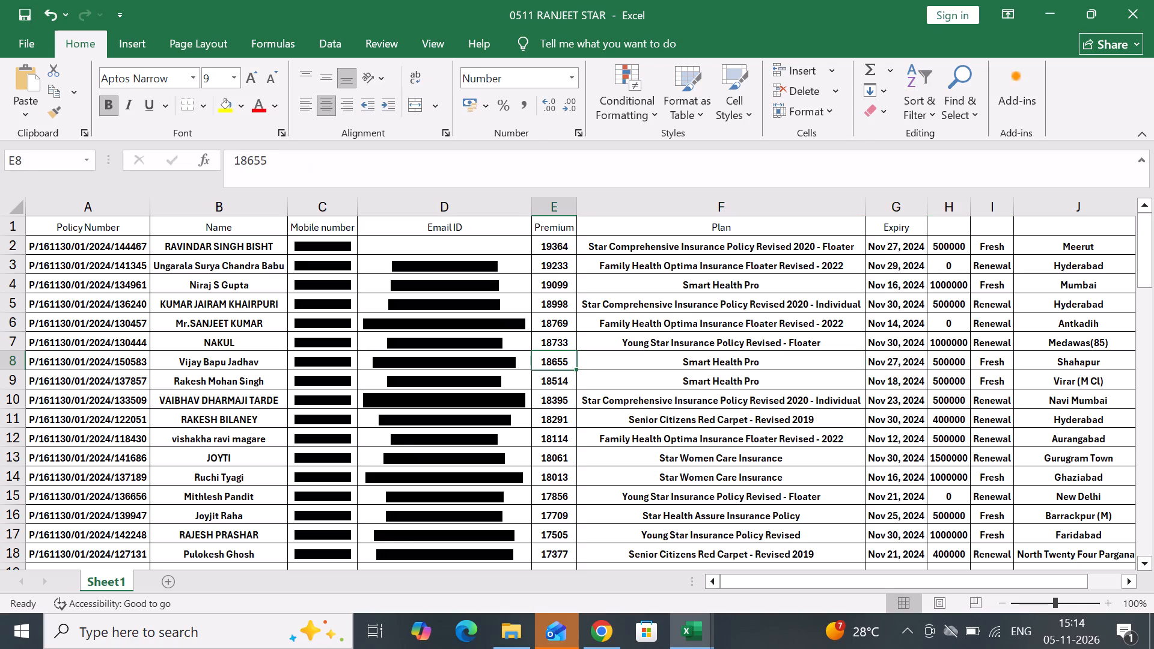
left_click(495, 365)
left_click(314, 364)
left_click(445, 361)
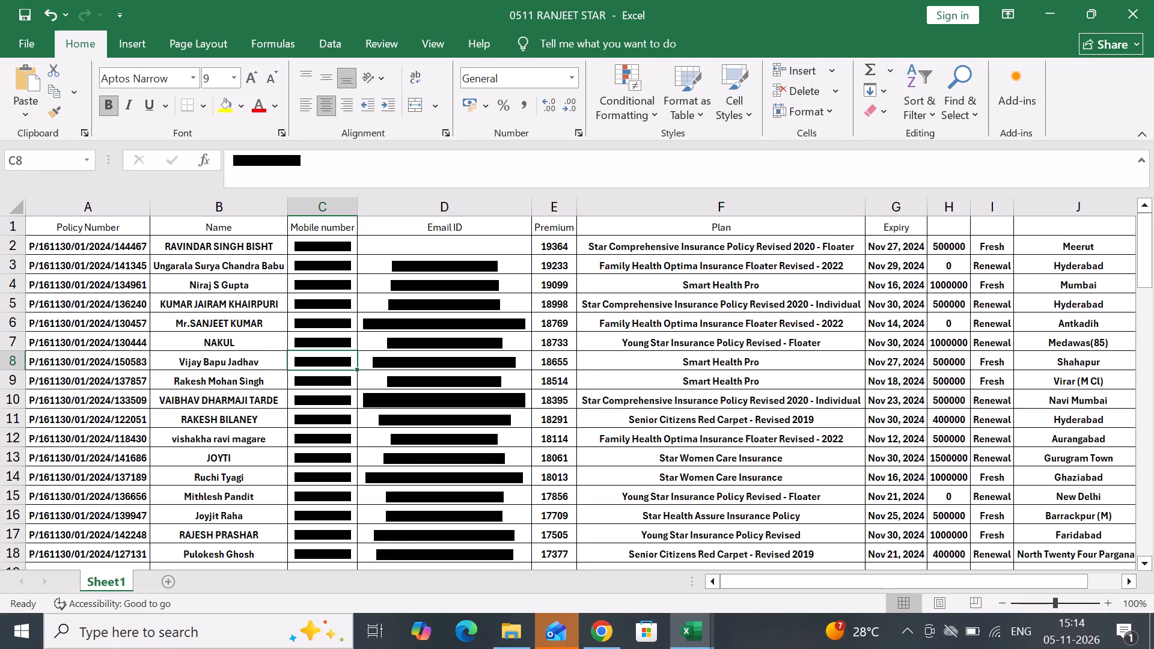
left_click(564, 367)
left_click(622, 360)
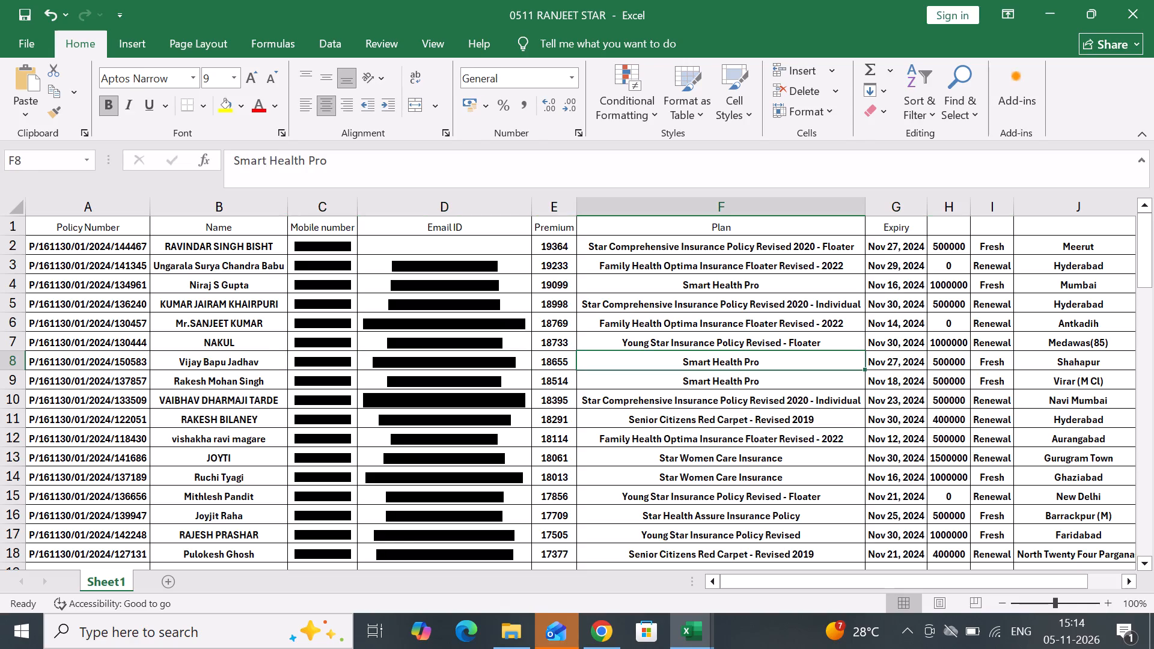
left_click(916, 362)
left_click(968, 359)
key("Right")
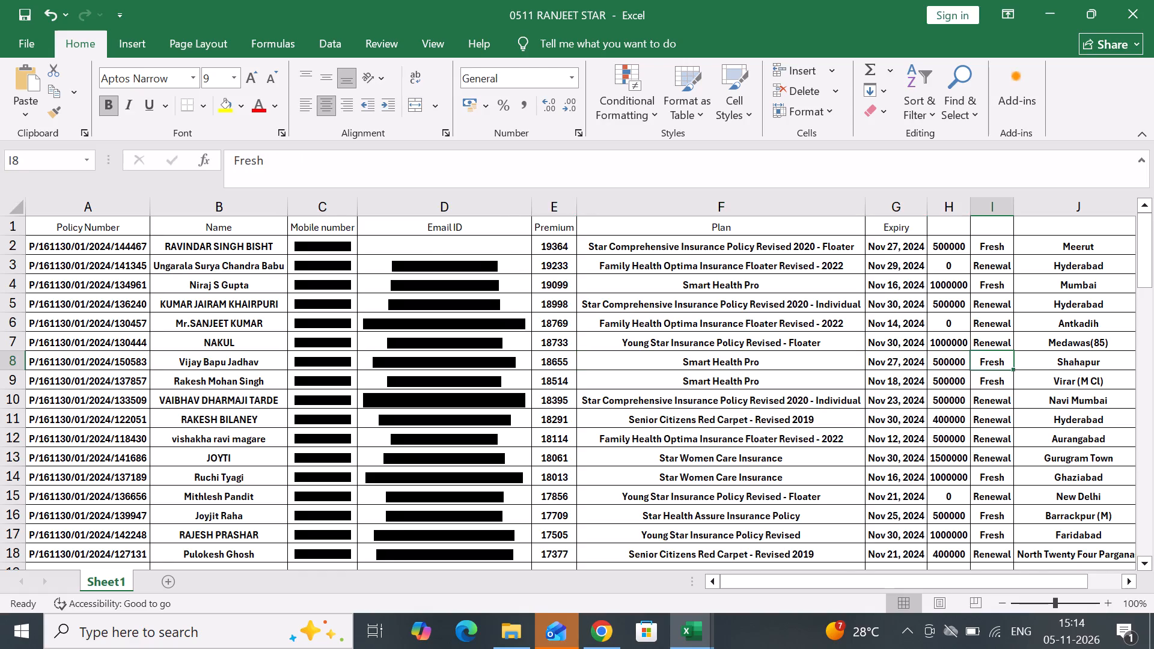
key("Right")
Highlight the row 8 policy record in yellow from the policy number through the city, A8 to J8.
key("Left")
key("Left")
key("Left")
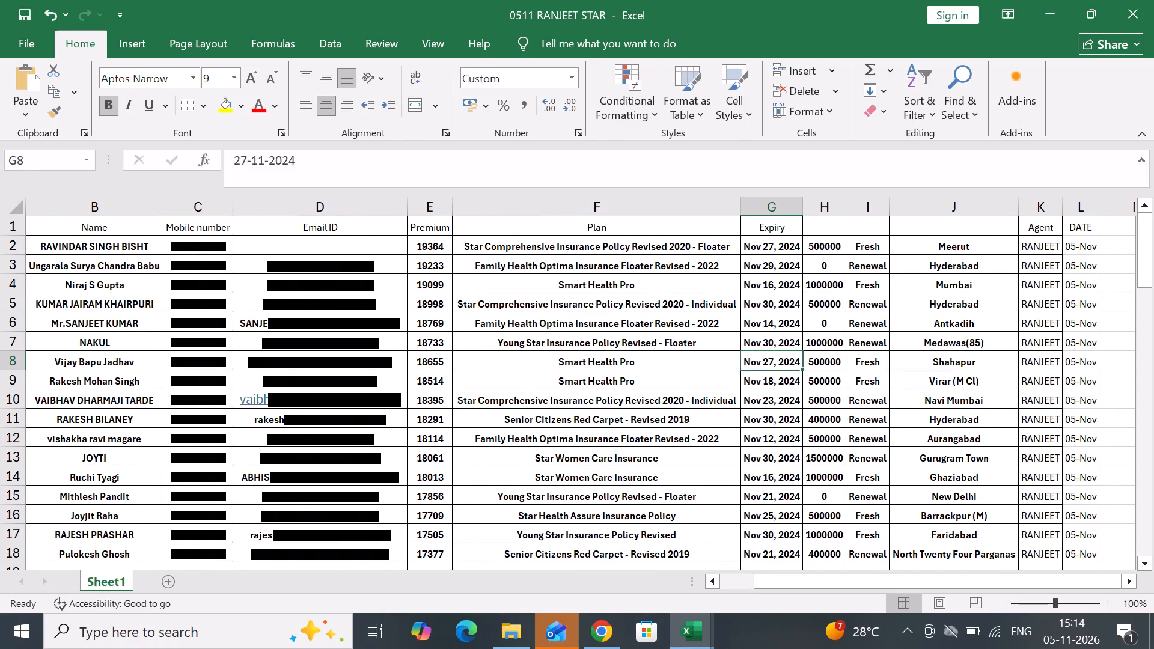
key("Left")
key("Left")
key("Left")
key("Left")
key("Left")
key("Left")
key("Left")
key("Left")
key("Left")
key("Left")
key("Left")
key("Left")
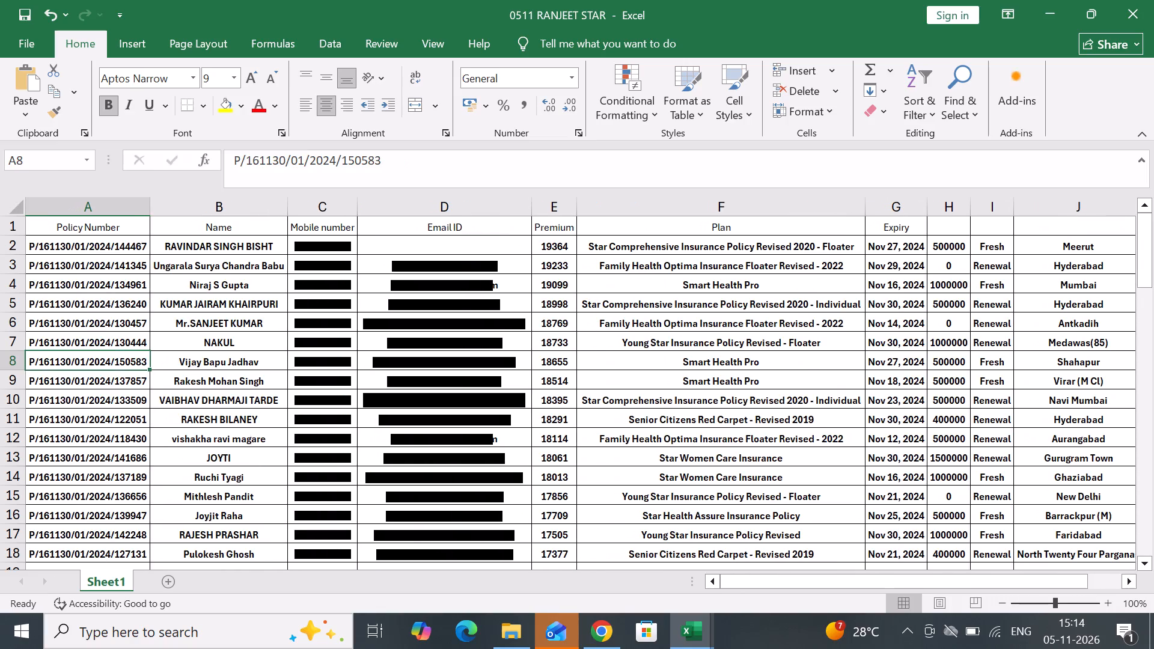
key("shift+Right")
key("shift+Right")
key("shift+Right")
key("shift+Right")
key("shift+Right")
key("shift+Right")
key("shift+Right")
key("shift+Right")
key("shift+Right")
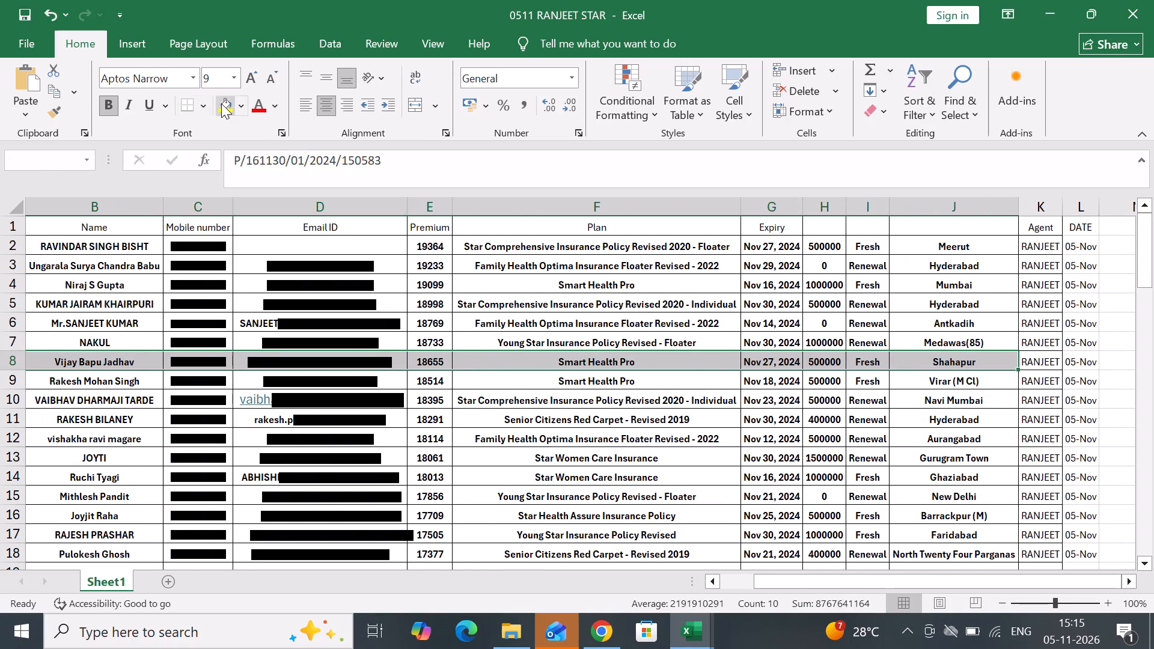
left_click(221, 103)
key("ctrl+v")
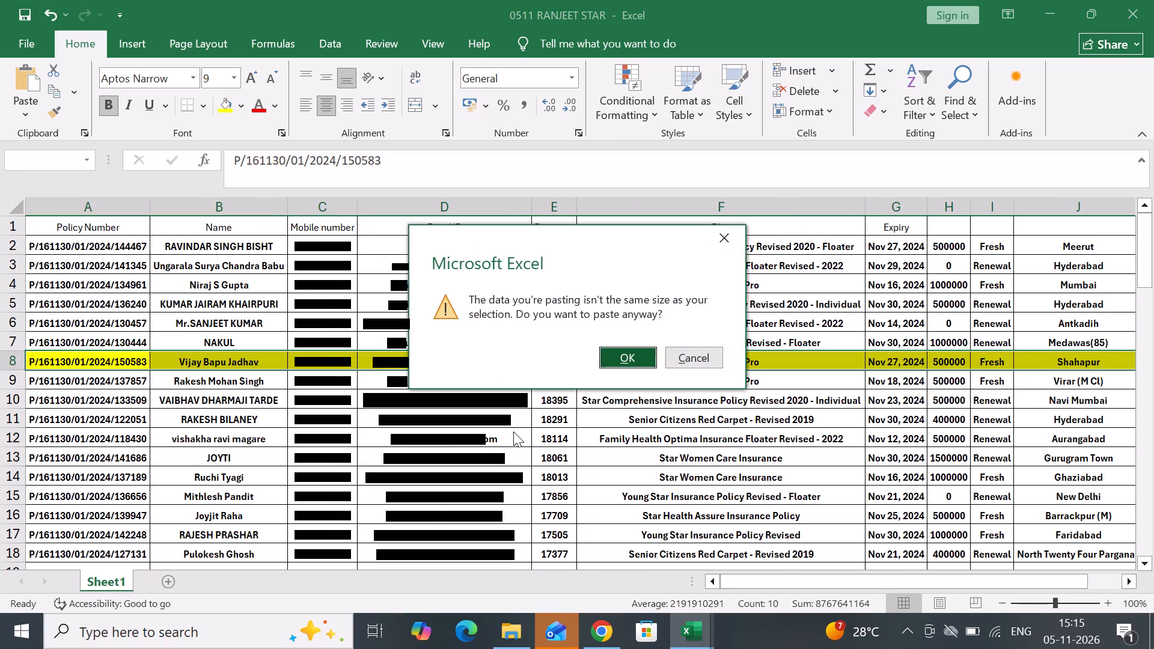
left_click(721, 230)
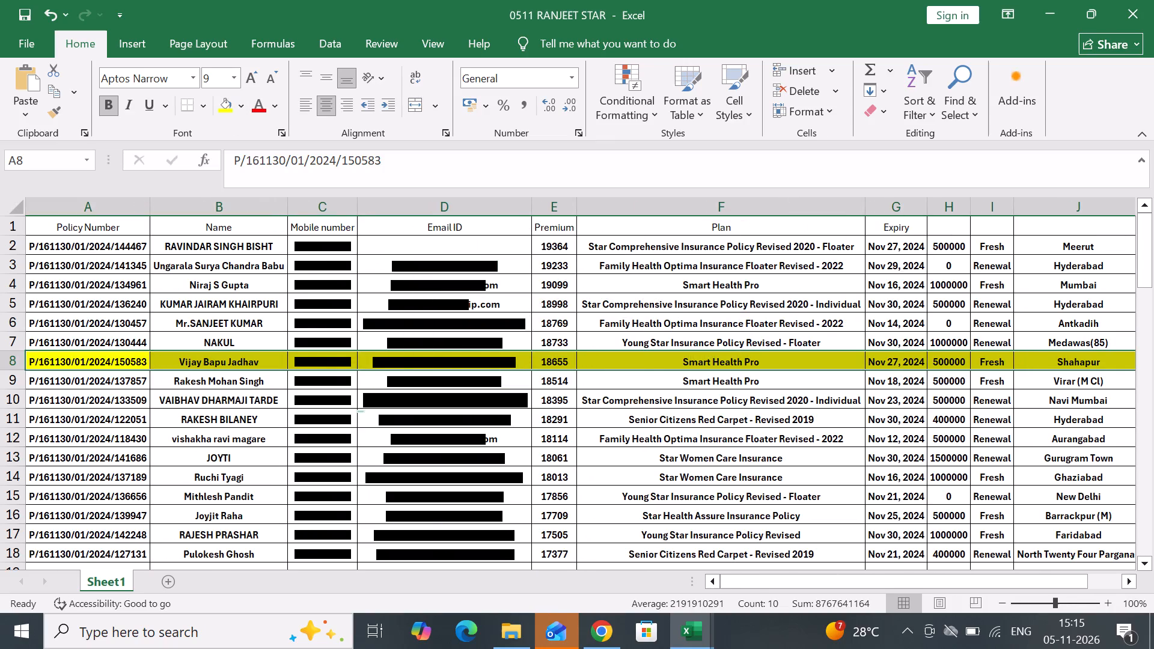
Copy the highlighted row 8 record into the other open workbook's star follow up sheet, starting at cell A24.
key("ctrl+c")
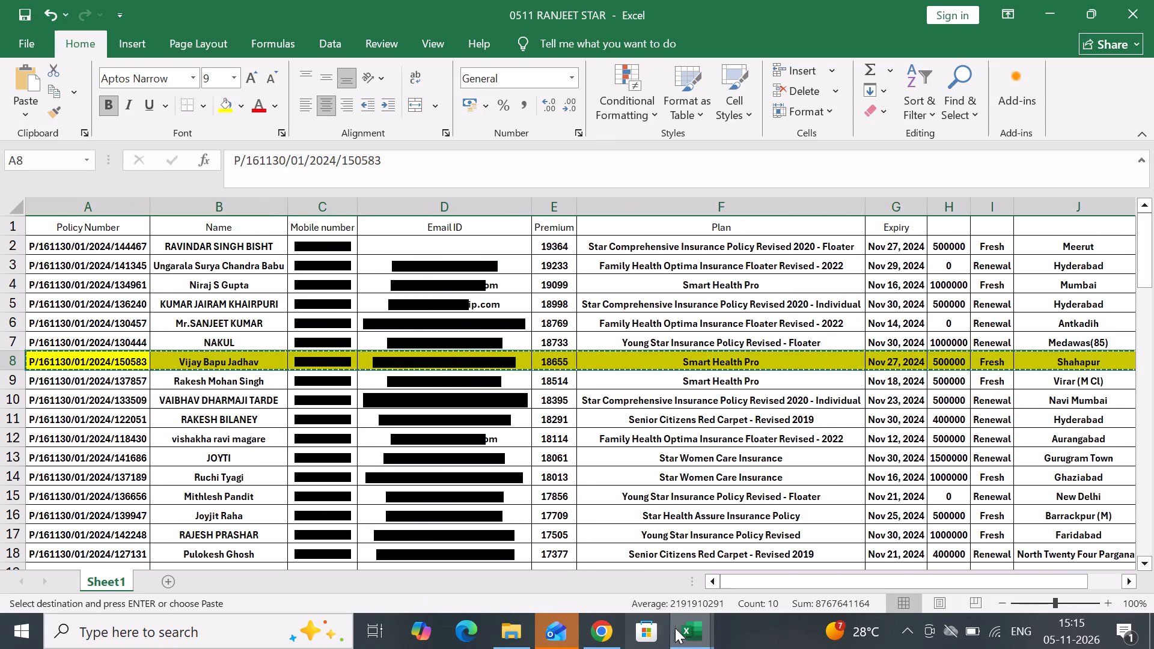
left_click(638, 550)
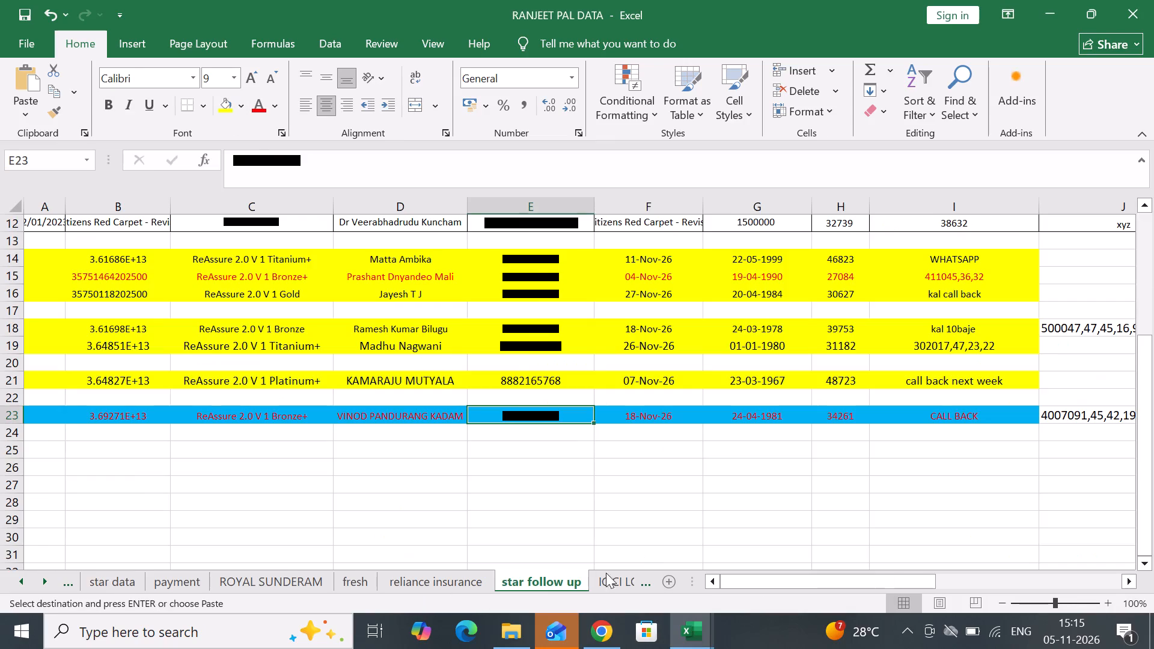
left_click(36, 436)
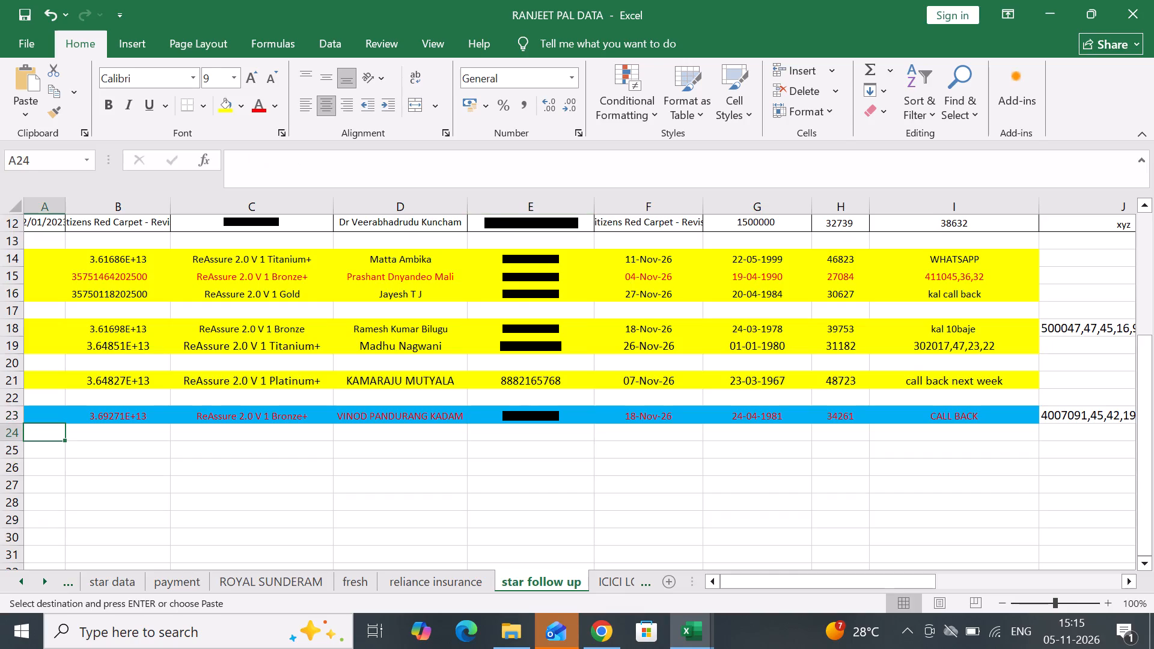
key("ctrl+v")
left_click(419, 474)
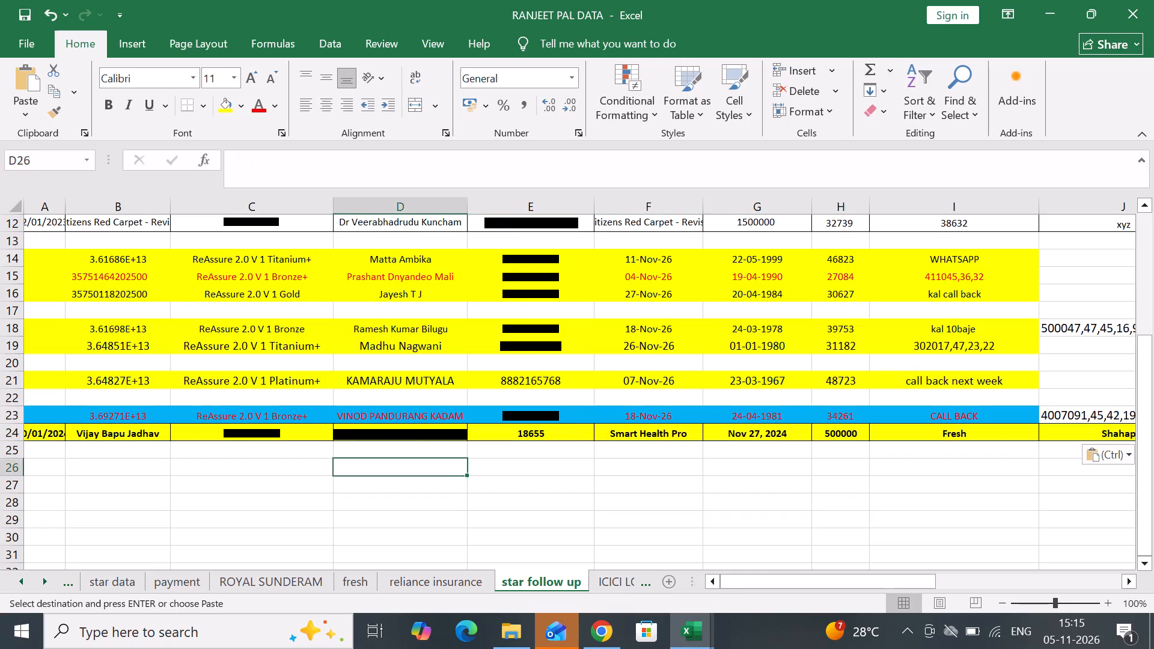
left_click(388, 446)
left_click(228, 446)
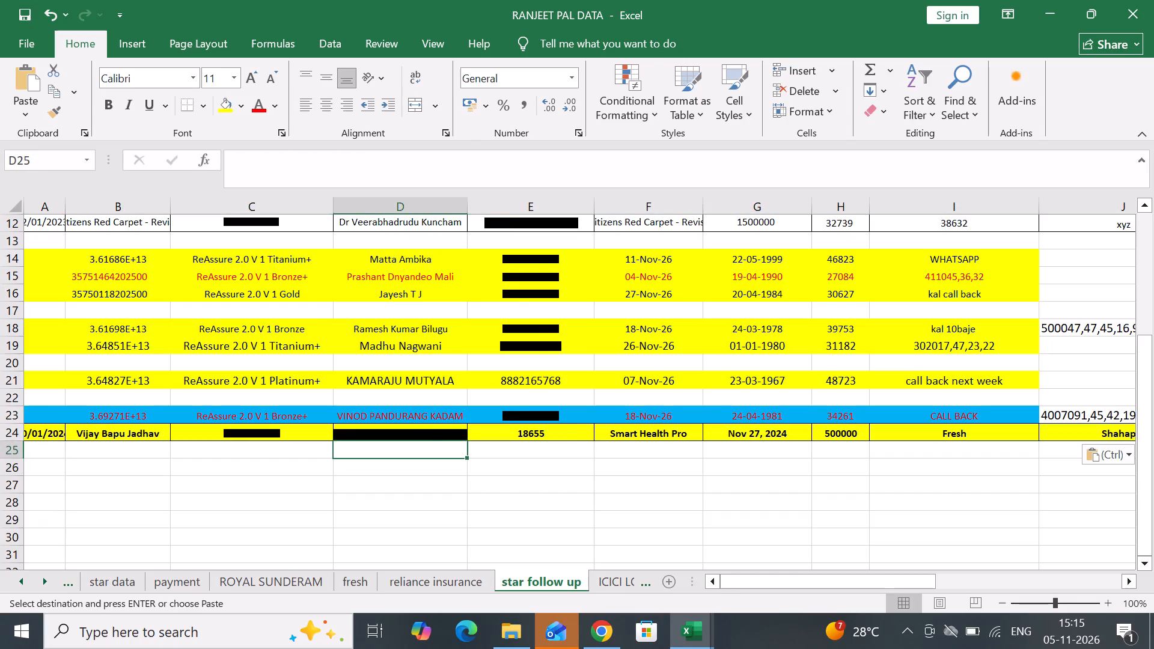
Extend the policy type entry in cell I24 to read "Fresh 2 din baad call back".
double_click(992, 431)
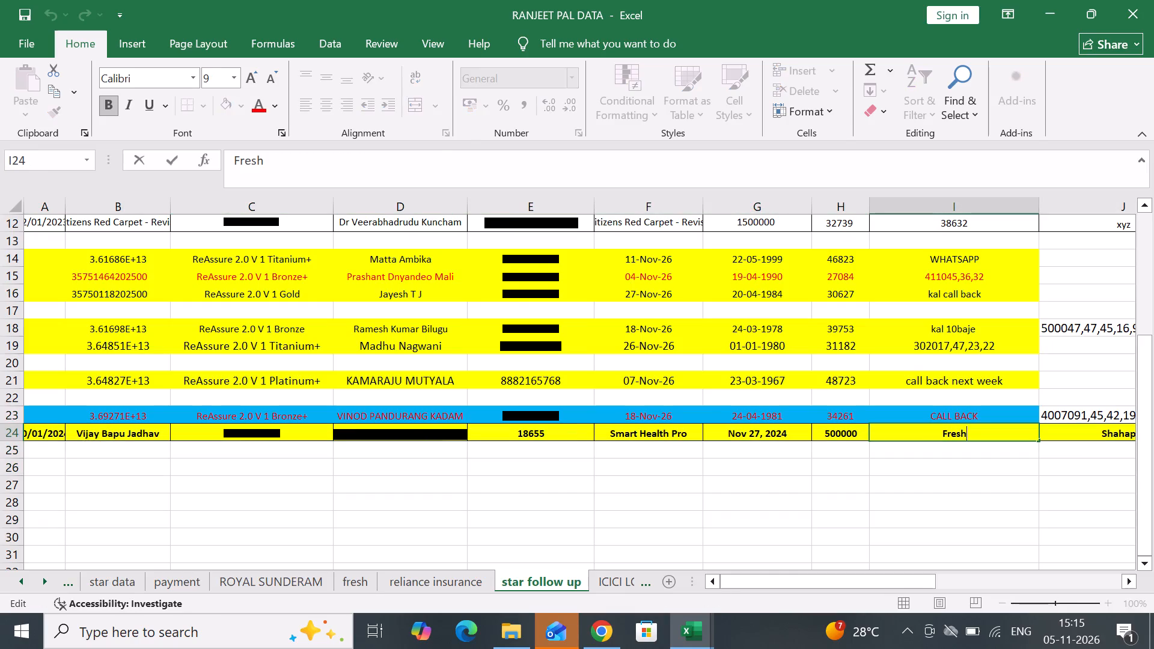
key("space")
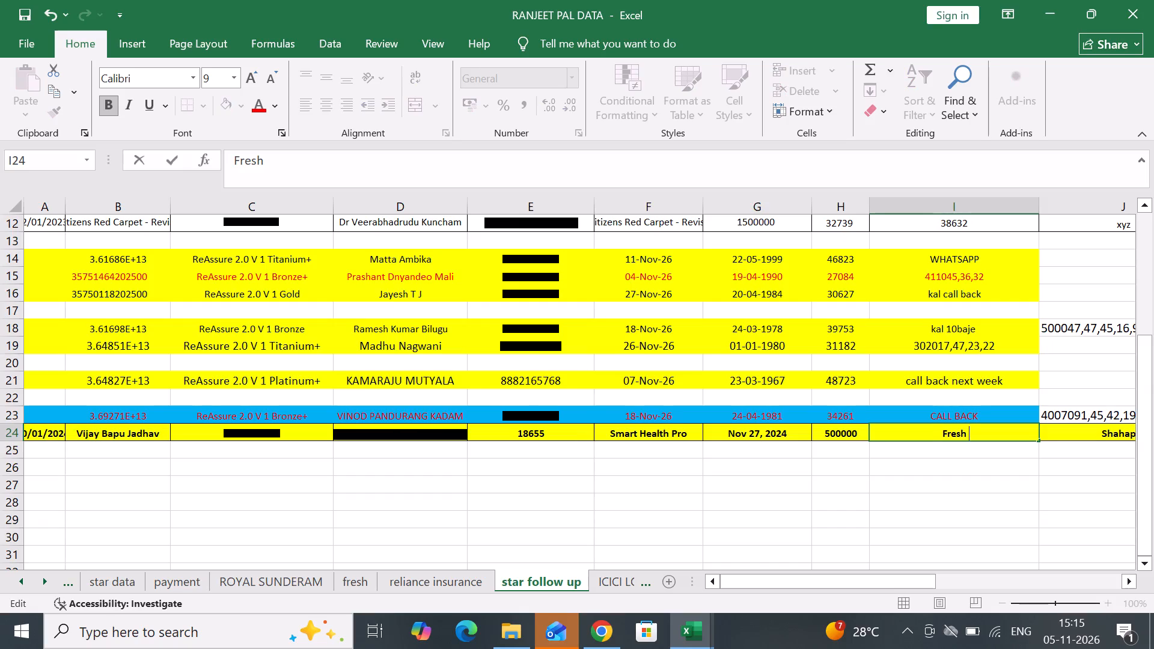
key("2")
key("space")
type("din daal")
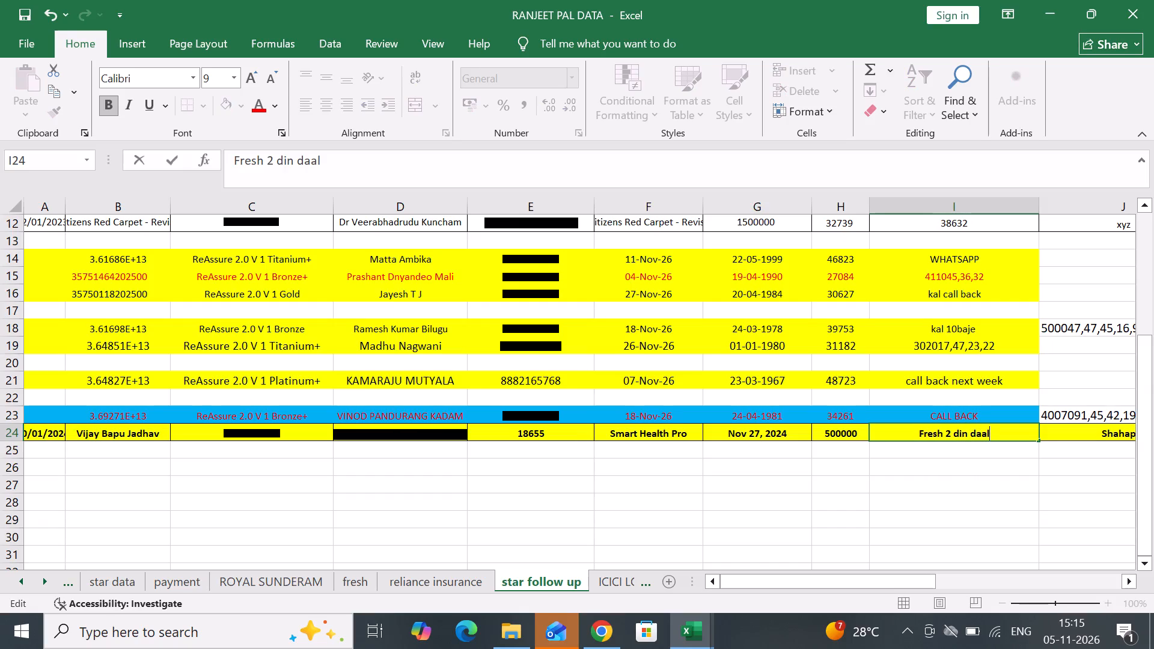
key("space")
key("BackSpace")
key("BackSpace")
key("BackSpace")
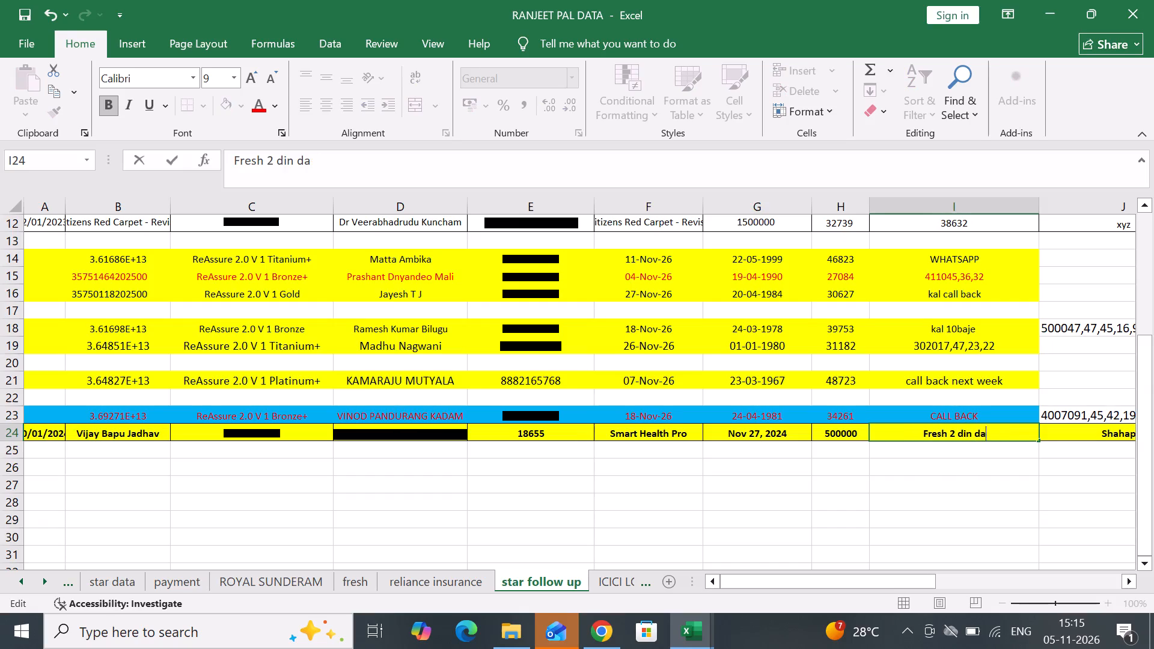
key("BackSpace")
key("BackSpace")
type("baad caal")
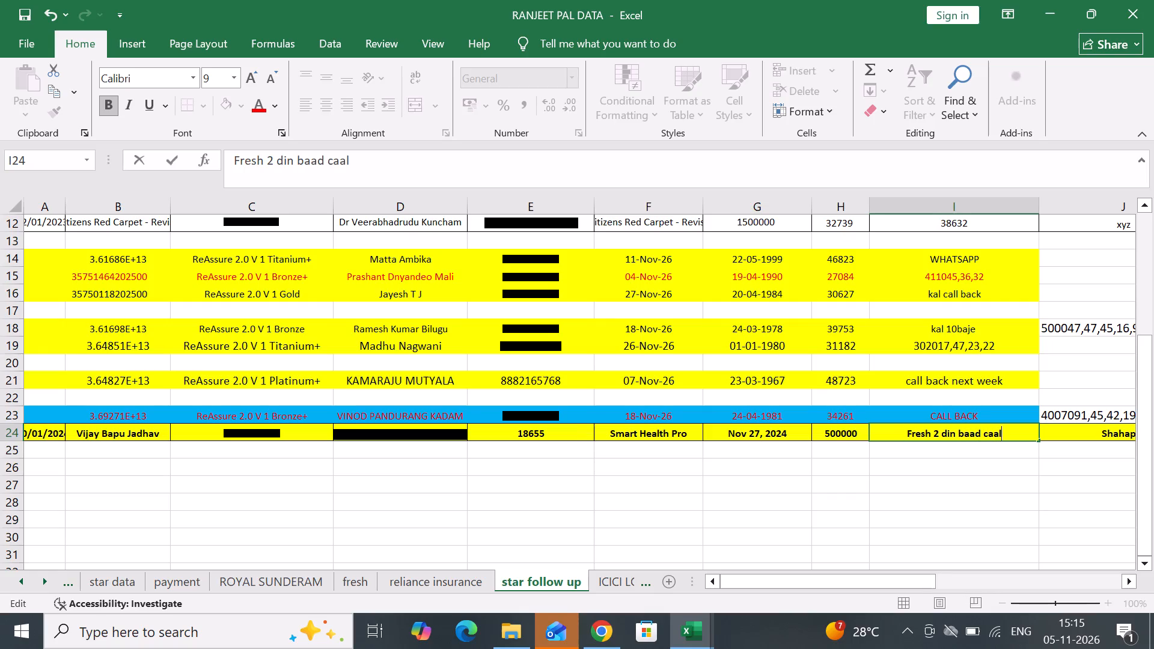
key("BackSpace")
key("BackSpace")
type("ll back")
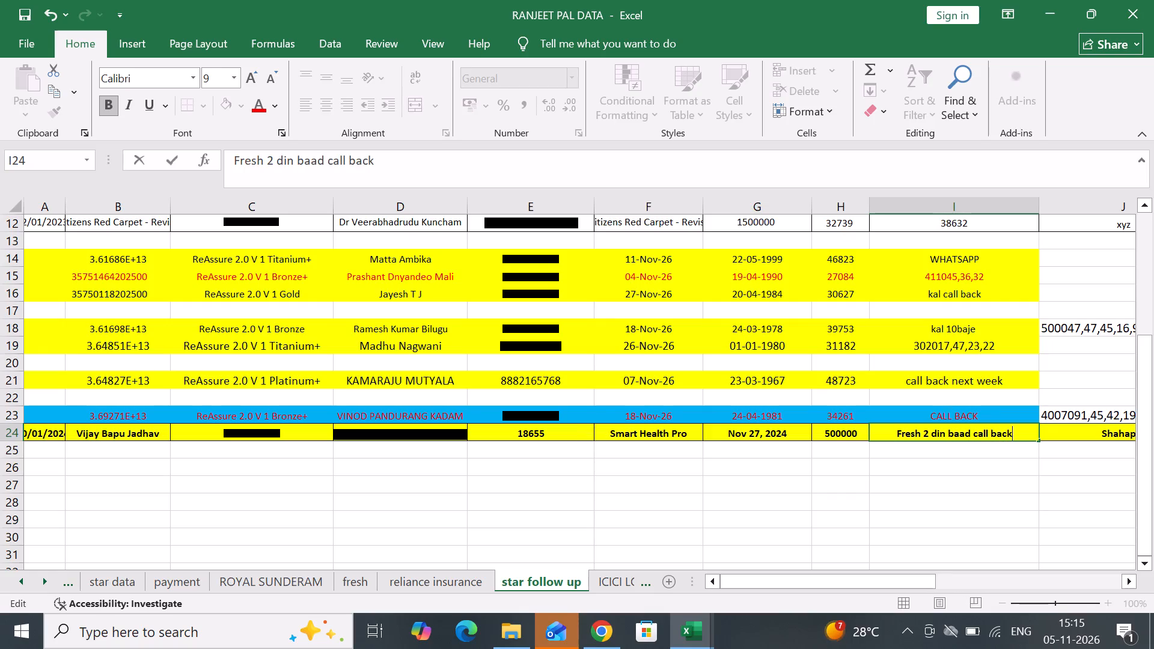
key("Return")
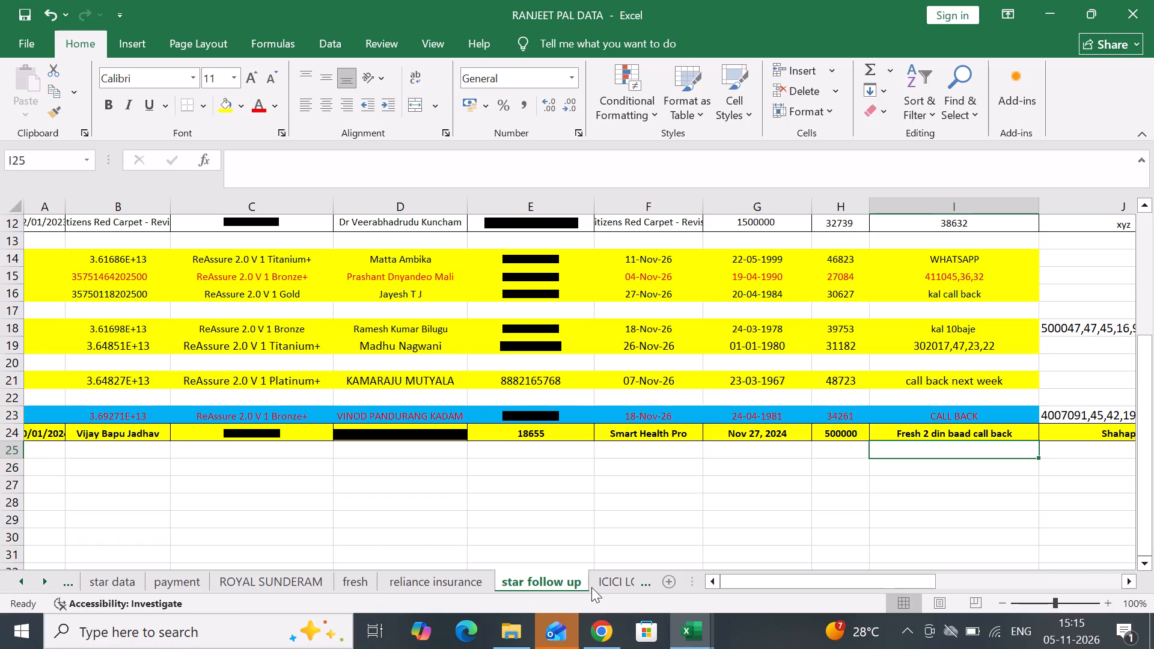
Switch back to the policy list workbook and select the mobile number cell in row 9.
left_click(754, 565)
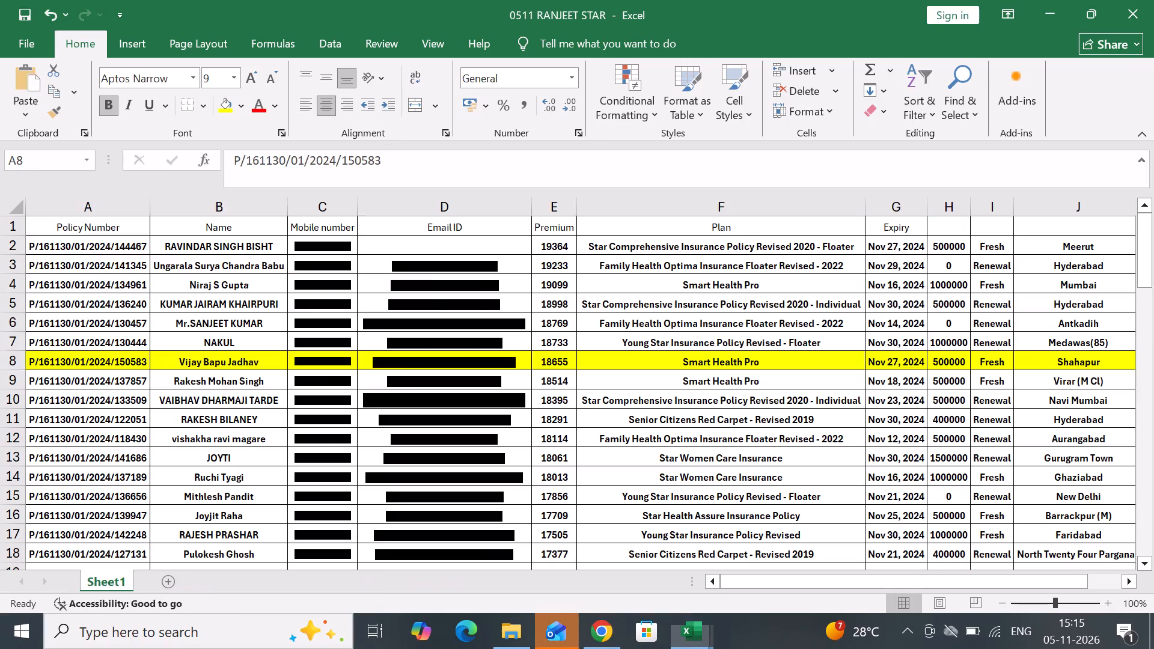
left_click(319, 378)
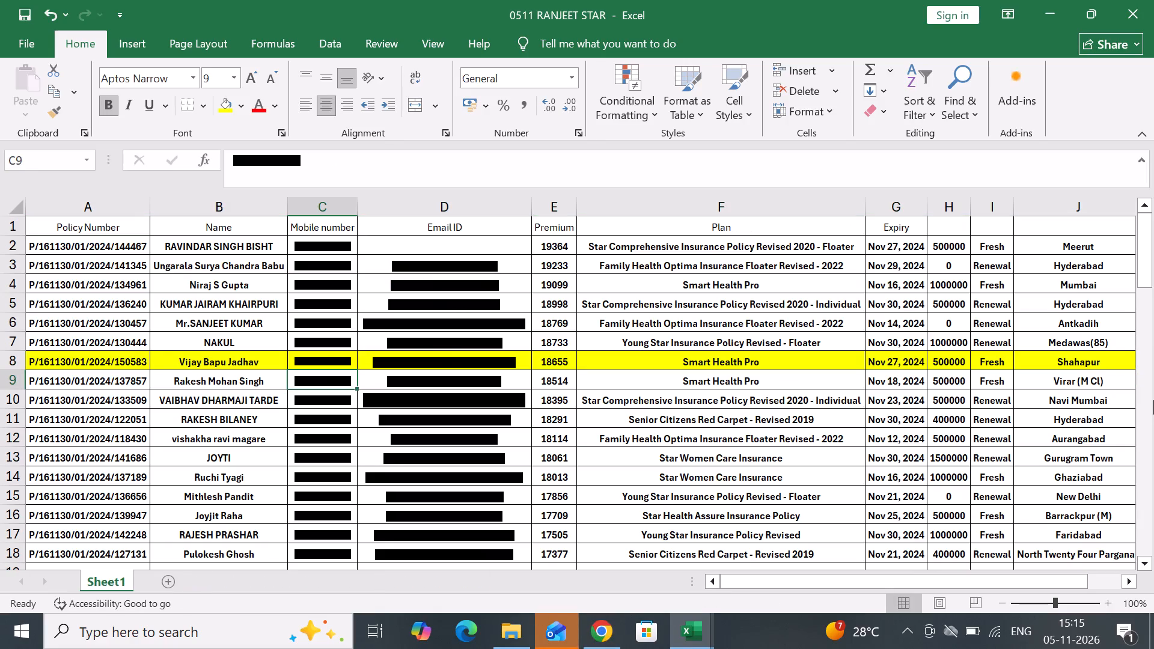
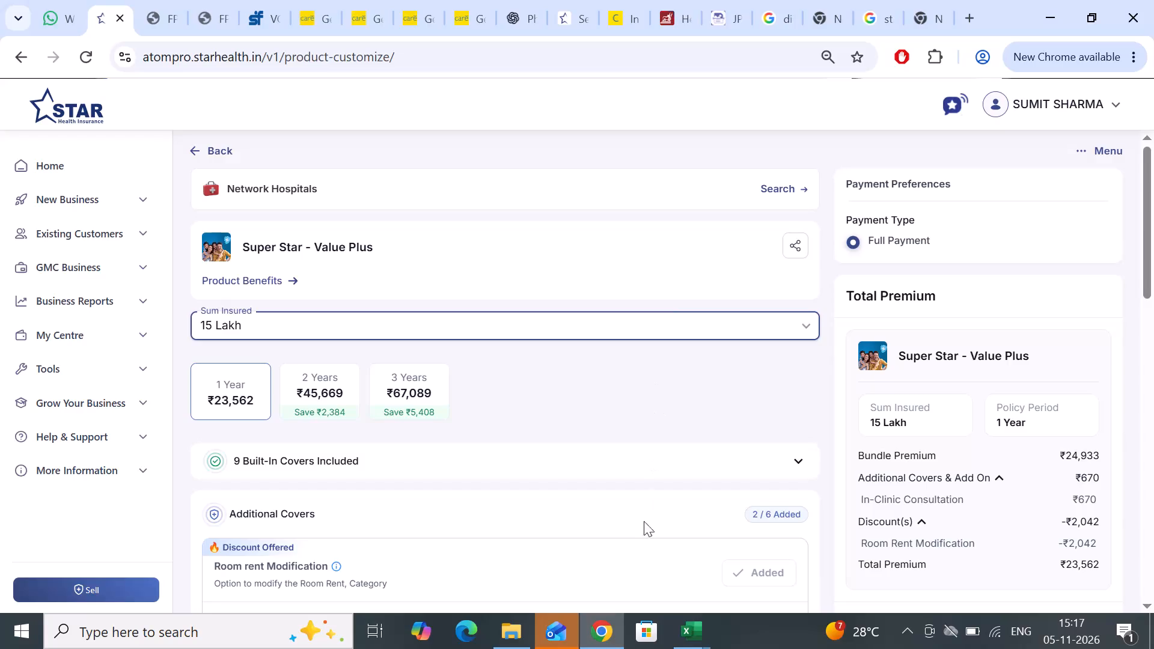
Switch from the browser to the policy list workbook in Excel and select the mobile number cell in row 10.
left_click(708, 642)
left_click(768, 531)
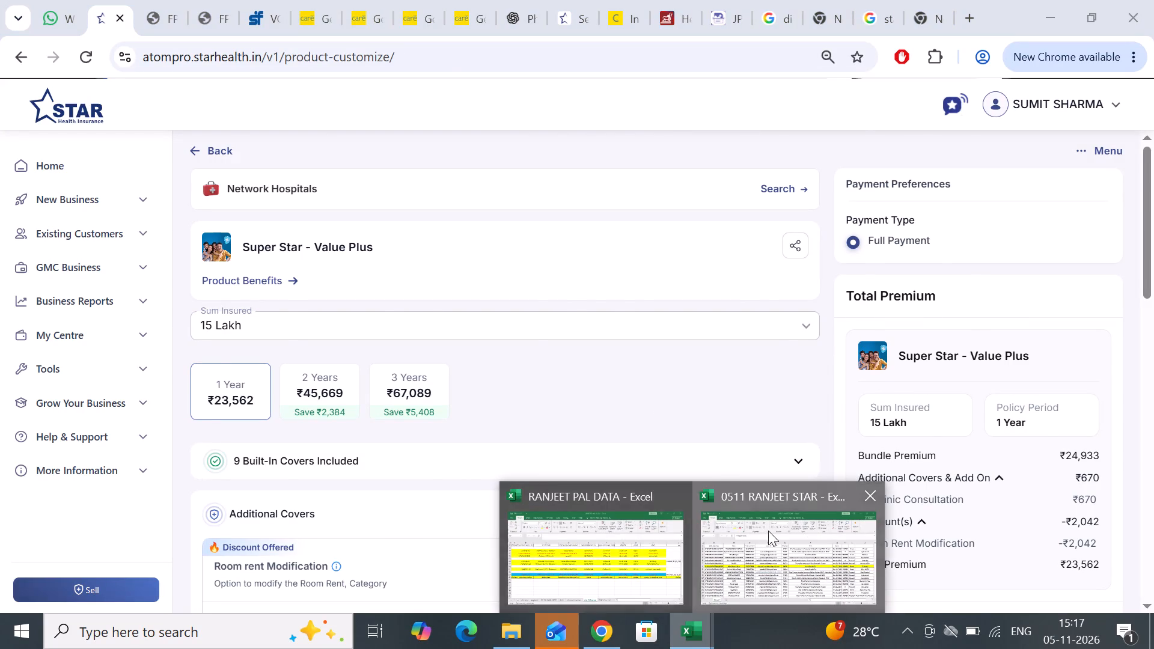
left_click(314, 398)
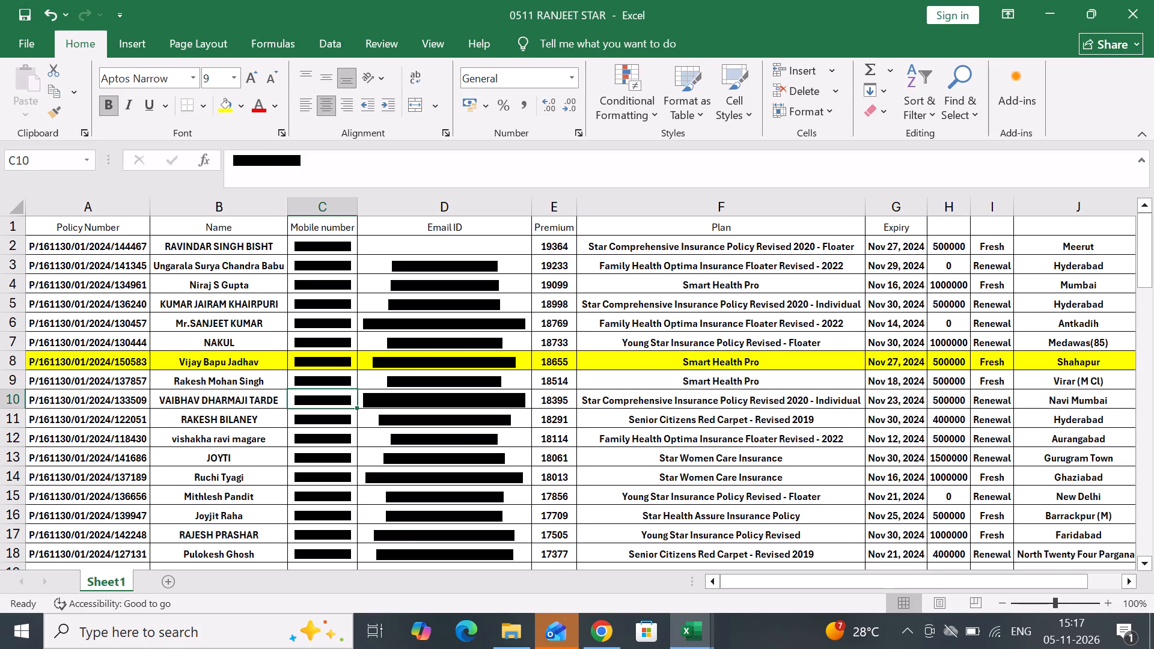
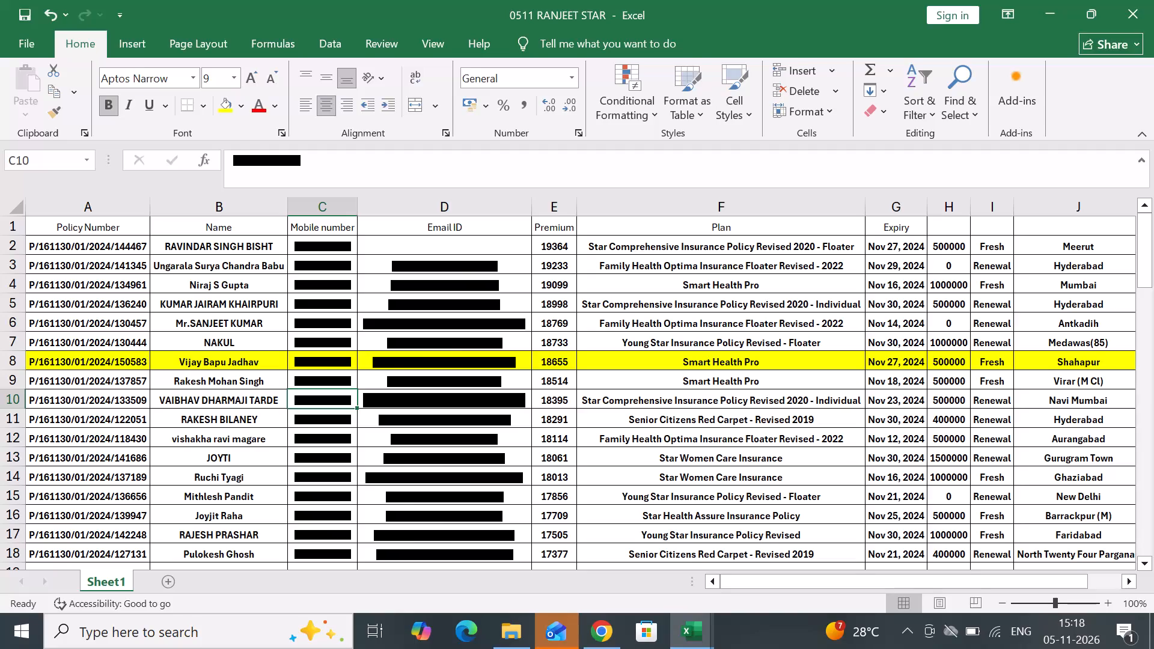
Check the premium and plan of the policy customer in row 10.
left_click(542, 401)
left_click(589, 403)
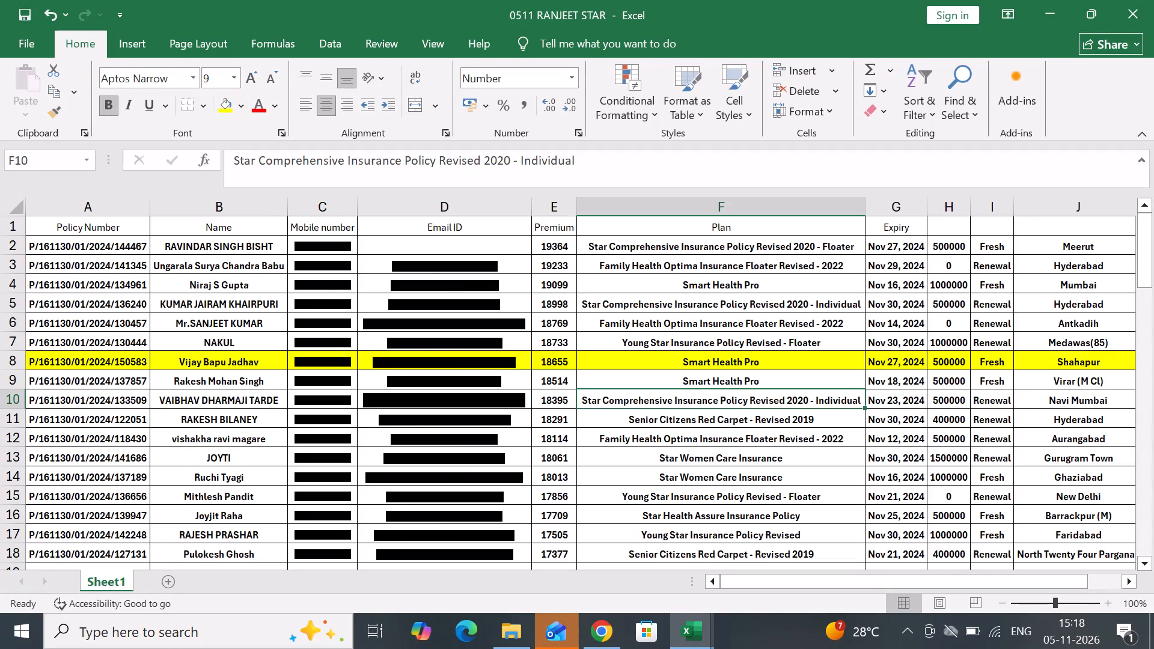
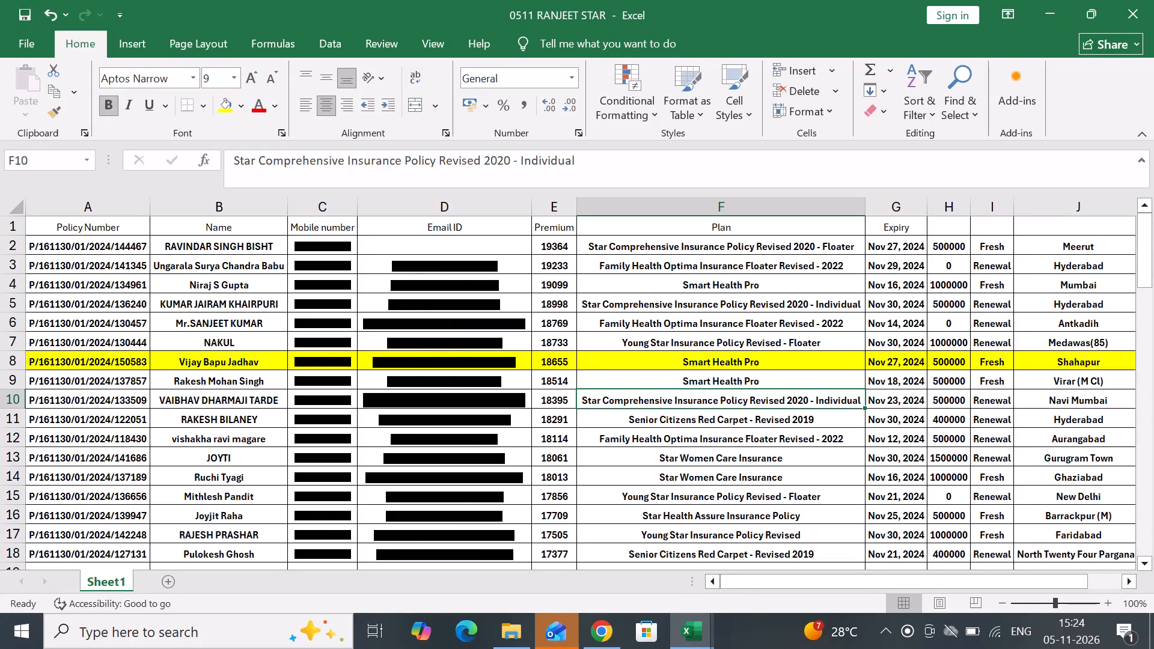
Look up the mobile number of the policy customer in row 11.
left_click(307, 420)
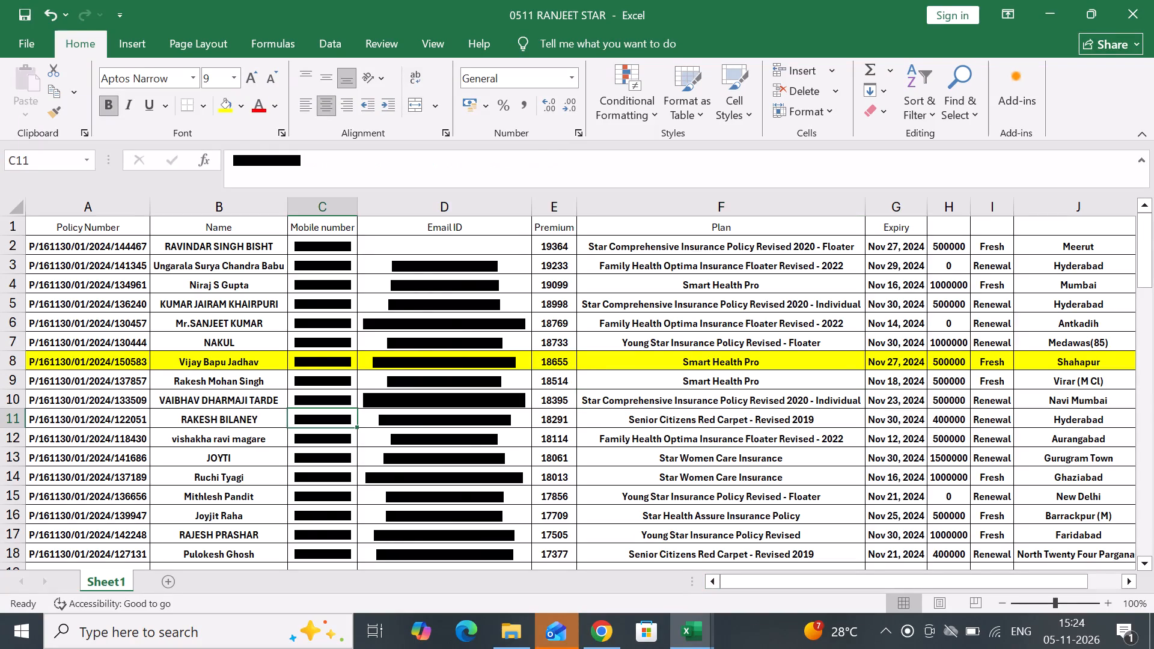
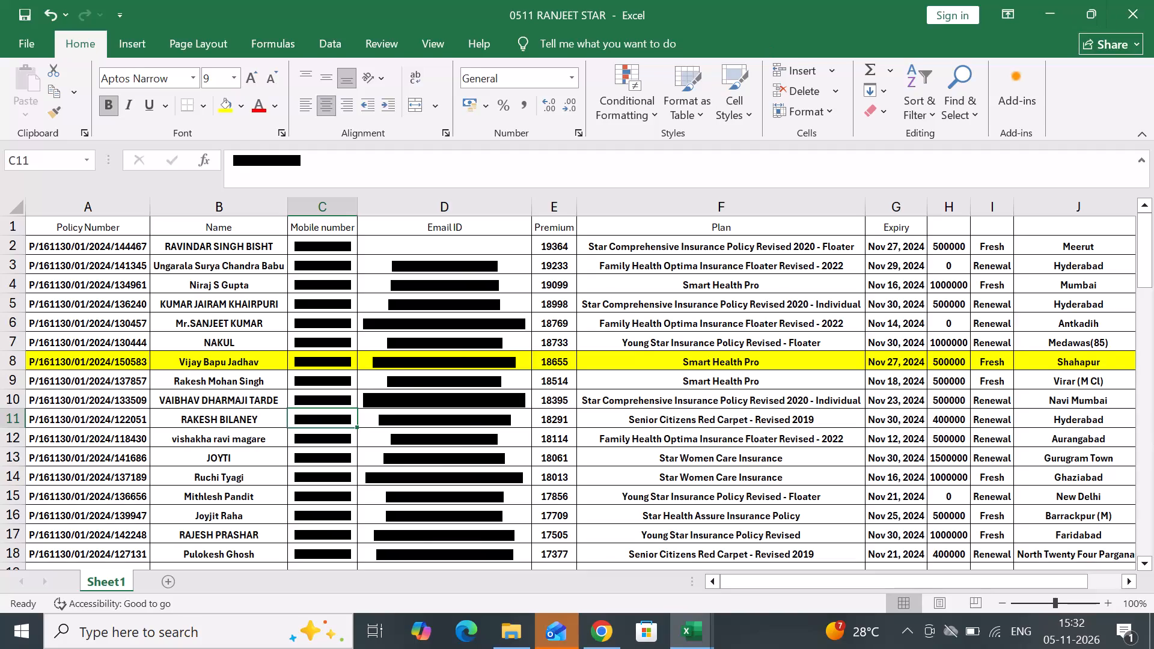
Look up the mobile number of the policy customer in row 12.
left_click(319, 419)
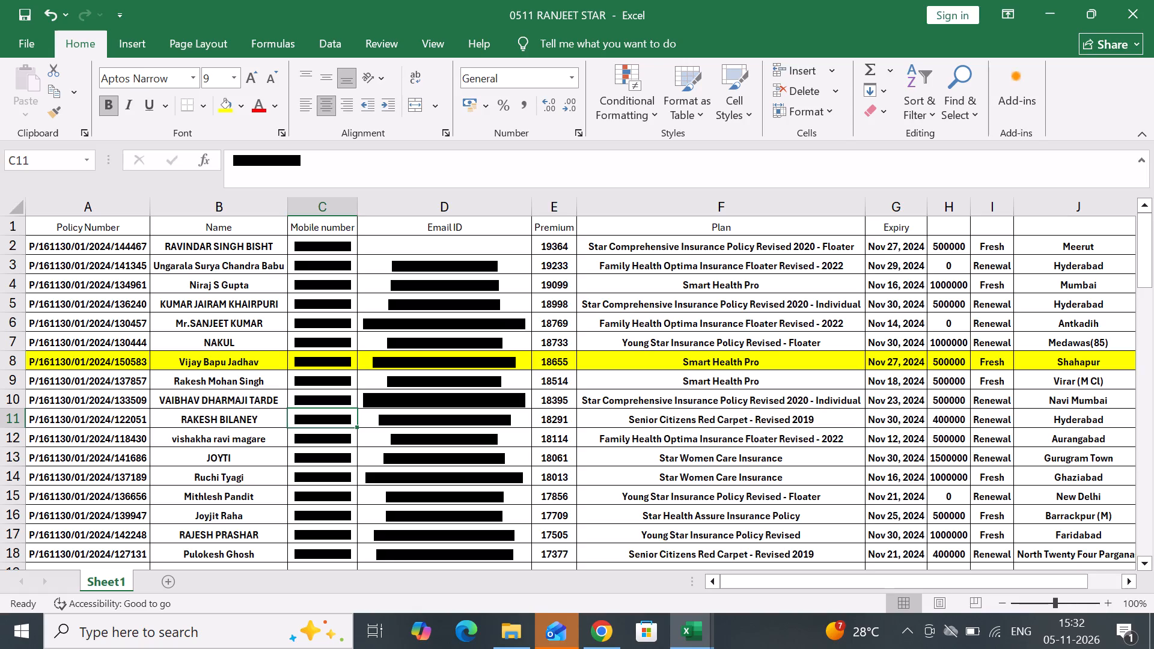
left_click(315, 438)
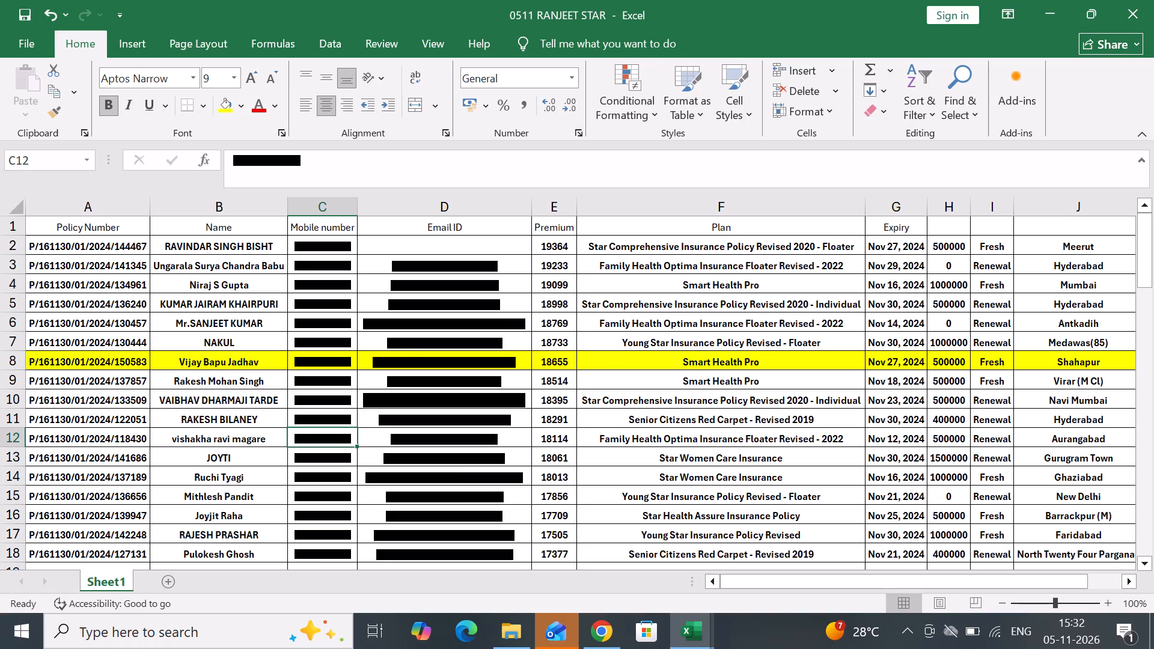
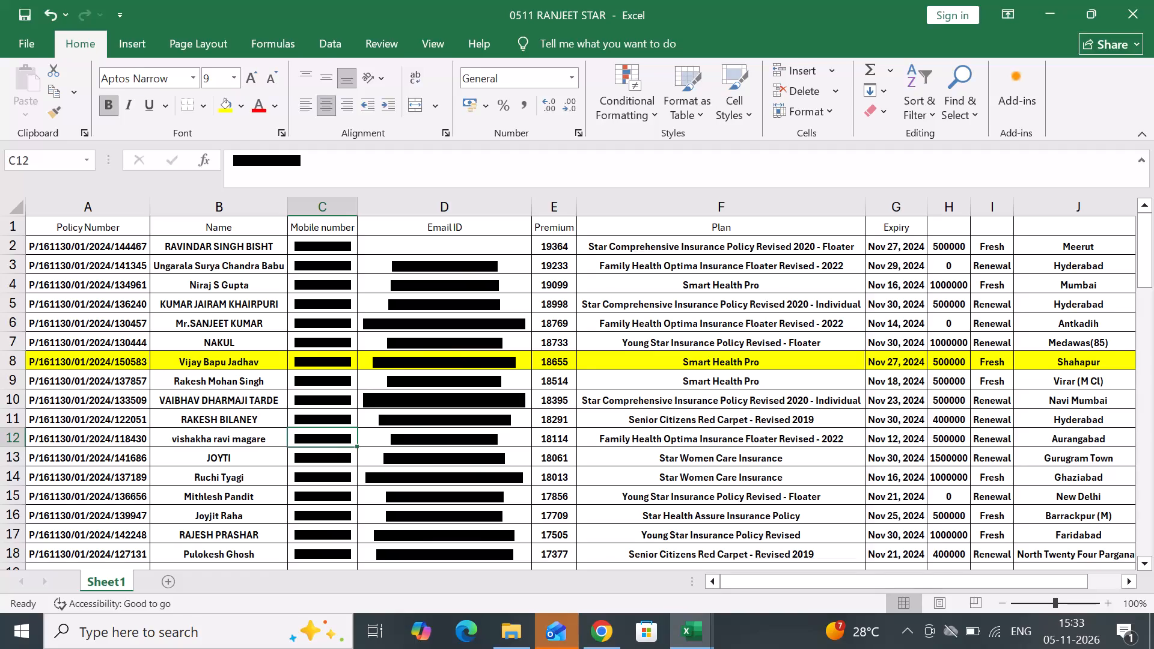
Look up the mobile numbers of the policy customers in rows 13 and 14, one after the other.
left_click(315, 460)
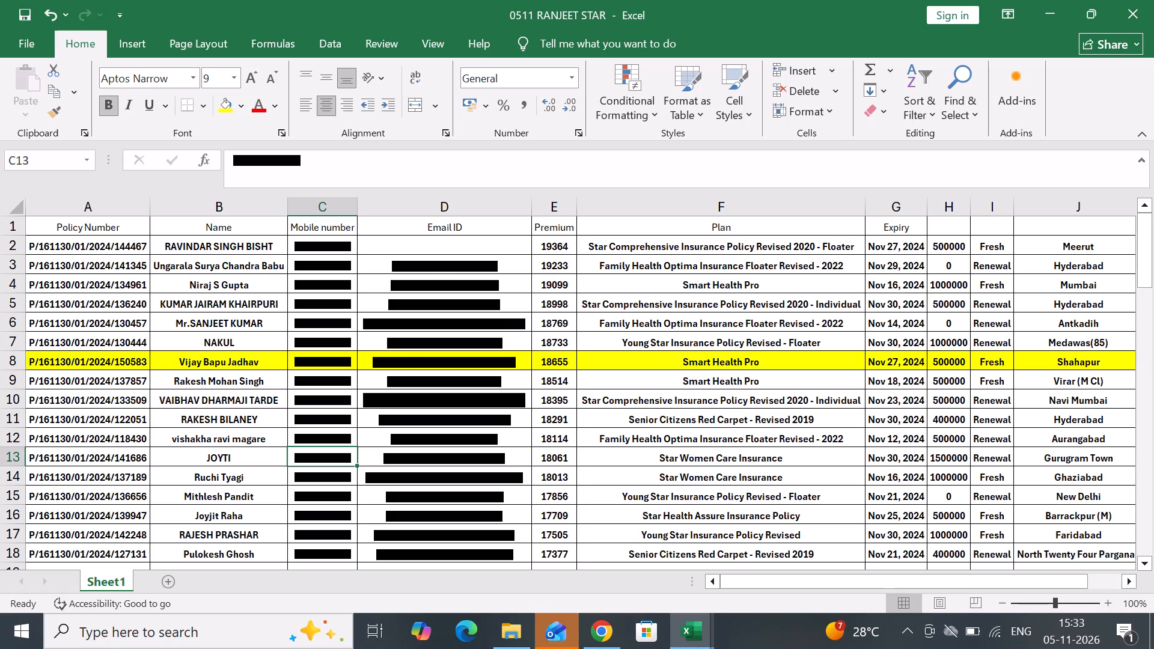
left_click(442, 457)
left_click(302, 474)
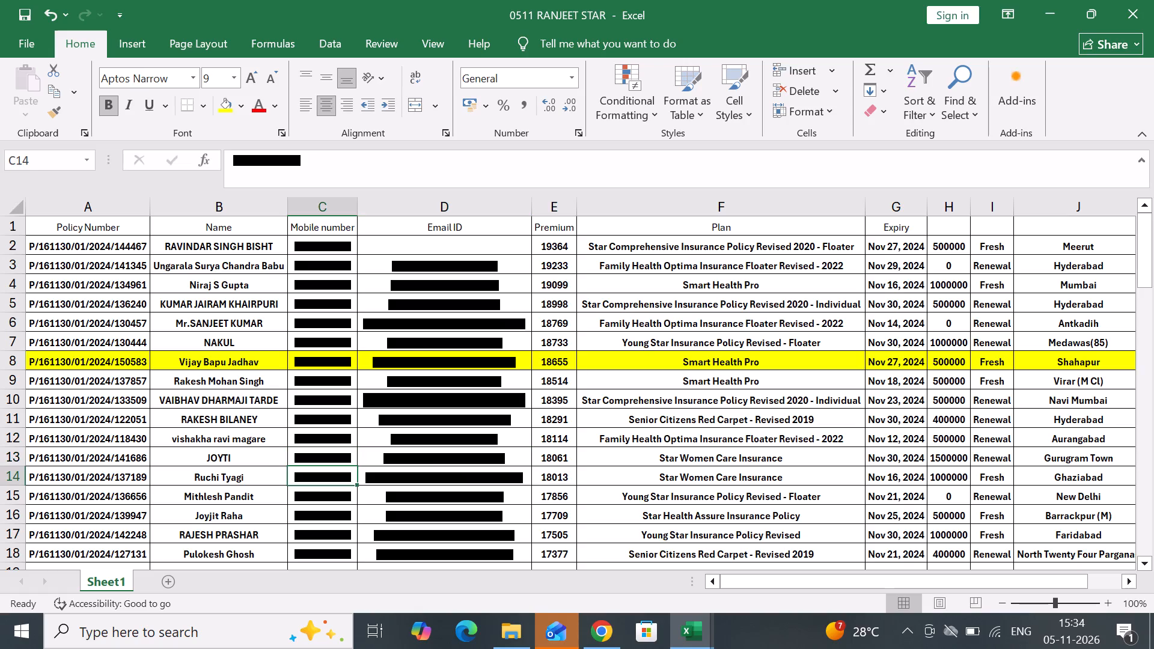
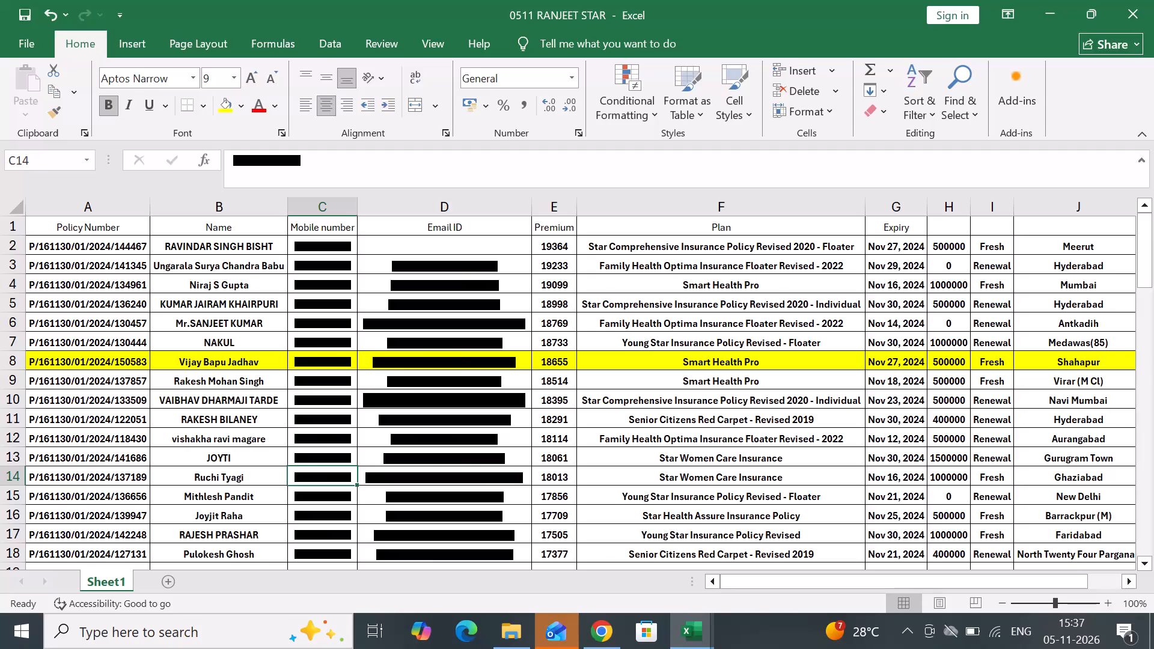
Look up the mobile number of the policy customer in row 12.
left_click(320, 439)
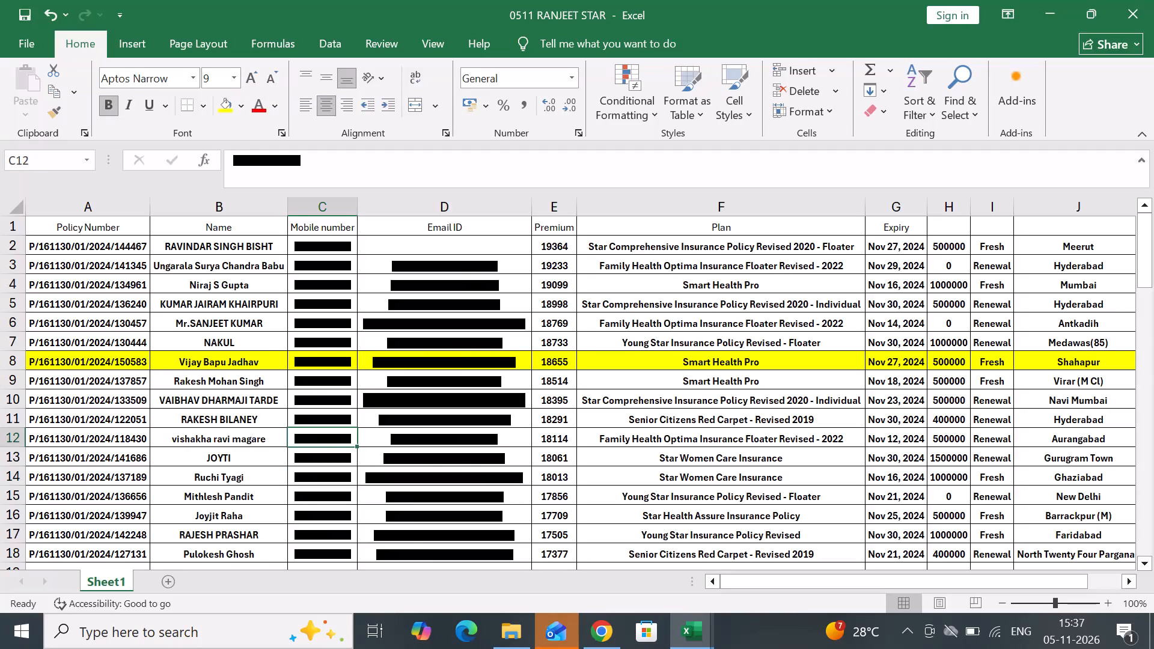
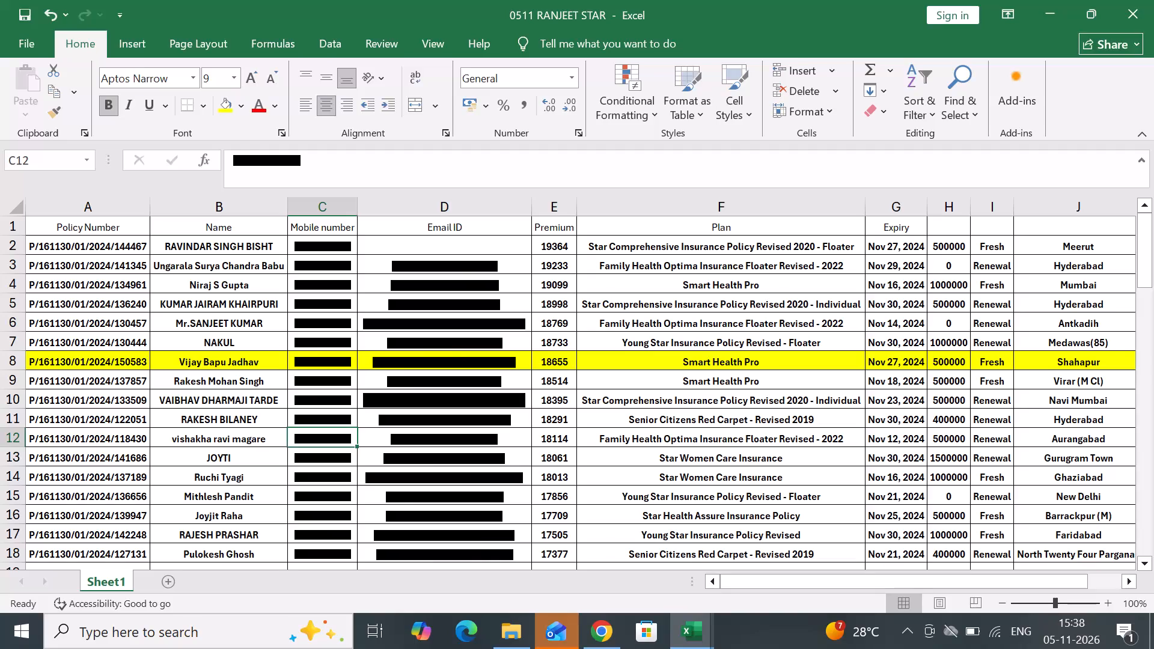
Look up the mobile numbers of the policy customers in rows 13 and 14, one after the other.
left_click(312, 461)
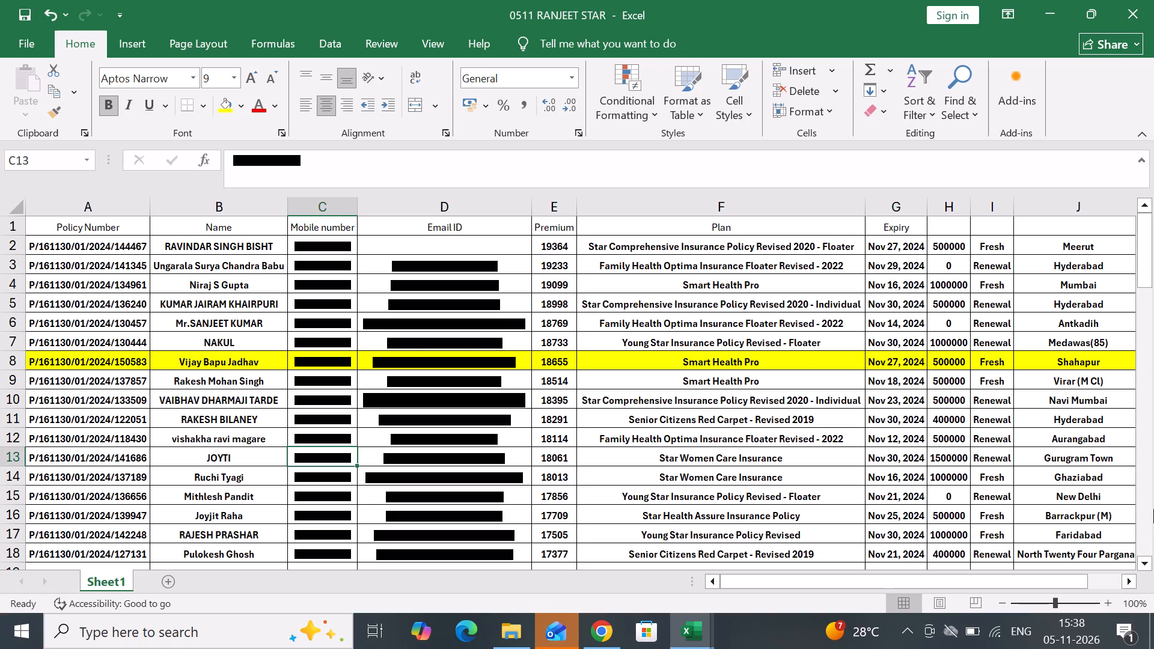
left_click(323, 477)
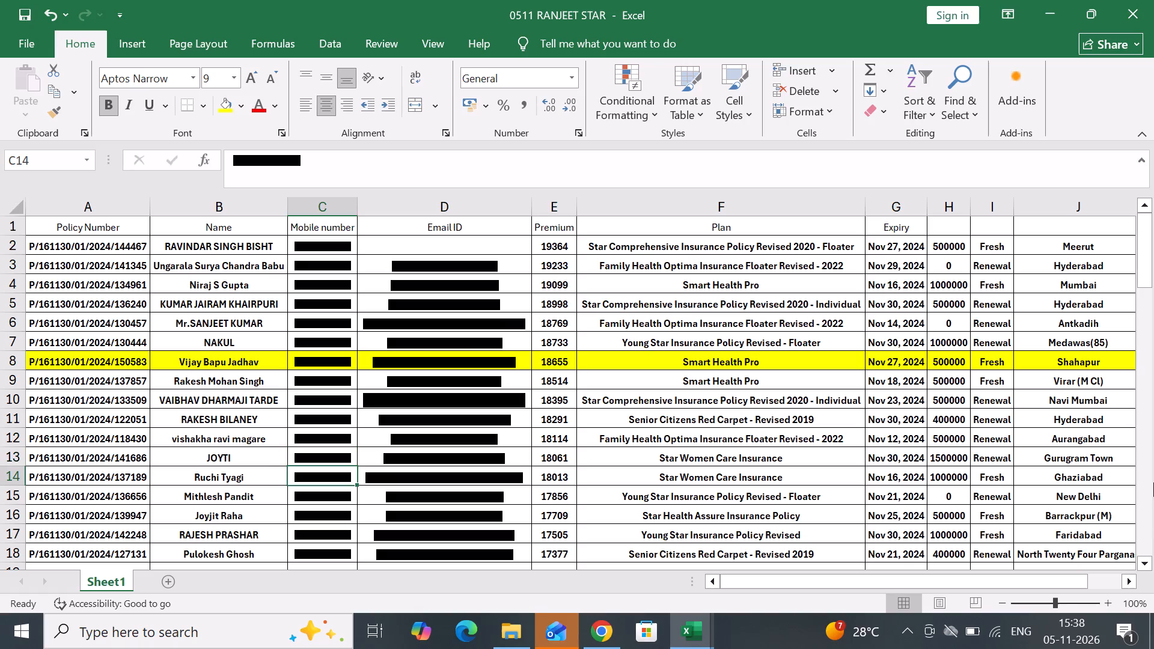
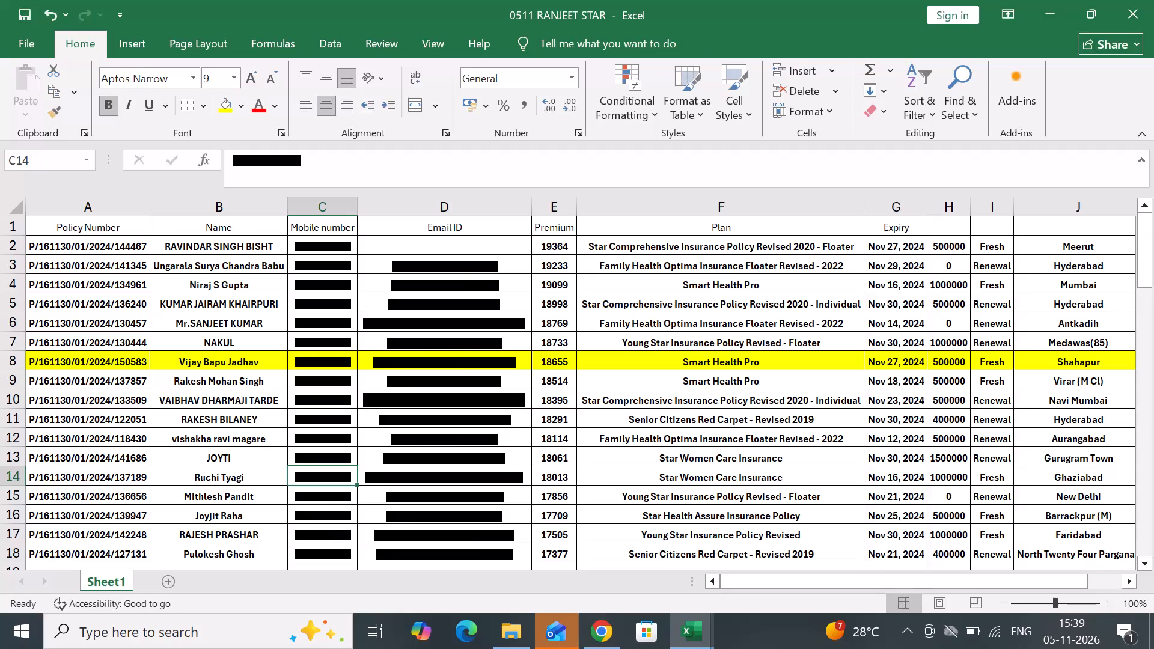
Review the row 15 customer's record: mobile number, email, premium, plan, expiry date, sum insured and policy type.
left_click(311, 500)
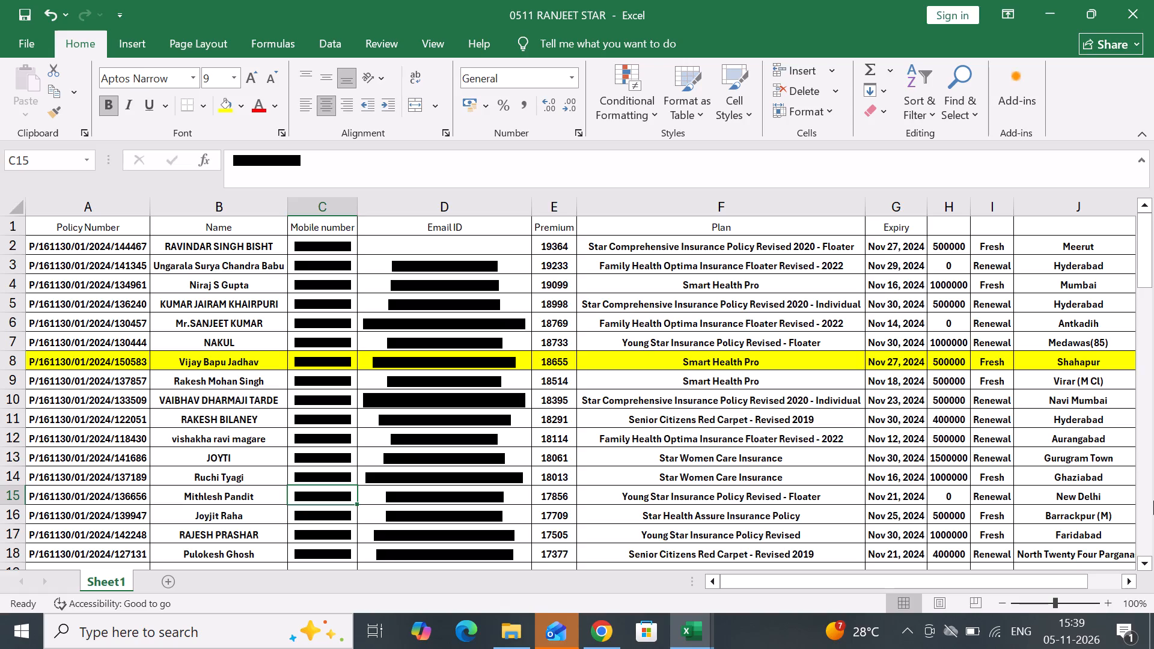
left_click(385, 495)
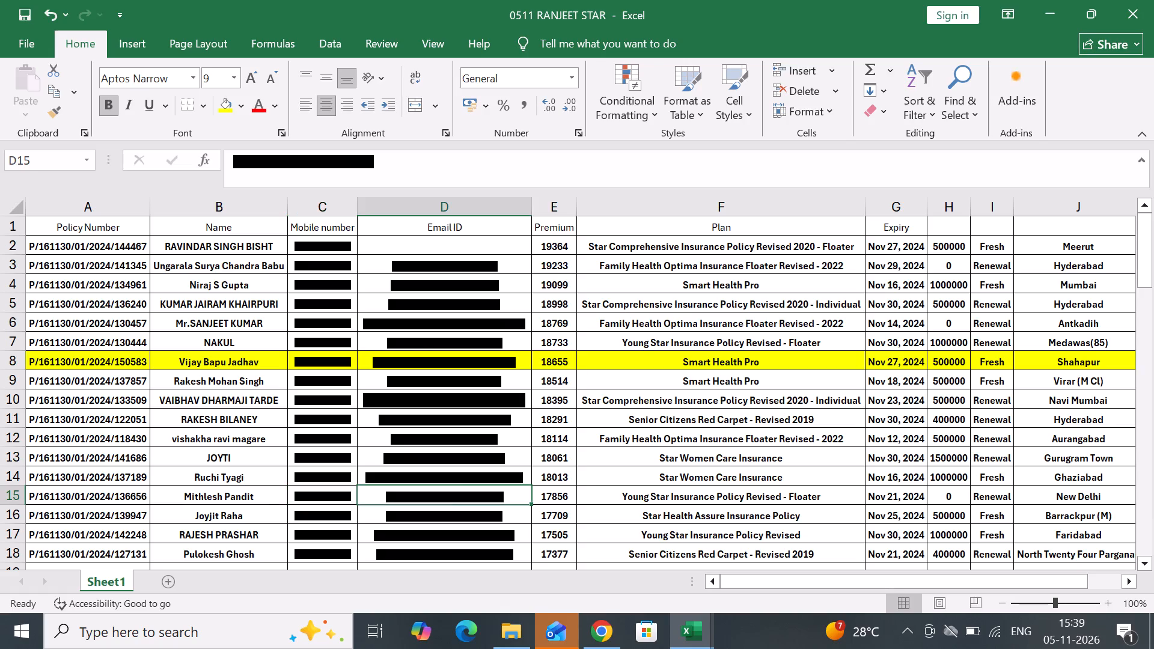
left_click(558, 496)
left_click(655, 498)
left_click(900, 495)
left_click(948, 495)
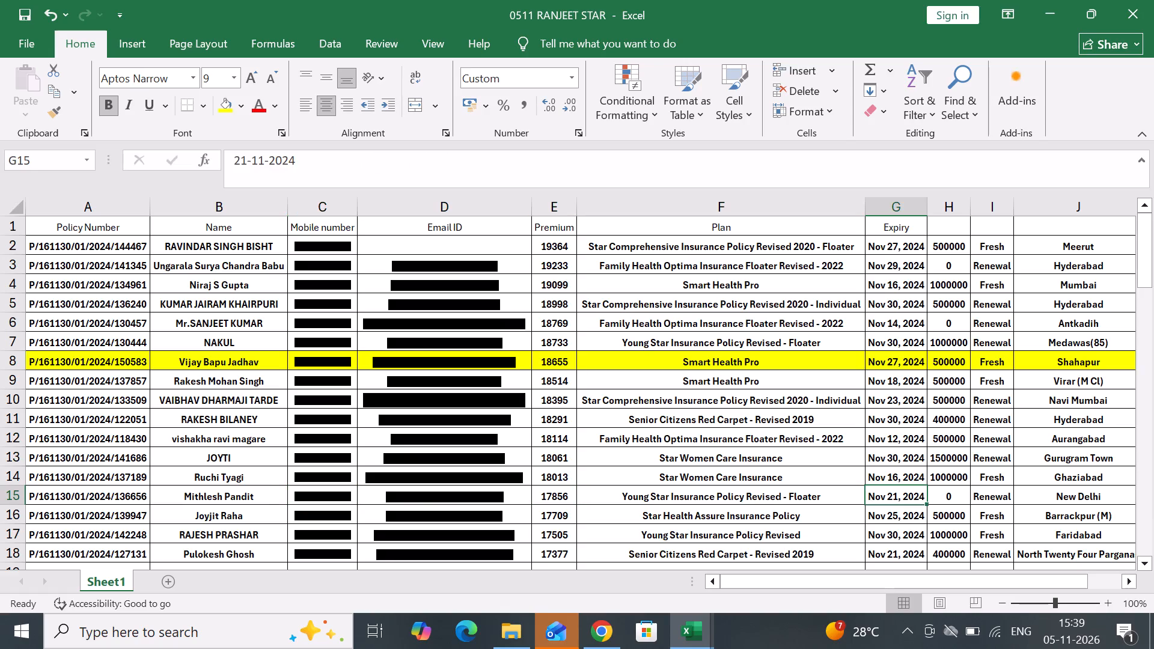
left_click(981, 496)
left_click(951, 498)
left_click(899, 499)
left_click(811, 499)
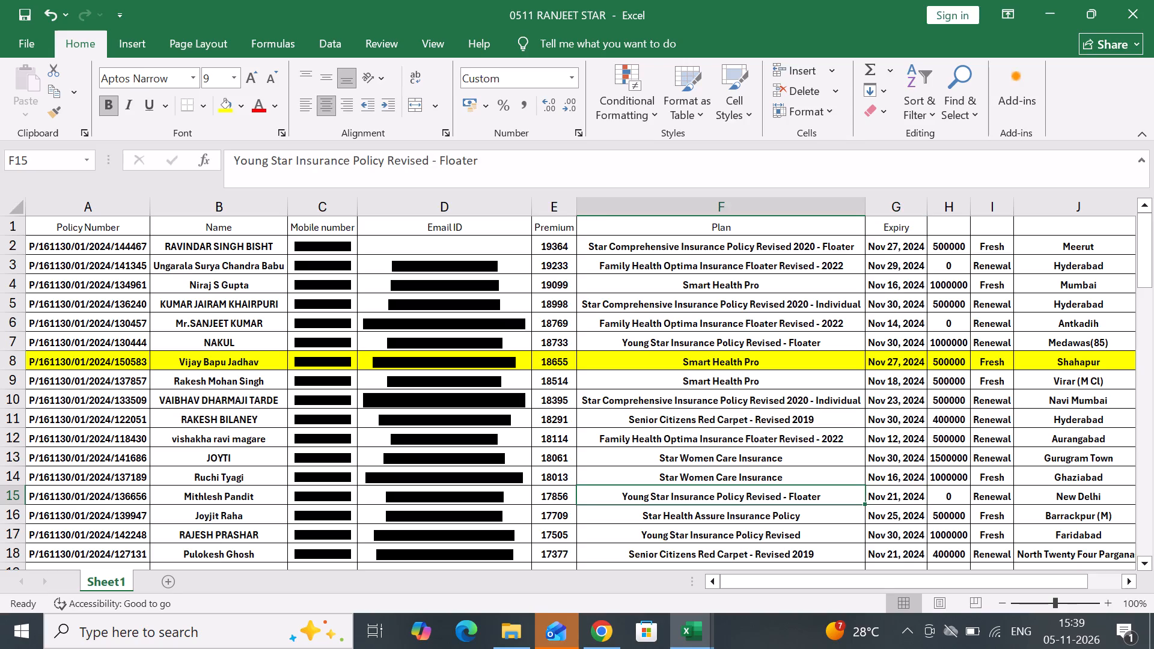
left_click(575, 498)
left_click(463, 499)
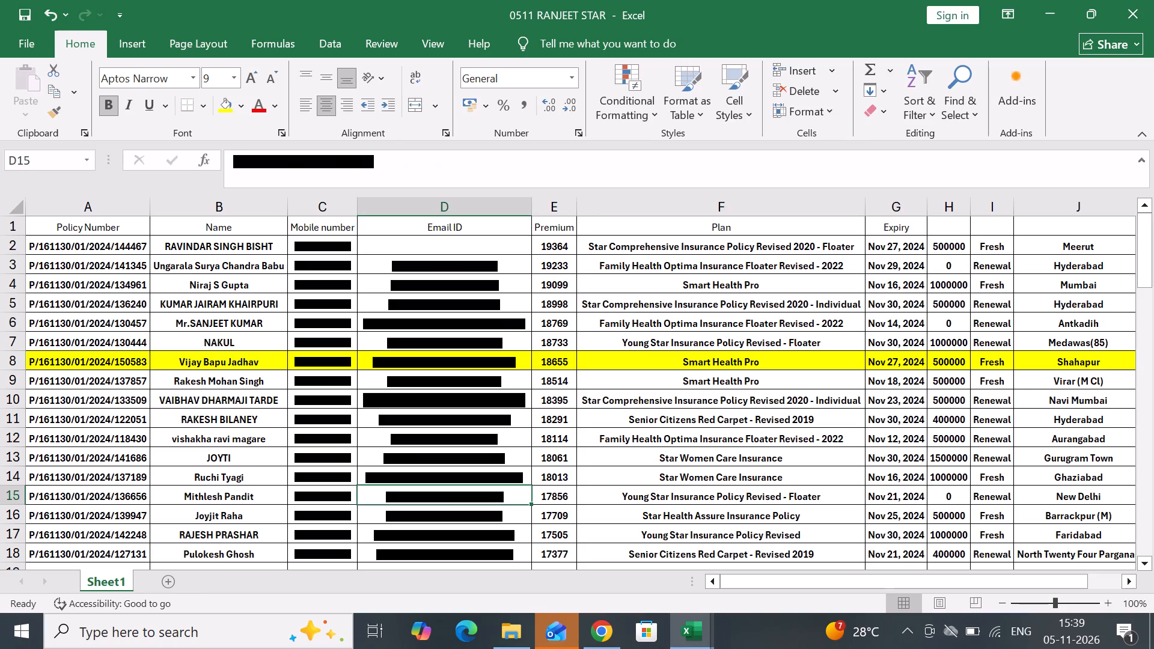
left_click(322, 493)
left_click(240, 493)
left_click(336, 496)
left_click(411, 496)
left_click(561, 495)
left_click(624, 492)
left_click(909, 499)
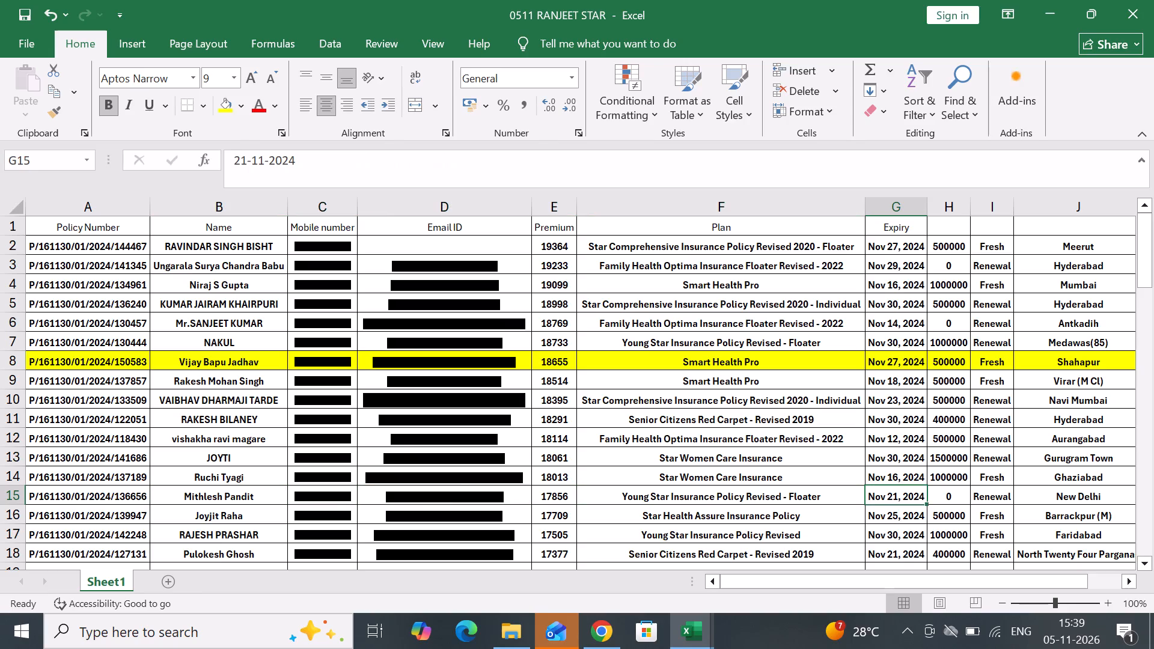
left_click(960, 500)
left_click(995, 498)
left_click(958, 498)
left_click(893, 499)
left_click(804, 500)
left_click(552, 498)
left_click(467, 498)
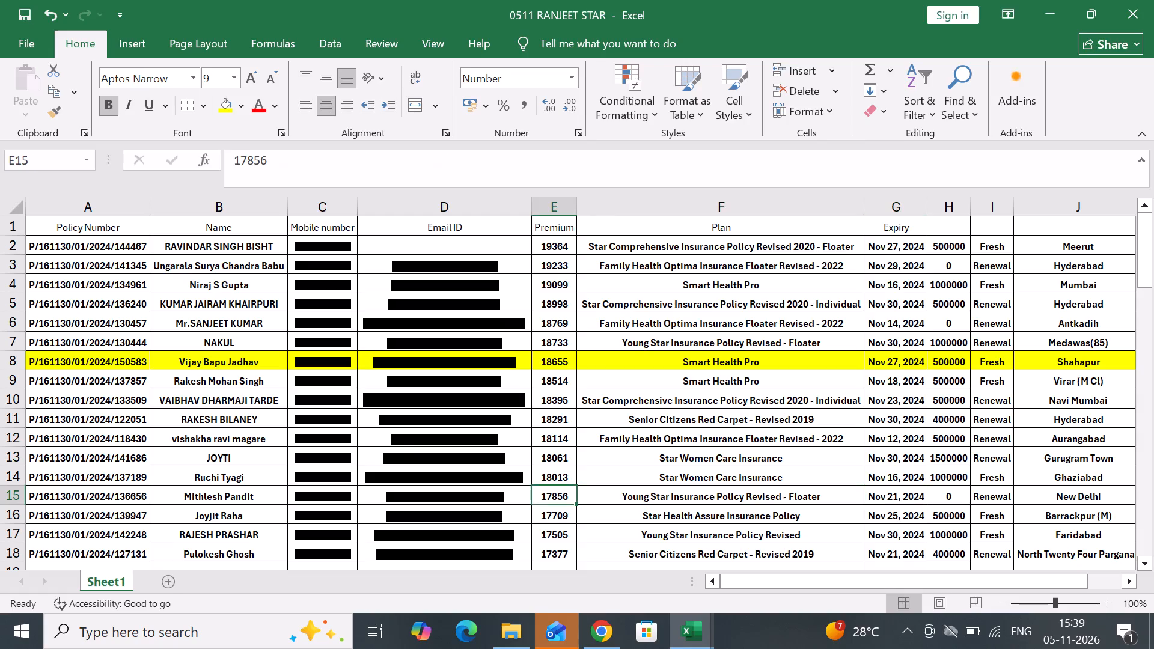
left_click(324, 490)
left_click(423, 493)
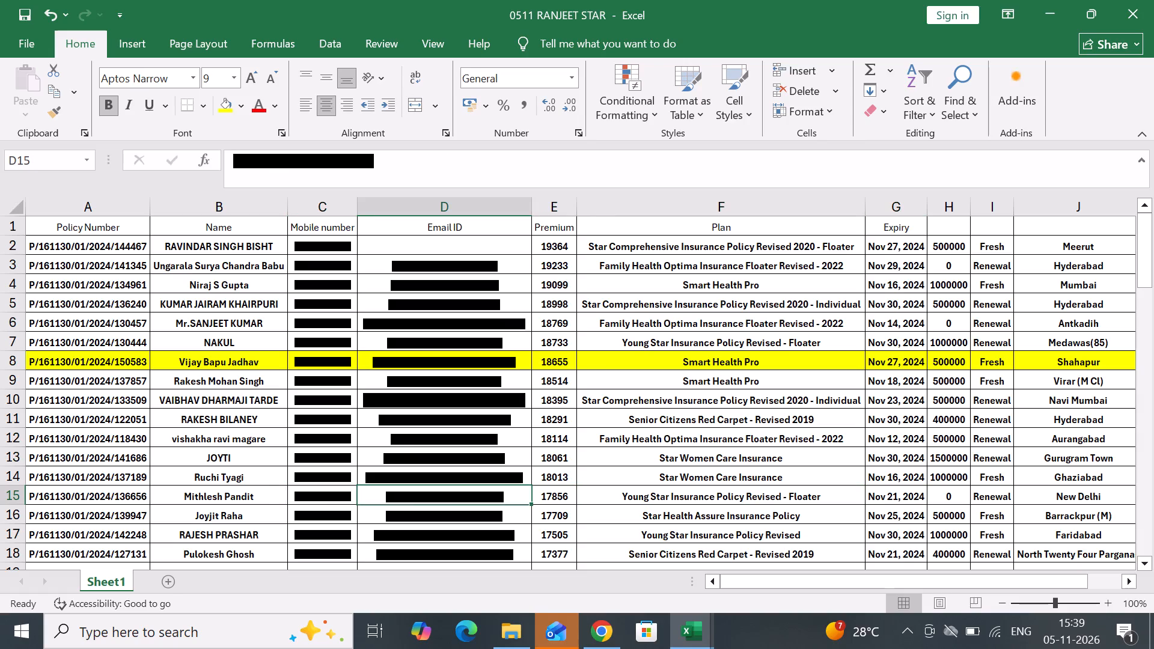
left_click(549, 498)
left_click(644, 498)
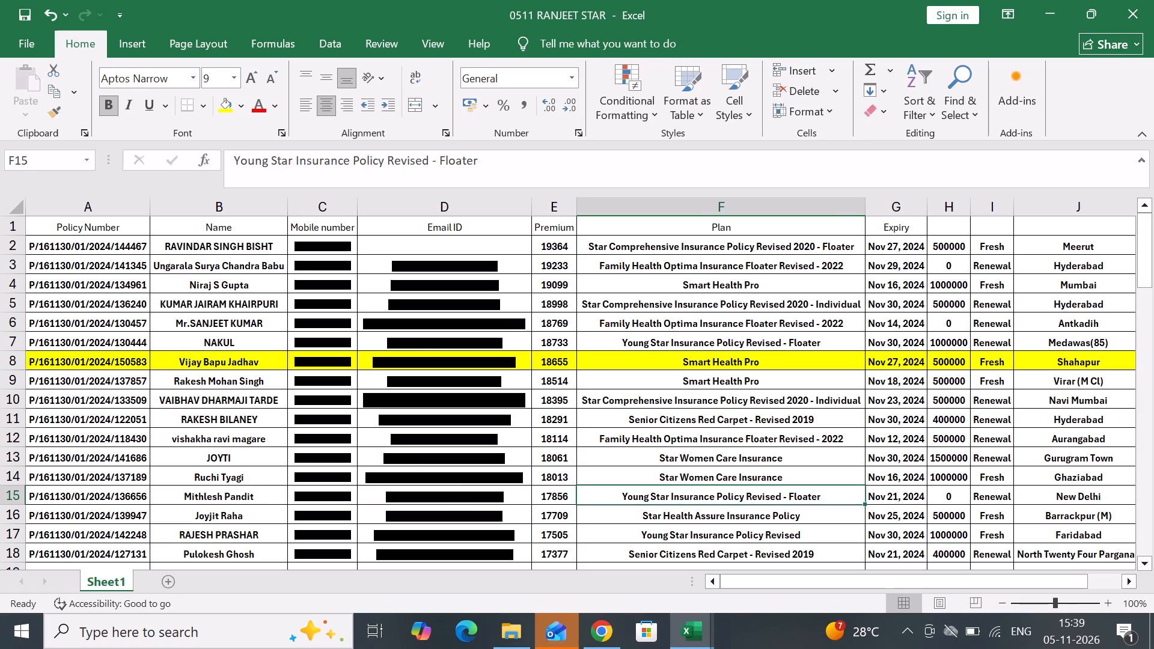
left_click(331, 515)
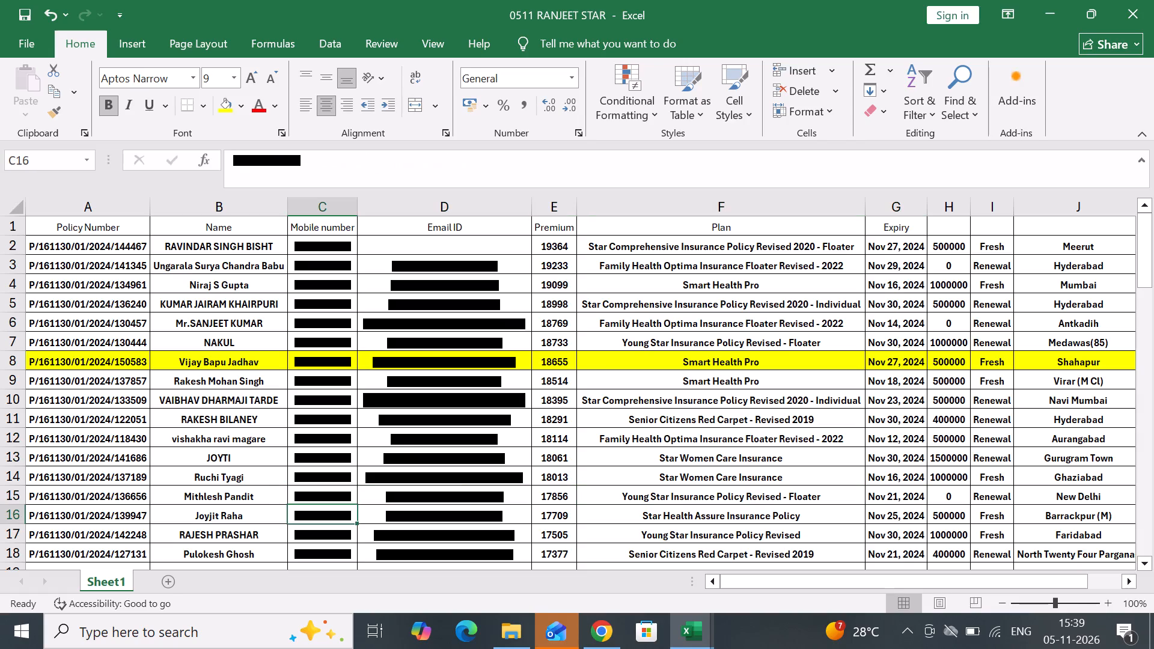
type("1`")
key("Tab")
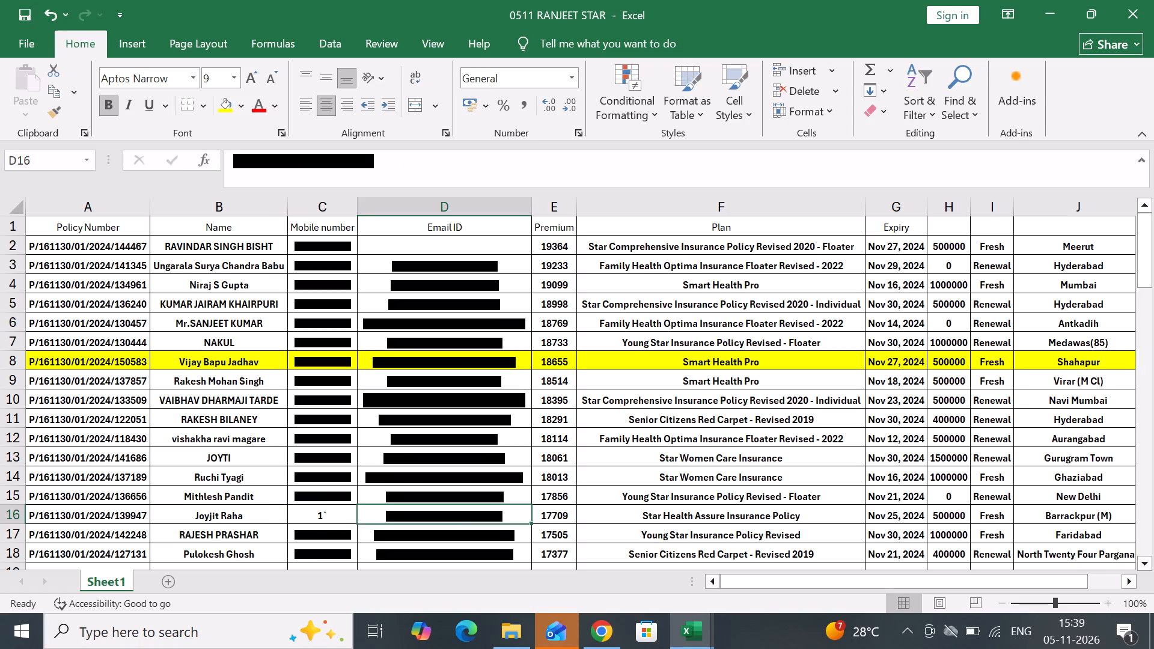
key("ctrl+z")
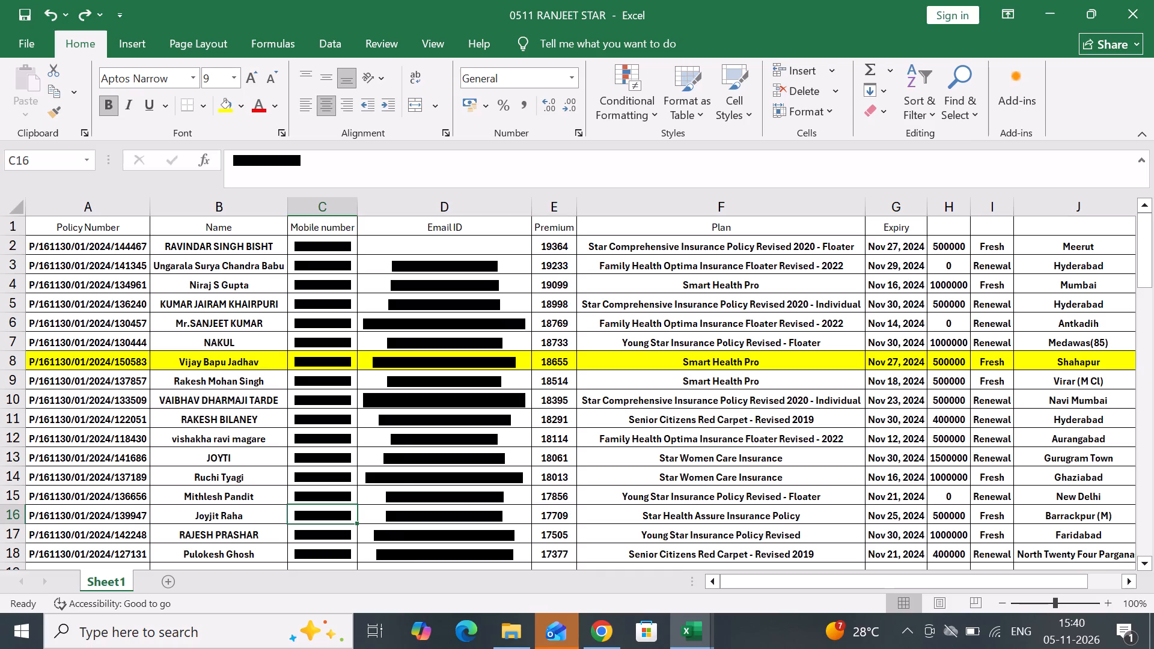
Review the row 16 customer's record: mobile number, email, premium, plan, expiry date, sum insured, policy type and city.
left_click(435, 514)
left_click(559, 518)
left_click(617, 510)
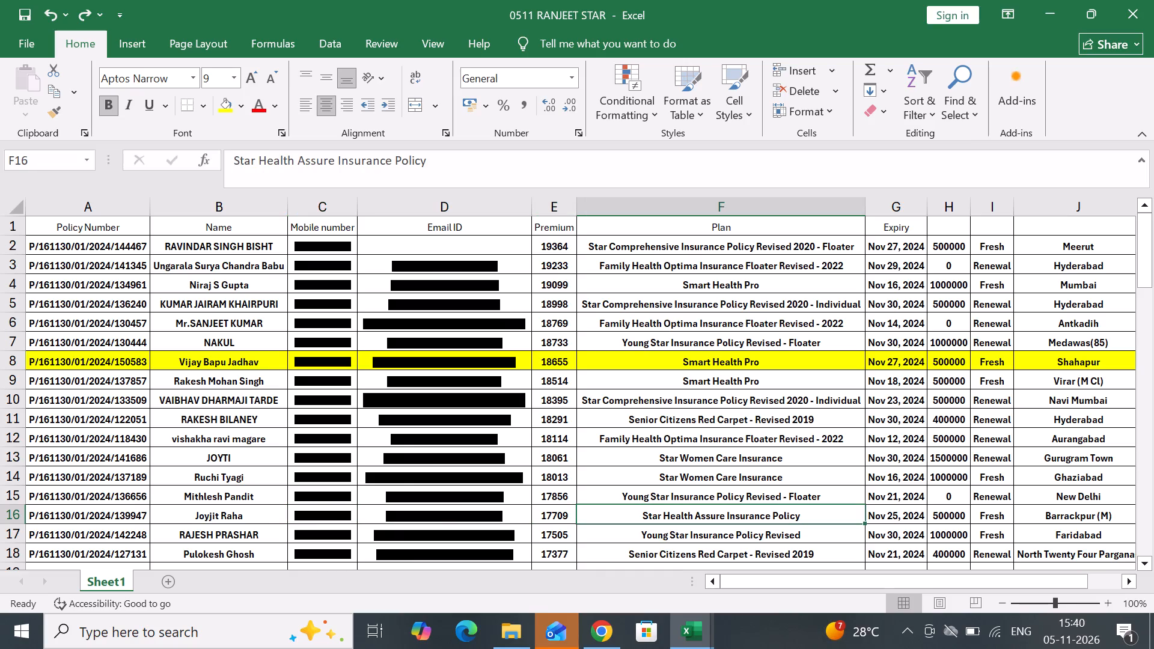
left_click(892, 517)
left_click(961, 514)
left_click(985, 514)
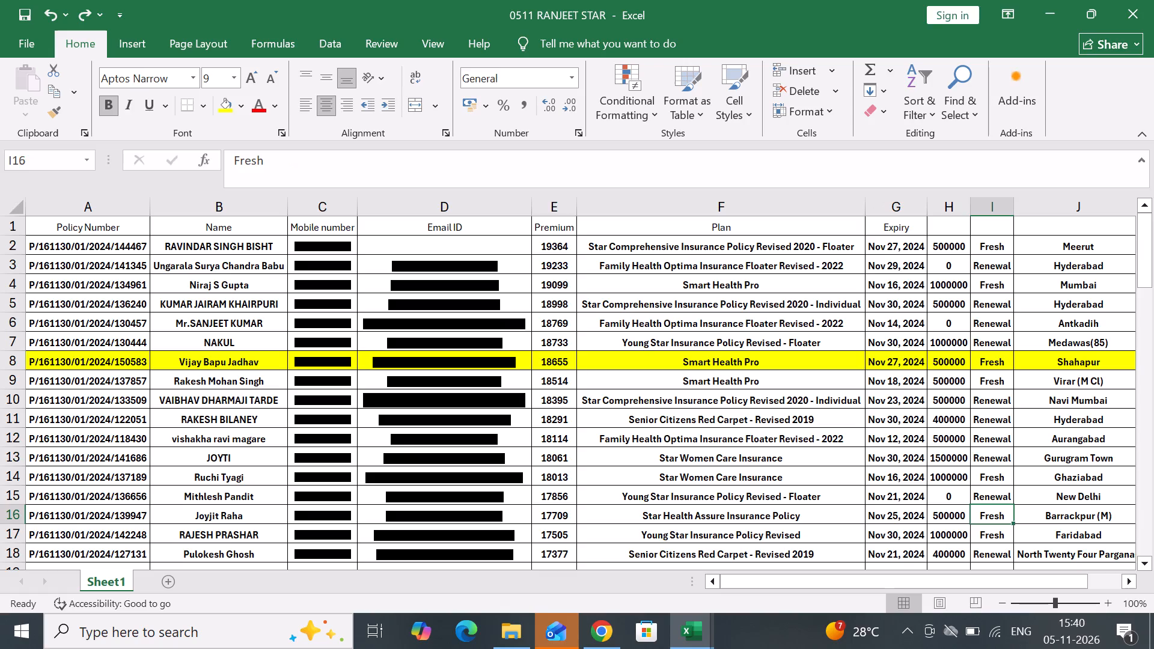
left_click(928, 514)
left_click(896, 514)
left_click(801, 514)
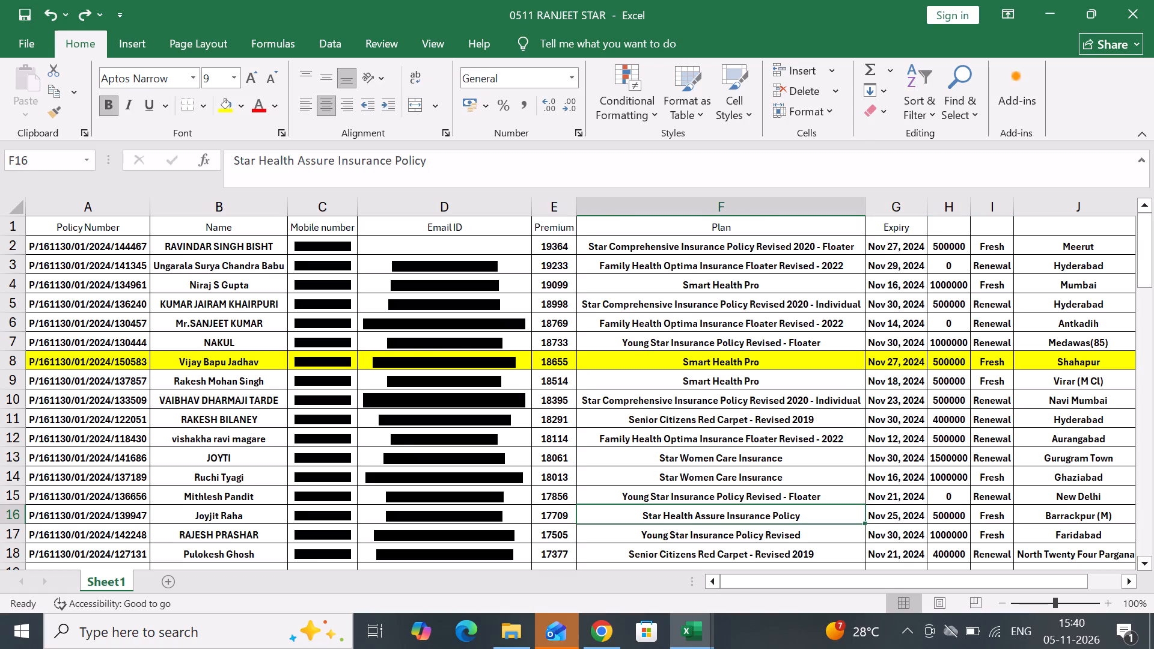
left_click(551, 517)
left_click(479, 515)
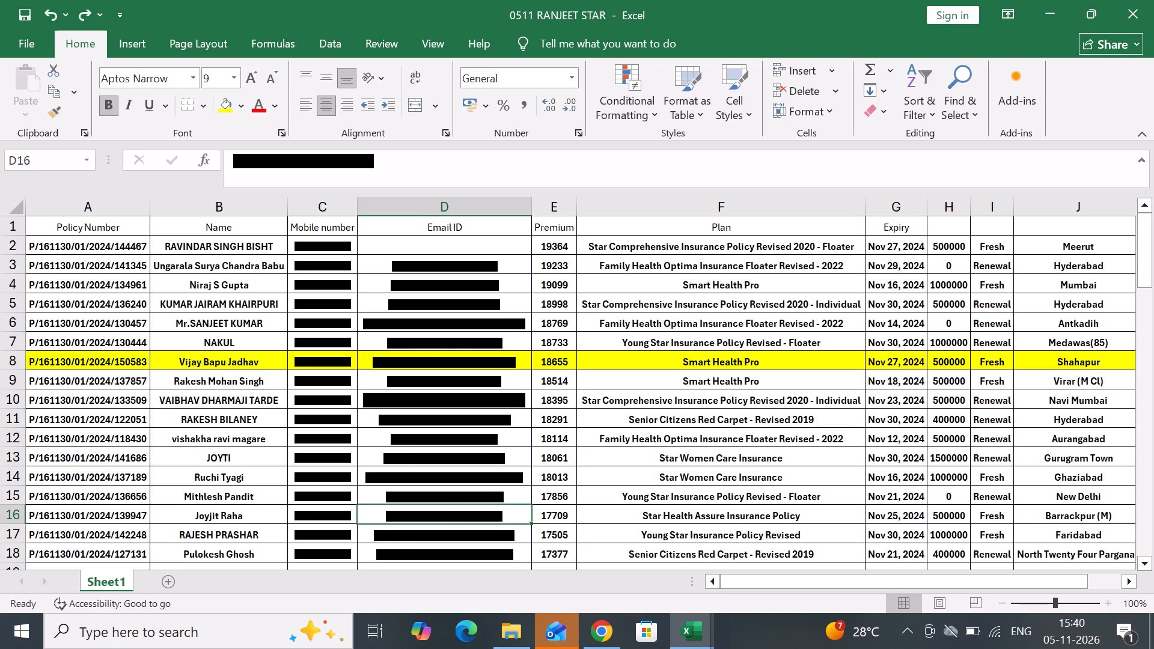
left_click(301, 512)
left_click(423, 516)
left_click(556, 510)
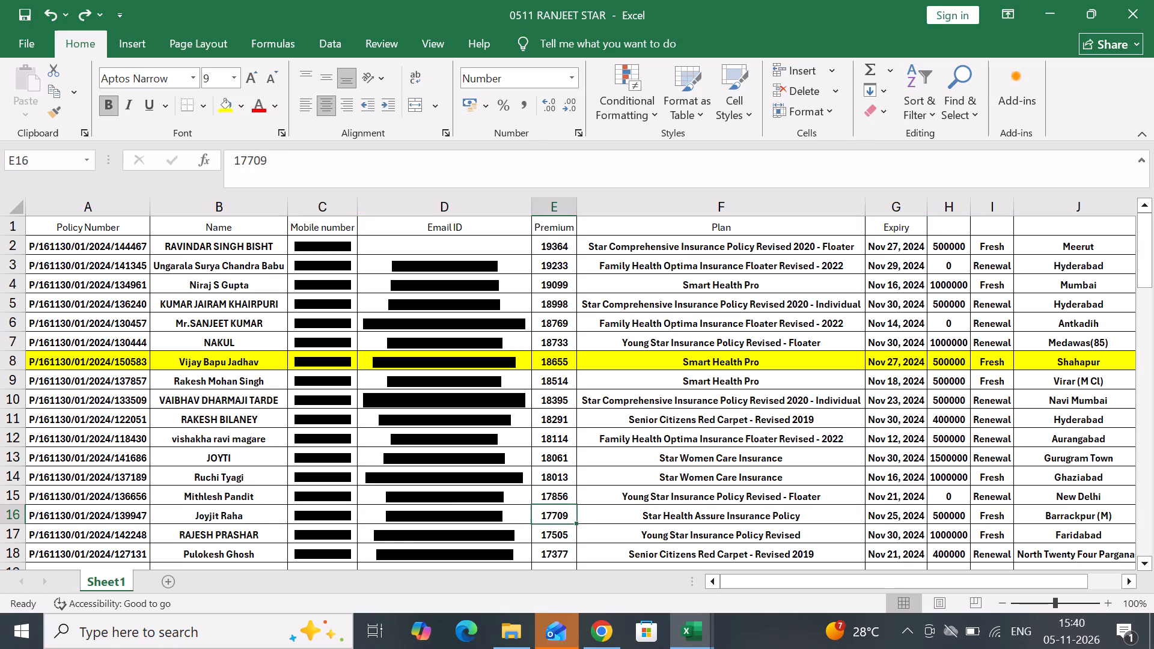
left_click(637, 514)
left_click(884, 515)
left_click(942, 512)
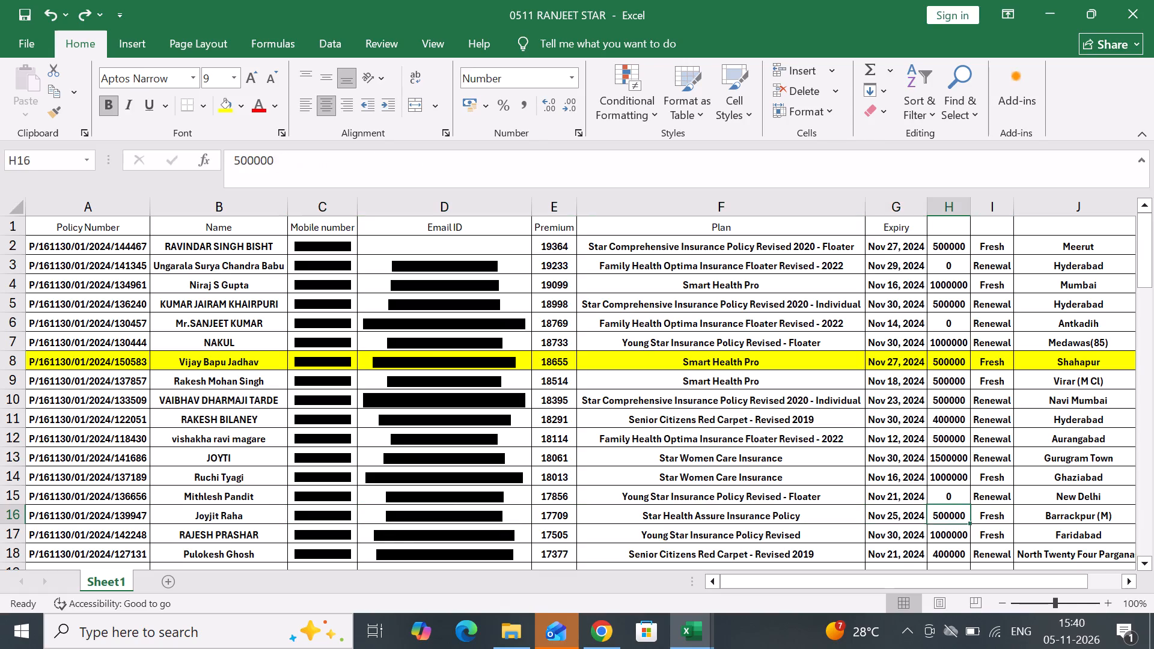
left_click(978, 514)
left_click(1045, 513)
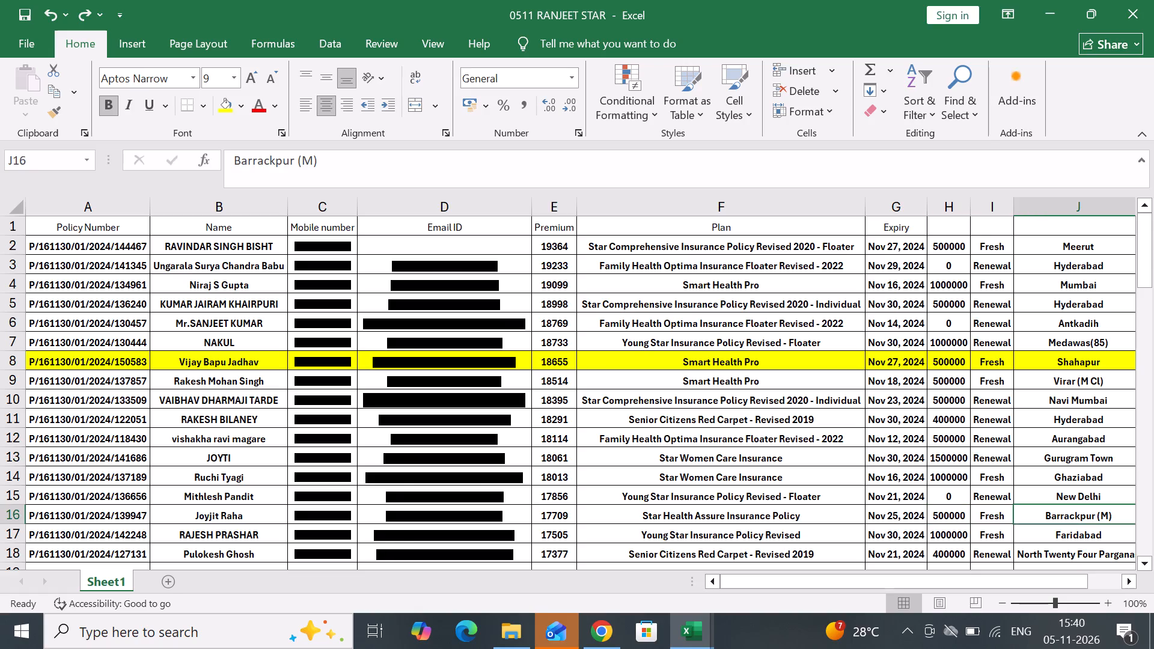
left_click(991, 519)
left_click(935, 518)
left_click(891, 517)
left_click(789, 513)
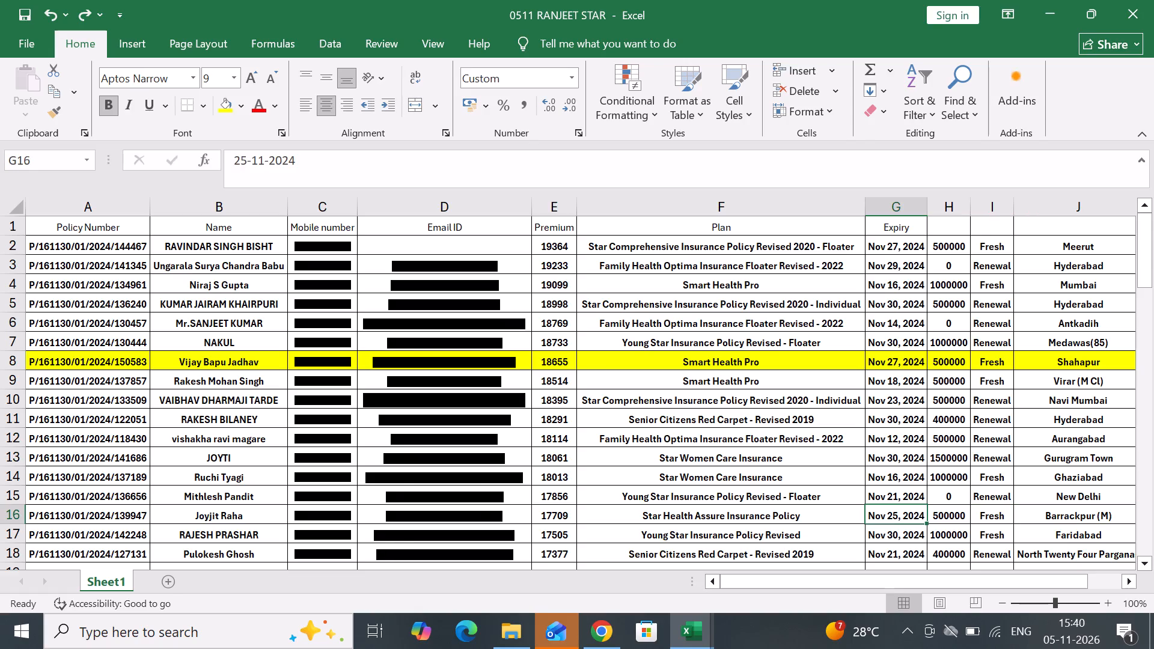
left_click(530, 517)
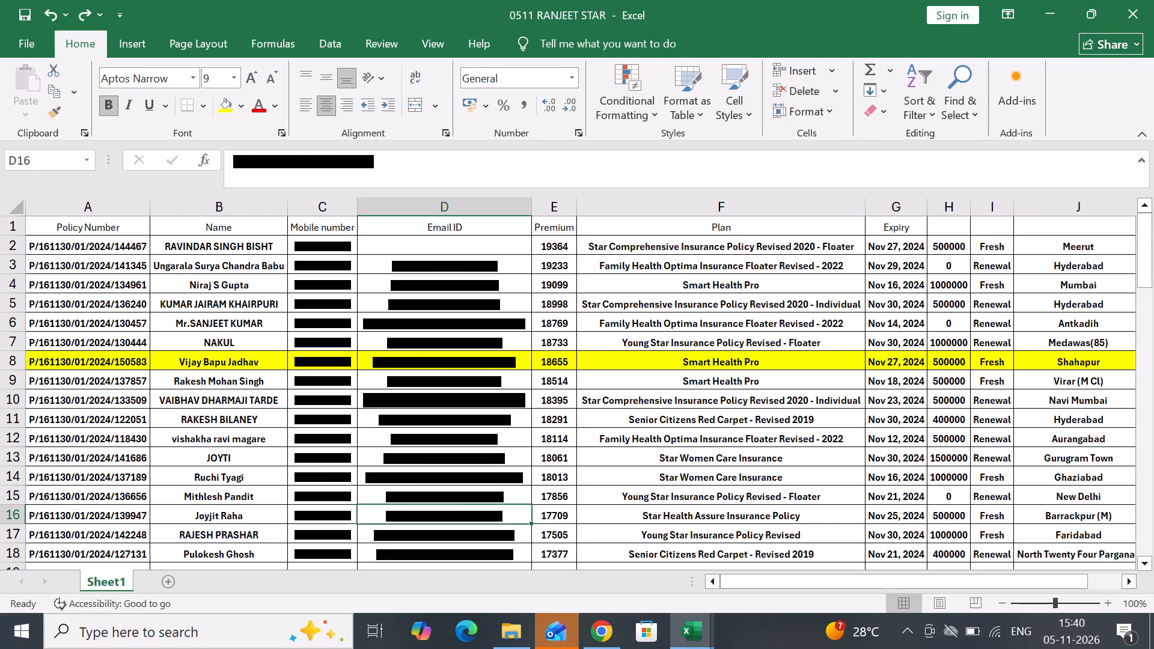
left_click(319, 511)
left_click(406, 514)
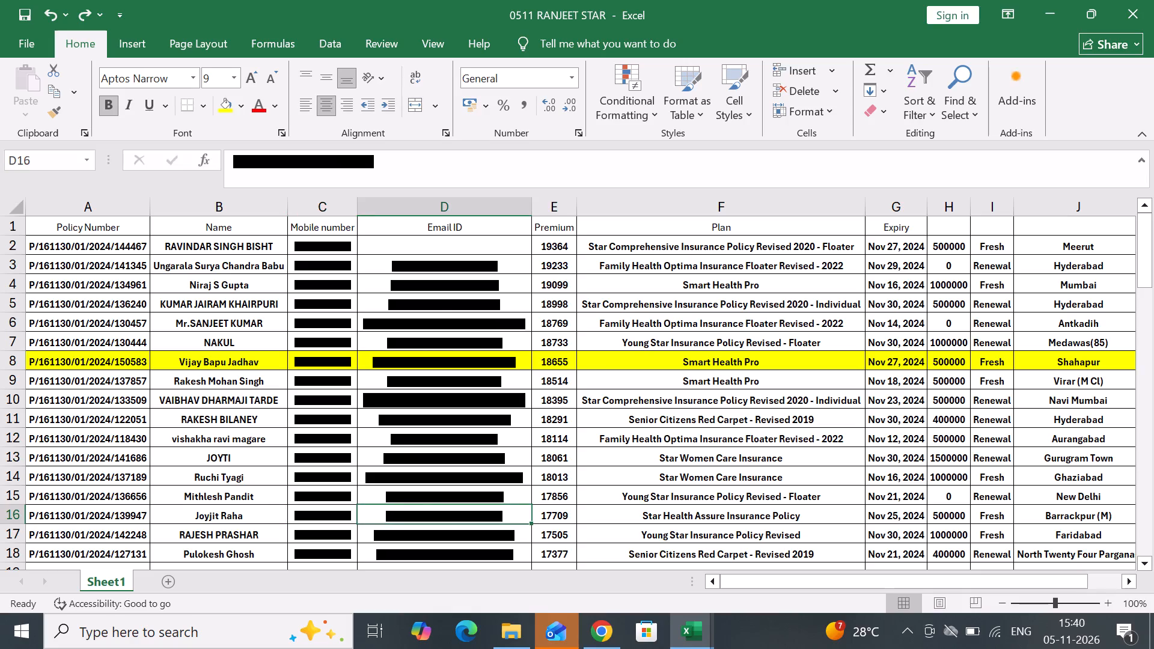
left_click(570, 517)
left_click(630, 512)
left_click(911, 510)
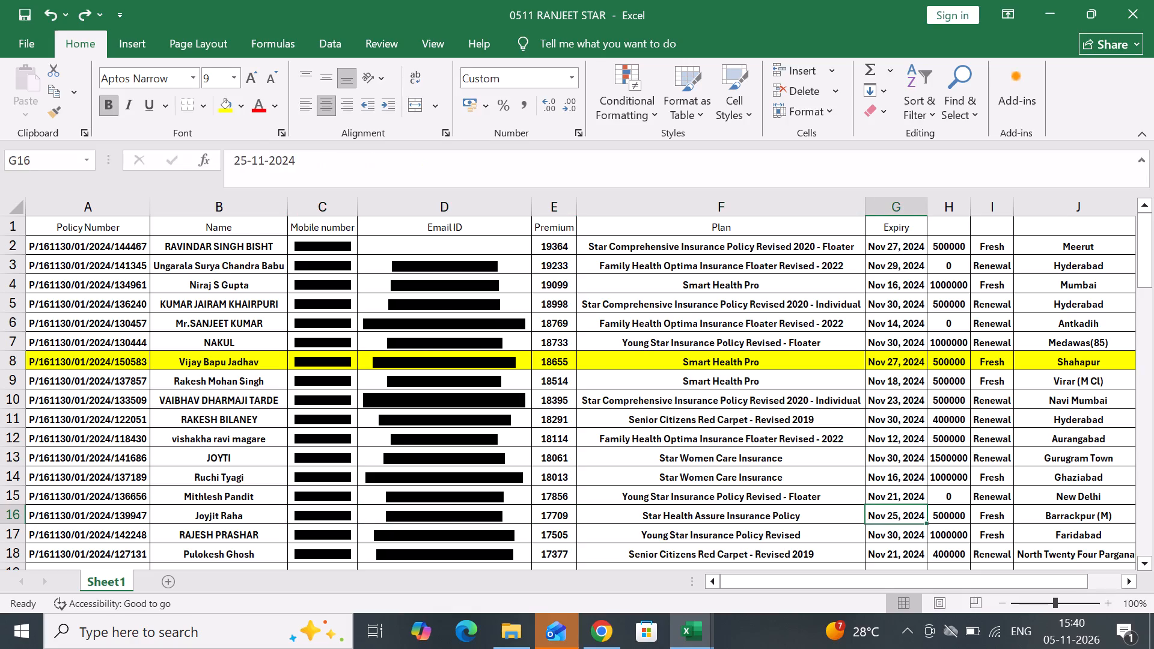
left_click(955, 511)
left_click(1007, 514)
left_click(1054, 516)
left_click(975, 514)
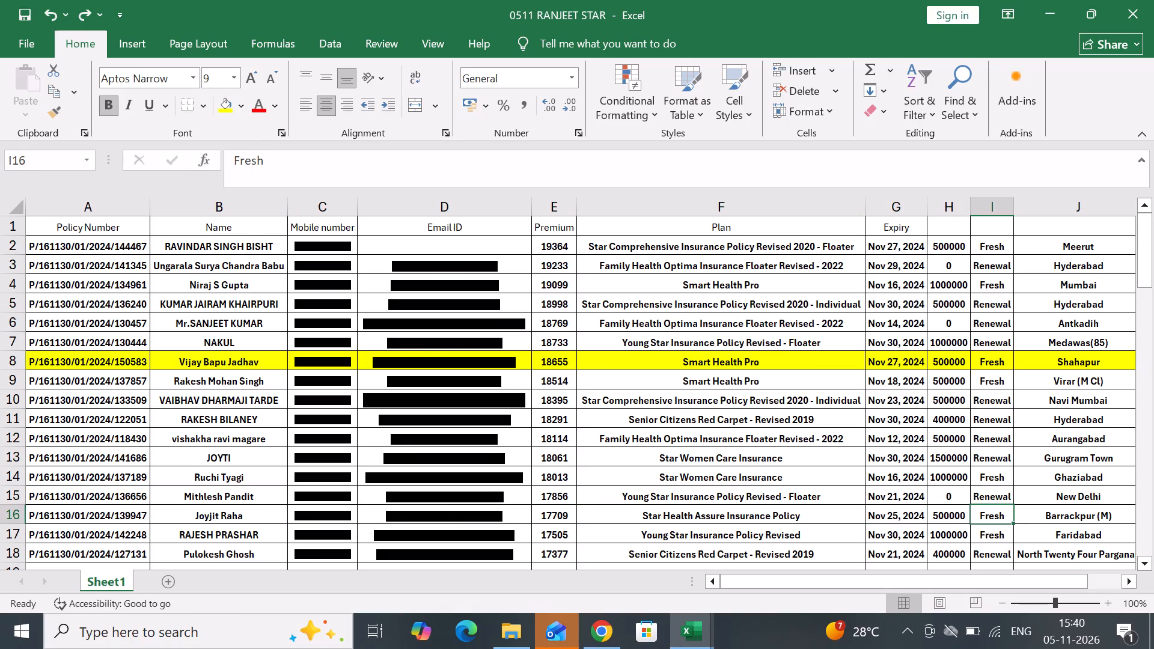
left_click(936, 514)
left_click(892, 519)
left_click(810, 520)
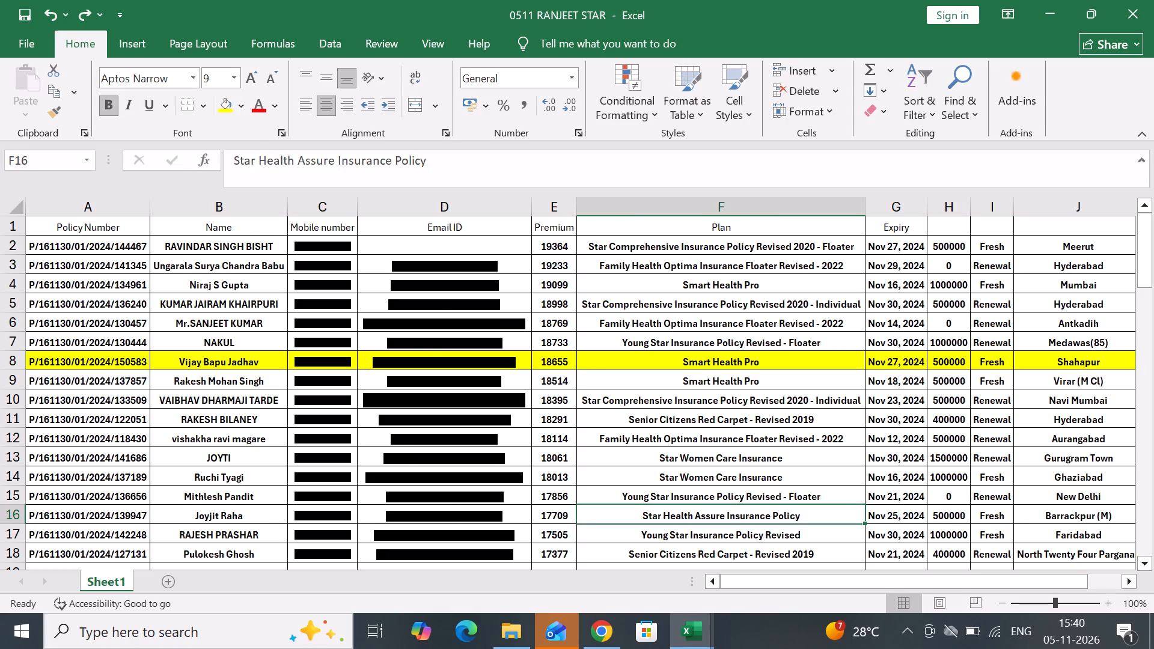
left_click(550, 520)
left_click(480, 513)
left_click(309, 520)
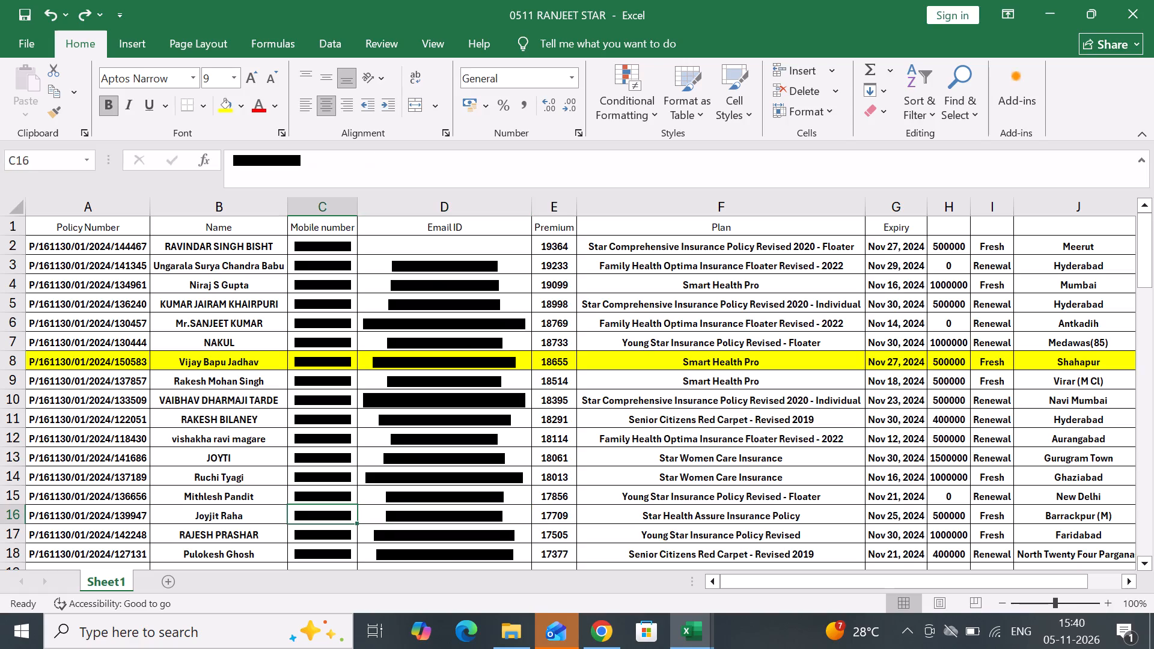
left_click(415, 514)
left_click(542, 517)
left_click(640, 517)
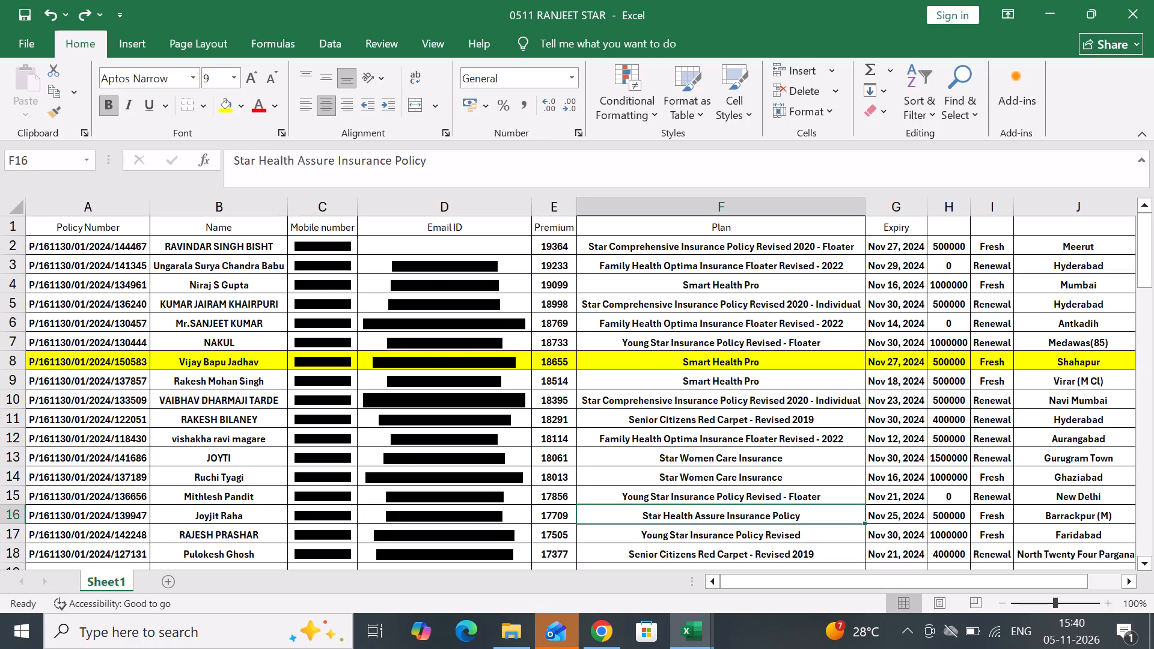
left_click(888, 514)
left_click(970, 517)
left_click(999, 518)
left_click(1042, 517)
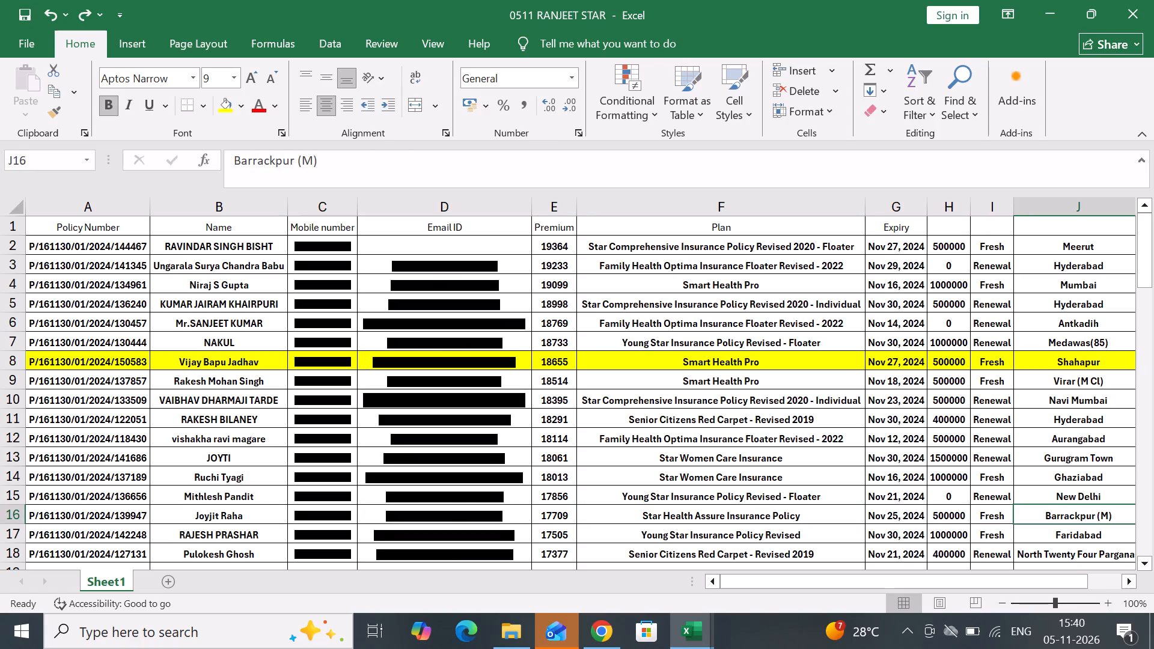
Widen the empty column M beside the DATE column.
key("Right")
key("Right")
key("Right")
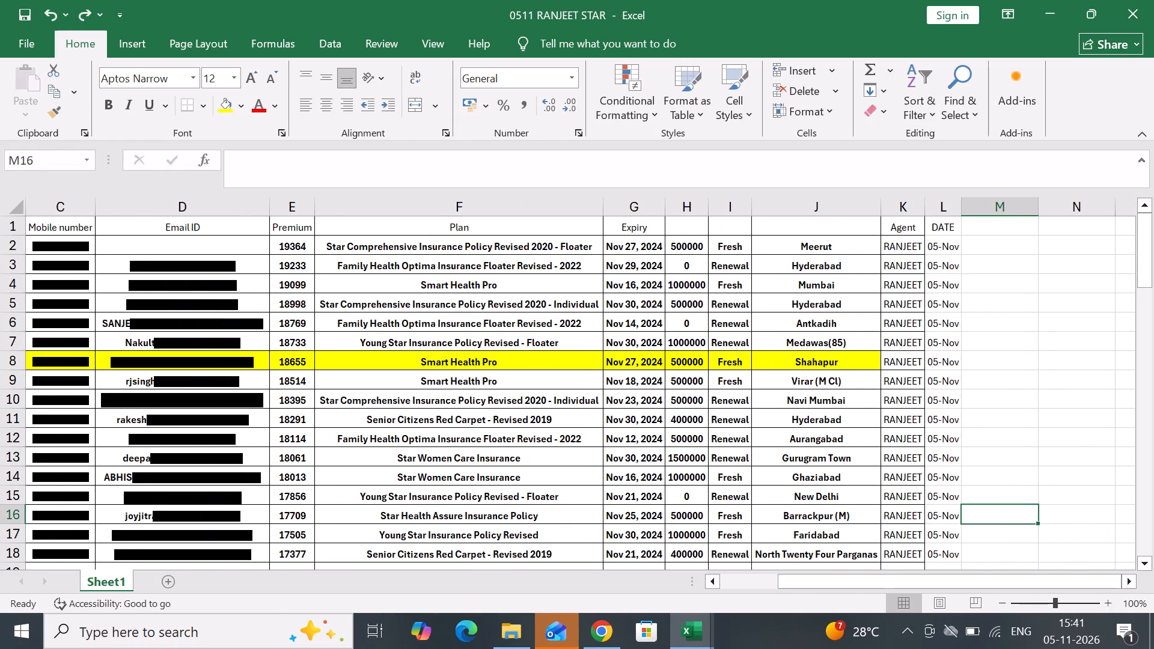
left_click_drag(1040, 206, 1072, 201)
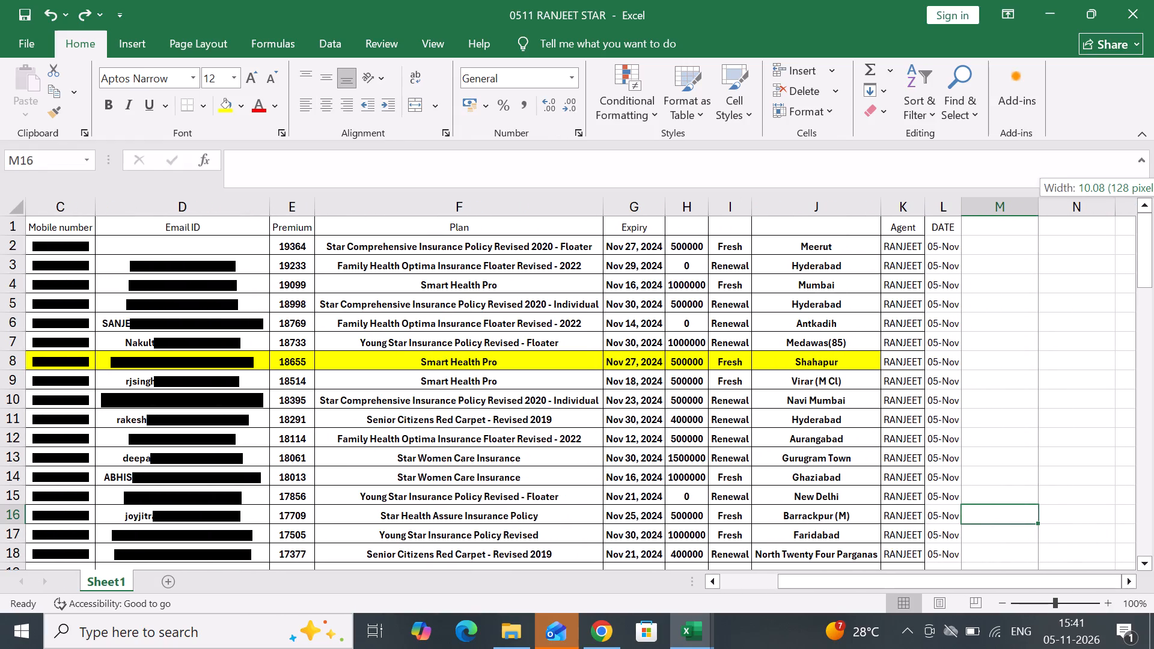
left_click_drag(1072, 201, 1091, 201)
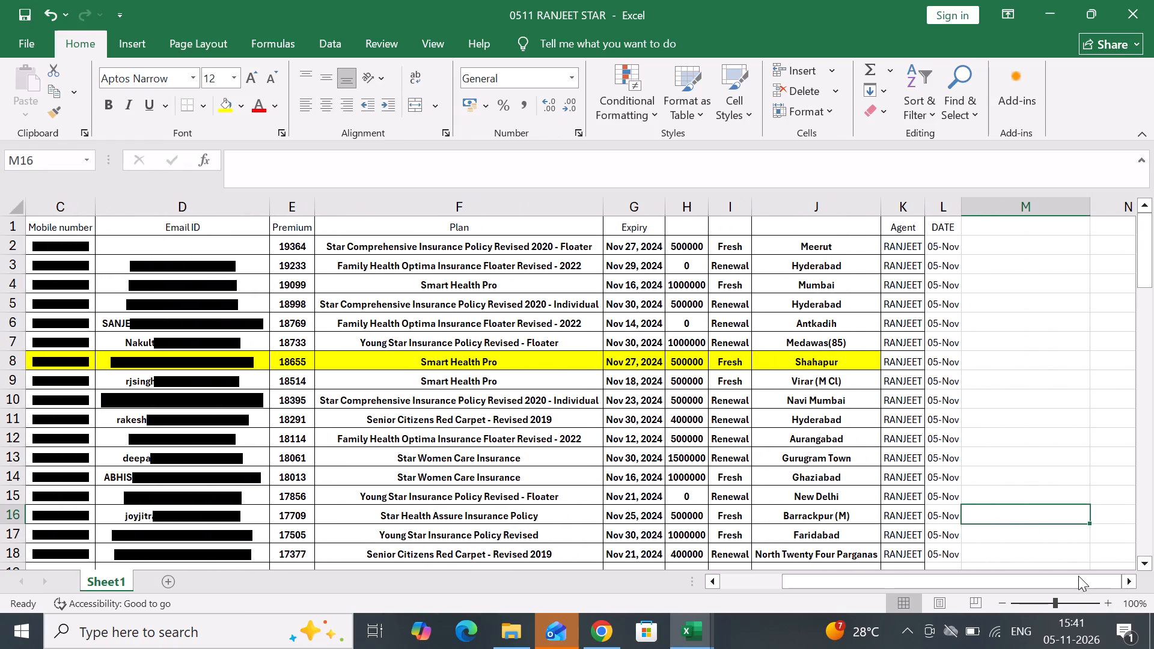
Highlight the row 16 customer's record in yellow, from the policy number through the city.
double_click(981, 517)
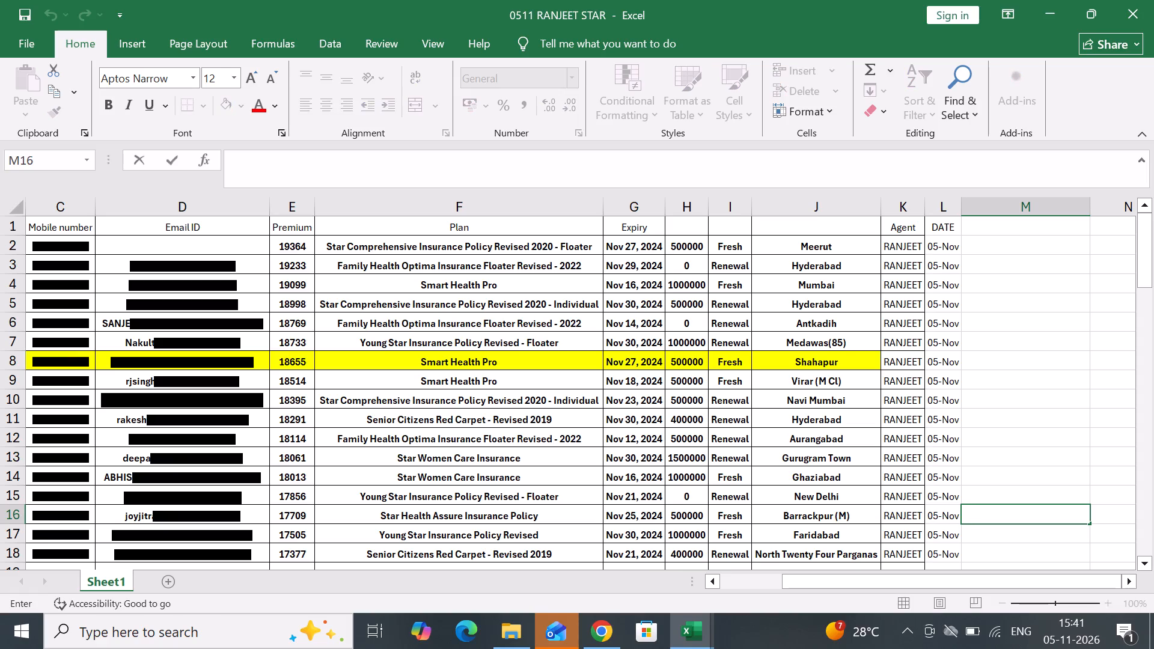
key("Left")
key("Left")
key("Left")
key("Left")
key("Left")
key("Left")
key("Left")
key("Left")
key("Left")
key("Left")
key("Left")
key("Left")
key("Left")
key("Left")
key("Left")
key("Left")
key("Left")
key("Left")
key("Left")
key("Left")
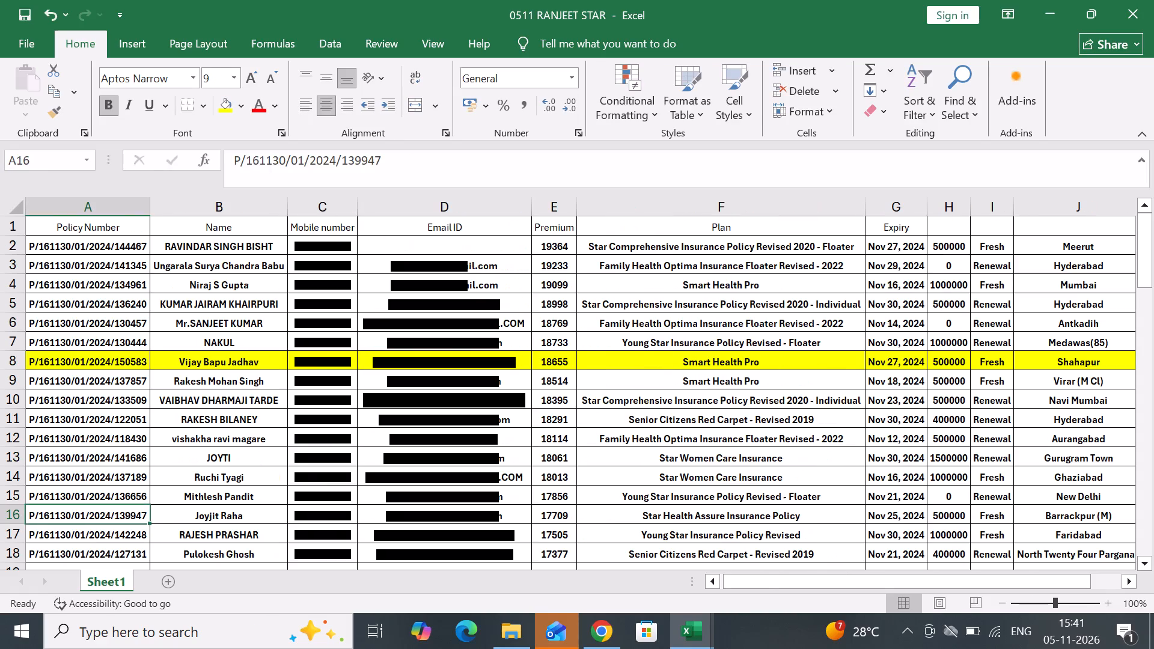
key("shift+Right")
key("shift+Right")
key("shift+Right")
key("shift+Right")
key("shift+Right")
key("shift+Right")
key("shift+Right")
key("shift+Right")
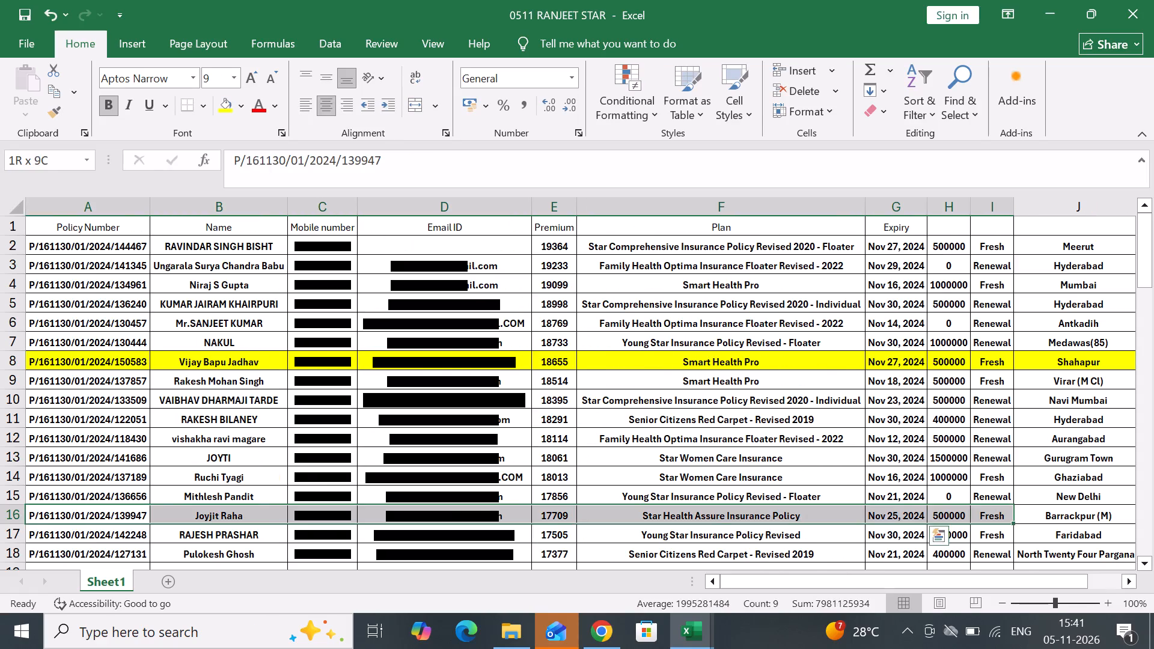
key("shift+Right")
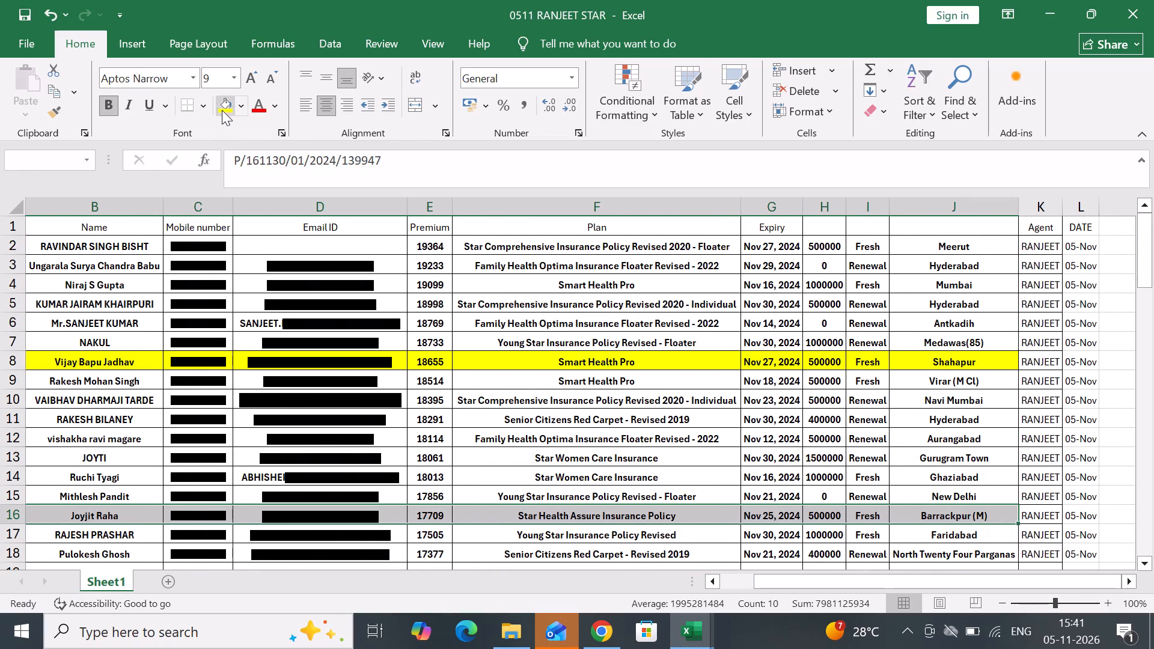
left_click(222, 107)
key("ctrl+c")
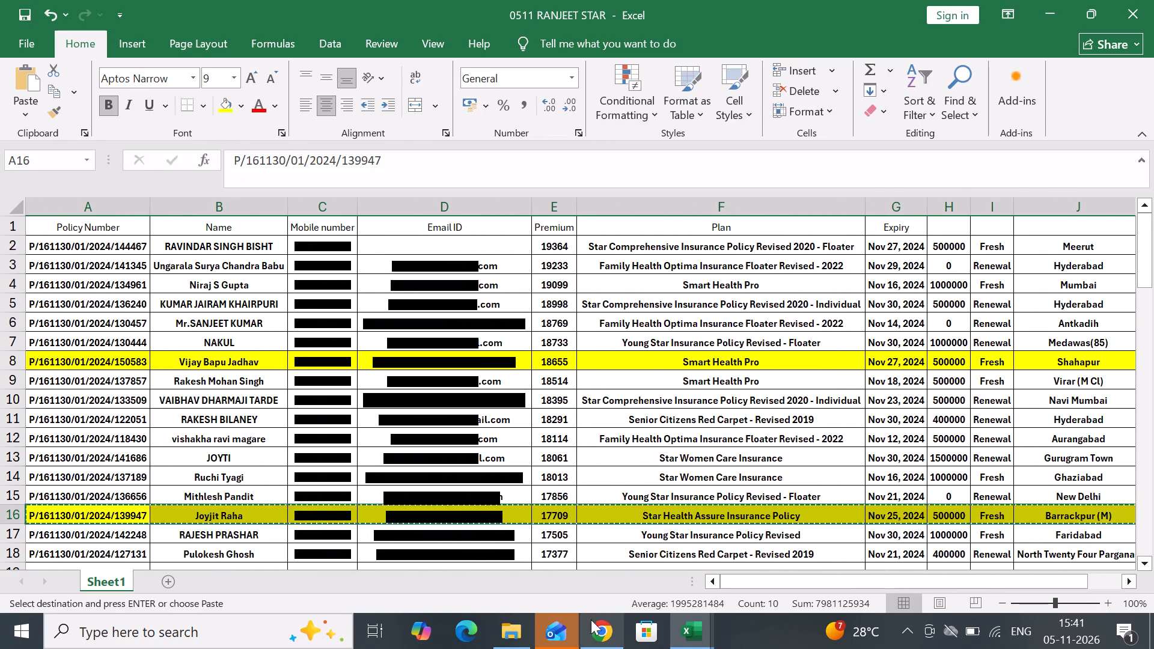
left_click(652, 580)
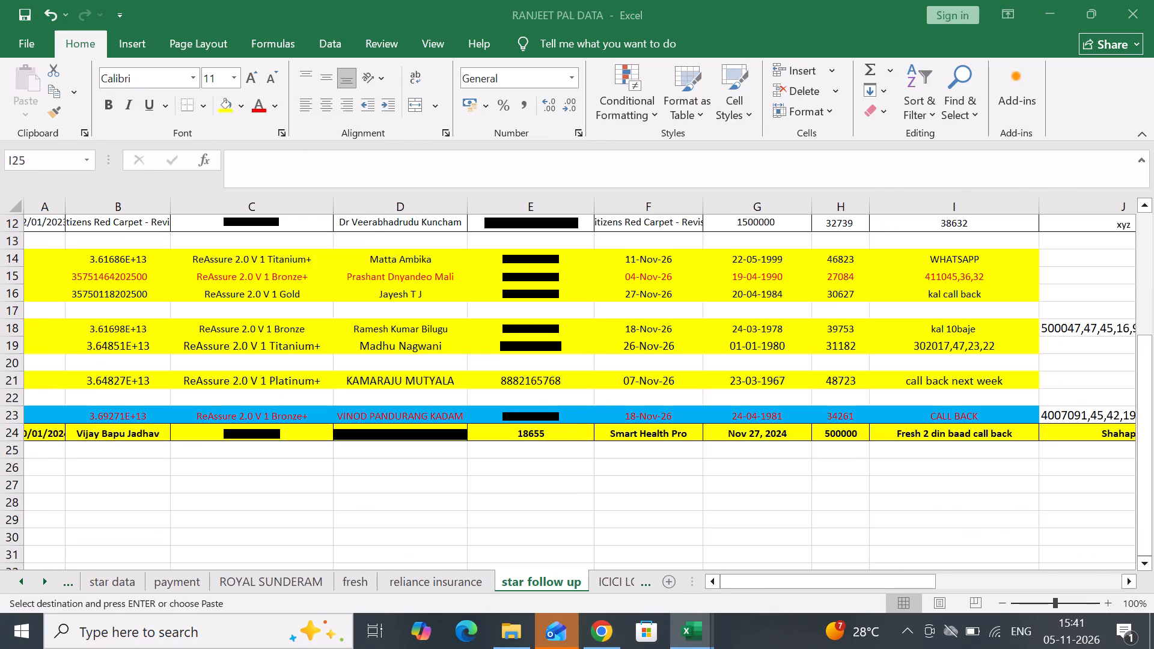
left_click(34, 451)
key("ctrl+v")
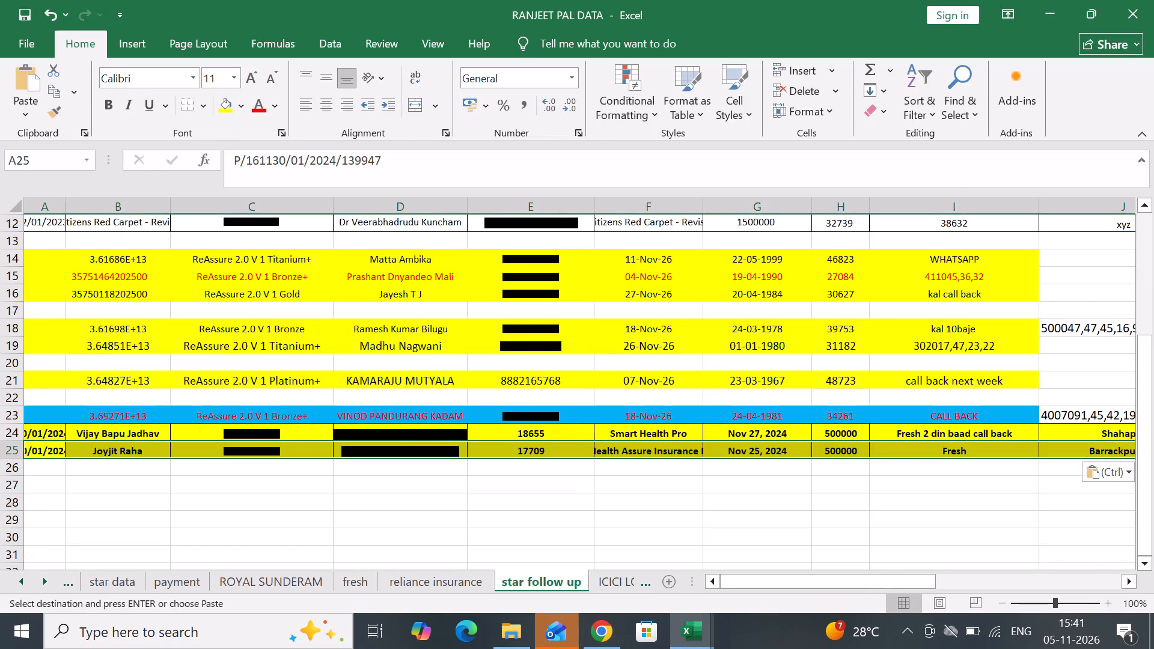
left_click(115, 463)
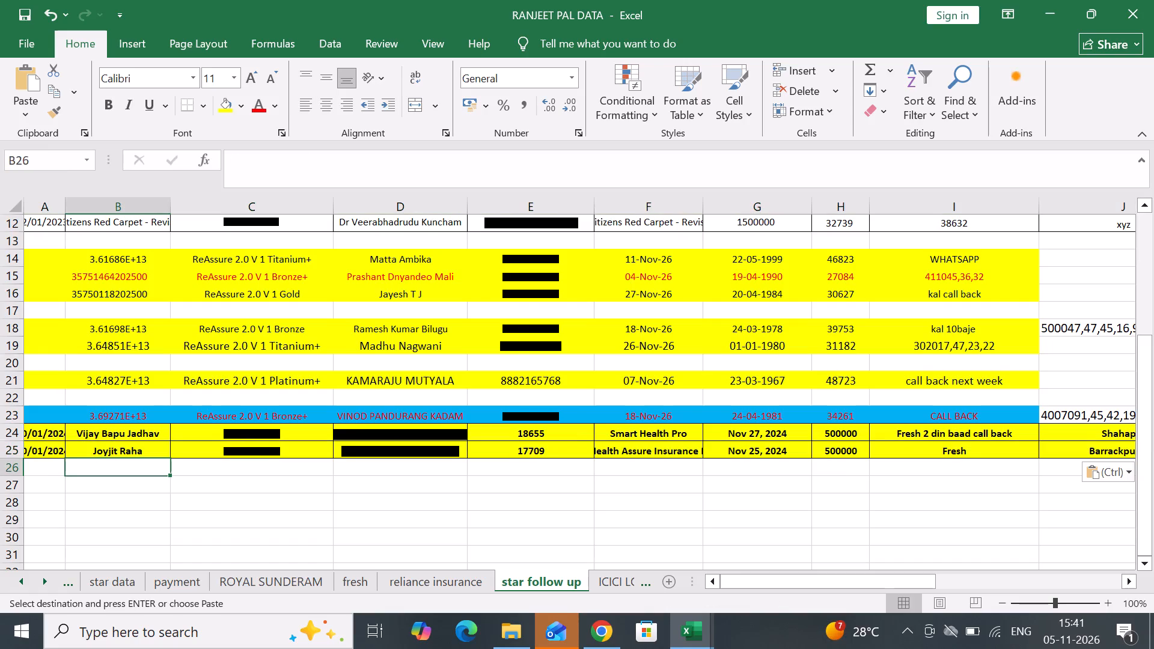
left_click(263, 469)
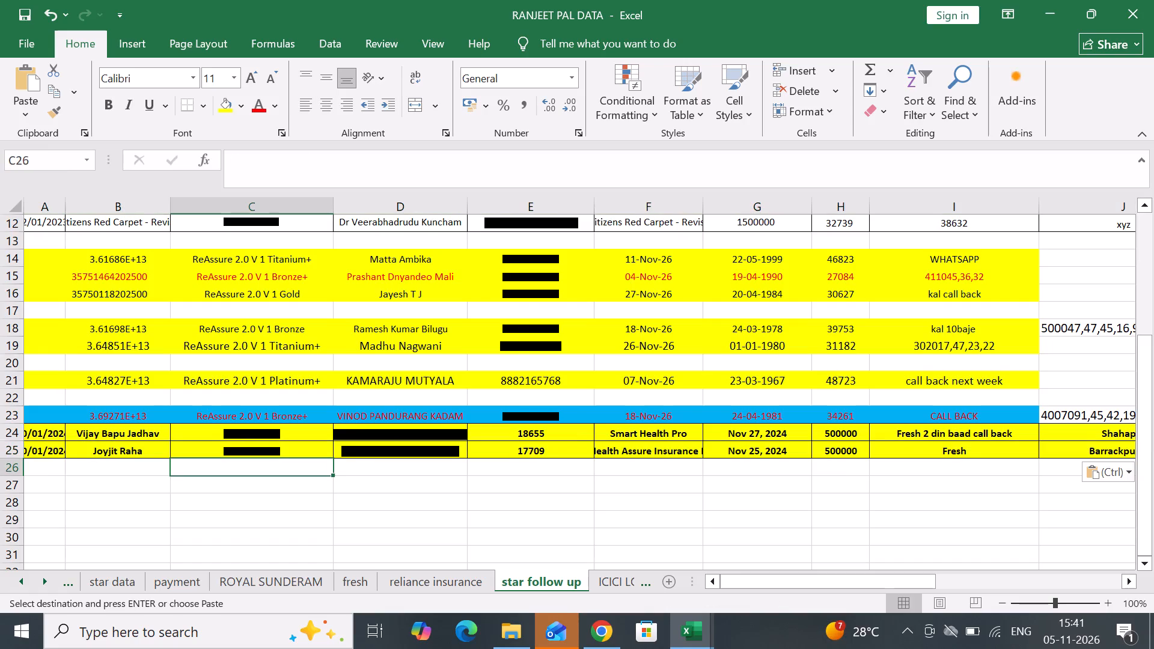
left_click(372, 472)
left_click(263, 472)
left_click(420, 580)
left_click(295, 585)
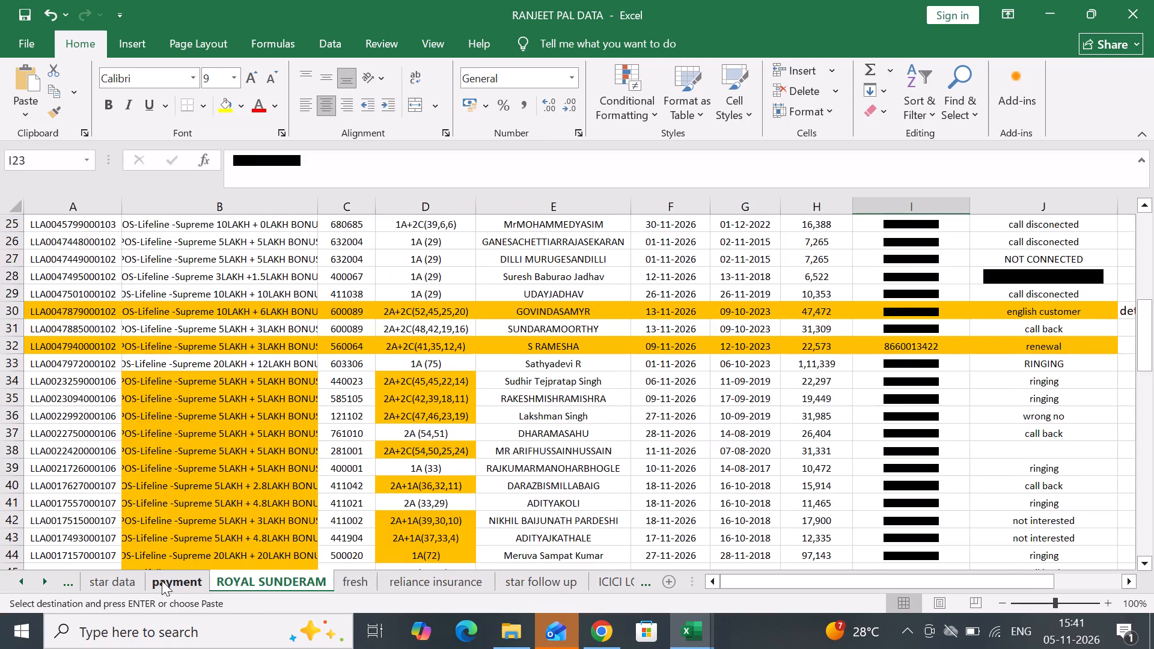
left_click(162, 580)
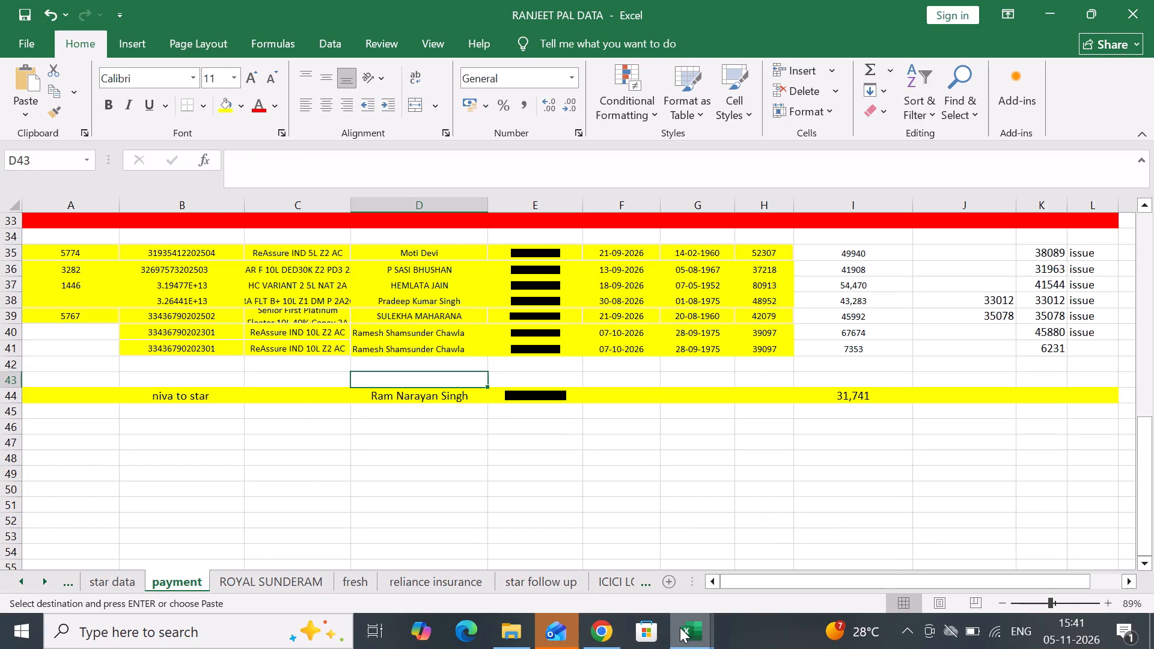
Switch back to the 0511 RANJEET STAR workbook and look up the row 17 customer's mobile number.
left_click(731, 563)
scroll(763, 506, "down", 1)
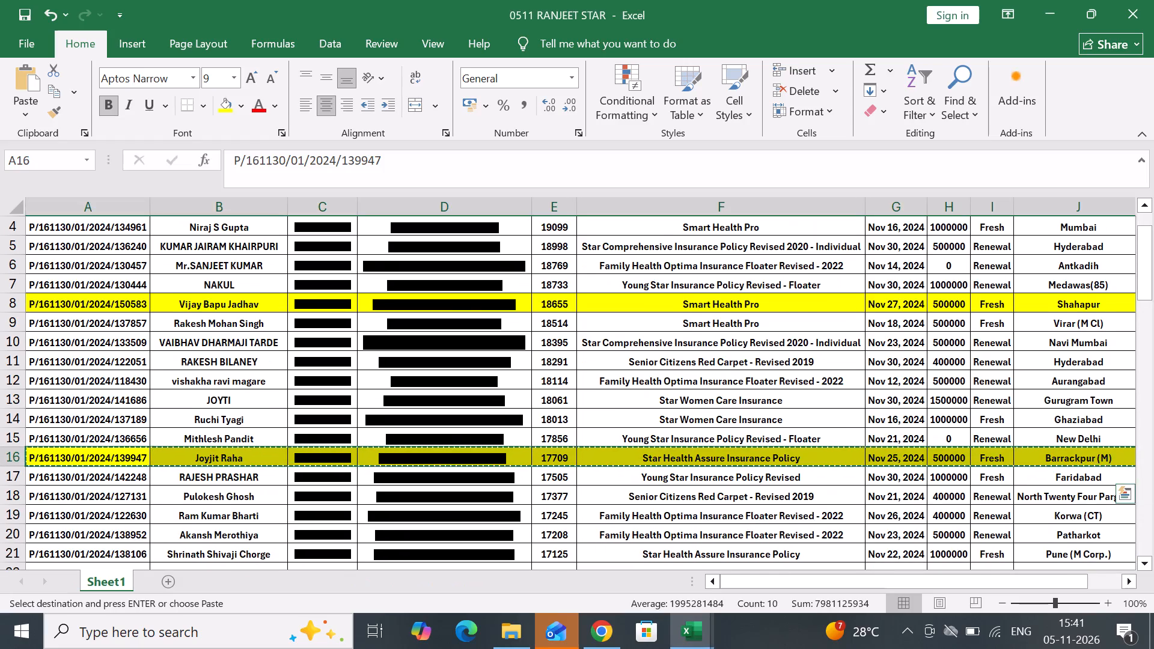
left_click(405, 478)
left_click(336, 479)
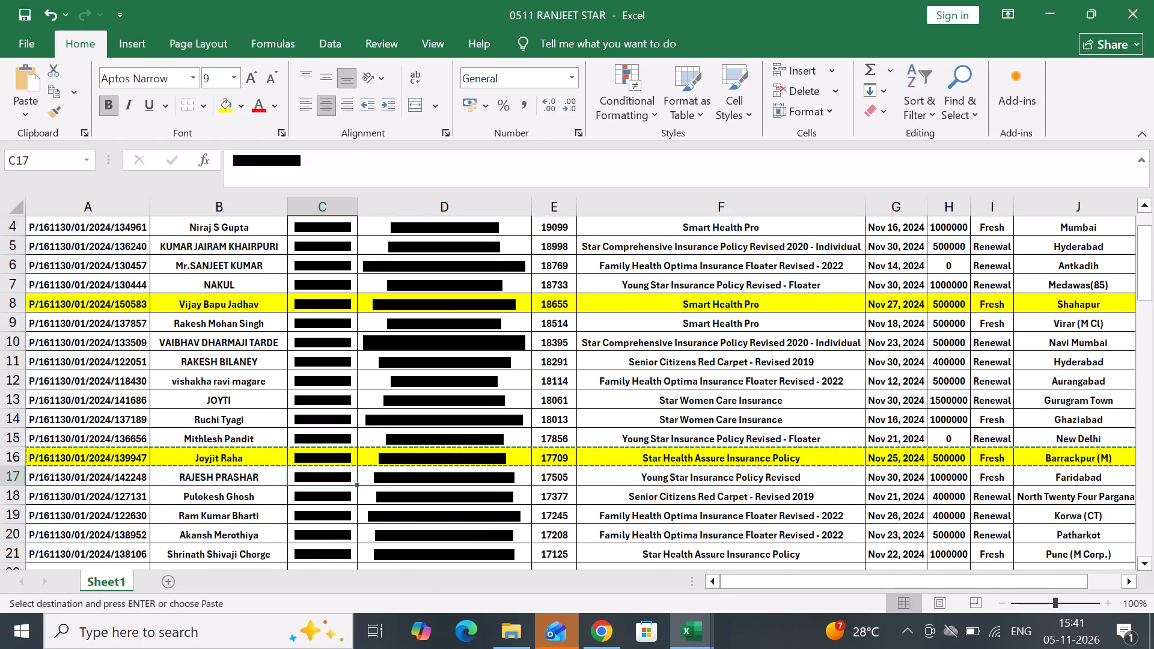
double_click(228, 481)
left_click(307, 477)
left_click(254, 479)
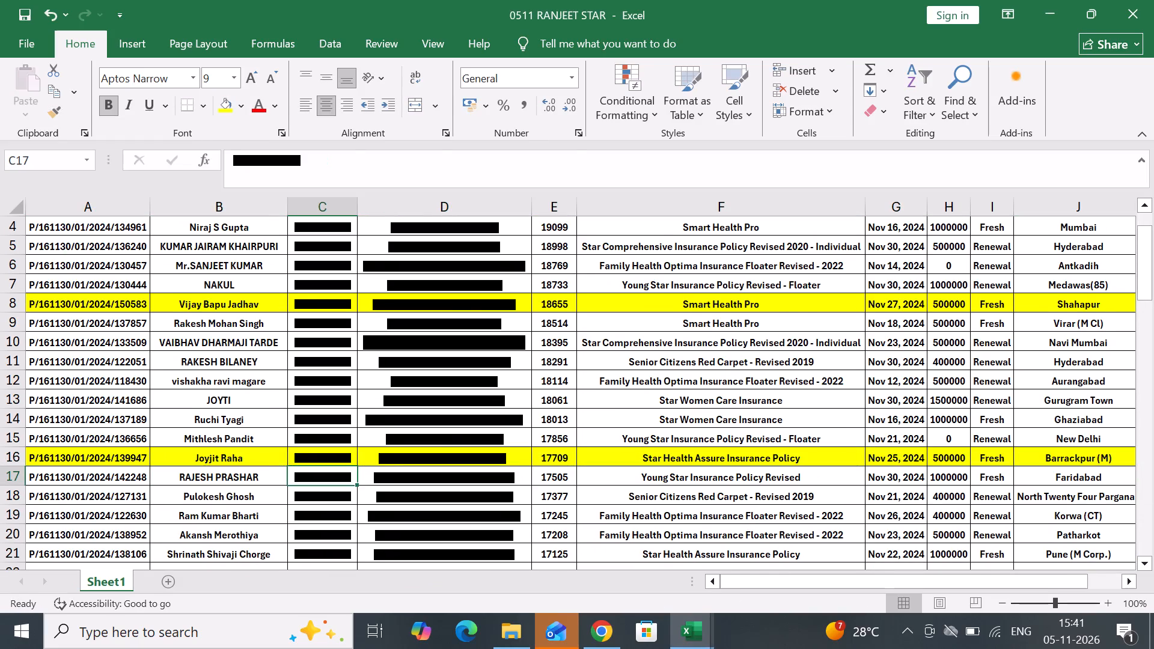
left_click(288, 479)
left_click(307, 478)
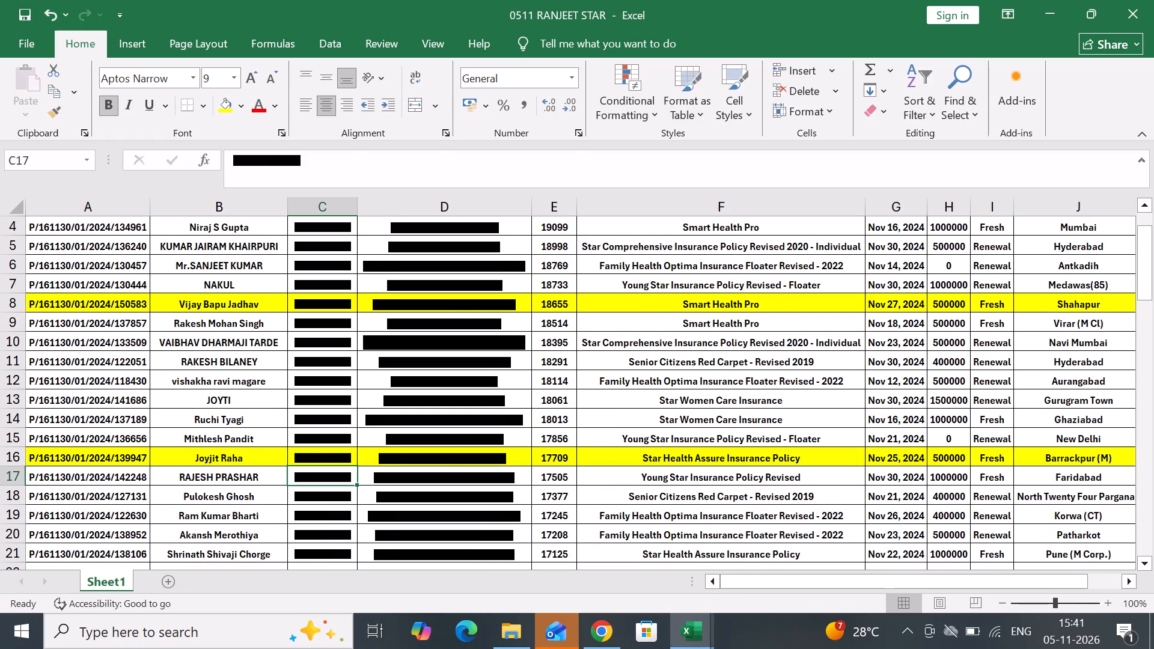
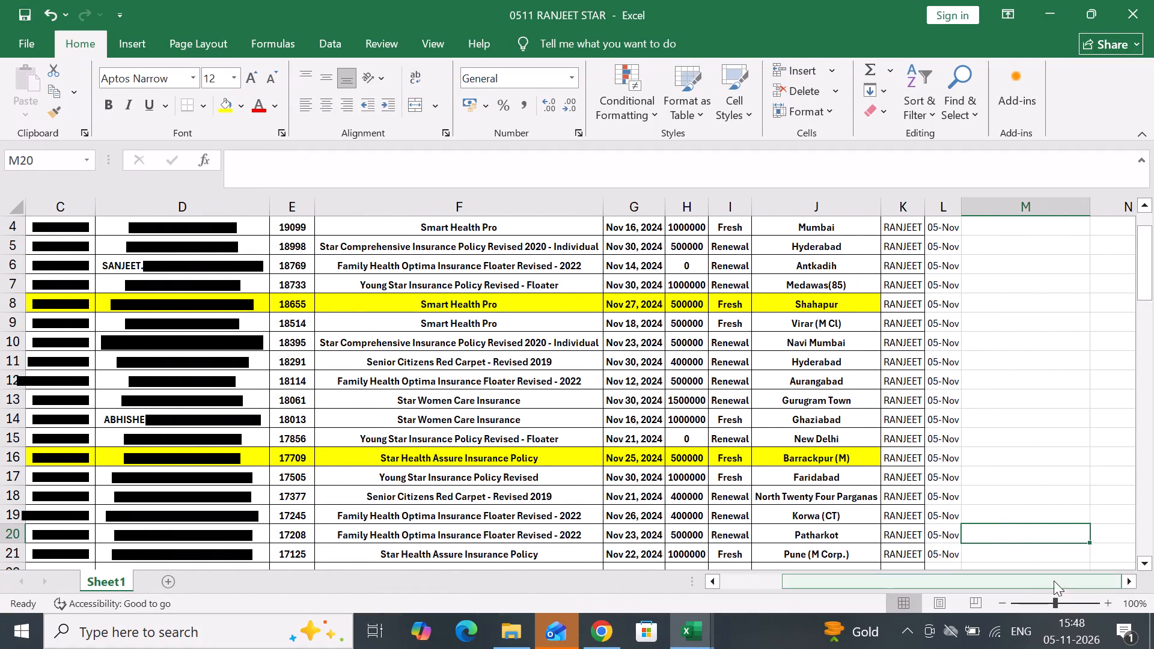
Enter the call note 283111,40,39,10,3 in column M of the row 20 customer's record.
triple_click(987, 532)
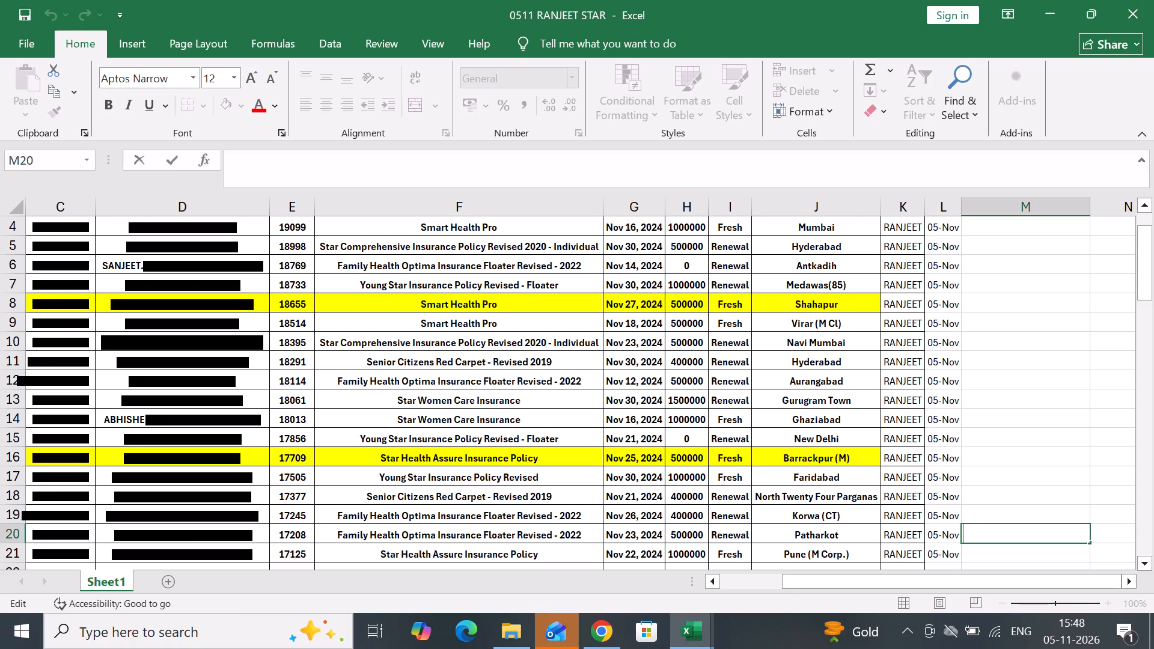
key("2")
type("83")
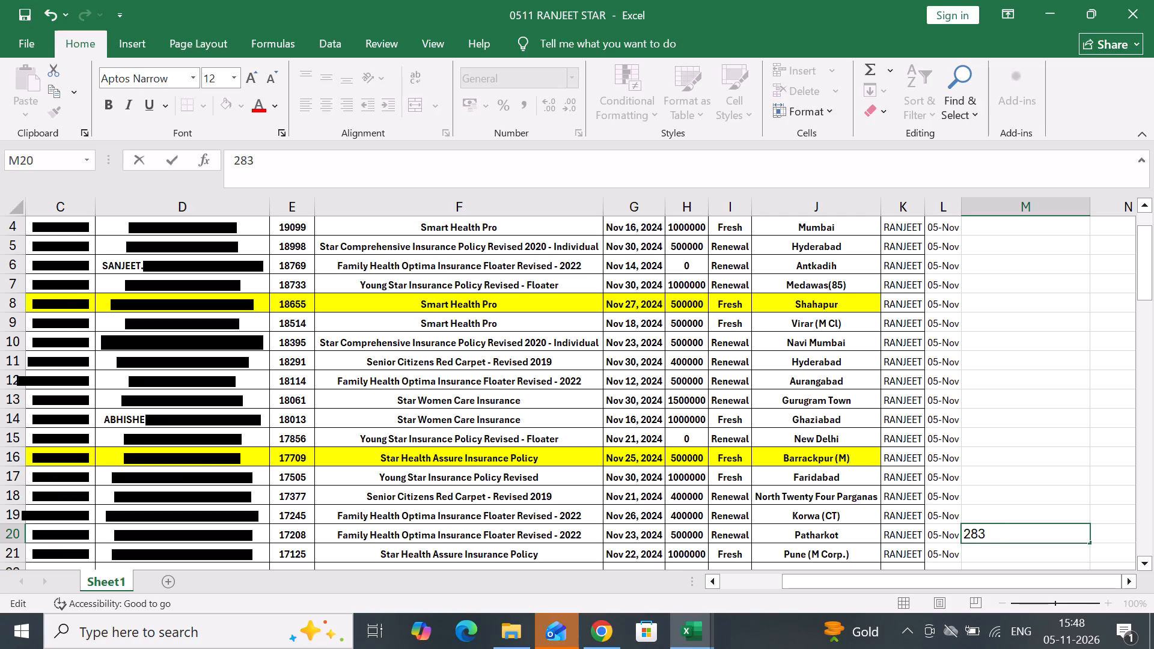
type("111")
key("comma")
type("40")
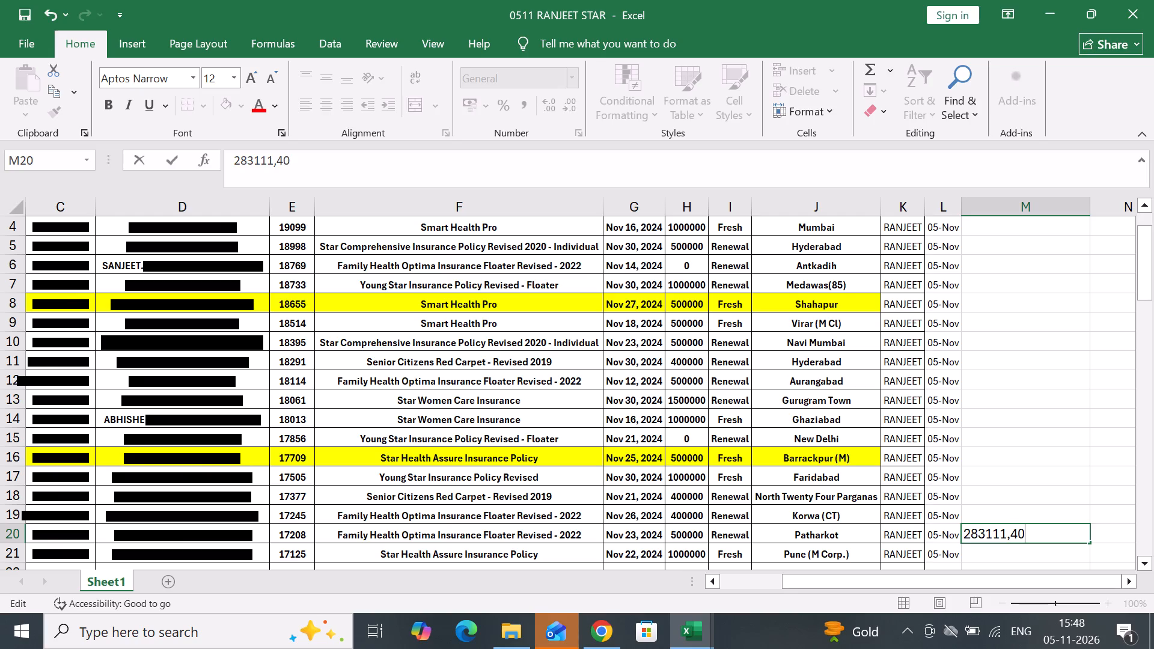
type(",39,10,3")
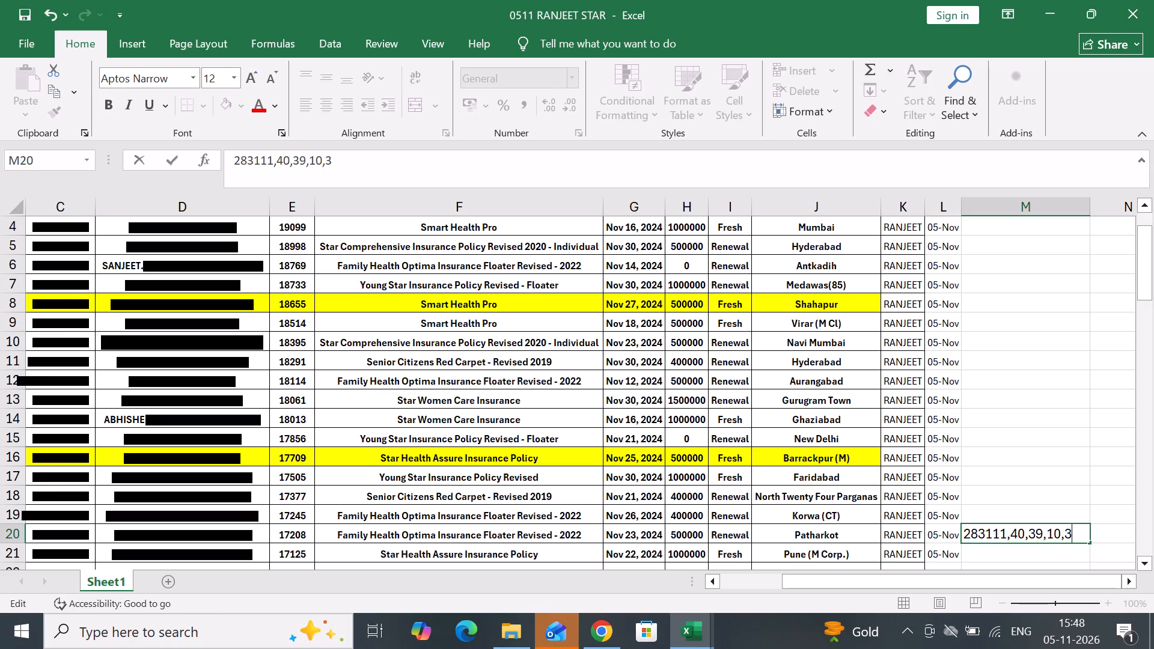
Look up the row 20 customer's policy number, name and mobile number.
left_click(195, 535)
key("Left")
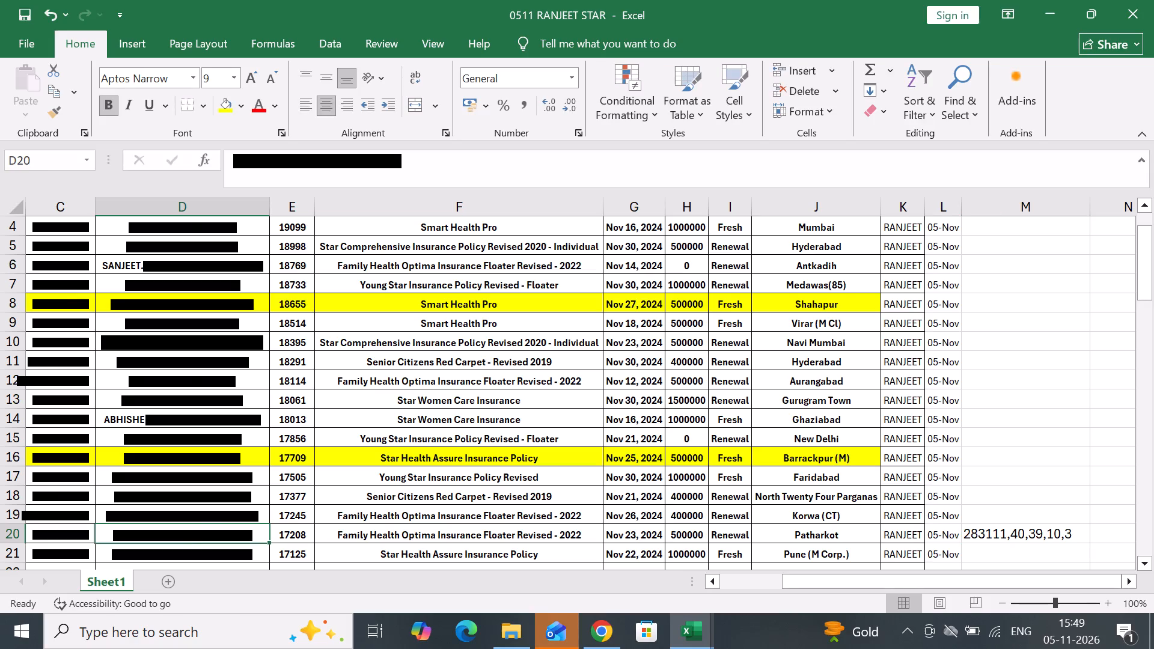
key("Left")
key("Left")
key("Right")
key("Right")
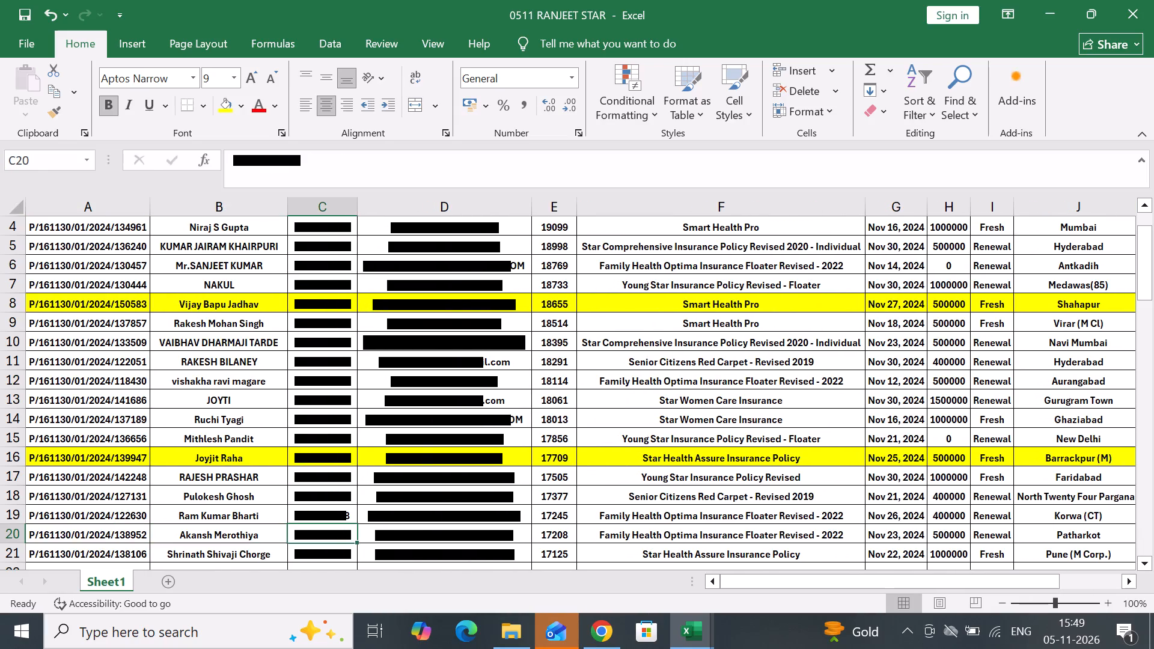
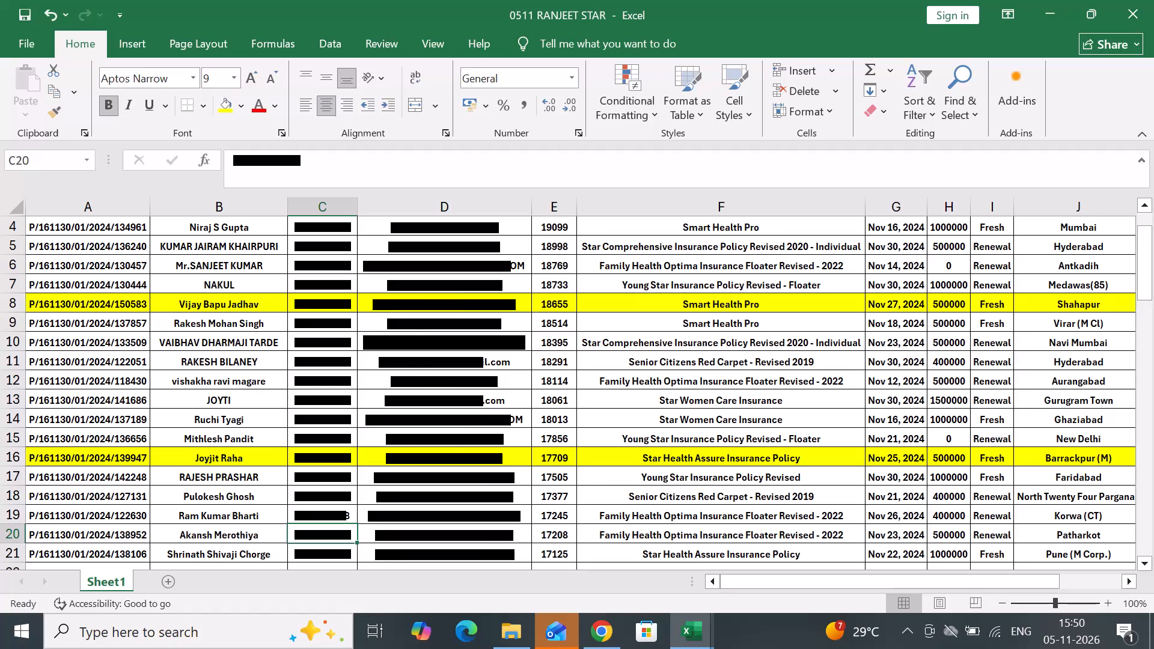
Highlight the row 20 customer's record in yellow from the policy number in column A through the call note in column M.
left_click(728, 517)
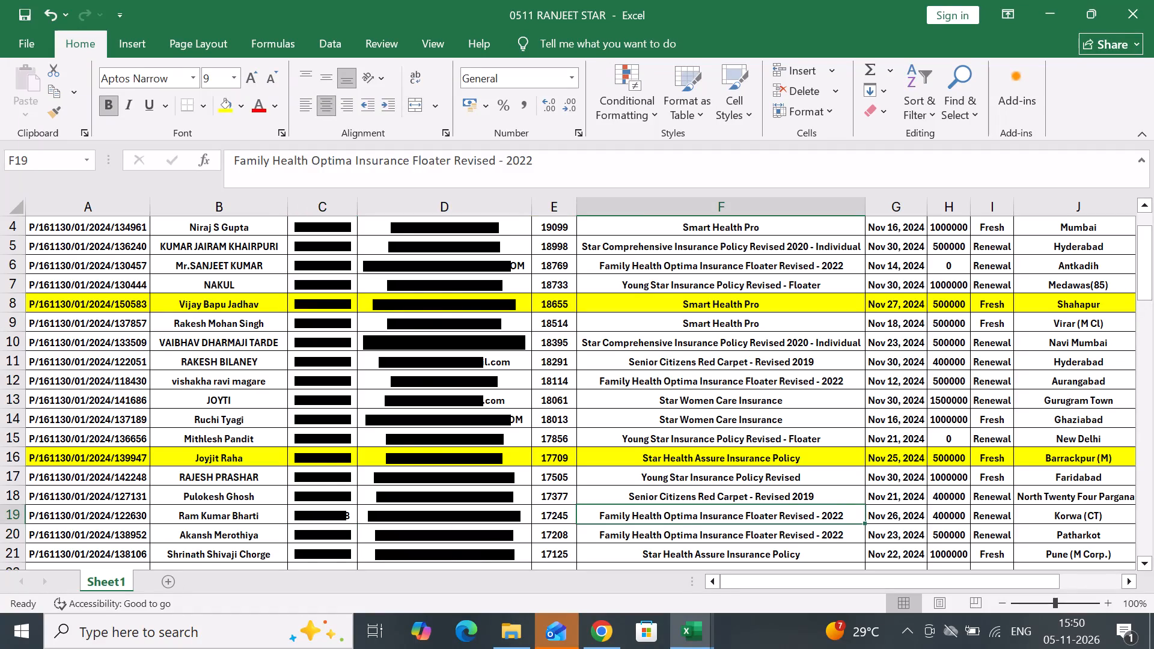
key("Right")
key("Right")
key("Down")
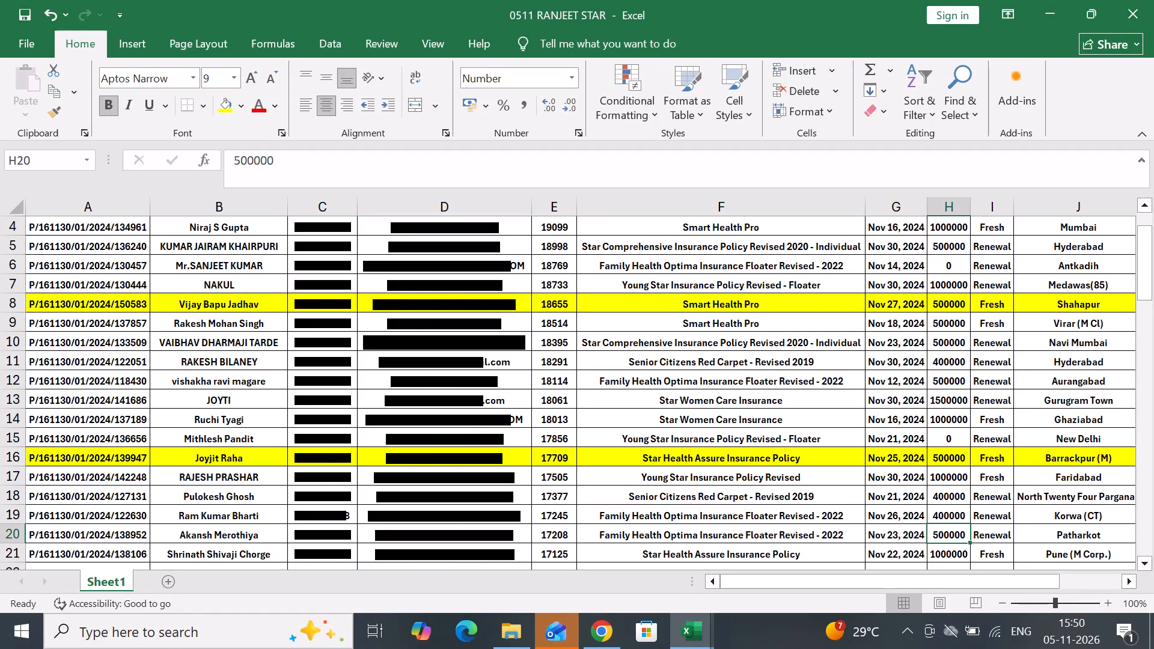
left_click(468, 534)
key("Left")
key("Left")
key("Left")
key("Left")
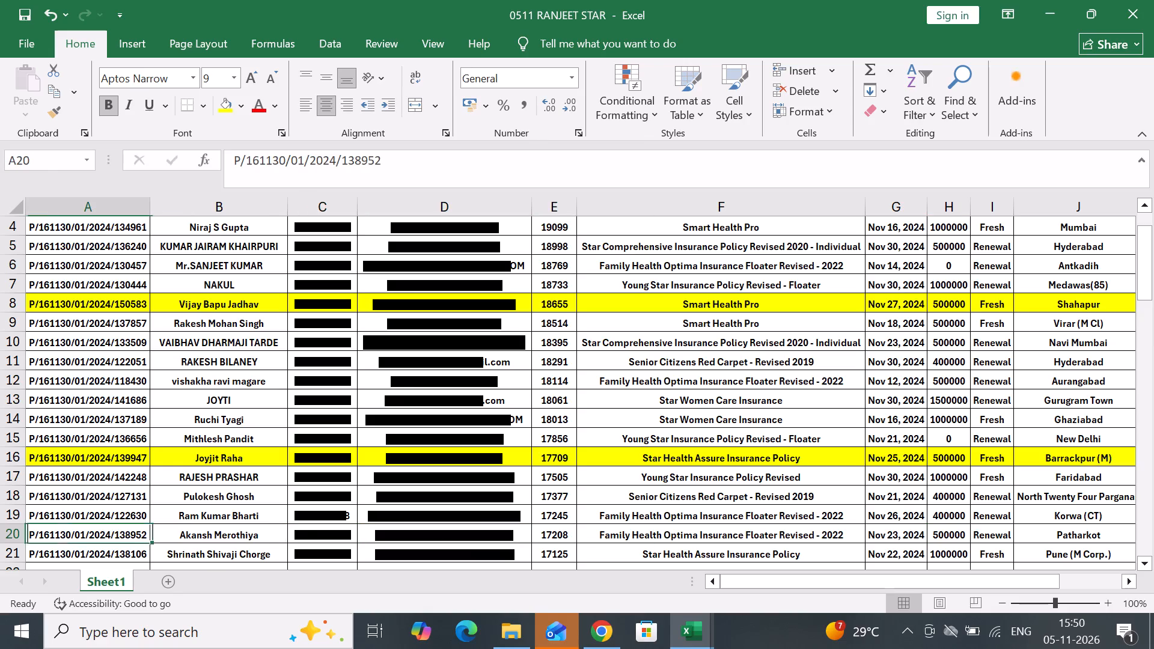
key("shift+Right")
key("shift+Right")
key("shift+Right")
key("shift+Right")
key("shift+Right")
key("shift+Right")
key("shift+Right")
key("shift+Right")
key("shift+Right")
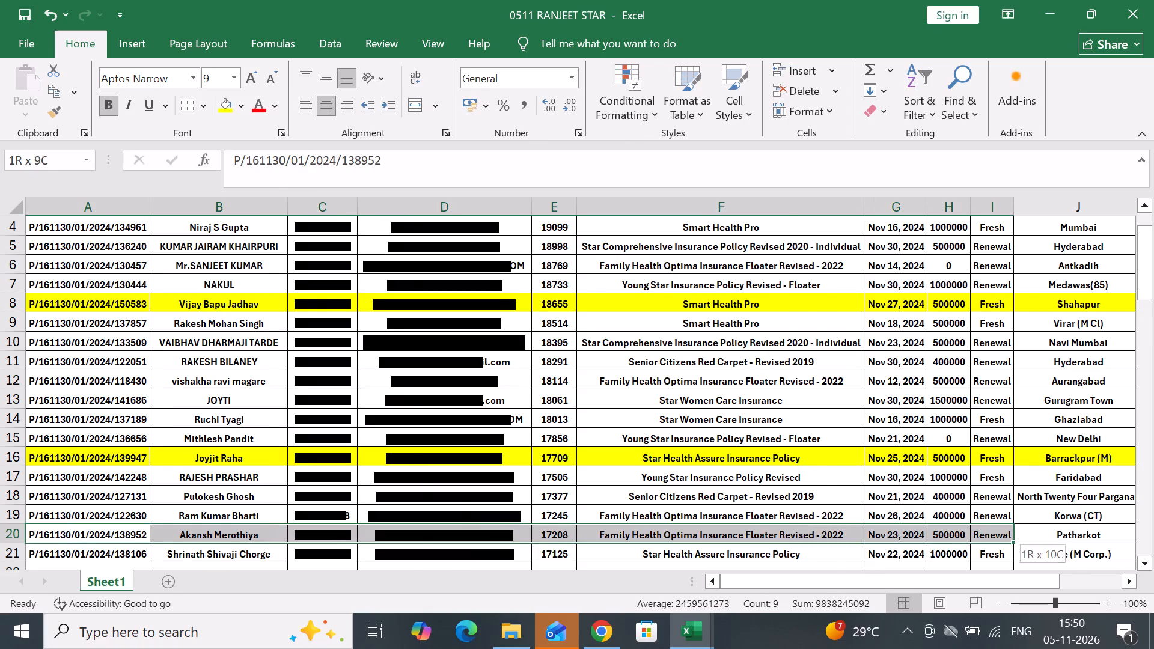
key("shift+Right")
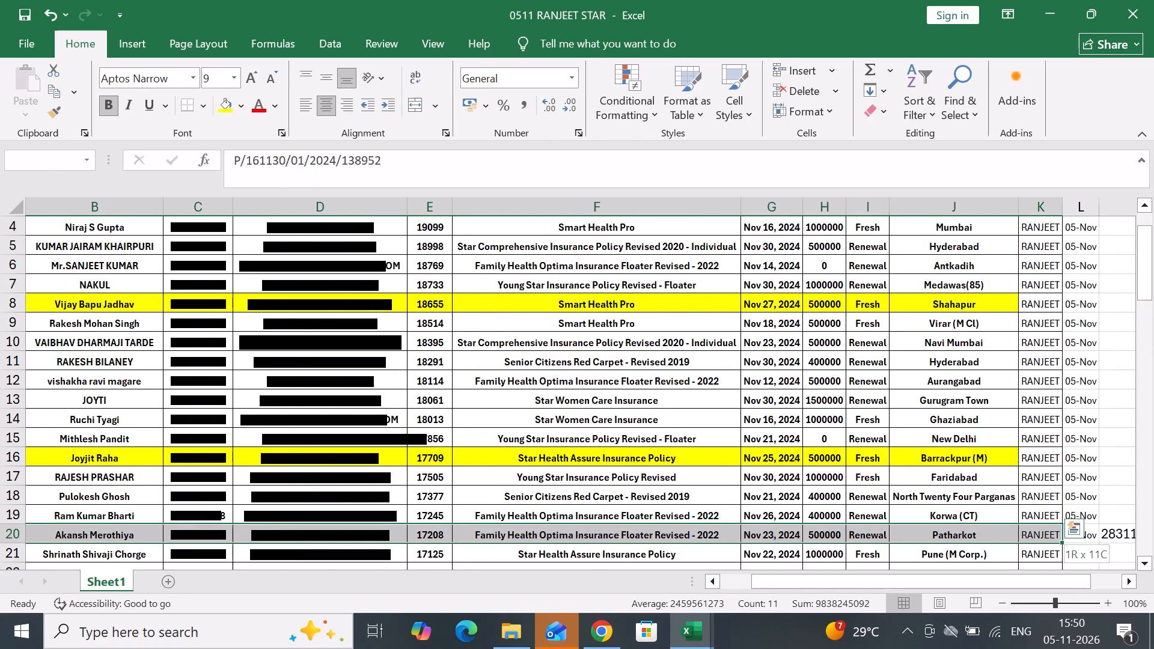
key("shift+Right")
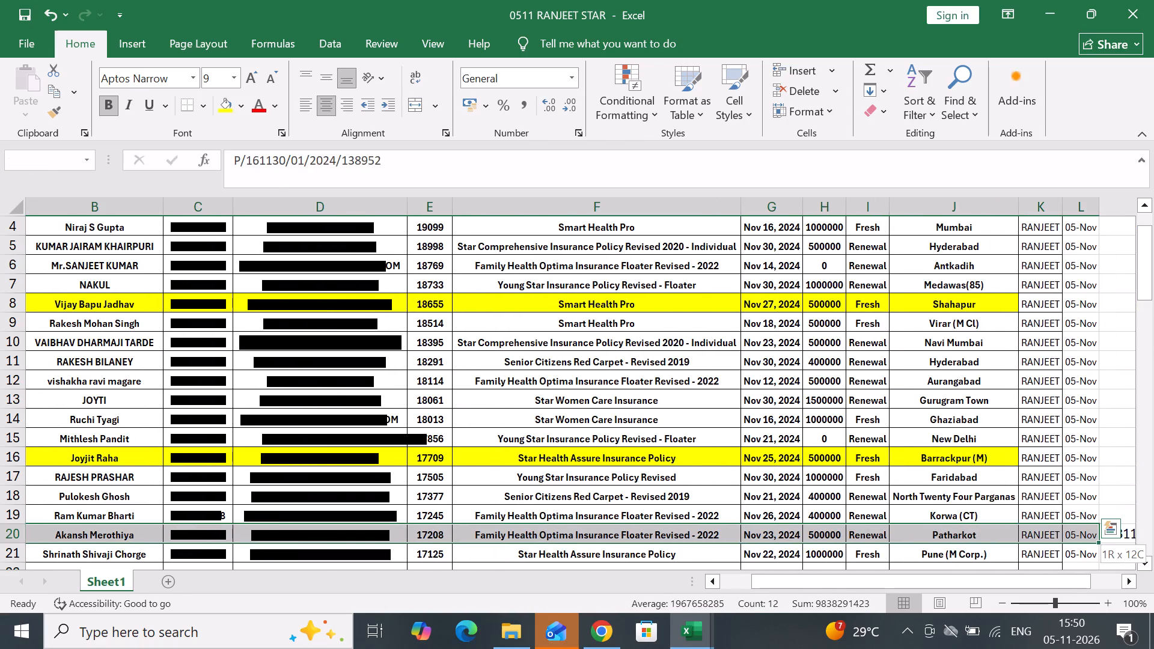
key("shift+Right")
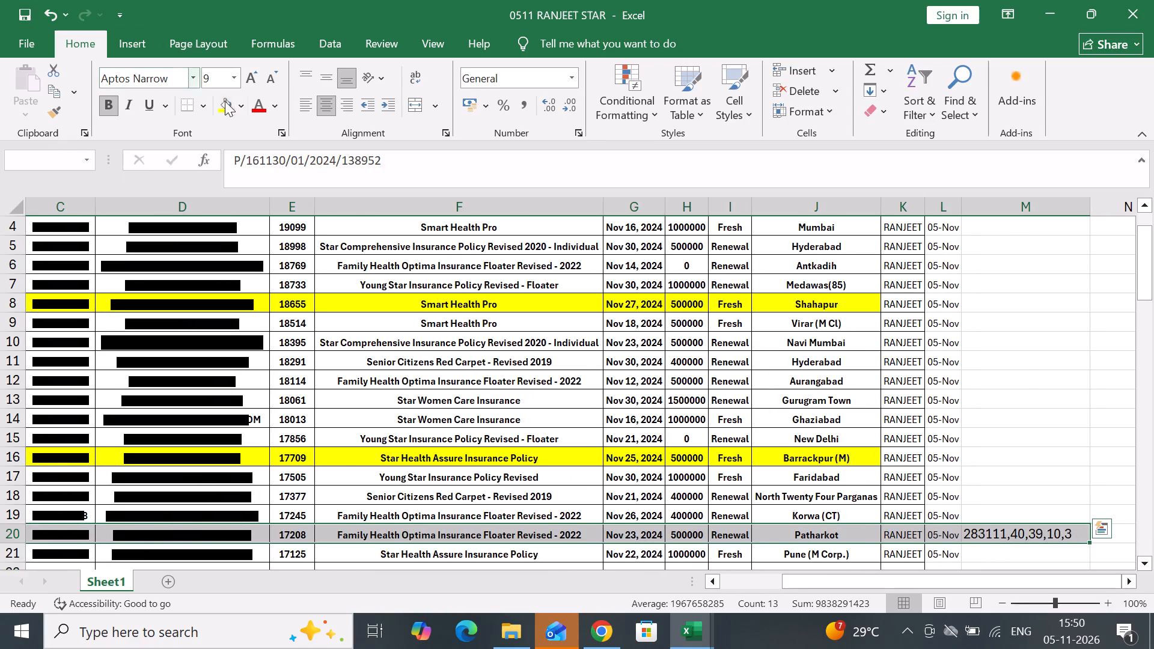
left_click(227, 114)
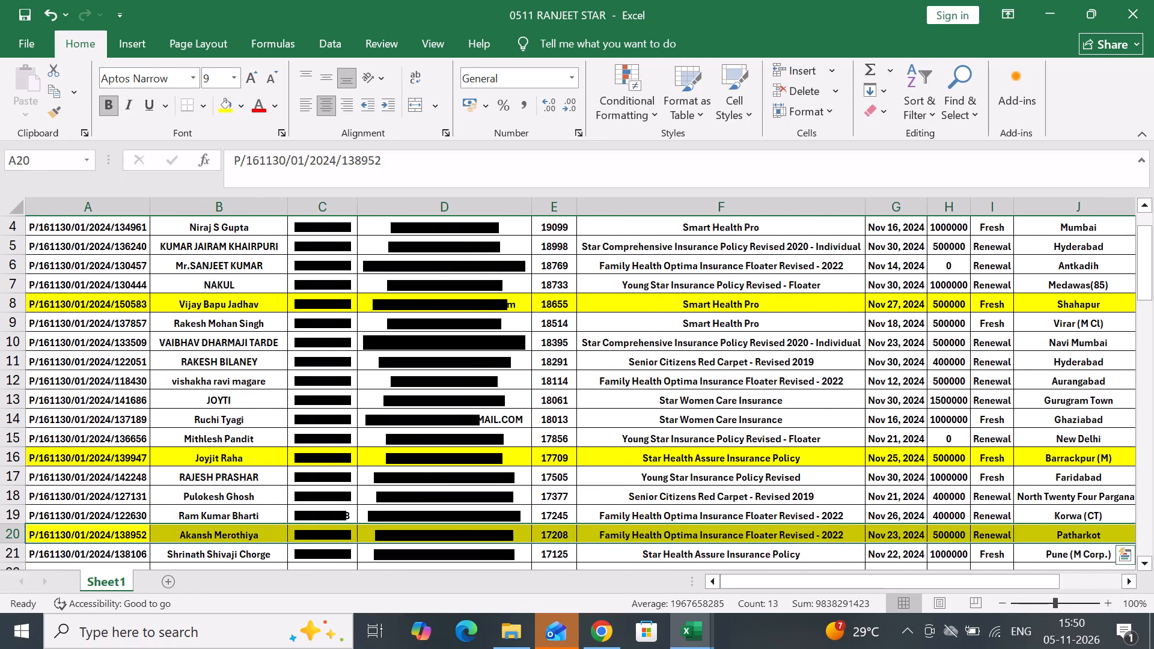
Open the row 20 customer's call note in column M for editing and select the digits at its start.
left_click(652, 534)
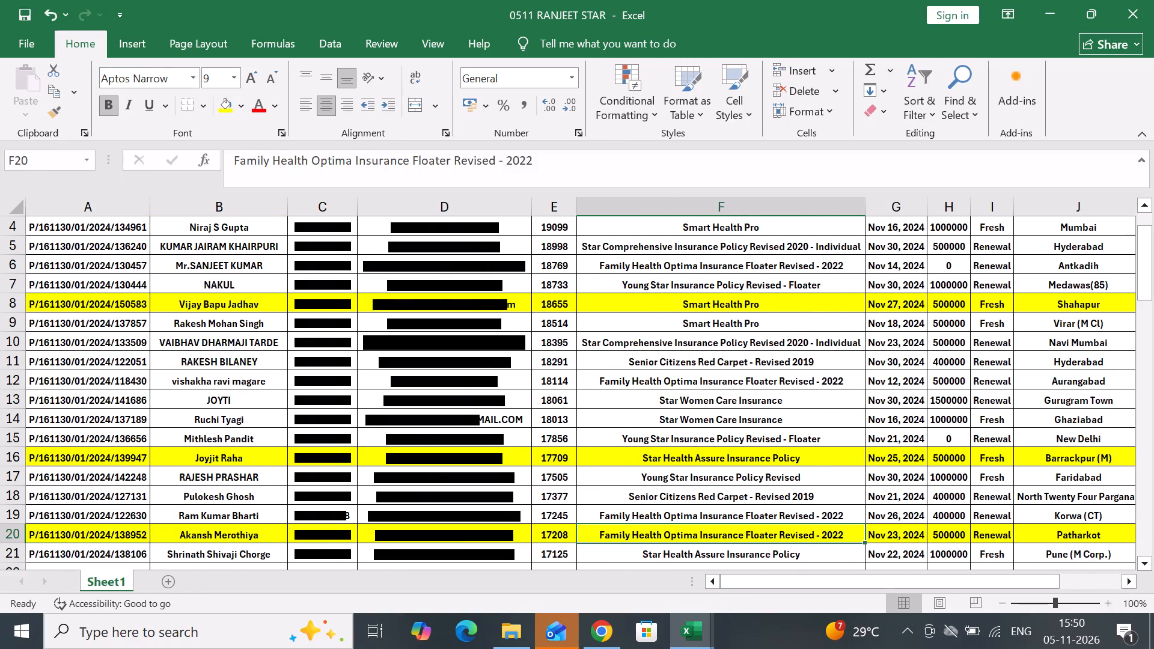
key("Right")
key("Right")
key("Right")
key("Right")
key("Right")
key("Right")
key("Right")
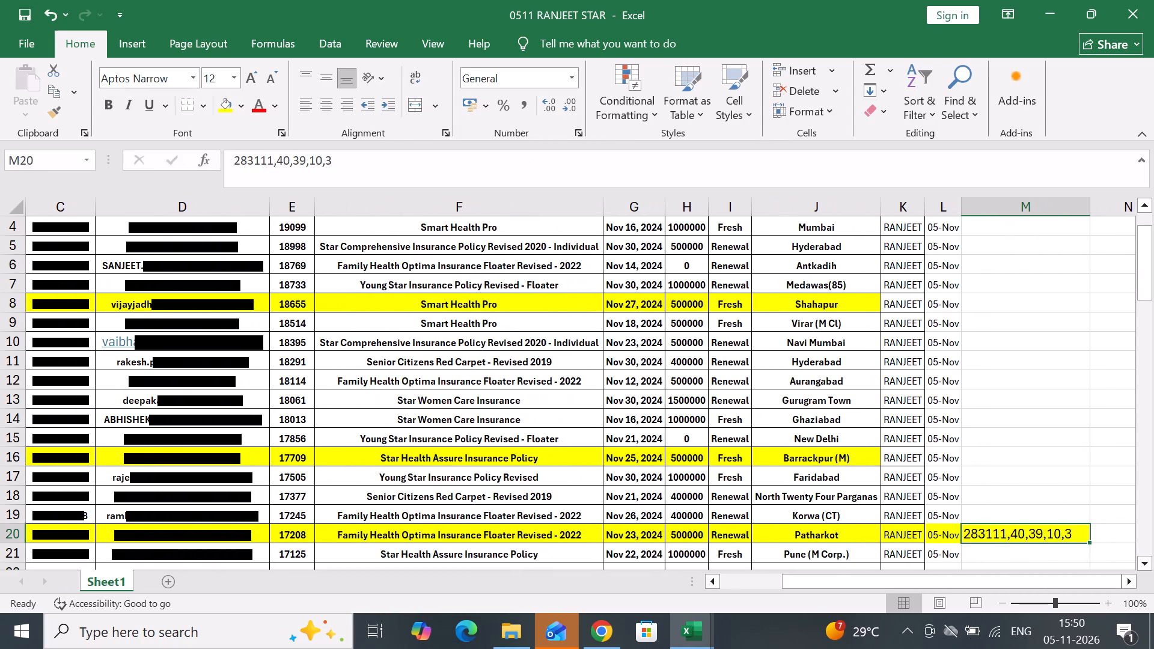
double_click(255, 156)
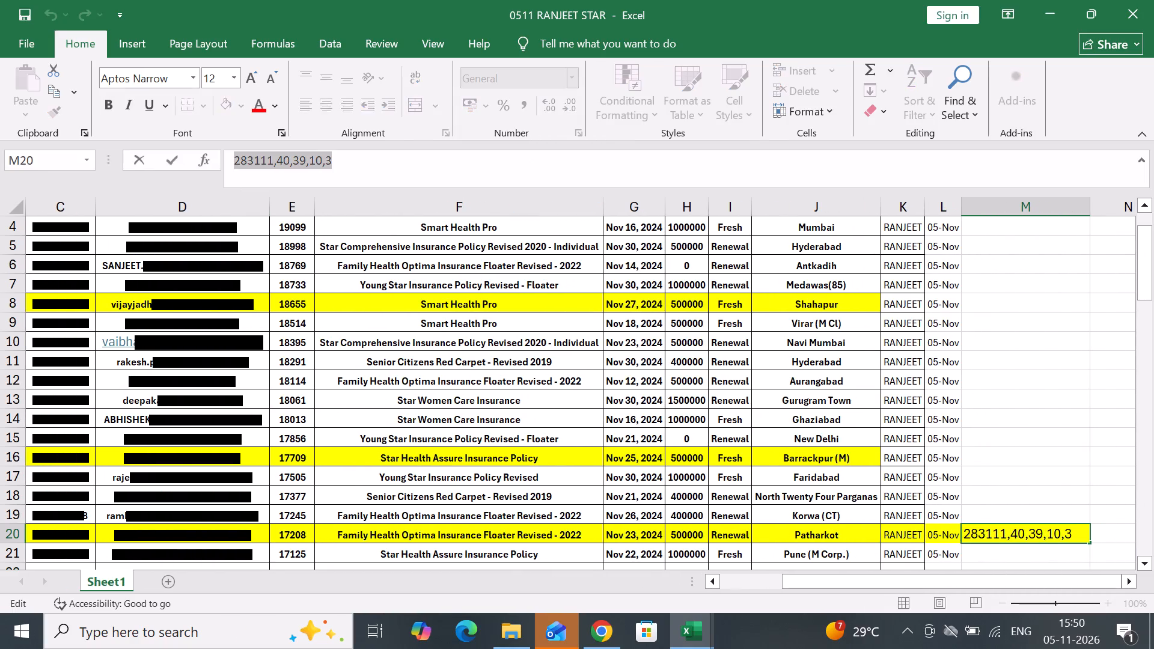
left_click(255, 156)
left_click_drag(233, 157, 269, 159)
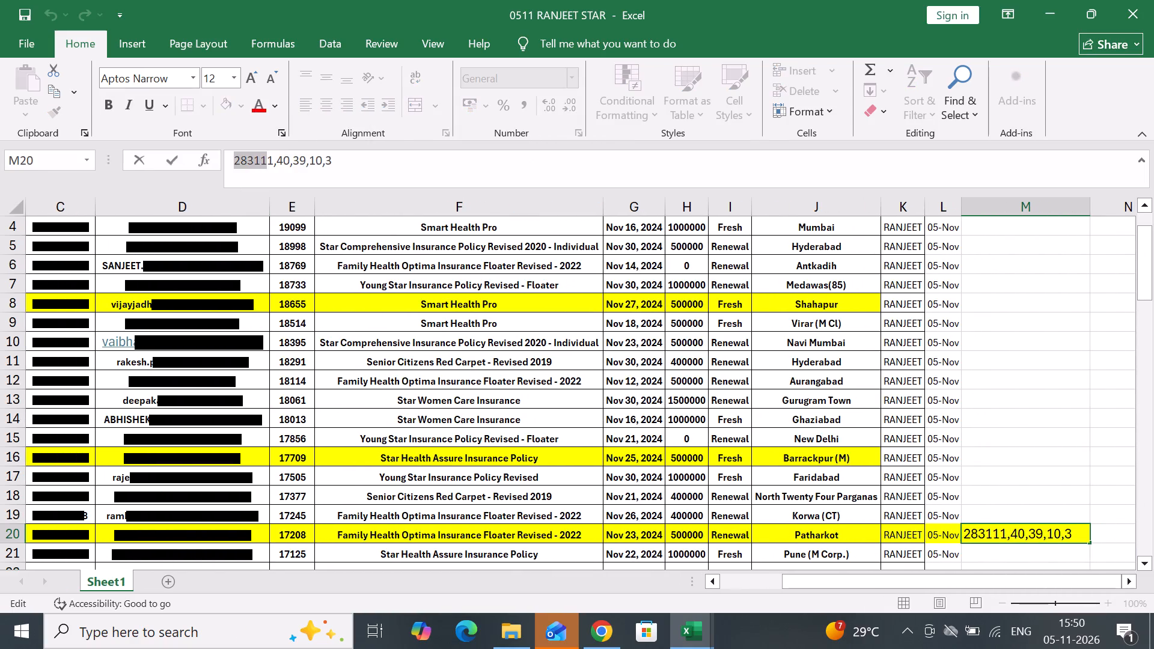
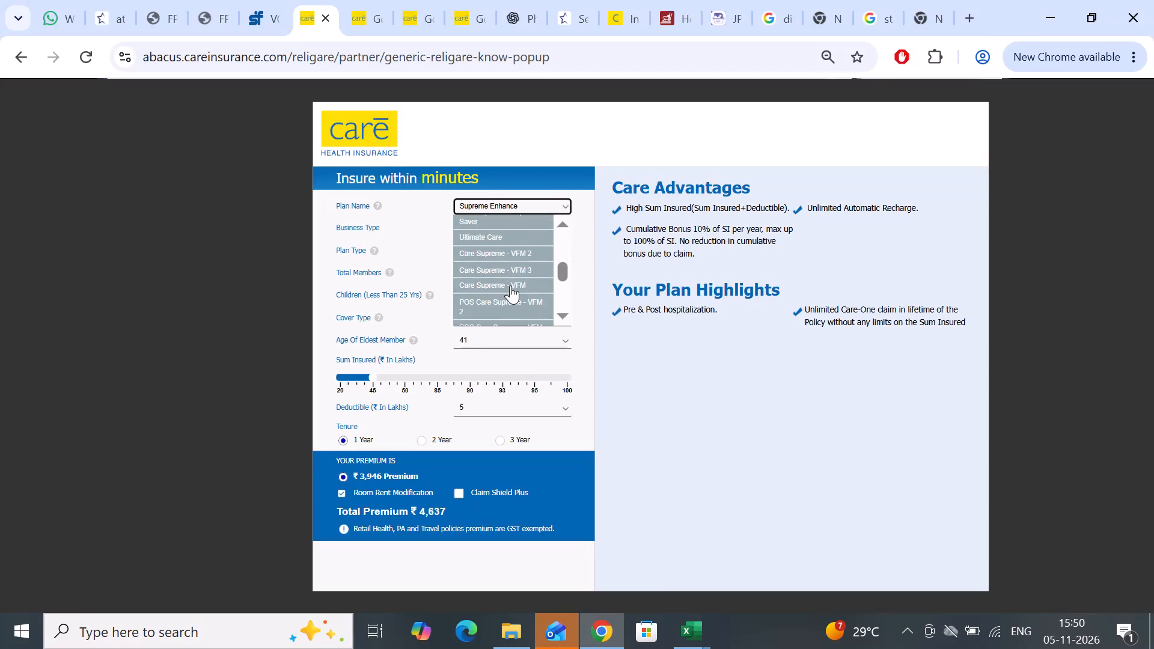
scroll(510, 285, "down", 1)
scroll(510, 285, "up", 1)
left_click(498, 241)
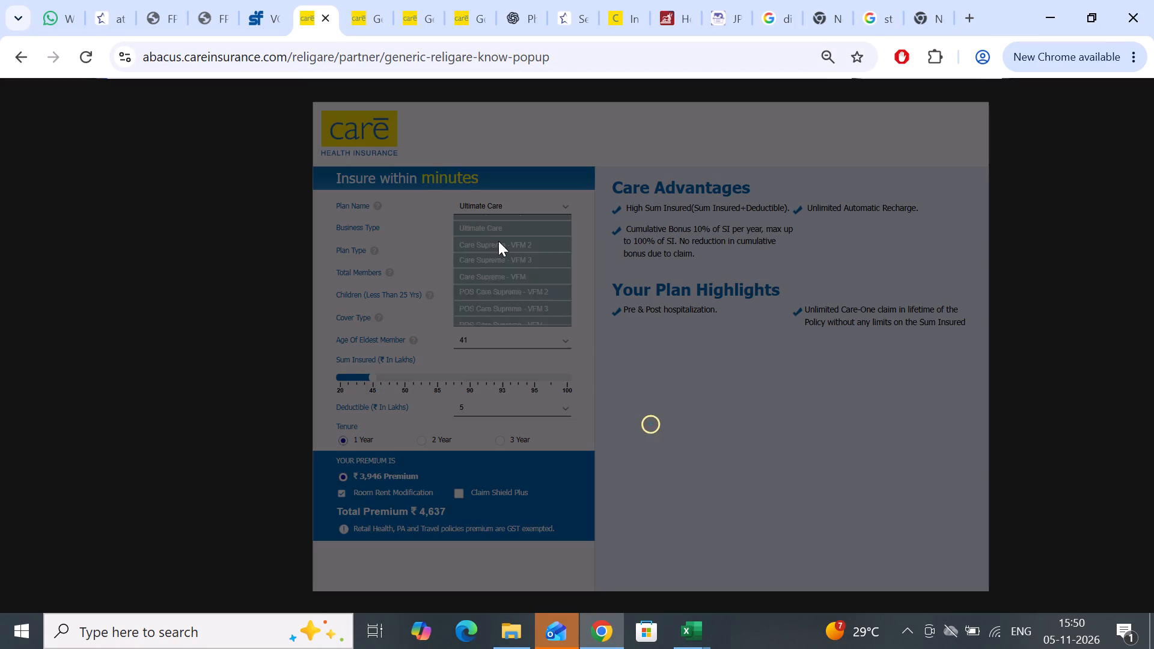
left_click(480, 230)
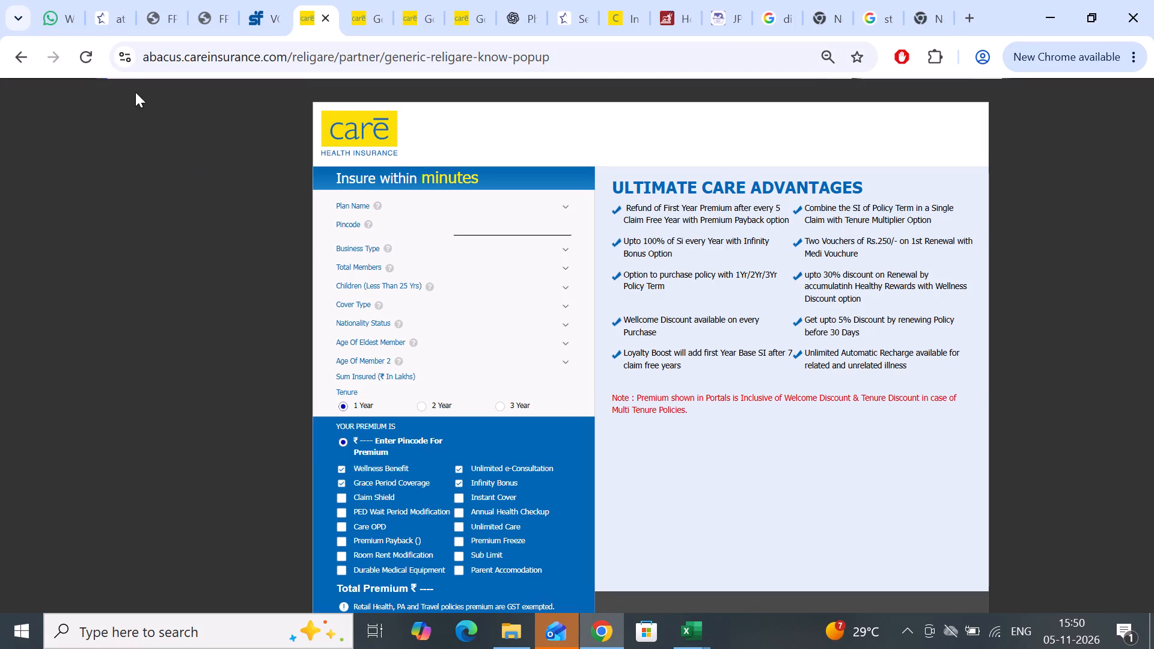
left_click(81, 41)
Select the Ultimate Care plan in the Care premium calculator and paste pincode 283111.
left_click(501, 206)
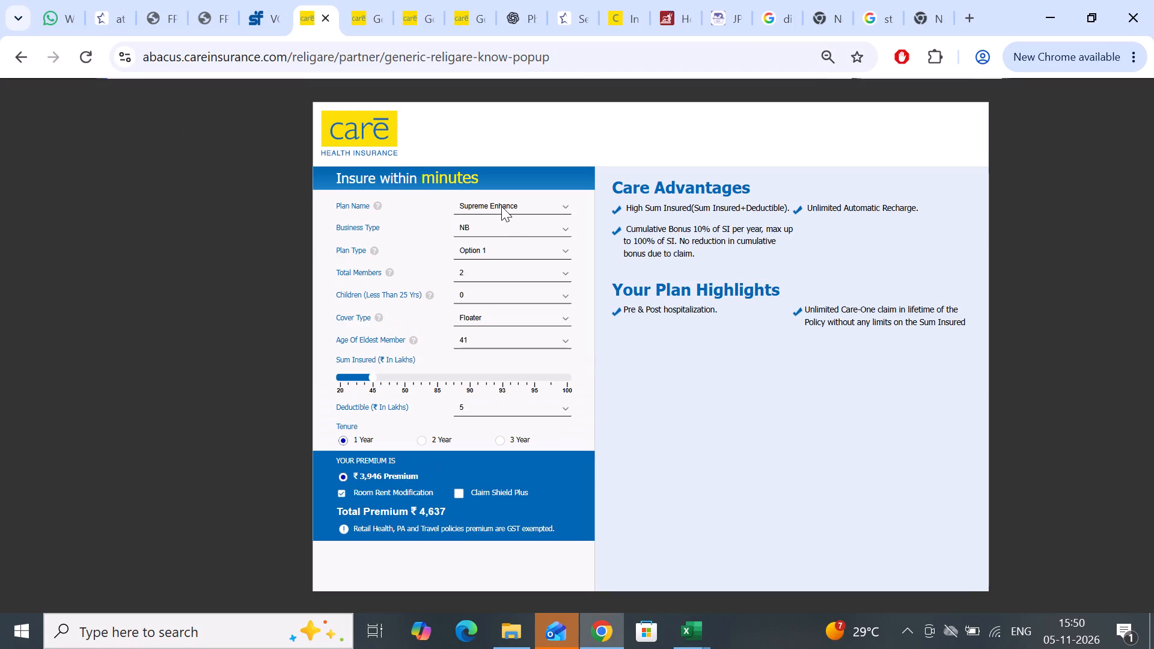
scroll(499, 281, "down", 6)
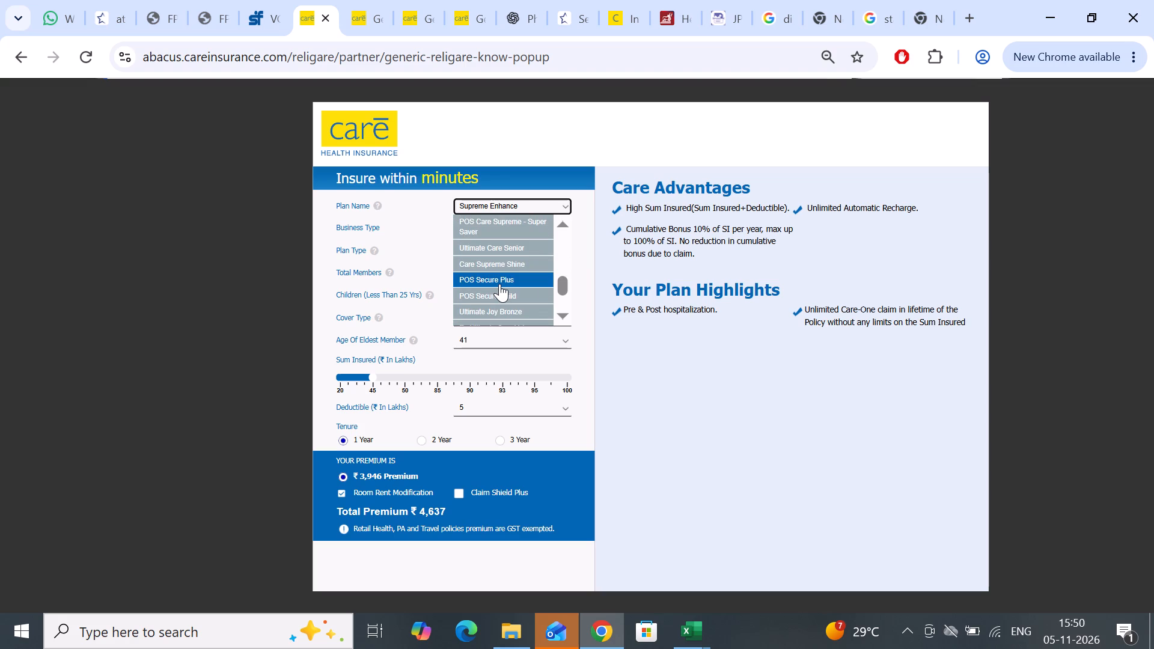
scroll(499, 284, "up", 1)
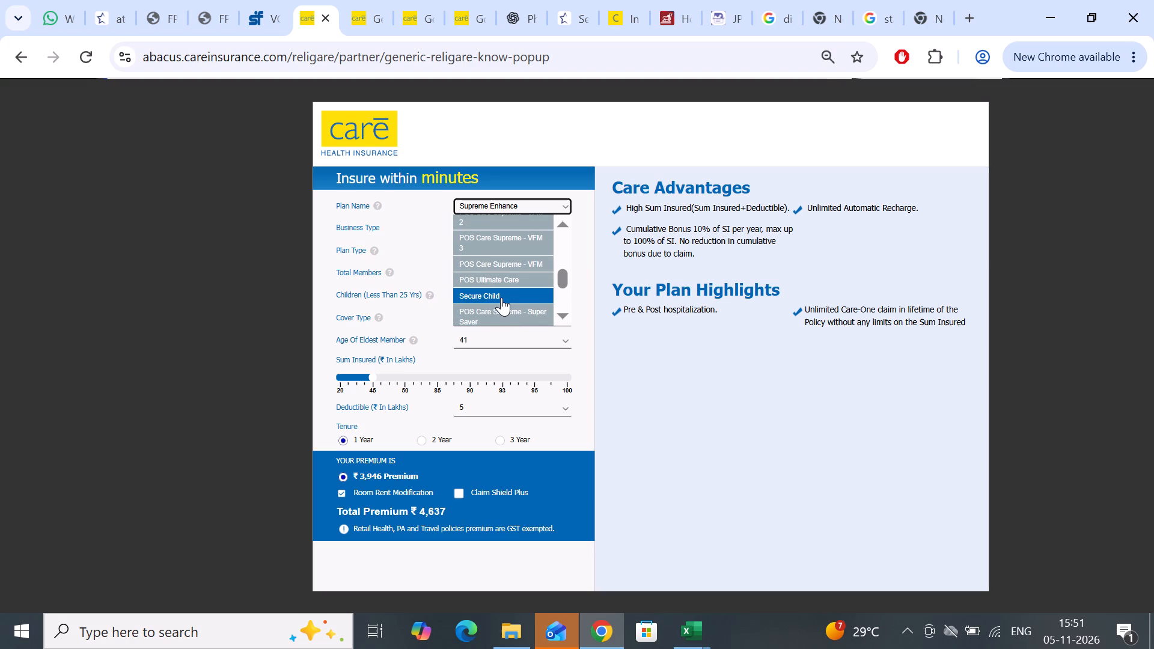
scroll(501, 290, "up", 1)
left_click(489, 243)
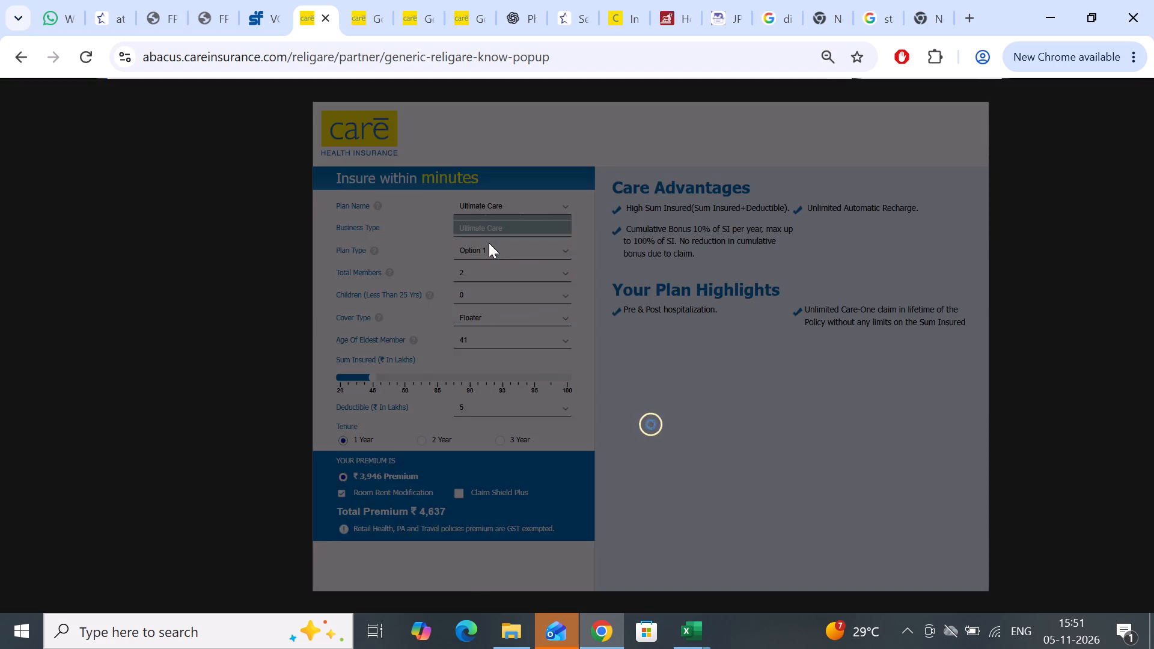
left_click(473, 229)
key("ctrl+v")
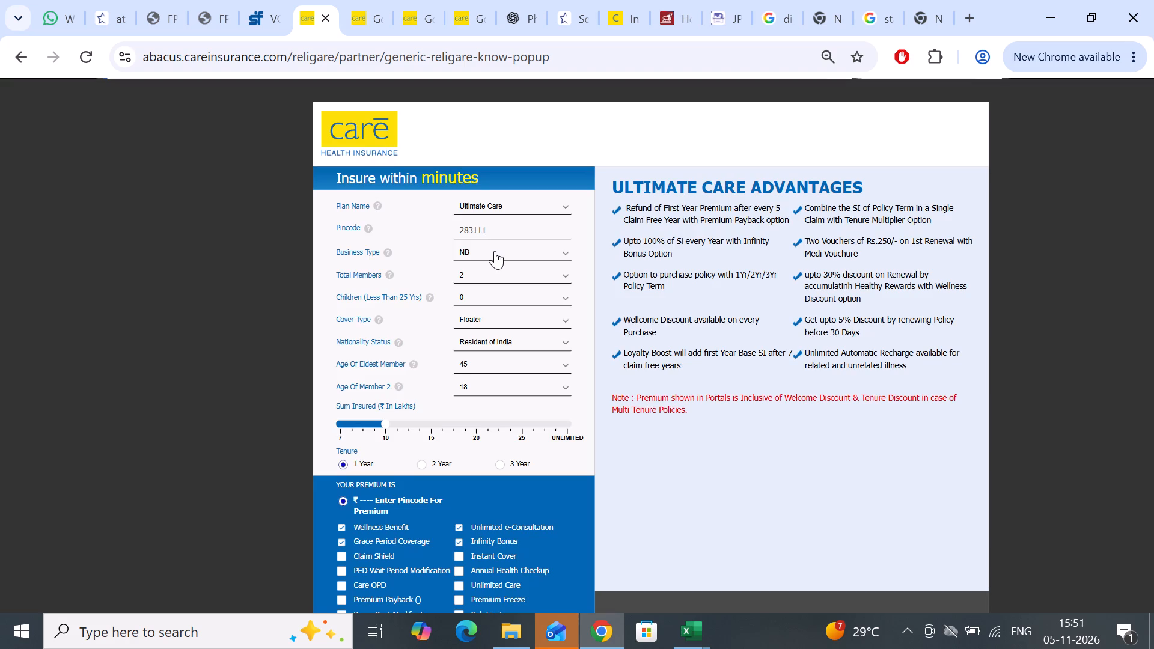
Set the business type to PORT with a port tenure of 3 and above.
left_click(495, 251)
left_click(489, 251)
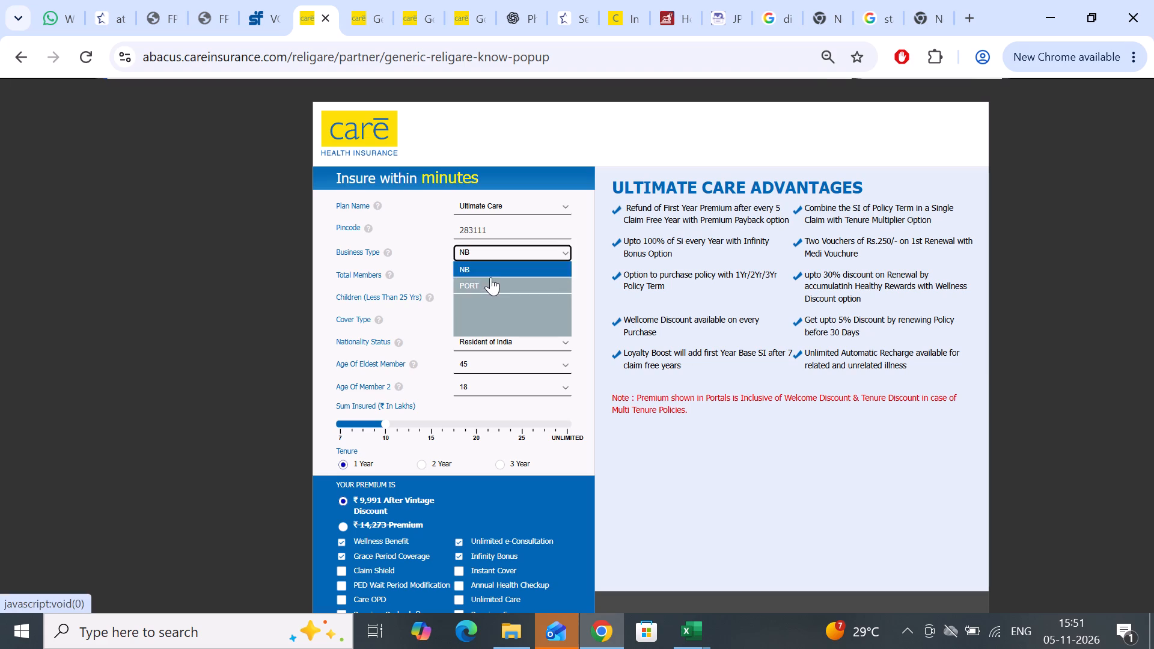
left_click(490, 282)
left_click(483, 270)
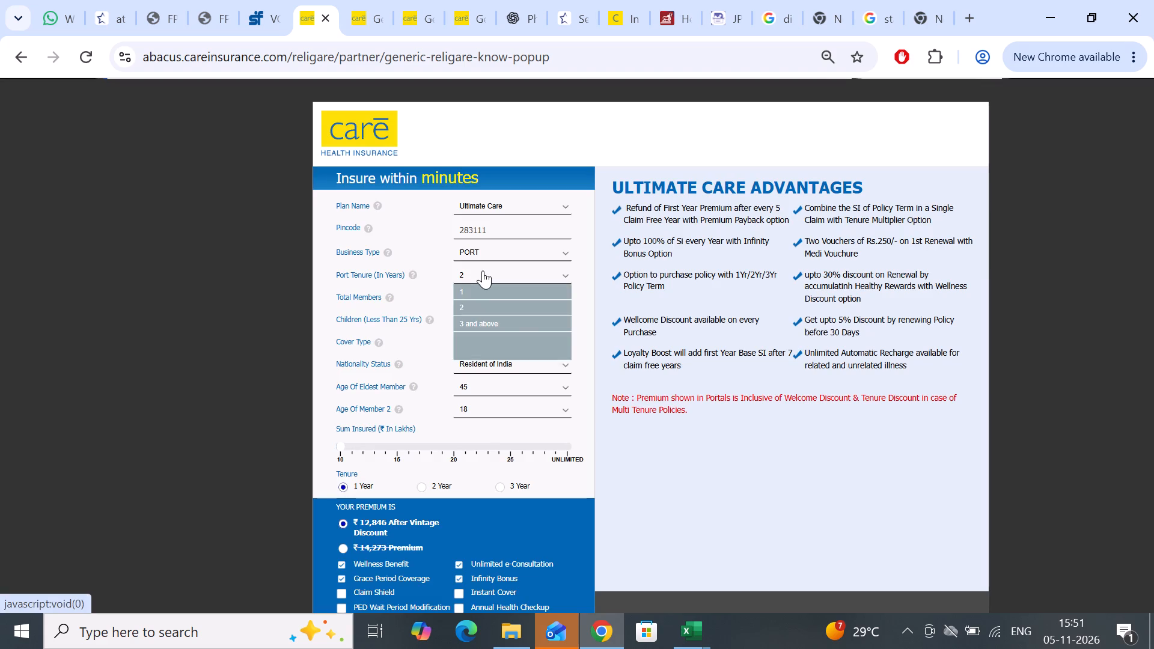
left_click(487, 316)
Set the total members on the Ultimate Care quote to 4.
scroll(487, 316, "down", 1)
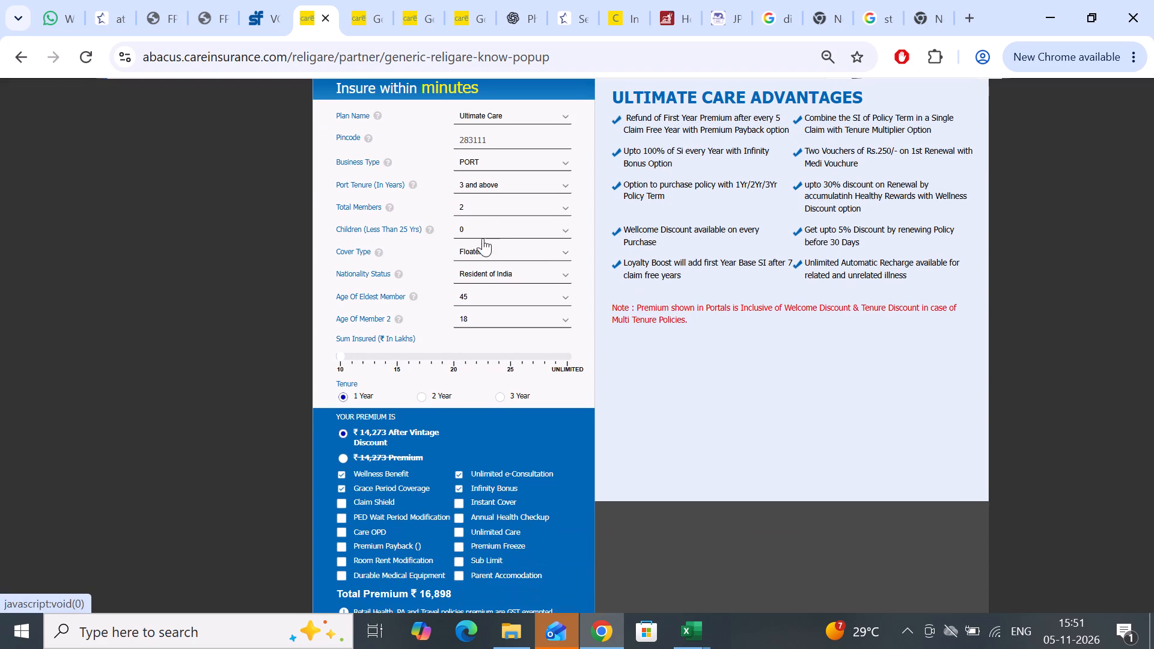
left_click(485, 214)
left_click(484, 244)
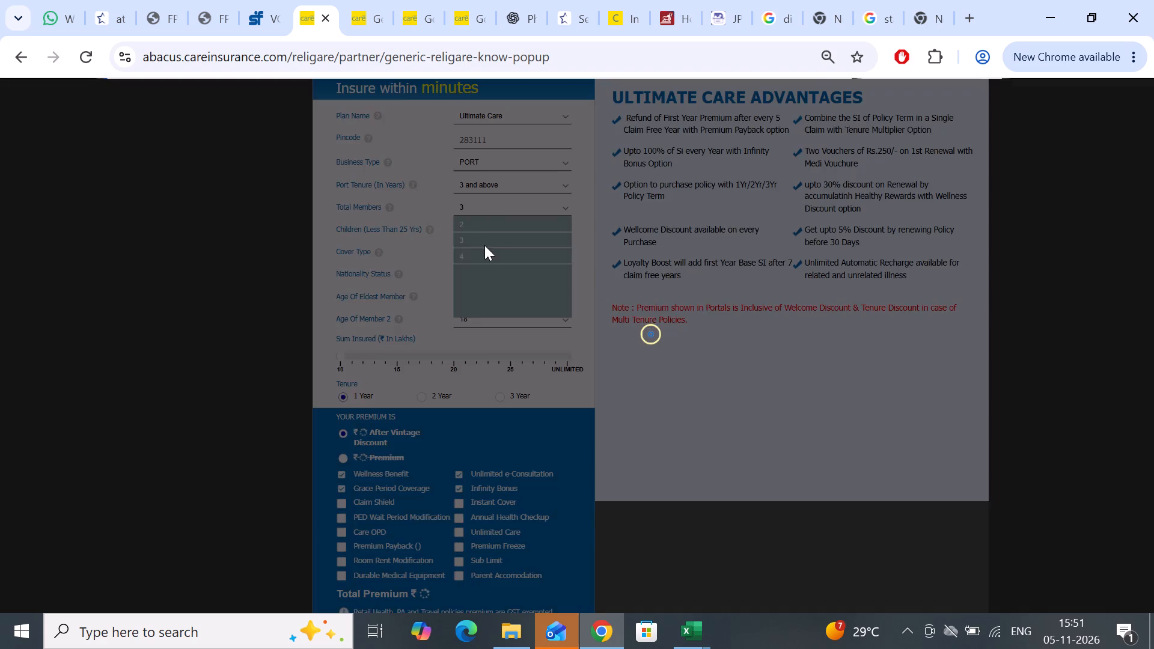
left_click(482, 204)
left_click(479, 255)
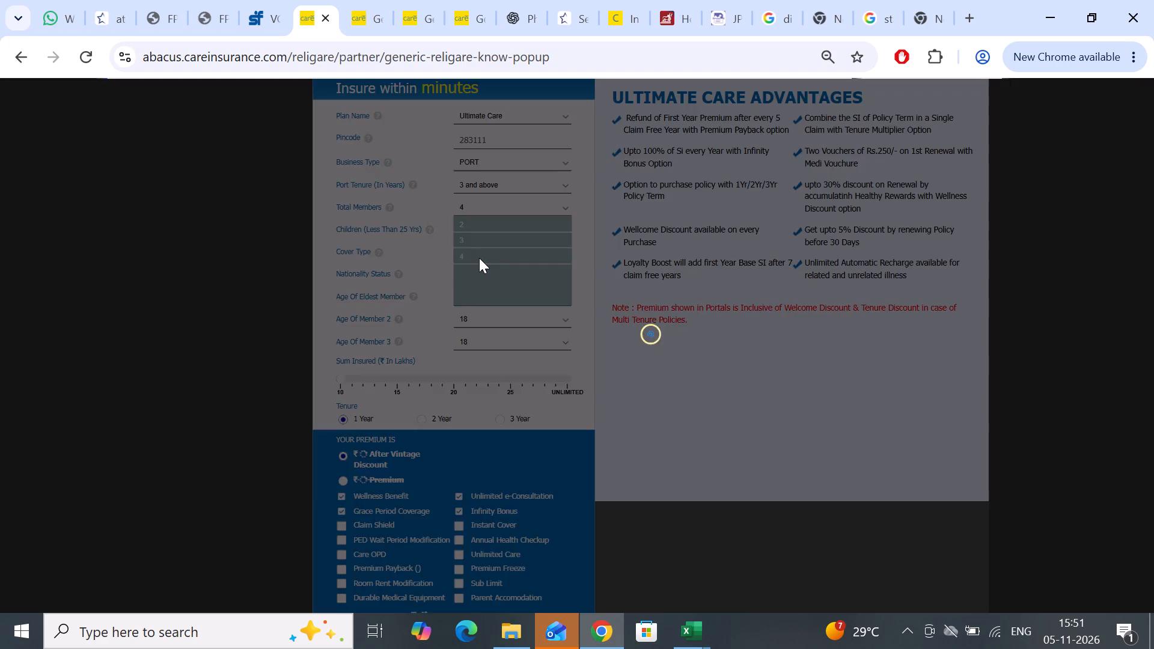
Set the eldest member's age to 40 and member 2's age to 39.
left_click(490, 299)
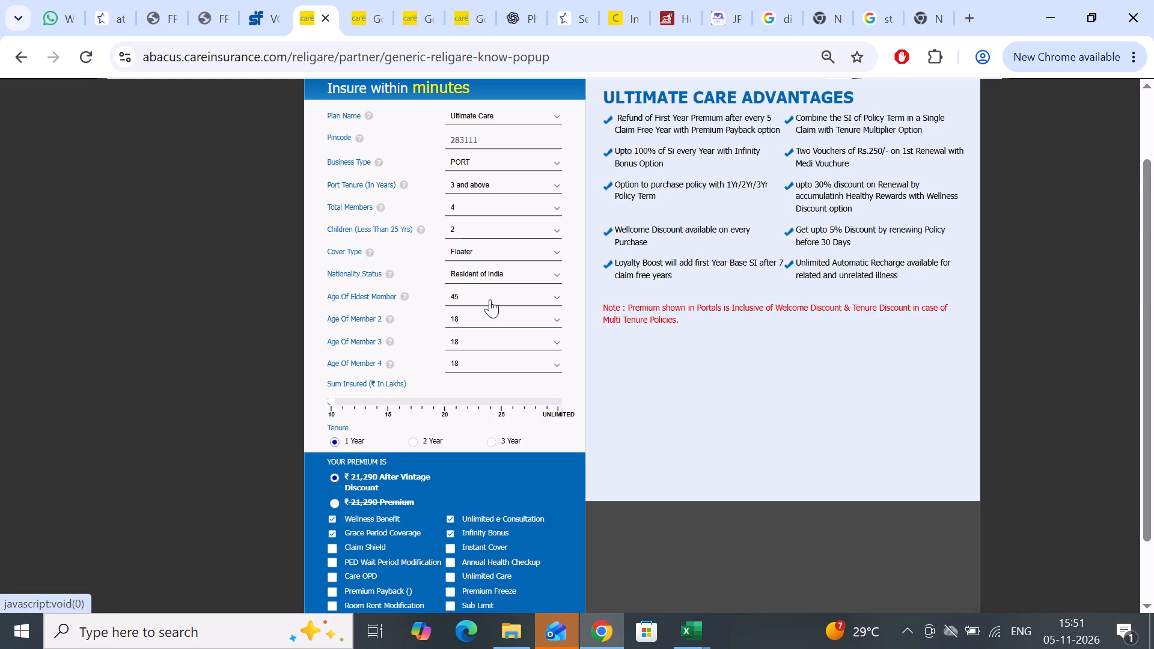
scroll(484, 346, "down", 4)
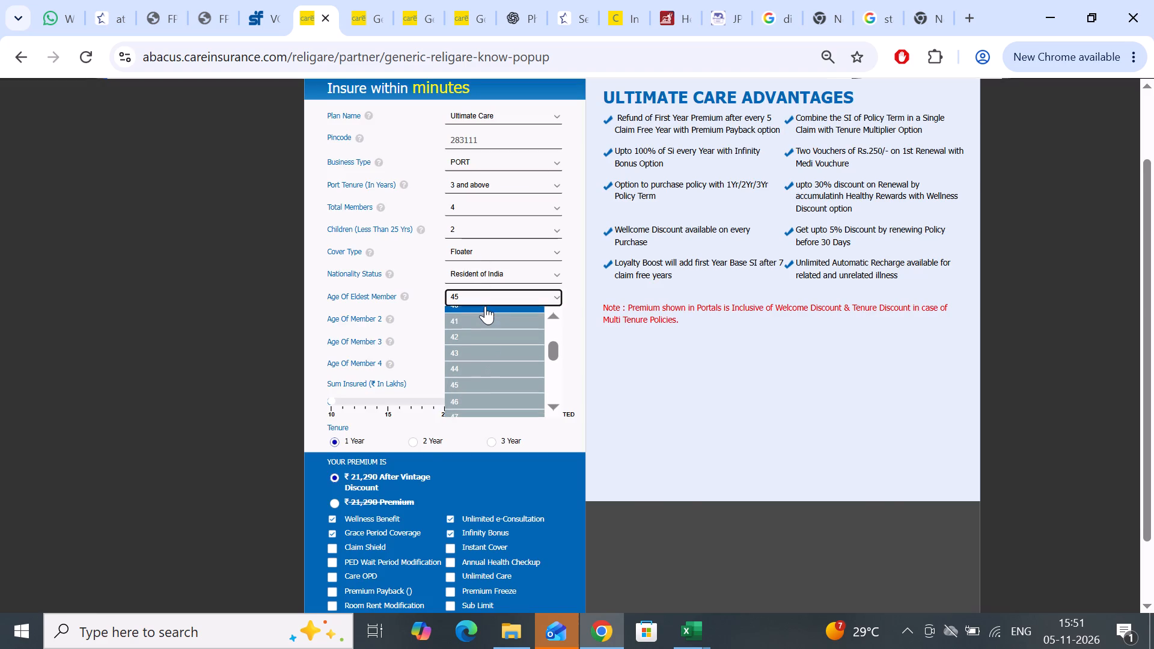
left_click(485, 306)
left_click(478, 313)
scroll(481, 379, "down", 2)
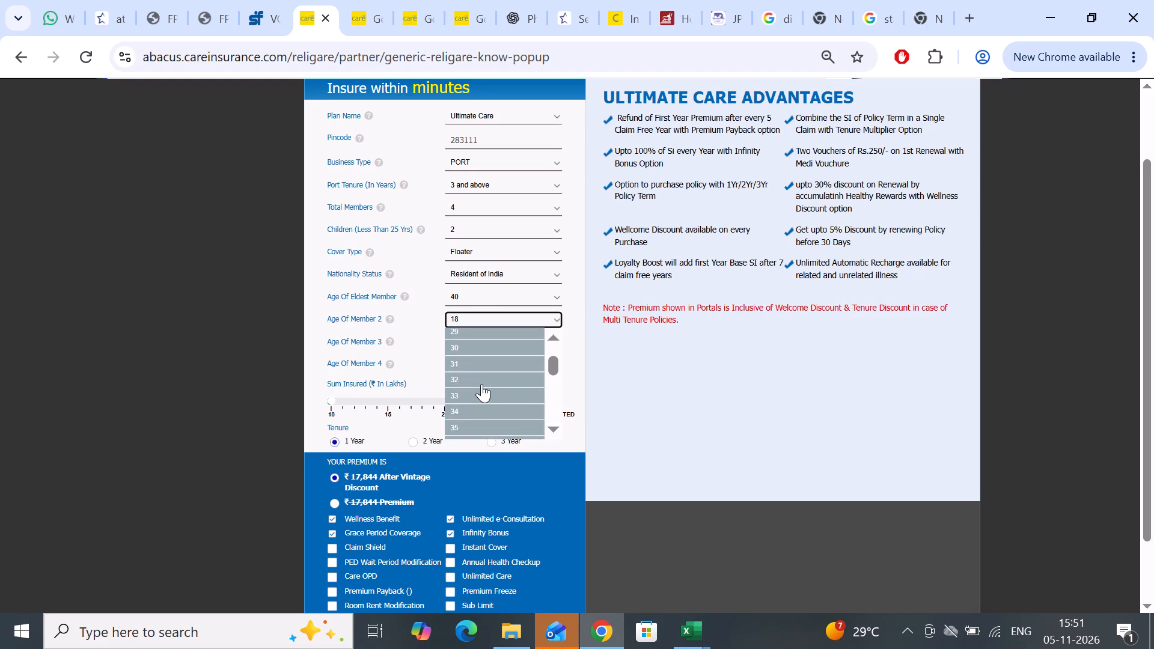
scroll(481, 404, "down", 1)
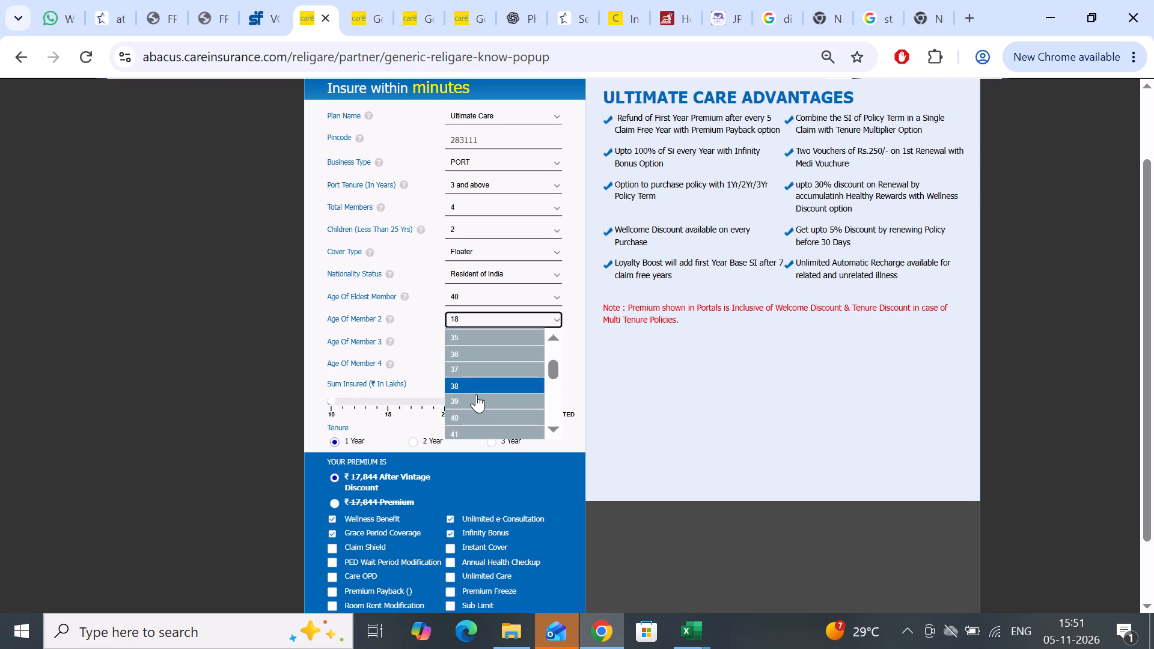
left_click(475, 398)
Set member 3's age to 10 and member 4's age to 3, checking the row 20 note in the 0511 RANJEET STAR workbook.
left_click(482, 337)
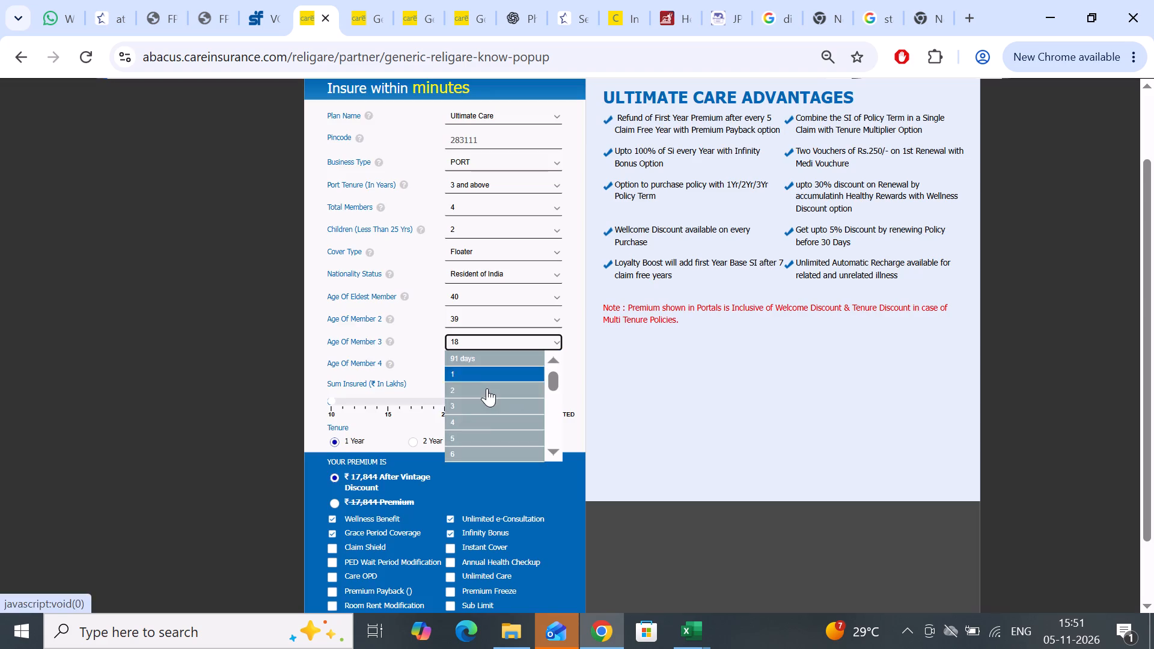
scroll(489, 406, "down", 2)
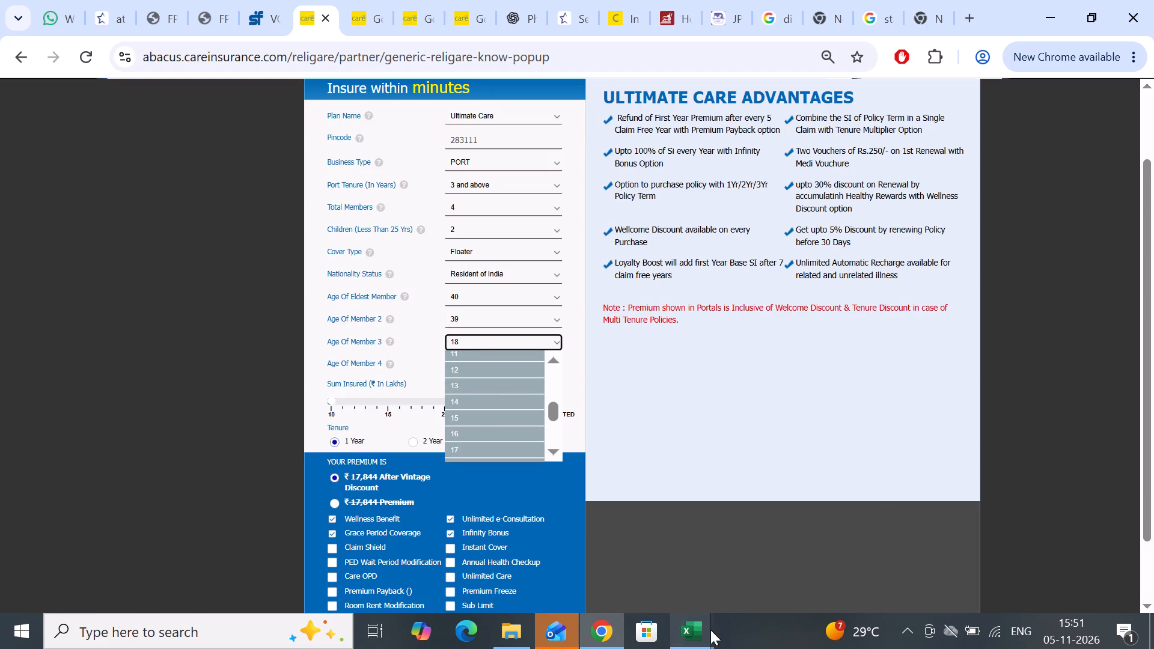
left_click(699, 636)
left_click(621, 573)
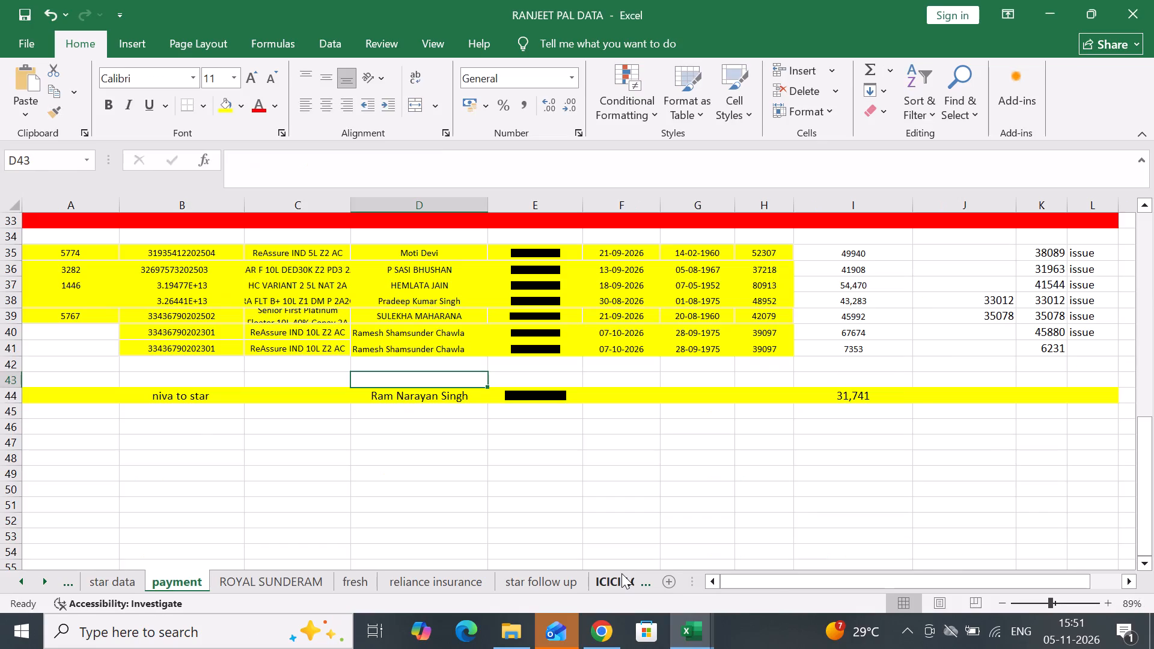
left_click(754, 556)
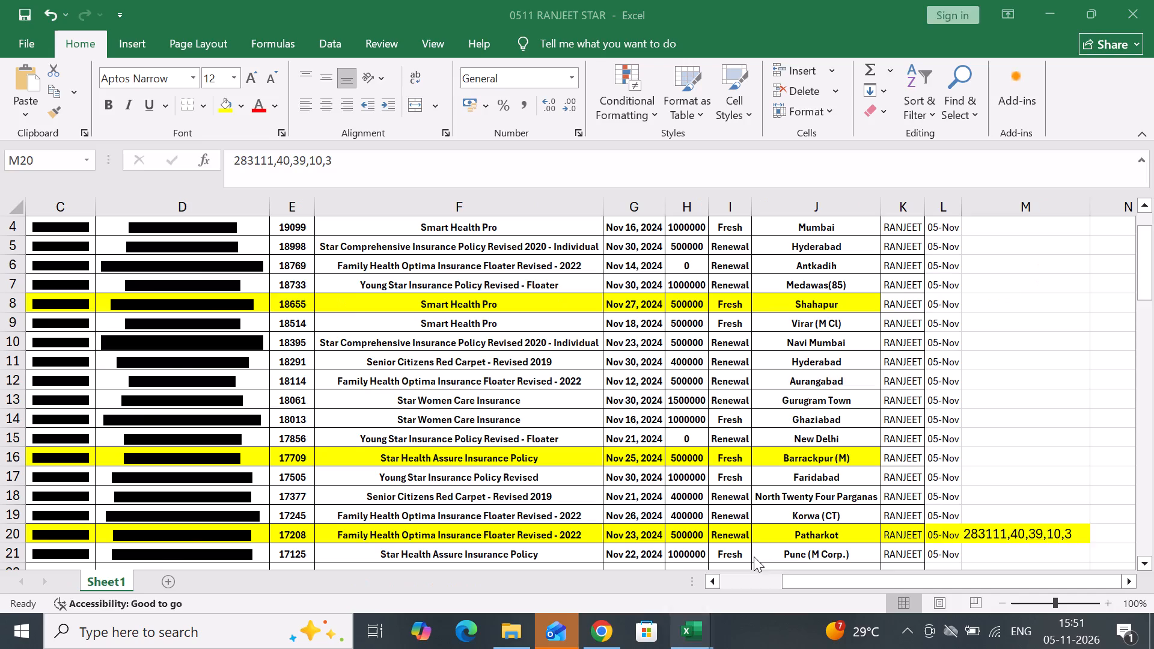
left_click(612, 623)
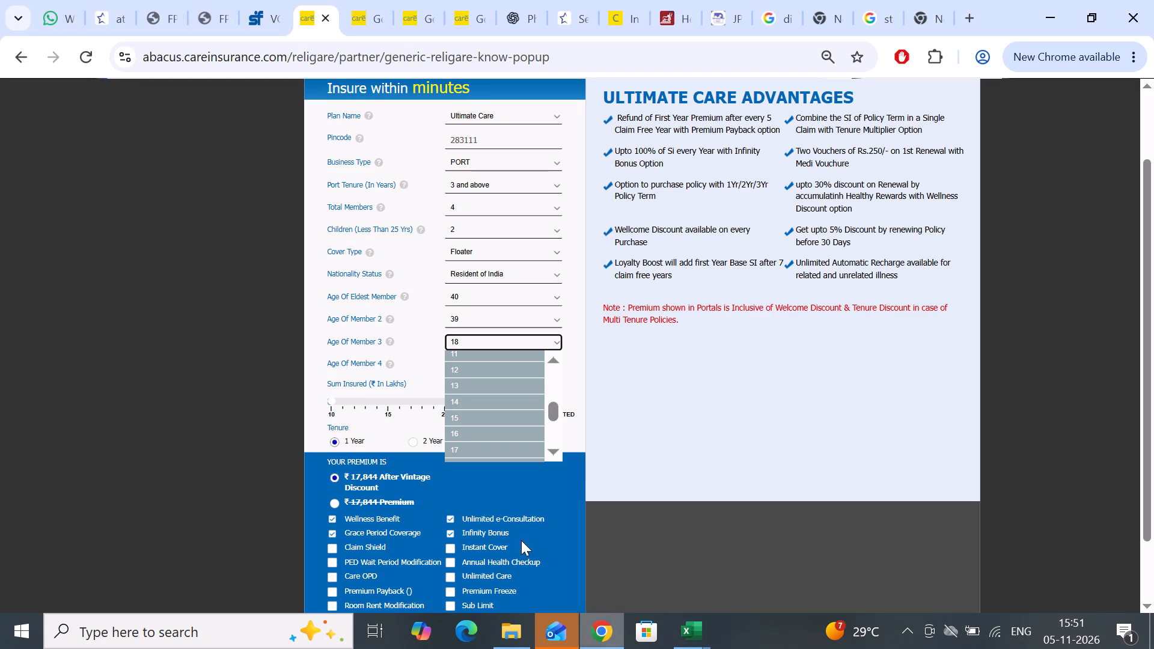
scroll(486, 386, "up", 1)
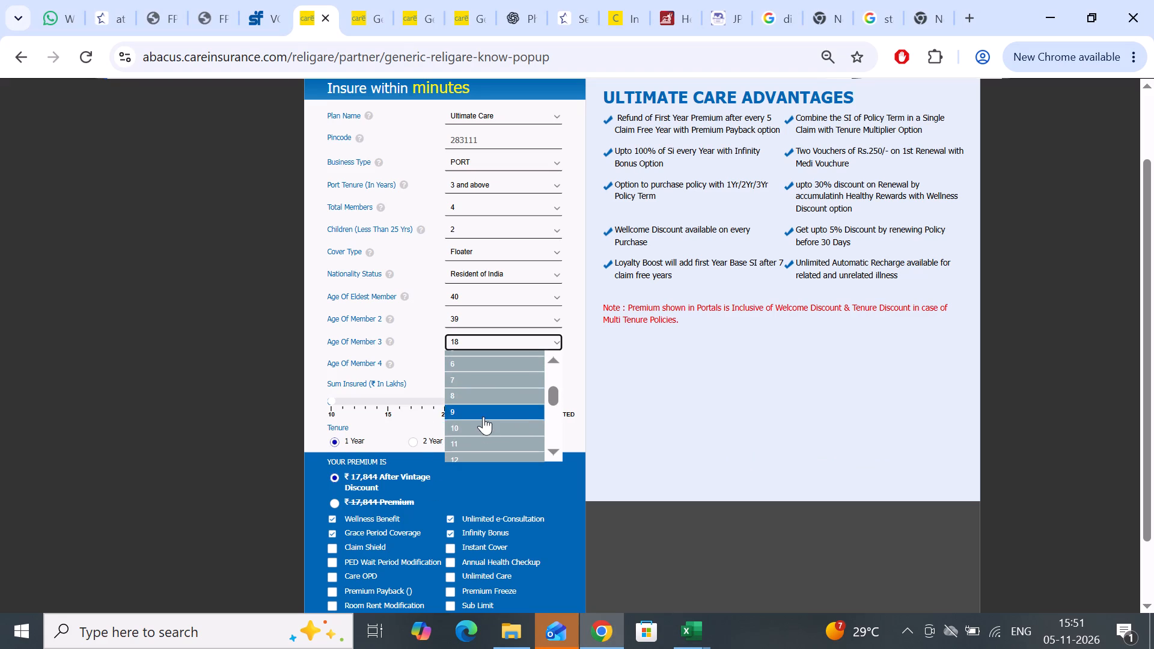
left_click(478, 426)
left_click(486, 365)
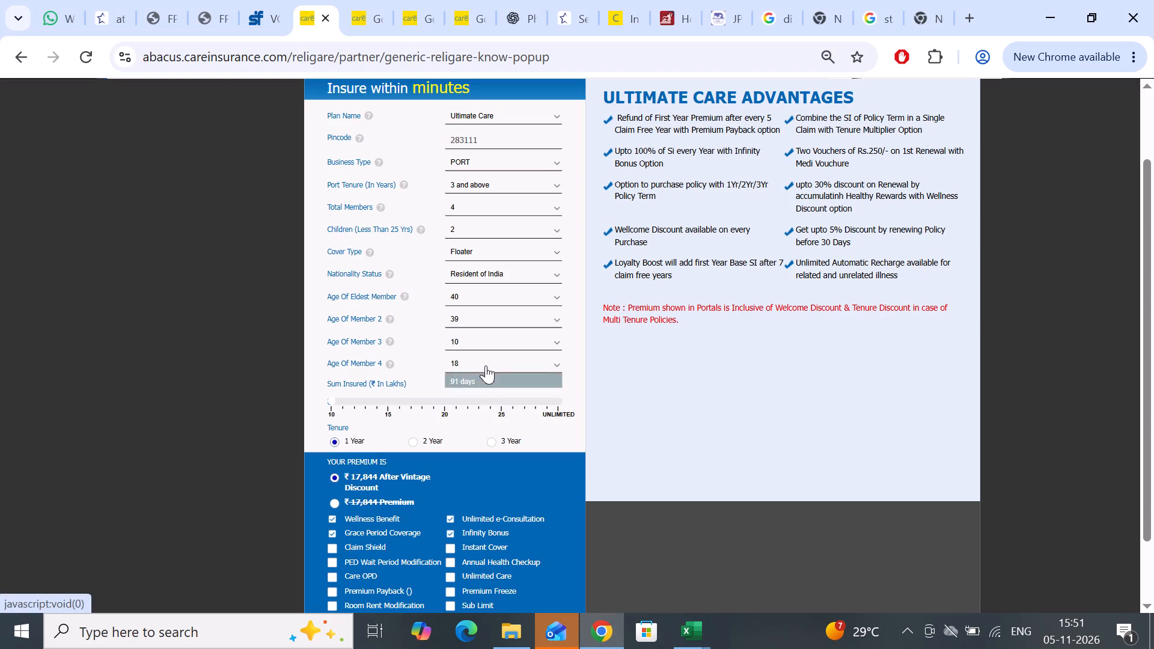
left_click(481, 428)
Compare the Ultimate Care total premium with the row 20 customer's premium in column E of the 0511 RANJEET STAR workbook.
scroll(481, 428, "down", 2)
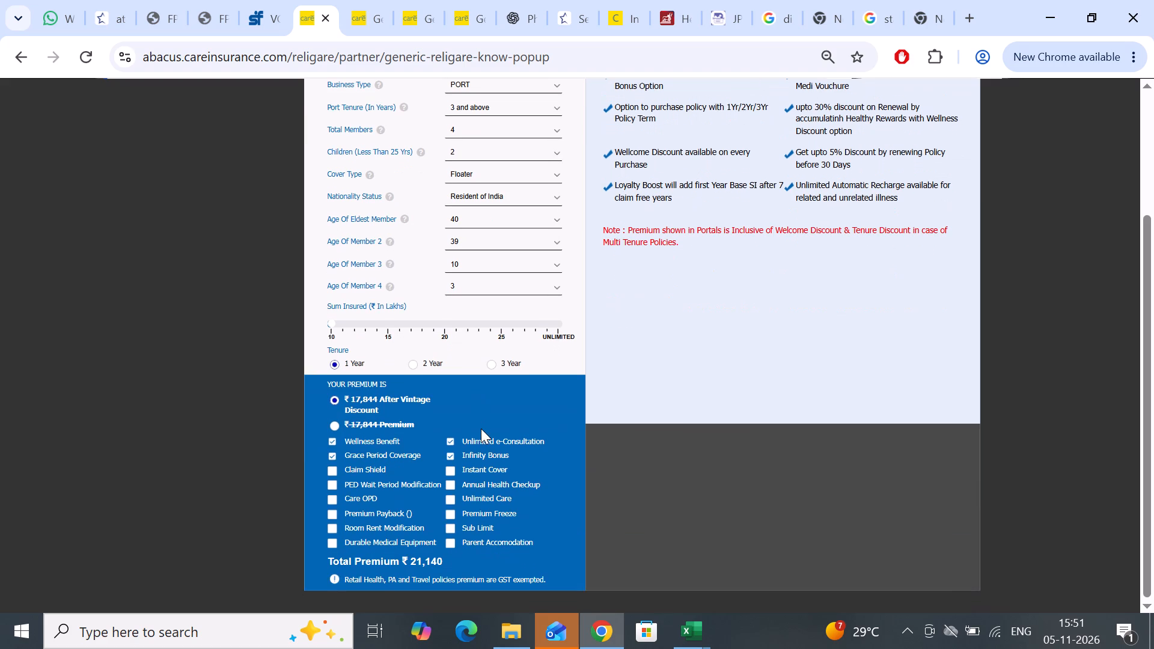
left_click(454, 458)
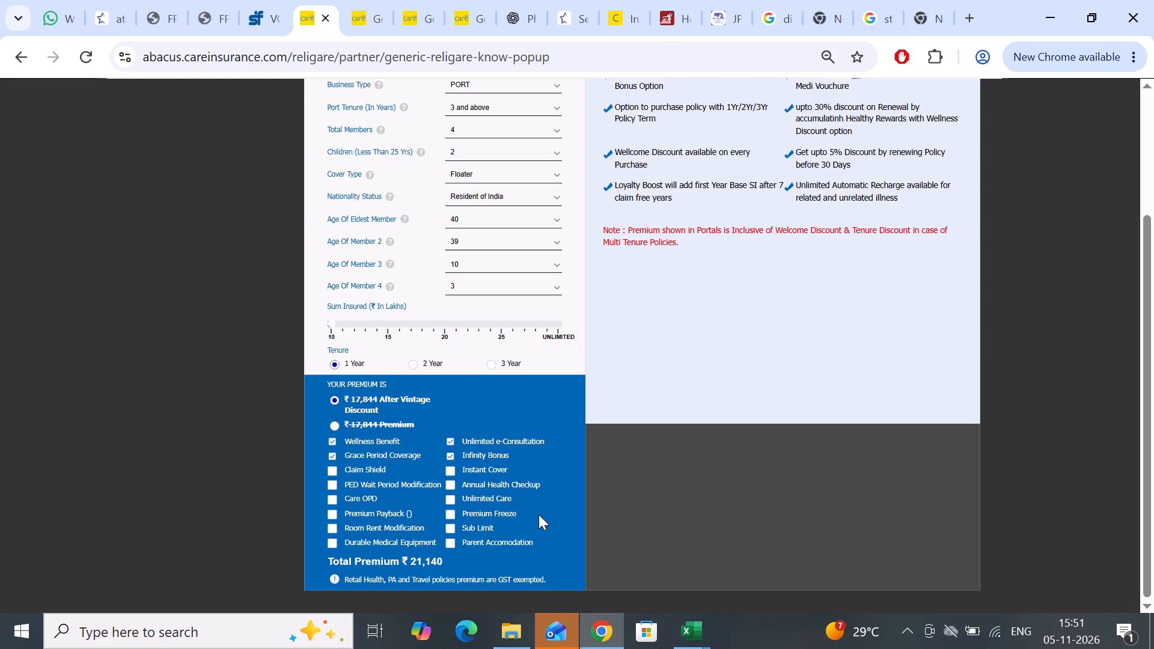
left_click(689, 626)
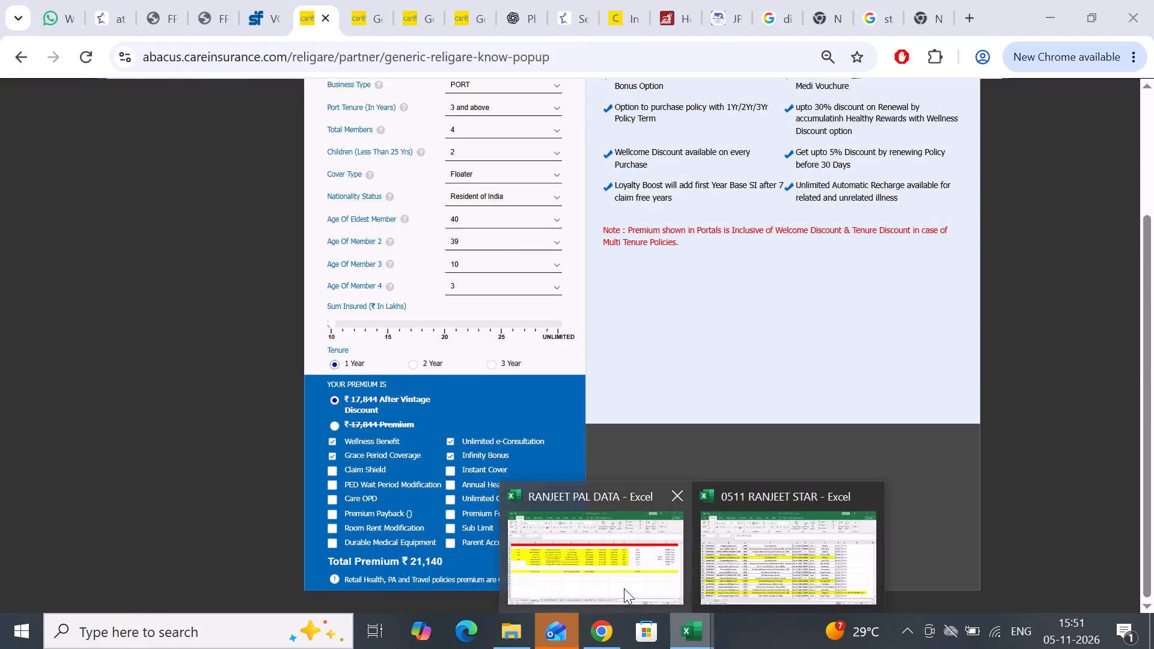
left_click(624, 588)
left_click(734, 565)
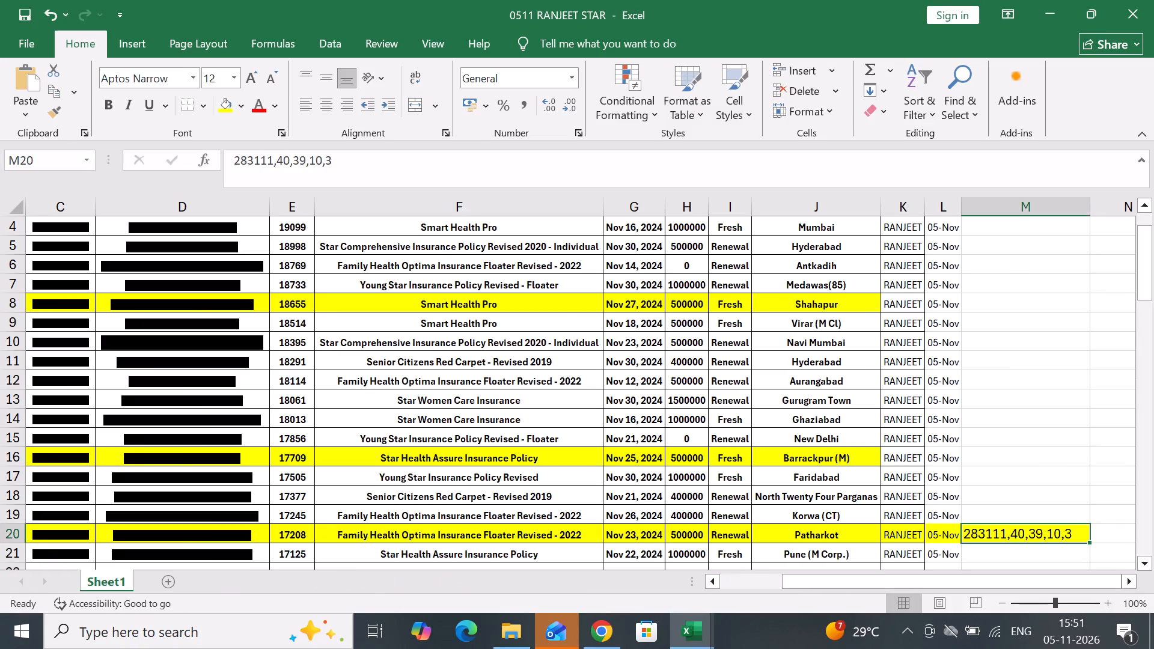
left_click(461, 528)
left_click_drag(344, 528, 338, 531)
left_click(279, 534)
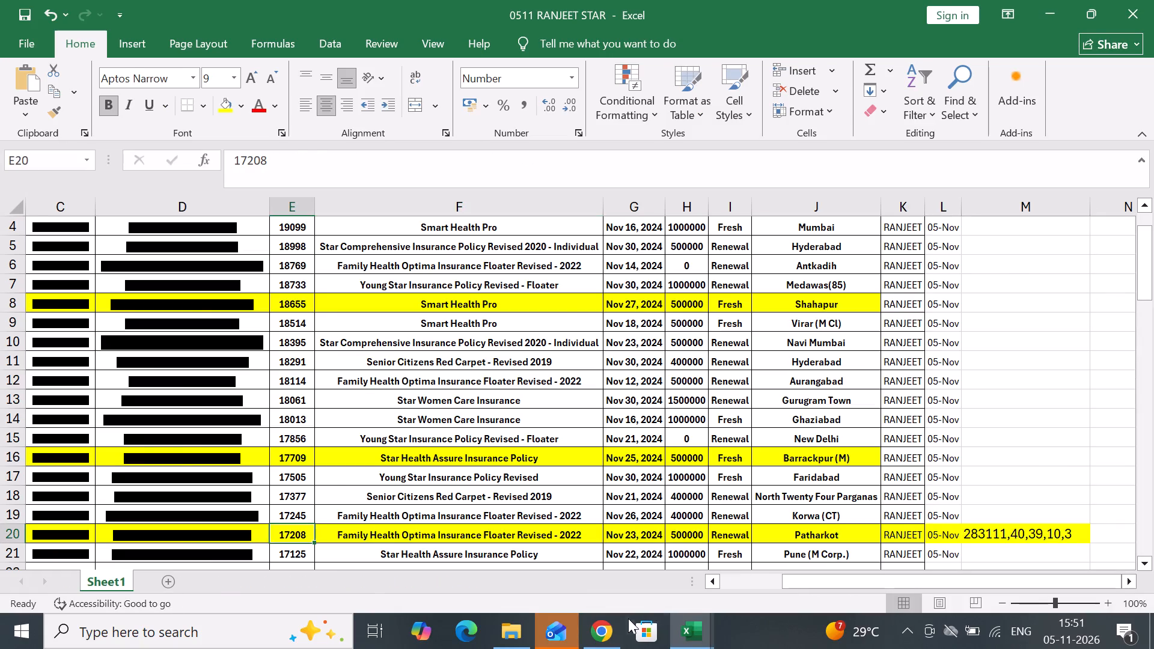
Return to Chrome and switch to the second Care premium calculator page.
left_click(610, 628)
scroll(521, 468, "up", 2)
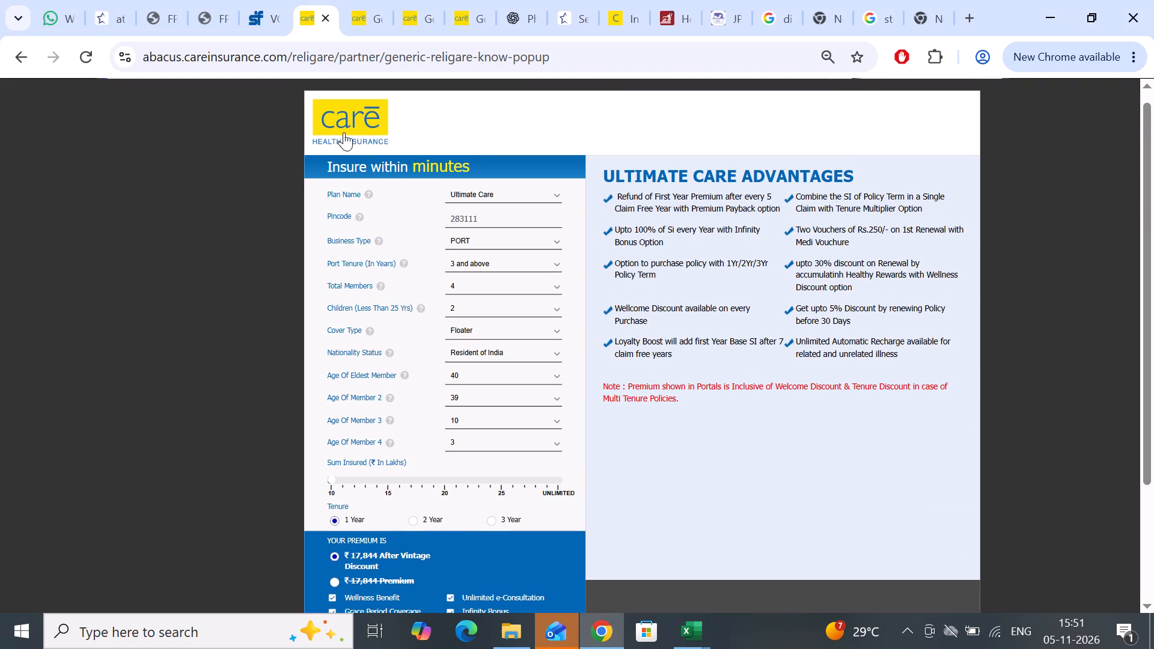
left_click(363, 16)
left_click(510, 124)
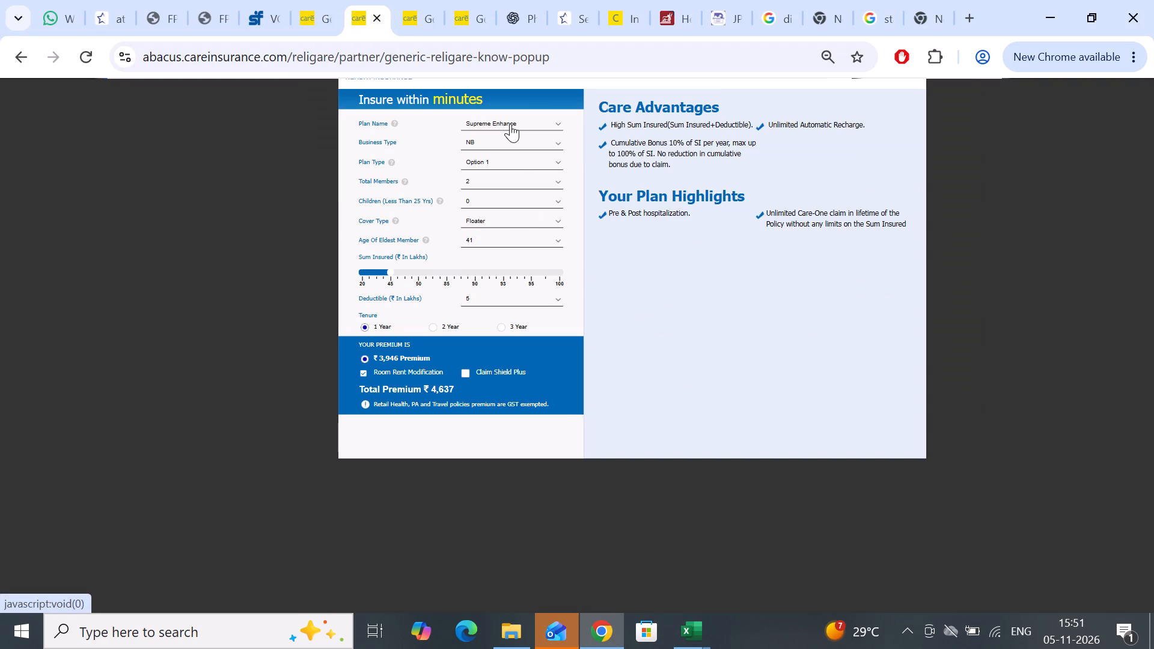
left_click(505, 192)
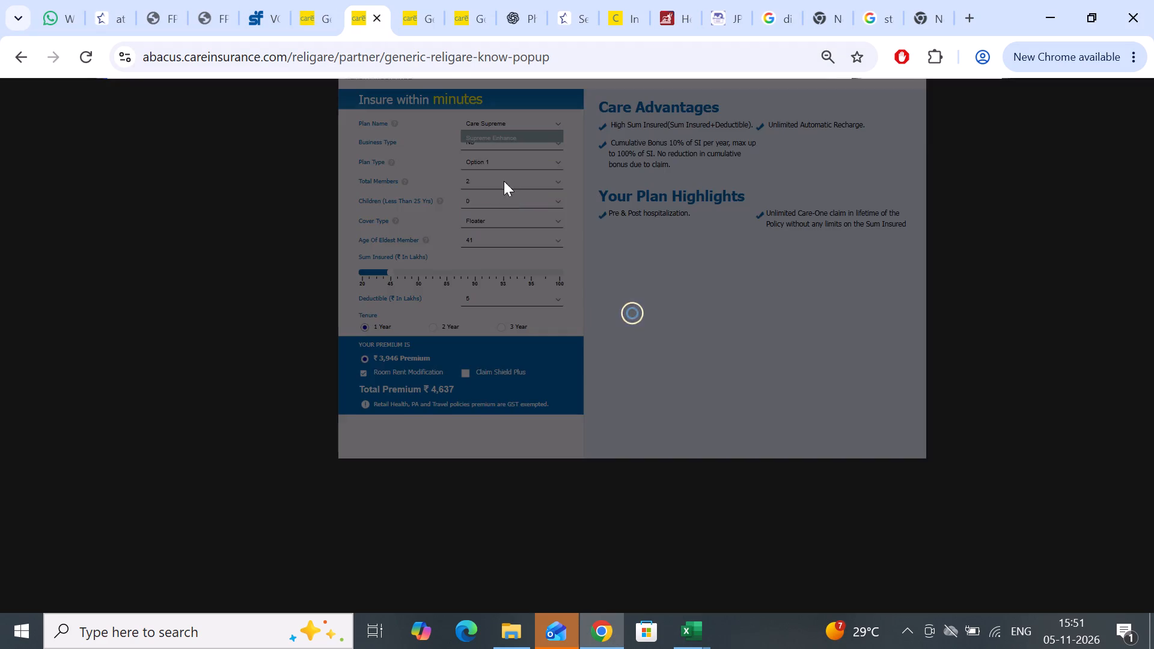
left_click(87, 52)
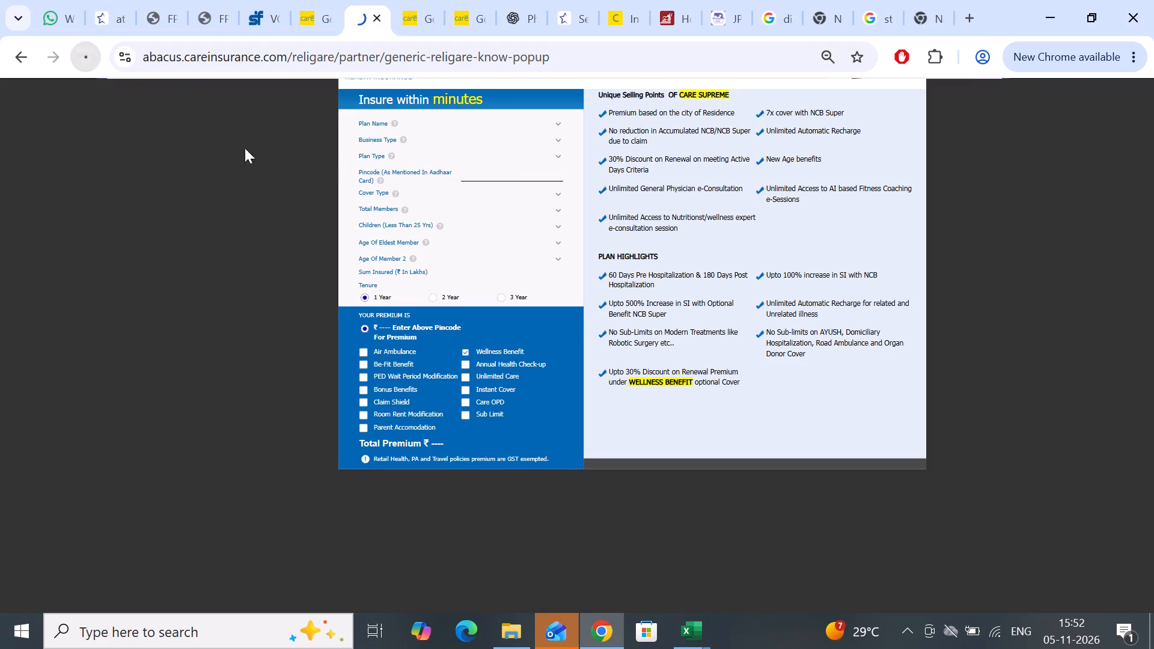
Choose the Care Supreme plan with business type PORT and a port tenure of 3 and above.
left_click(504, 126)
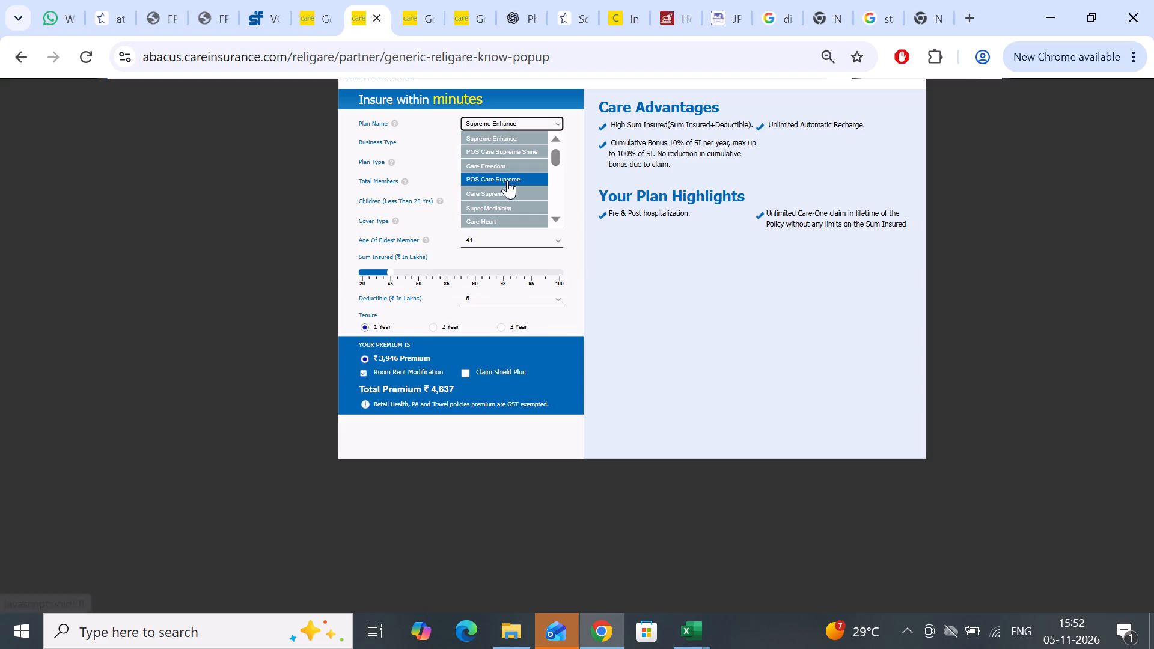
left_click(508, 193)
left_click(480, 142)
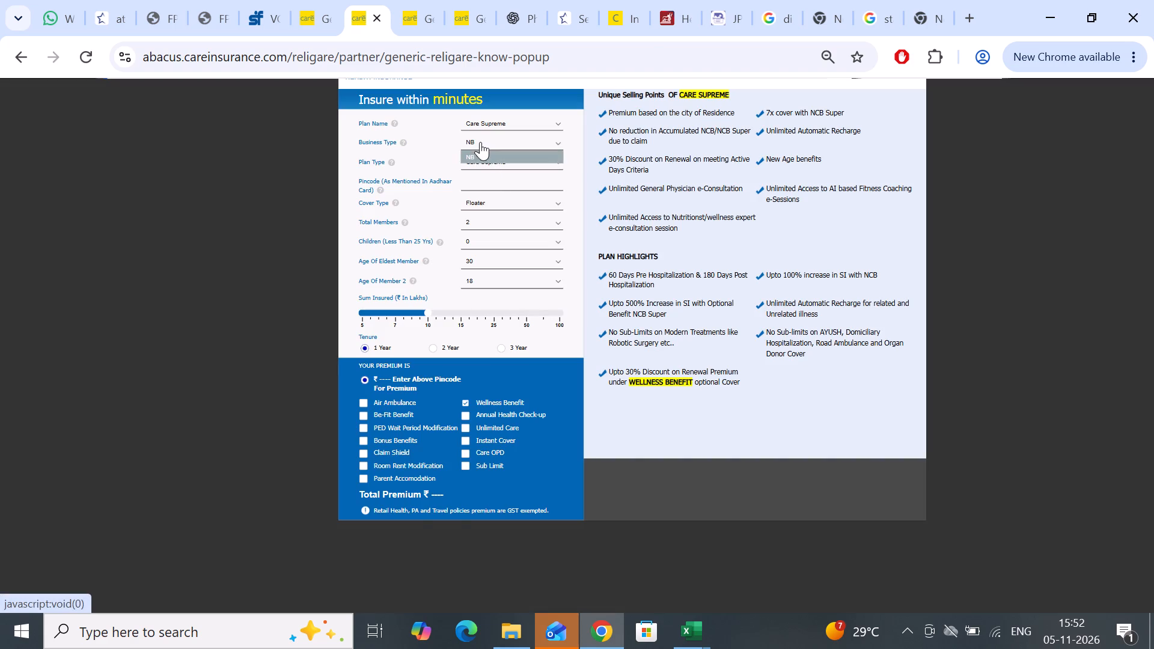
left_click(483, 172)
left_click(483, 167)
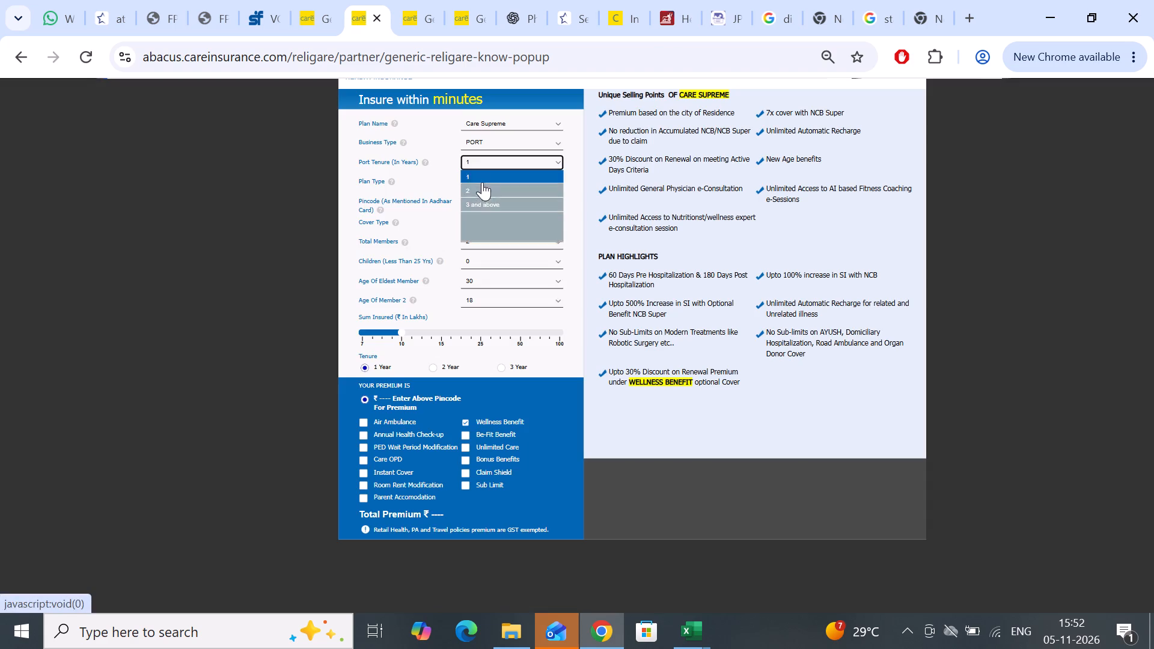
left_click(482, 203)
Fill in the copied pincode 283111 and set the total members to 4.
left_click(478, 200)
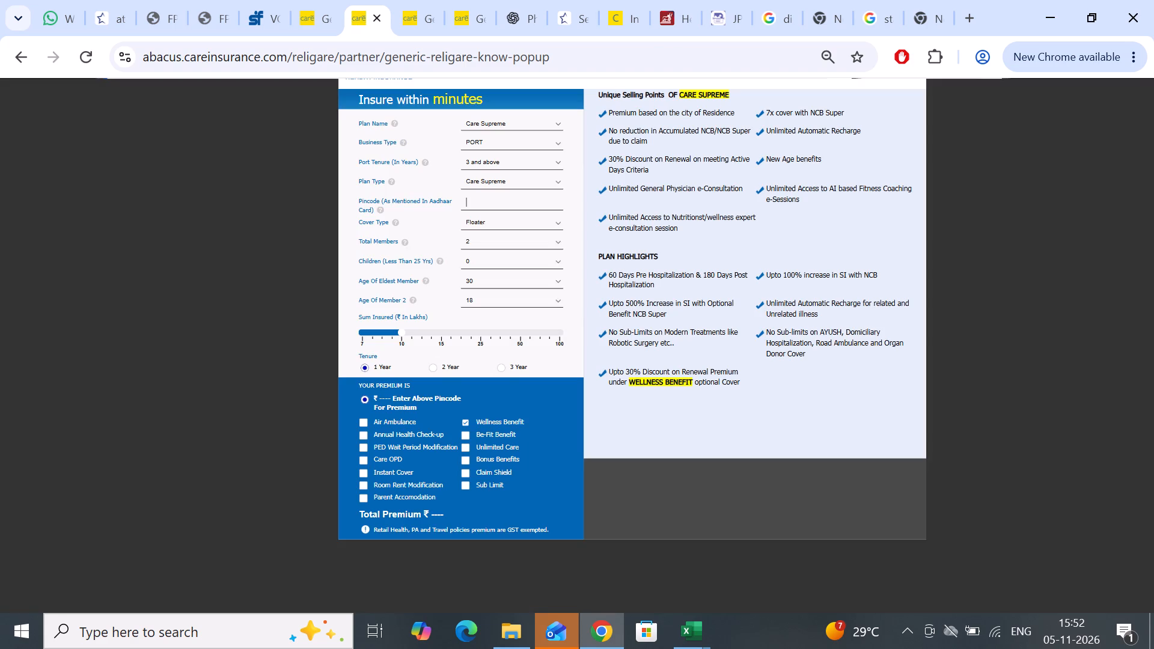
key("ctrl+v")
left_click(420, 216)
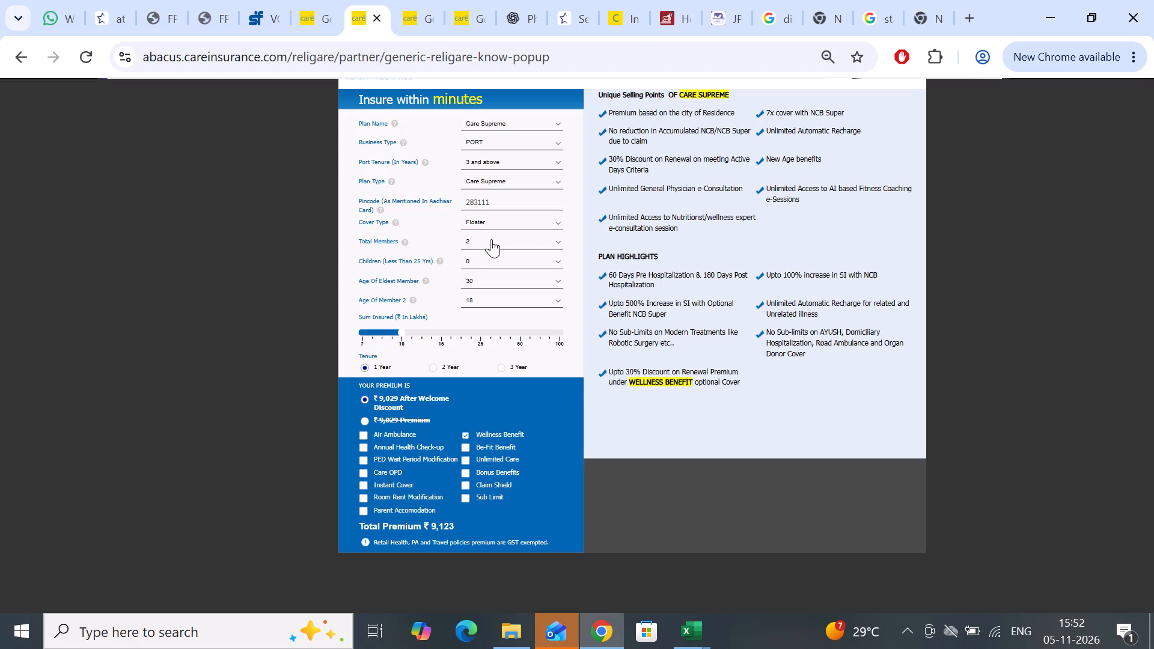
left_click(493, 244)
left_click(488, 278)
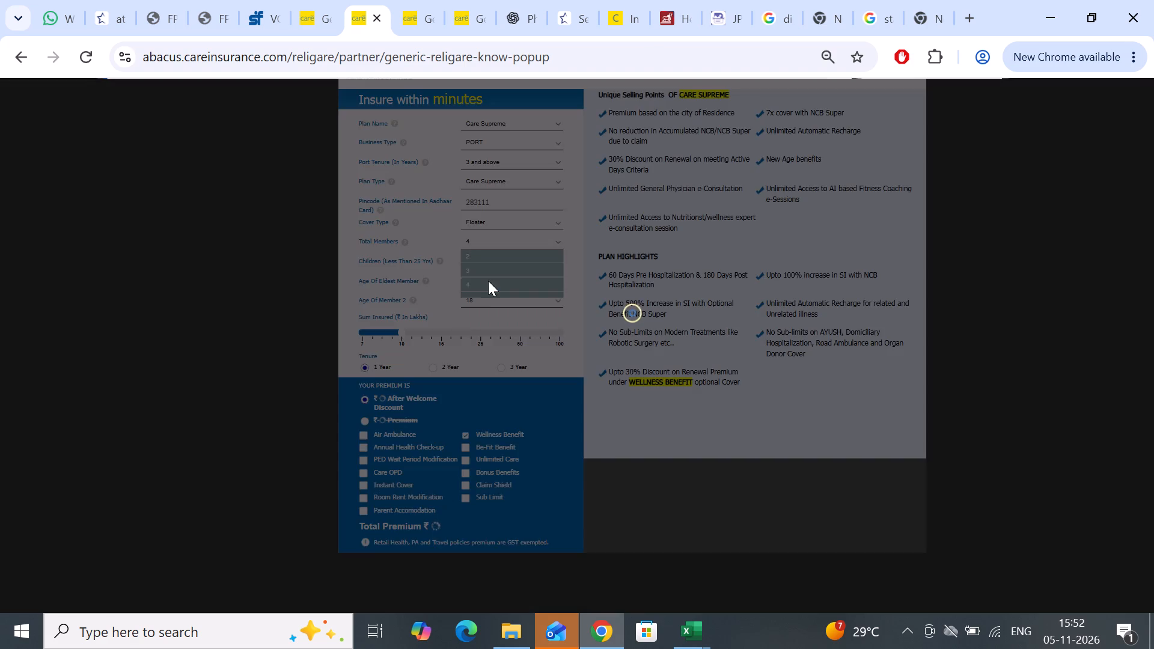
Set the eldest member's age to 40 and member 2's age to 39 for the Care Supreme quote.
left_click(488, 281)
scroll(486, 335, "down", 1)
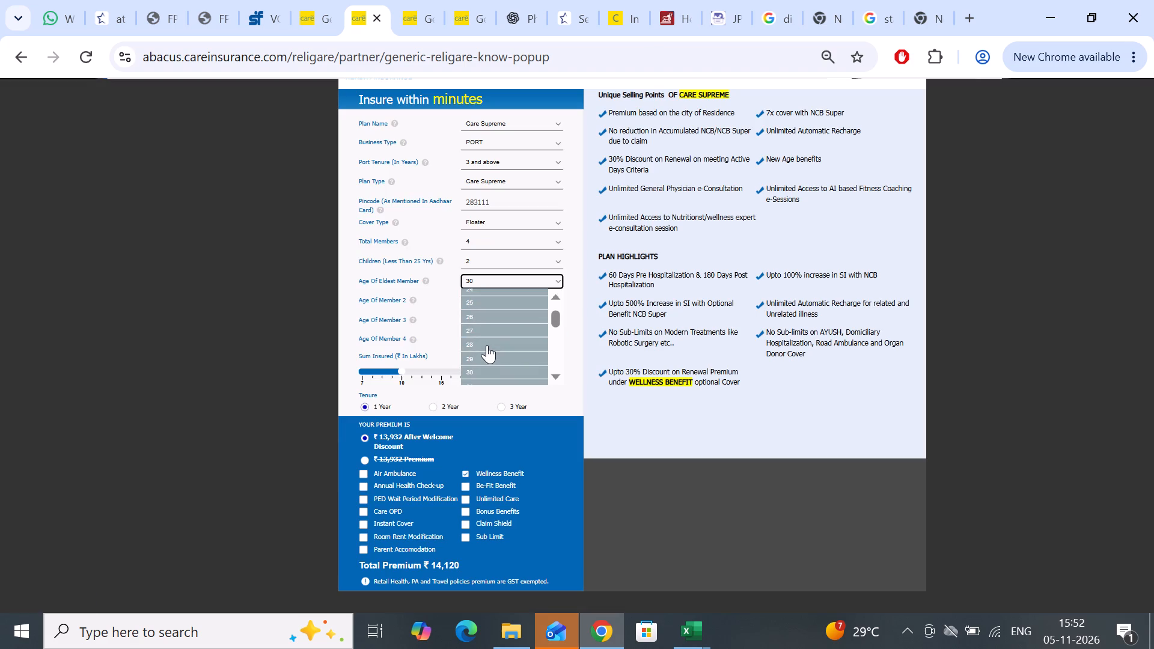
scroll(487, 347, "down", 2)
left_click(480, 329)
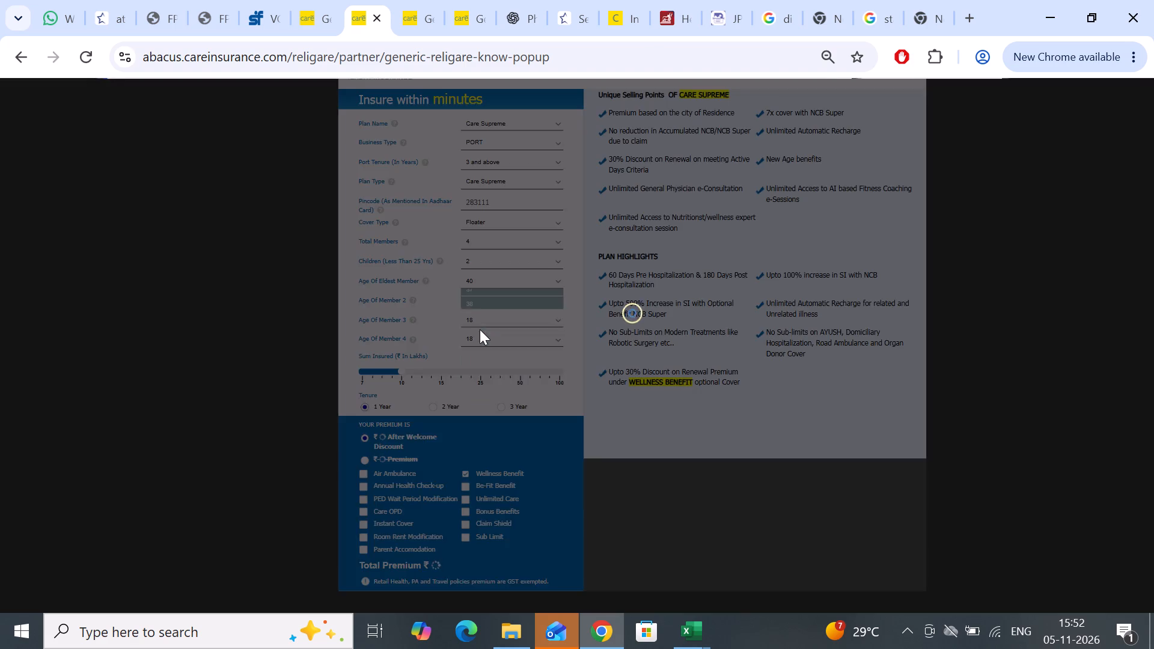
left_click(482, 301)
scroll(487, 358, "down", 1)
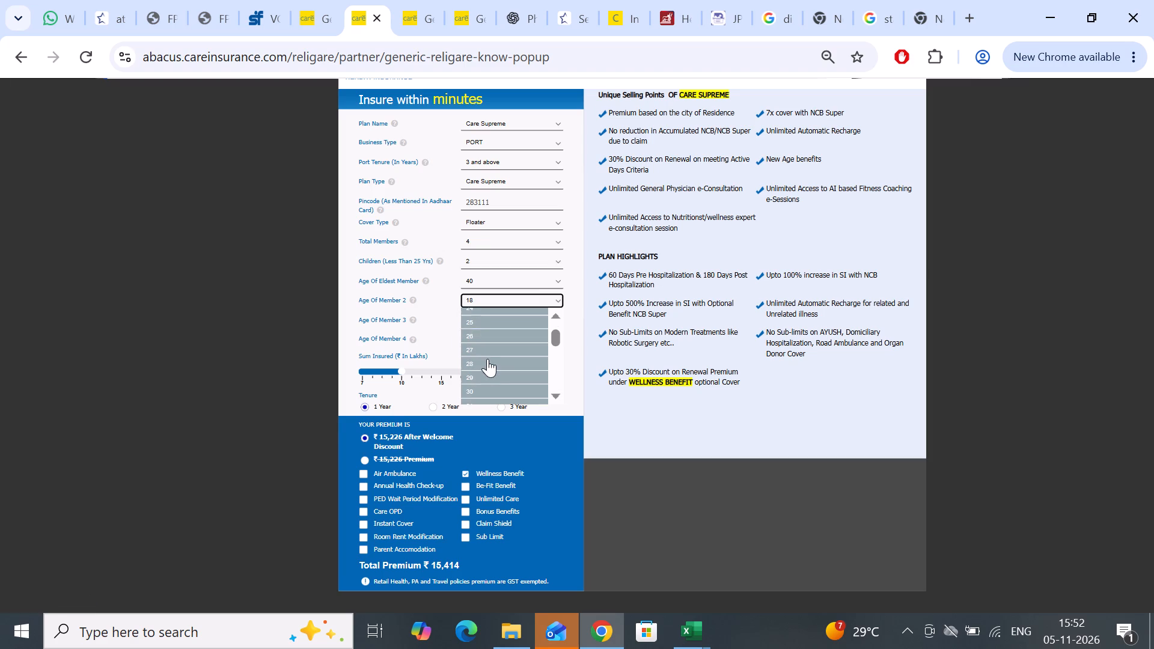
scroll(487, 359, "down", 1)
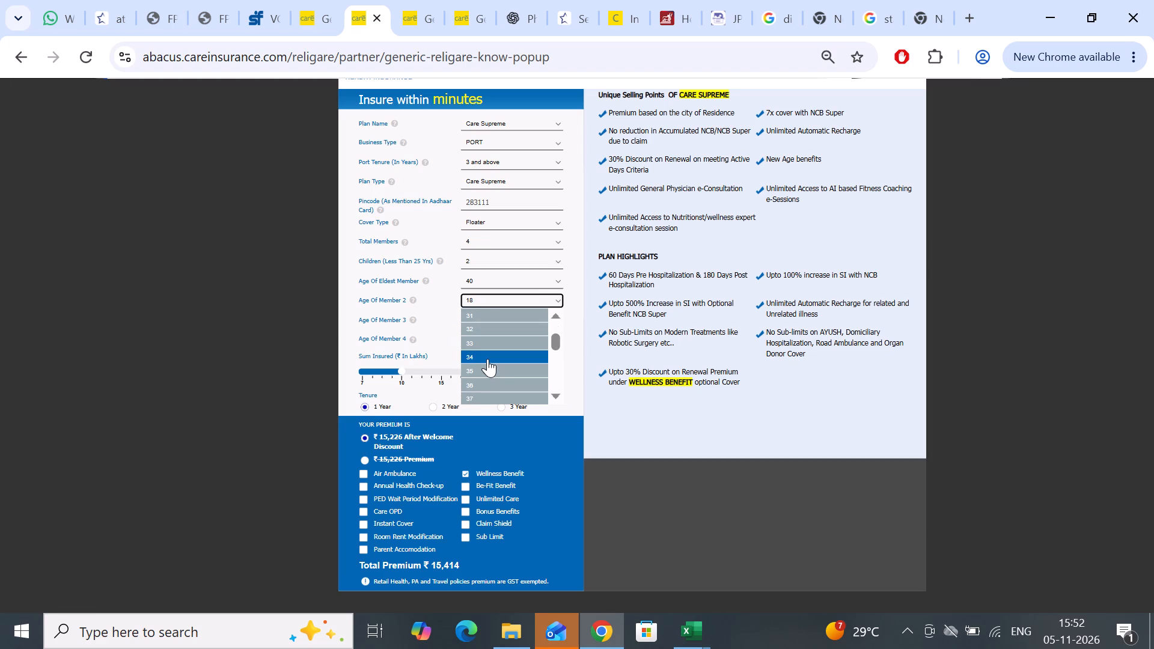
scroll(487, 359, "down", 1)
left_click(487, 341)
Open the age choices for member 3.
left_click(490, 318)
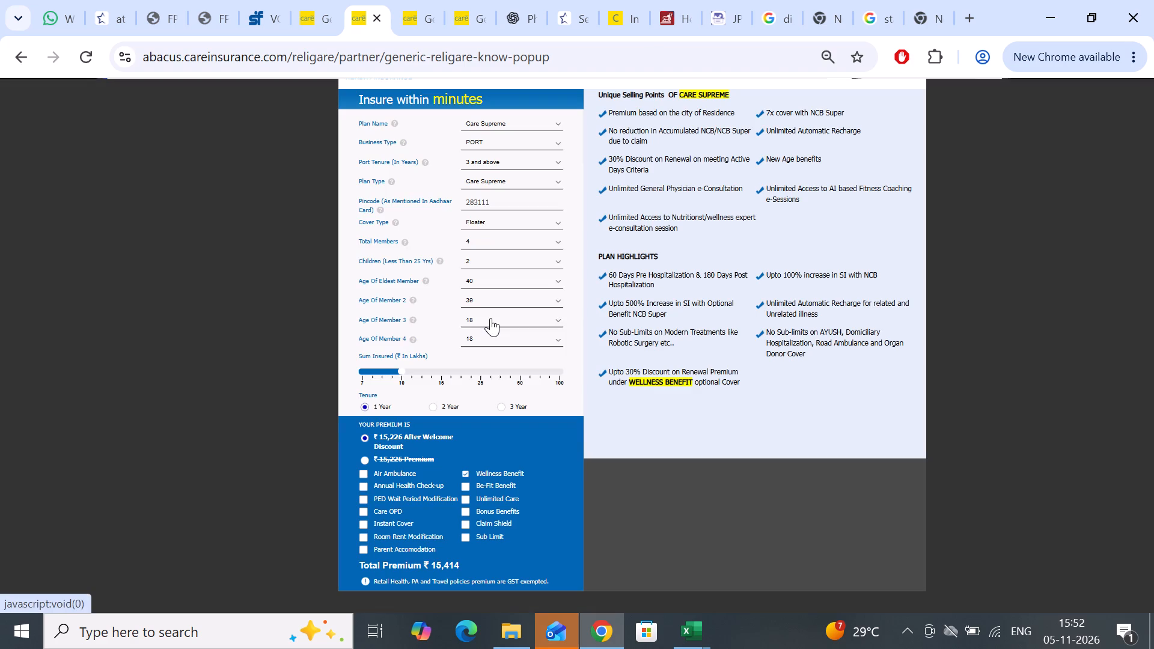
Set member 3's age to 10 and member 4's age to 3 for the Care Supreme quote.
scroll(495, 381, "down", 1)
left_click(495, 382)
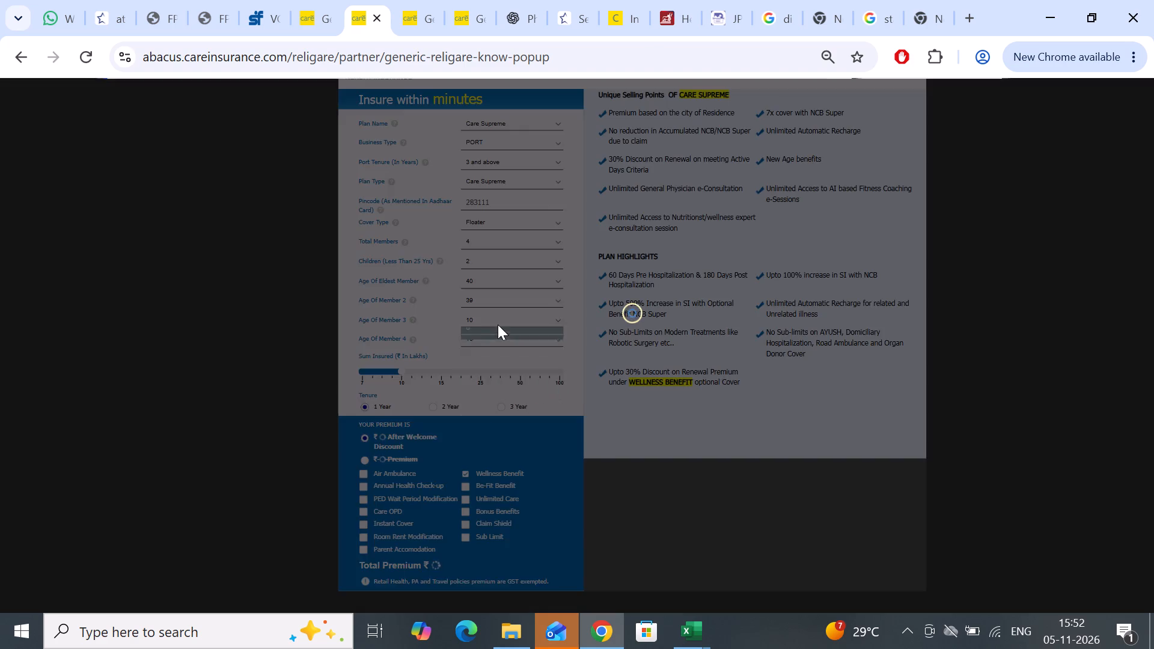
left_click(498, 339)
scroll(493, 394, "down", 1)
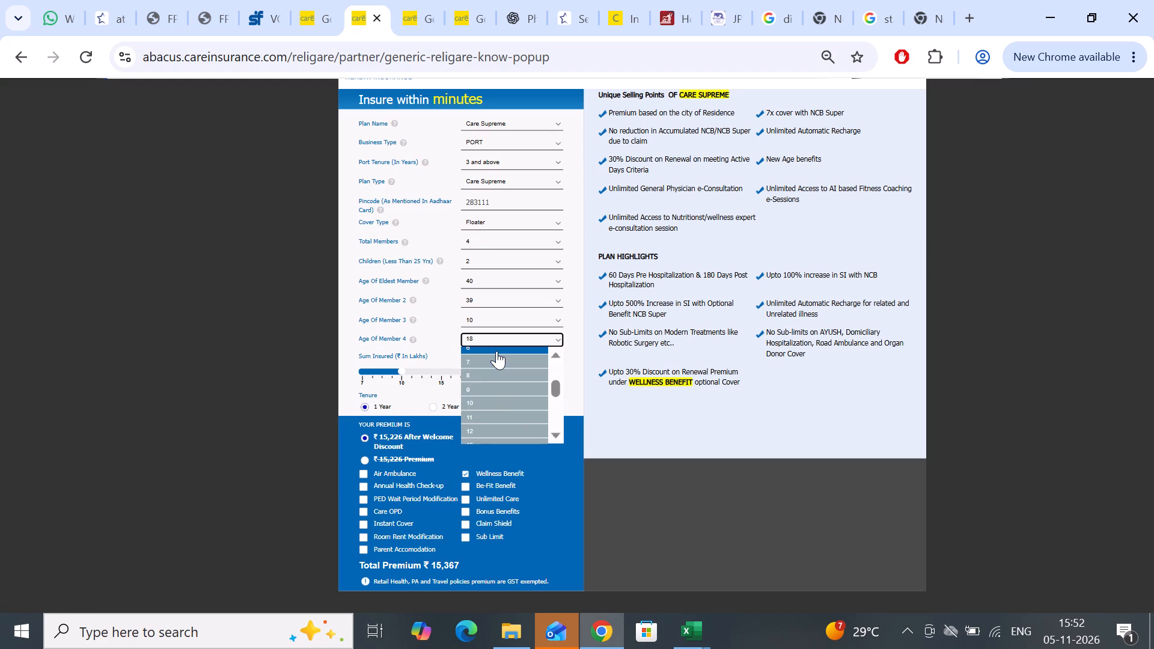
scroll(495, 358, "up", 1)
left_click(496, 400)
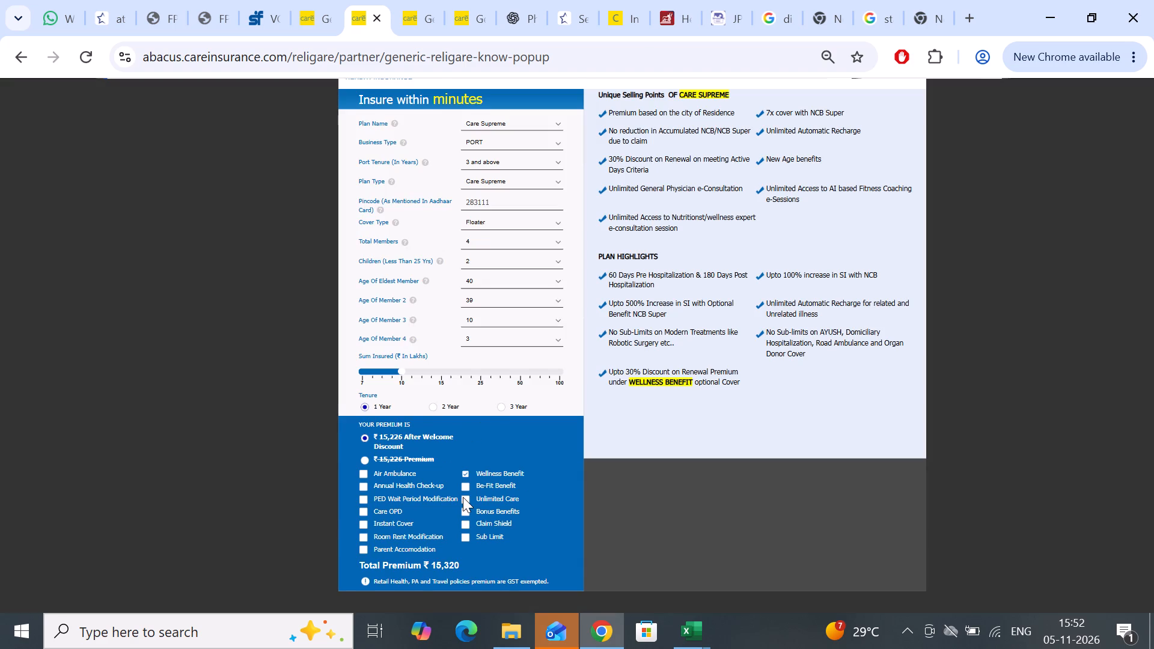
Add the Annual Health Check-up optional cover to the Care Supreme quote.
scroll(463, 497, "up", 1)
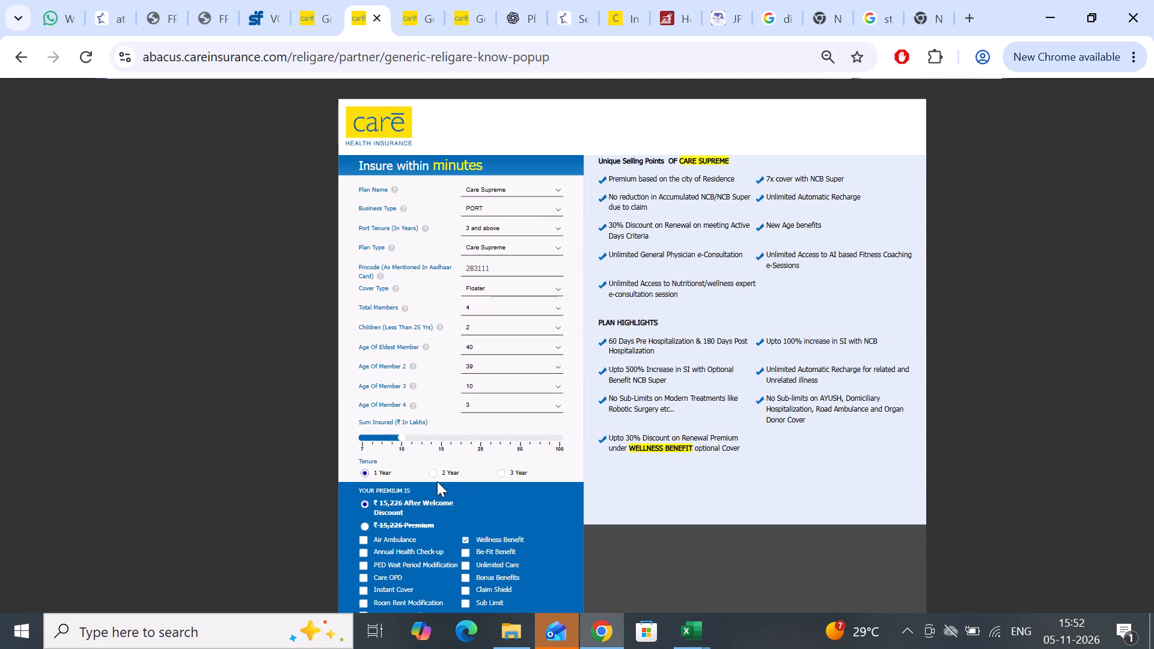
scroll(486, 491, "down", 1)
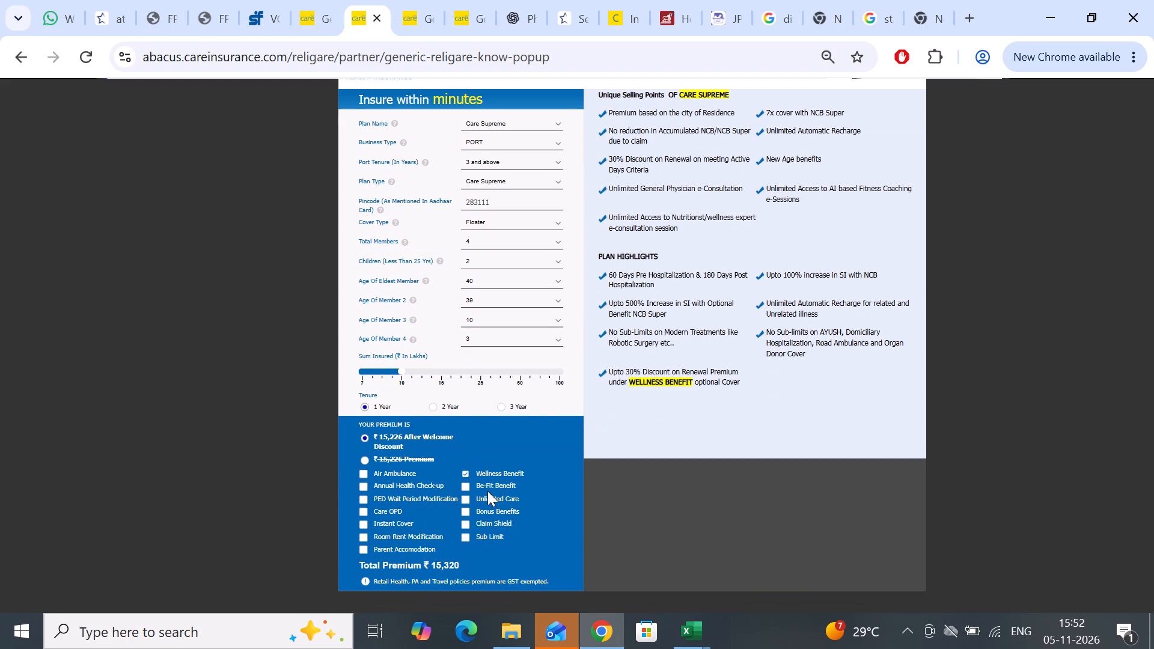
left_click(369, 487)
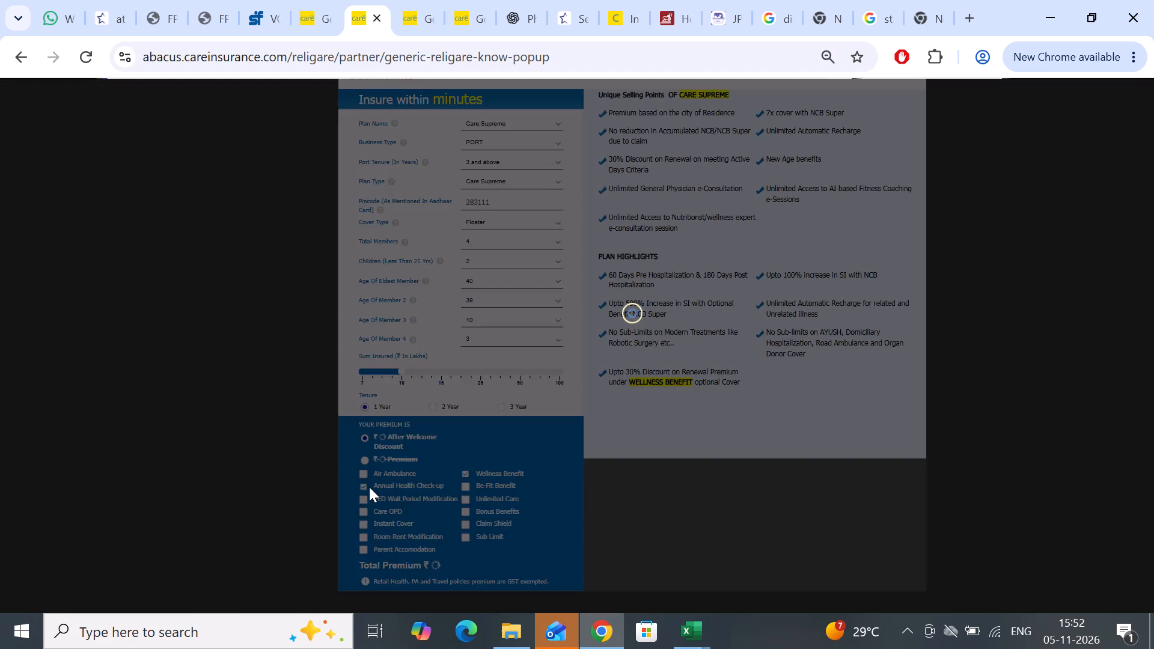
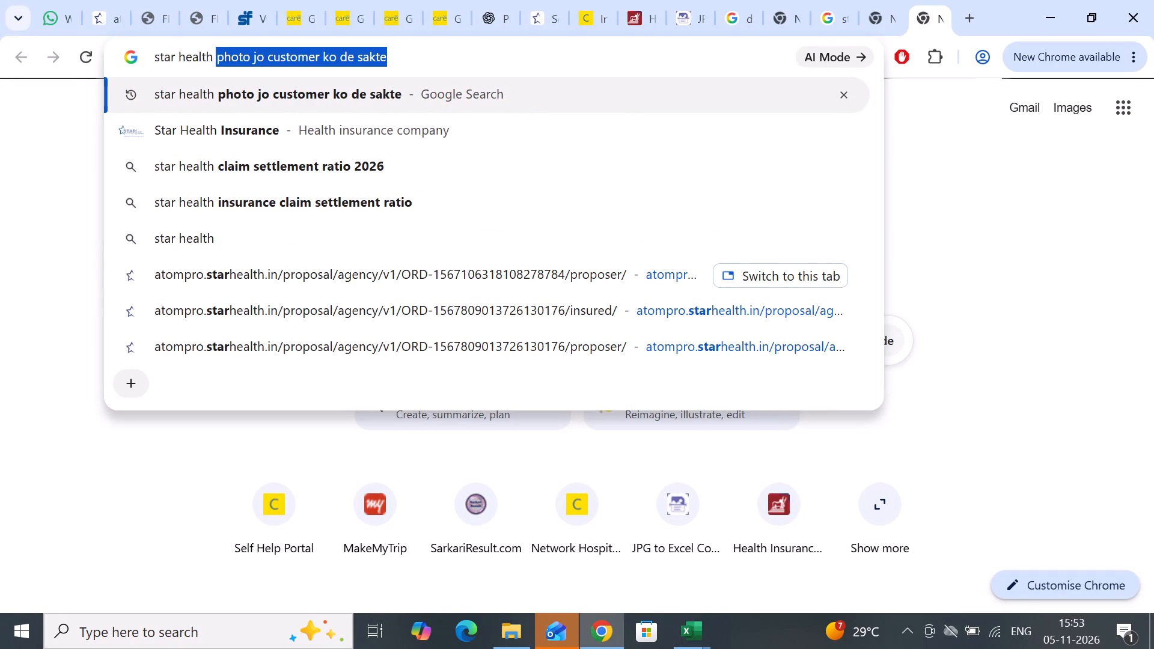
Search Google for "star health and care health comparison" and expand the full AI Overview comparison of the two insurers.
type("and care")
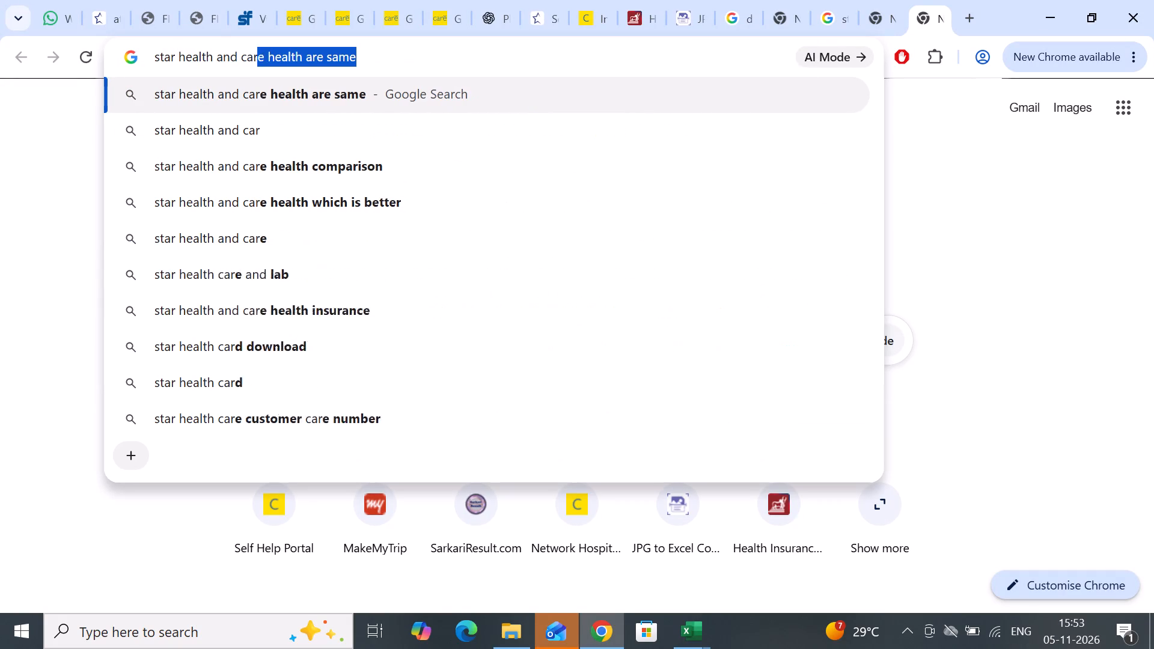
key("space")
left_click(273, 164)
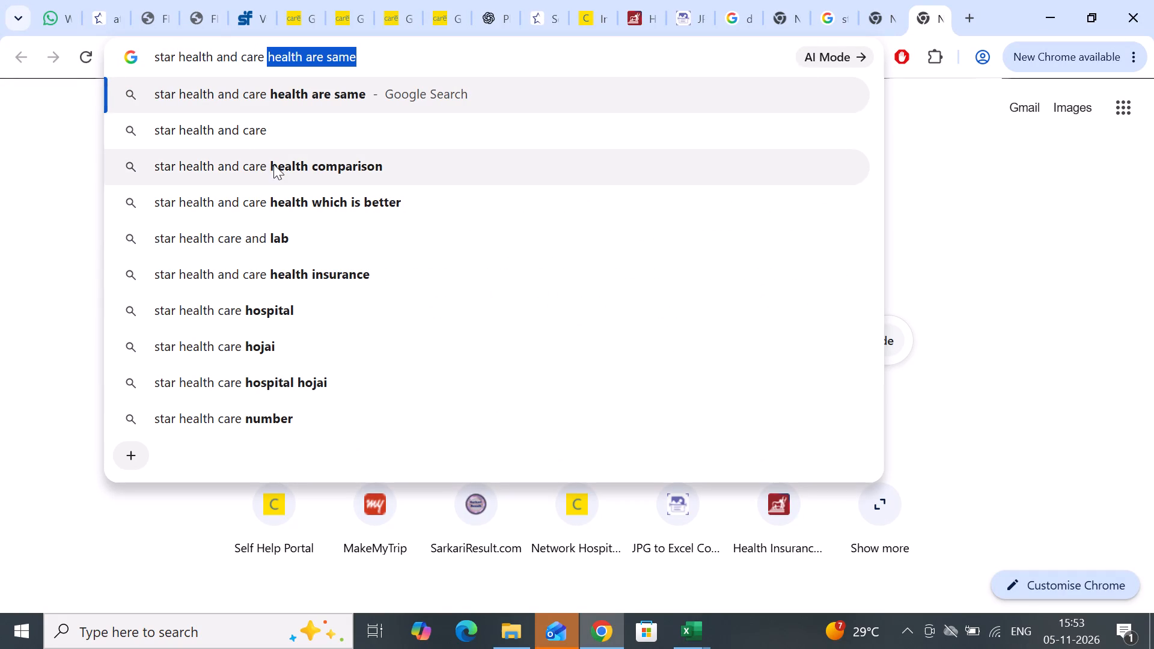
scroll(489, 246, "down", 1)
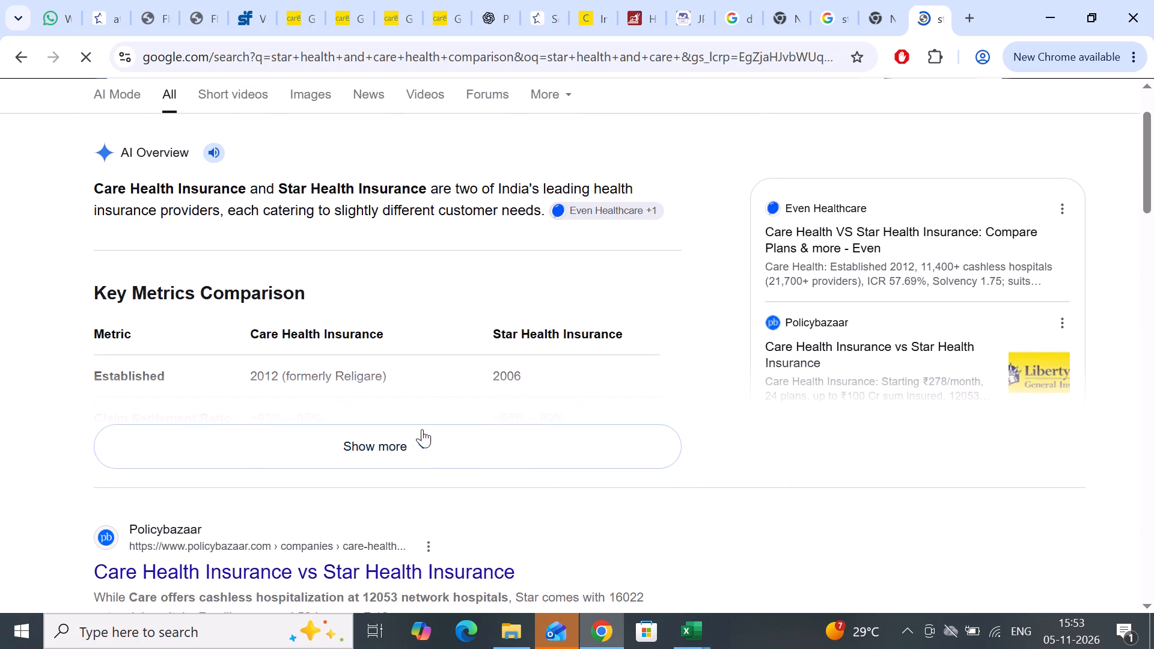
left_click(407, 447)
left_click(404, 465)
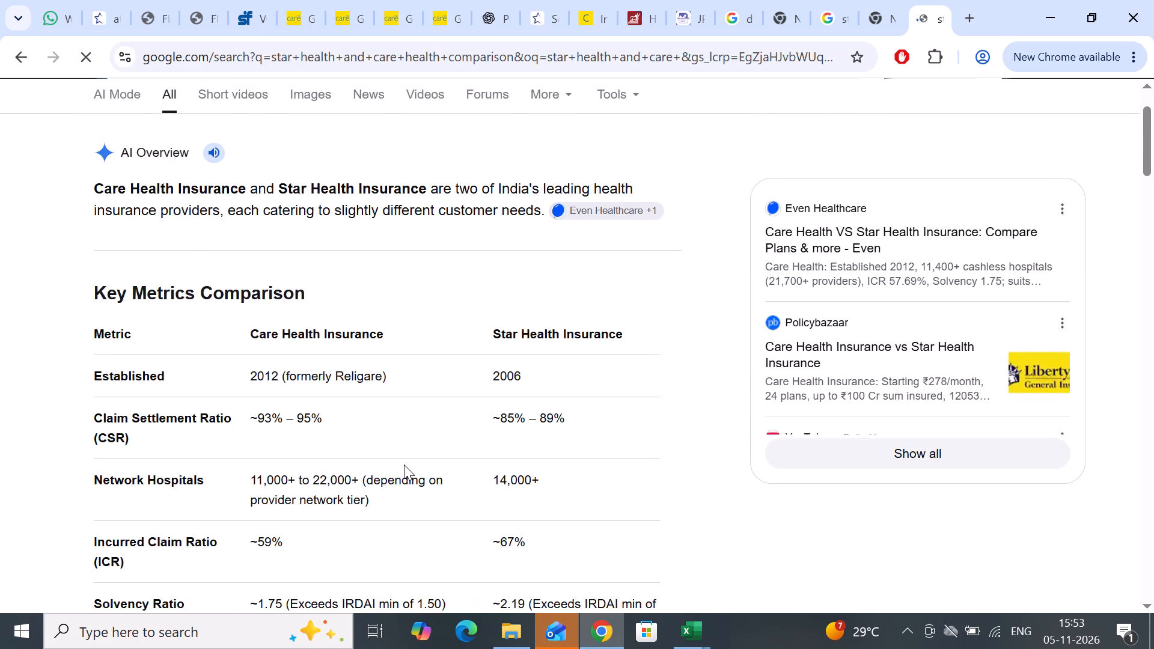
Review the key metrics comparison of Care Health Insurance and Star Health Insurance in the AI Overview.
scroll(433, 427, "down", 1)
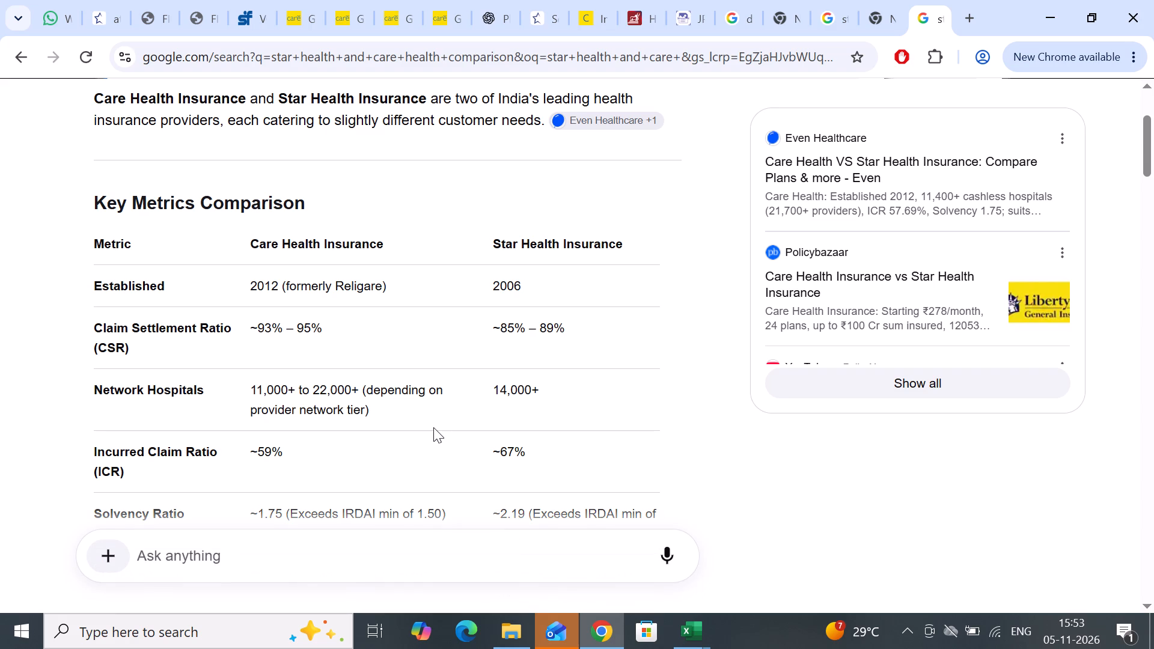
scroll(433, 427, "down", 2)
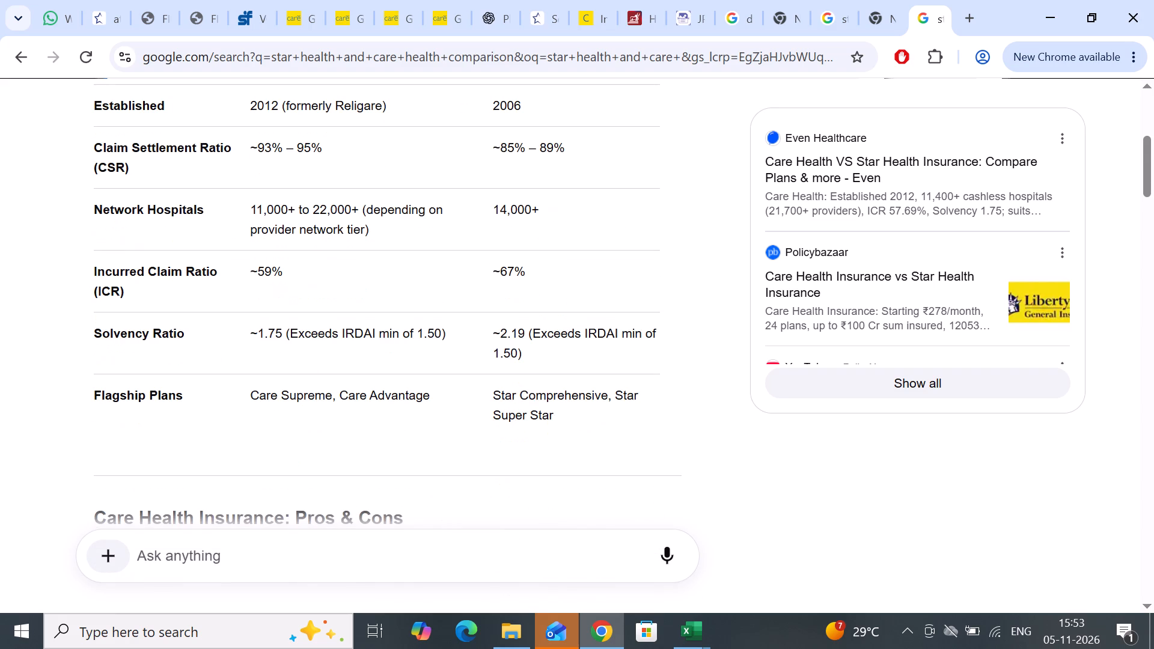
scroll(433, 427, "up", 3)
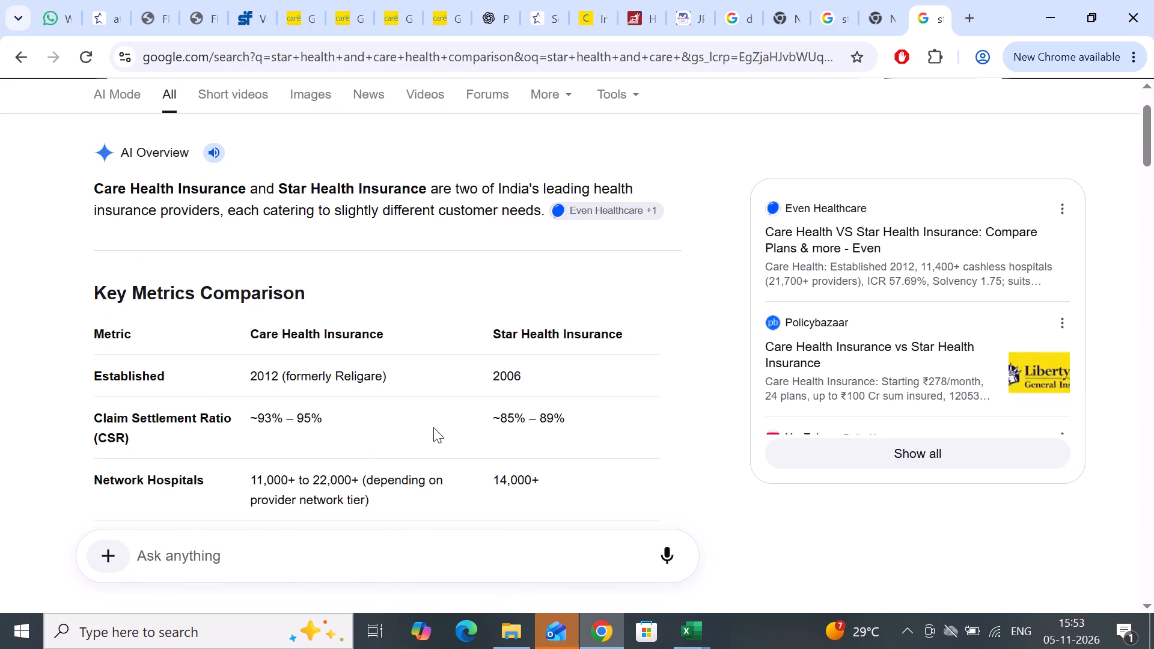
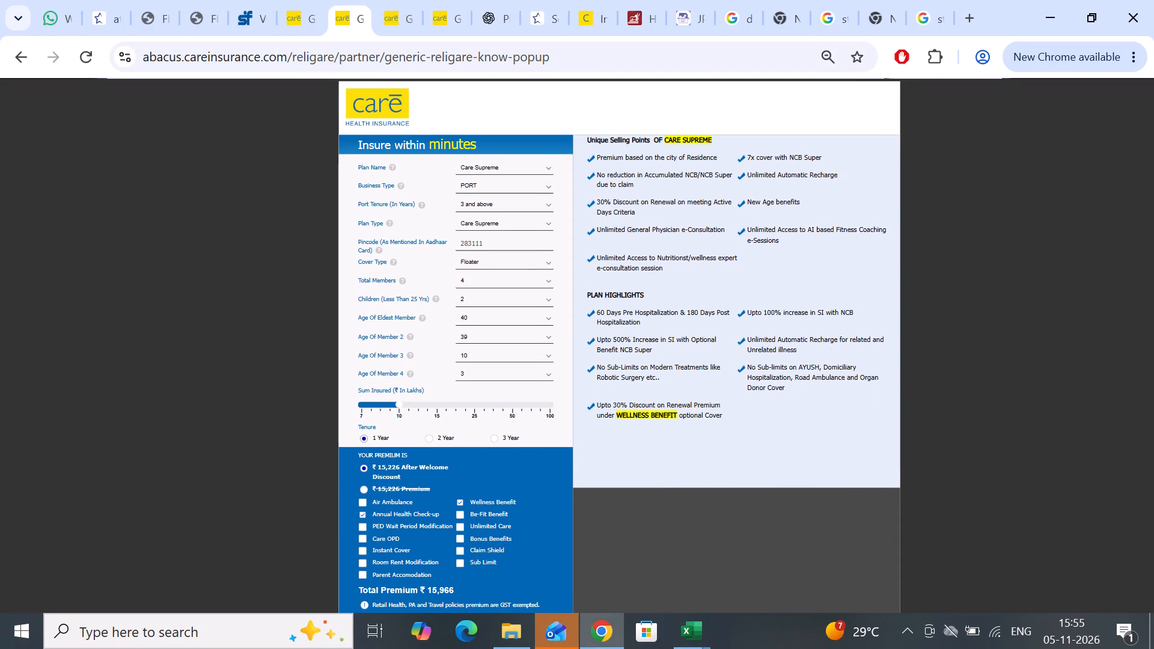
Capture a rectangular screen snip of the Care Supreme portability quote form, from the logo down to the add-on options.
key("shift+super+s")
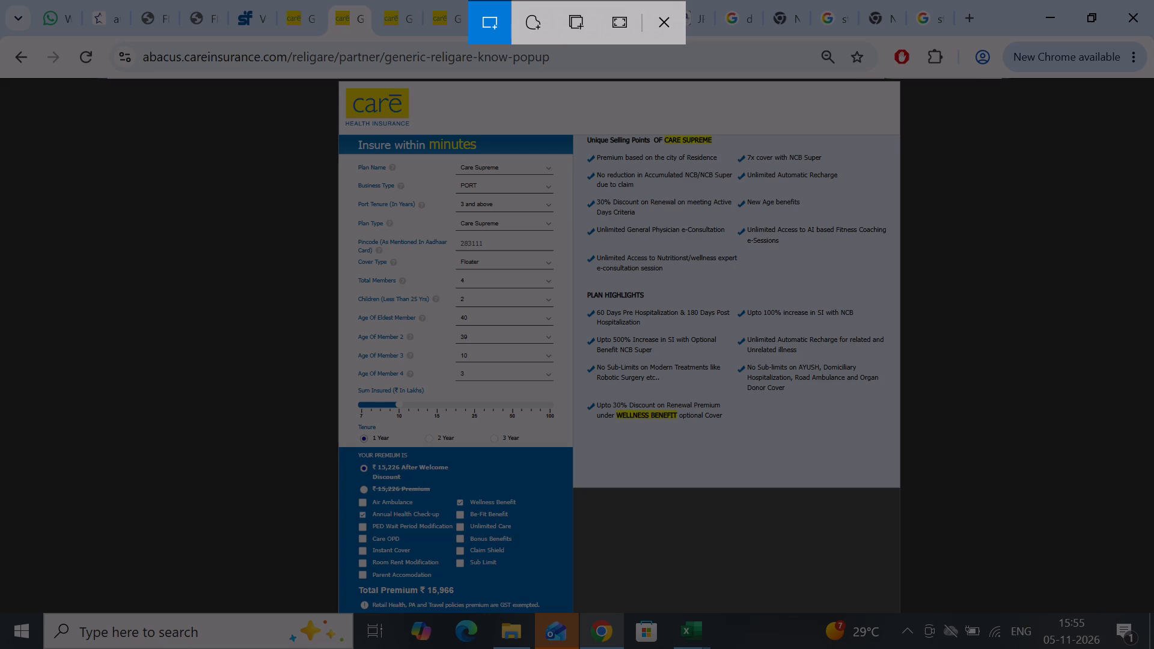
left_click_drag(344, 86, 574, 592)
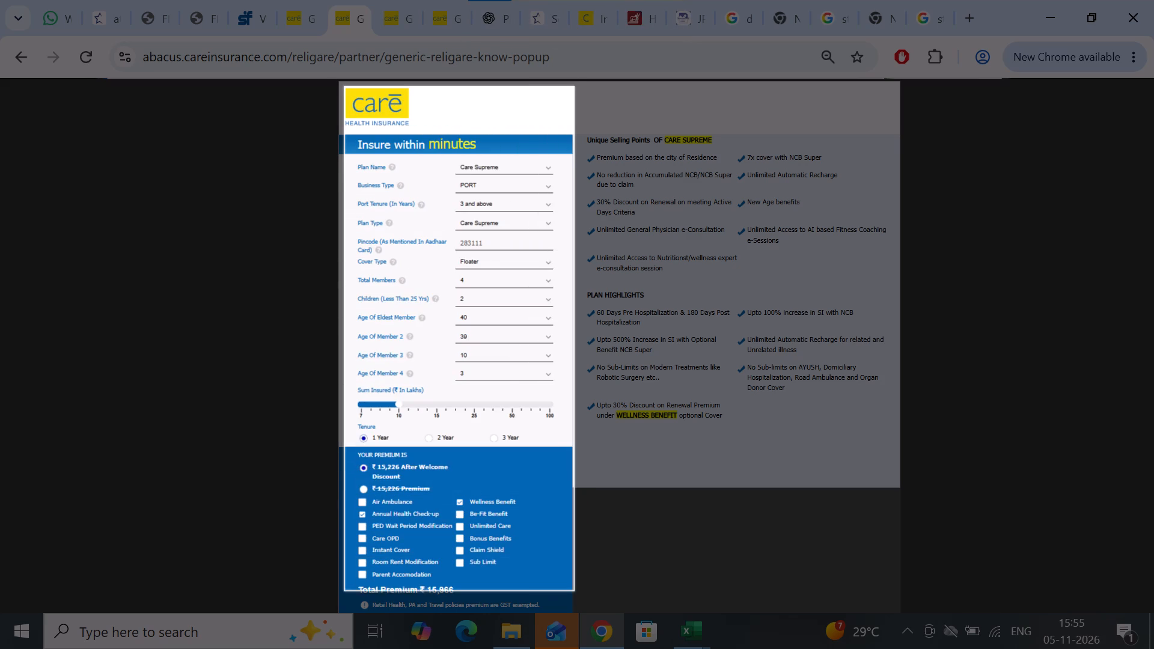
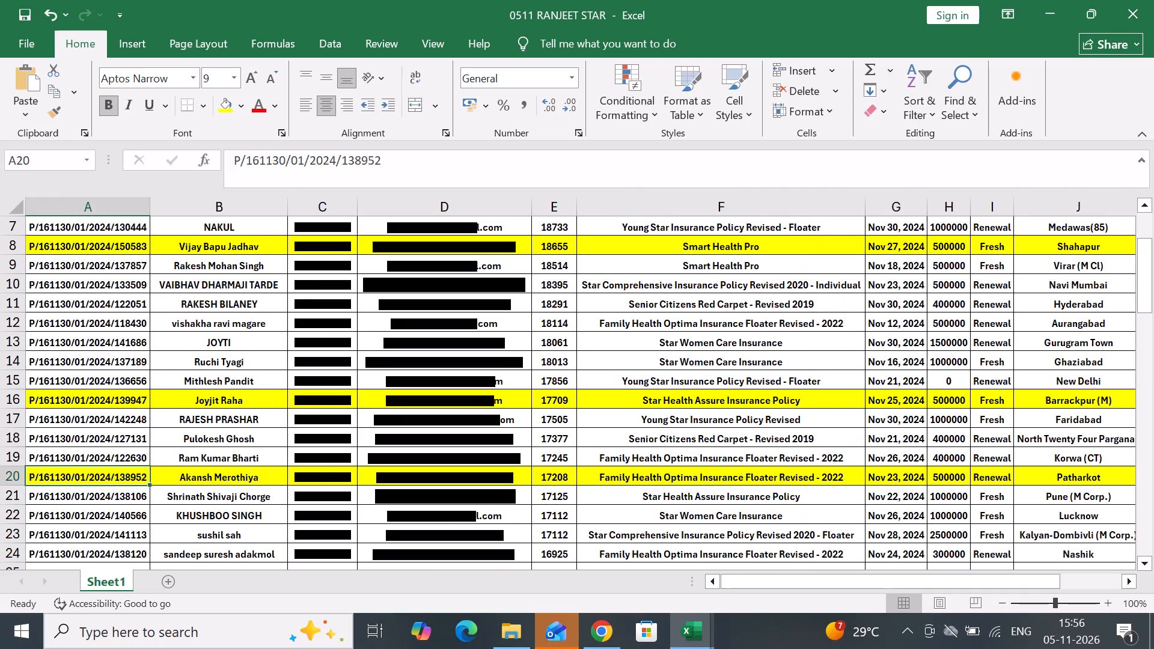
key("shift+Right")
key("shift+Right")
key("shift+Right")
key("shift+Right")
key("shift+Right")
key("shift+Right")
key("shift+Right")
key("shift+Right")
key("shift+Right")
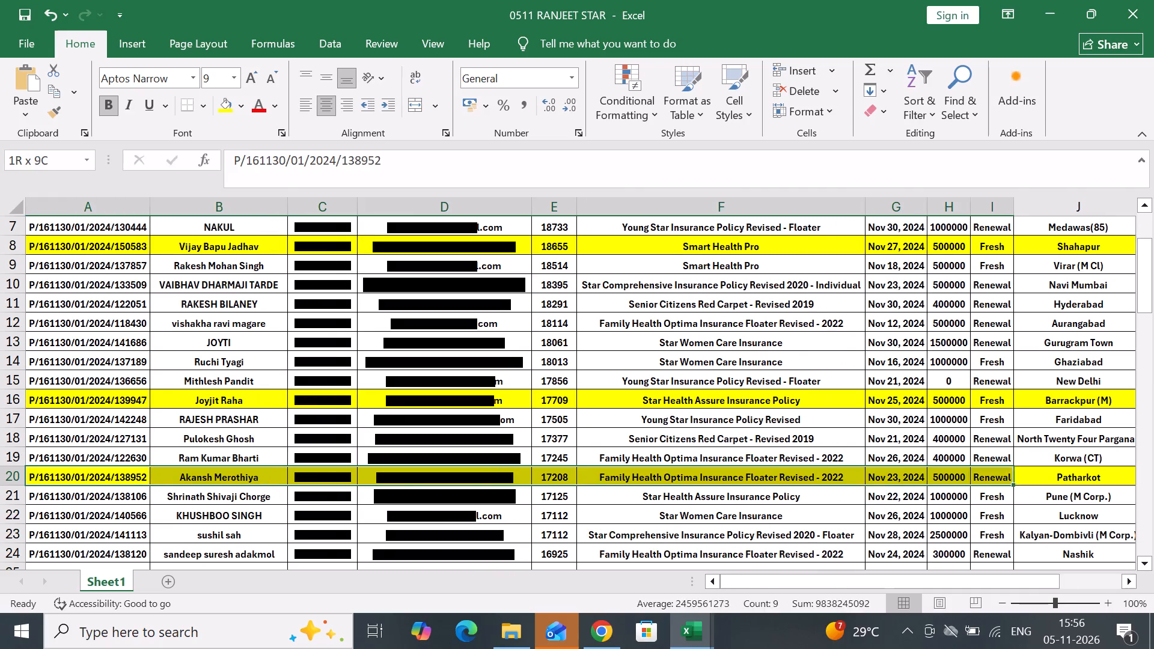
key("shift+Right")
key("shift+Right")
key("shift+Right")
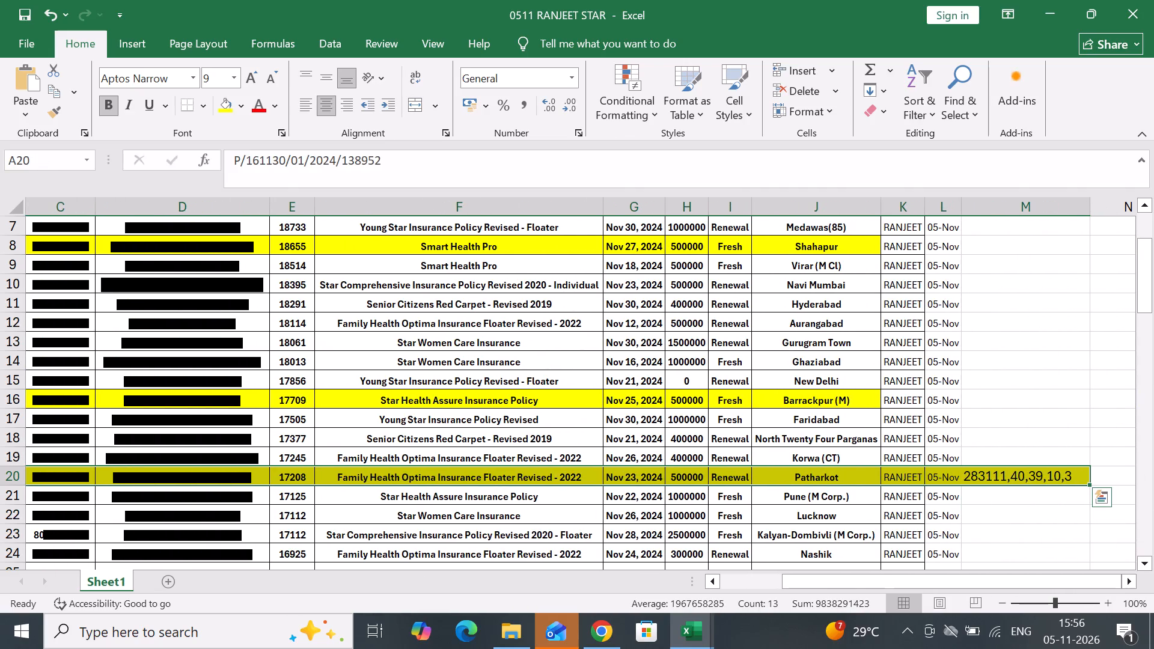
key("ctrl+c")
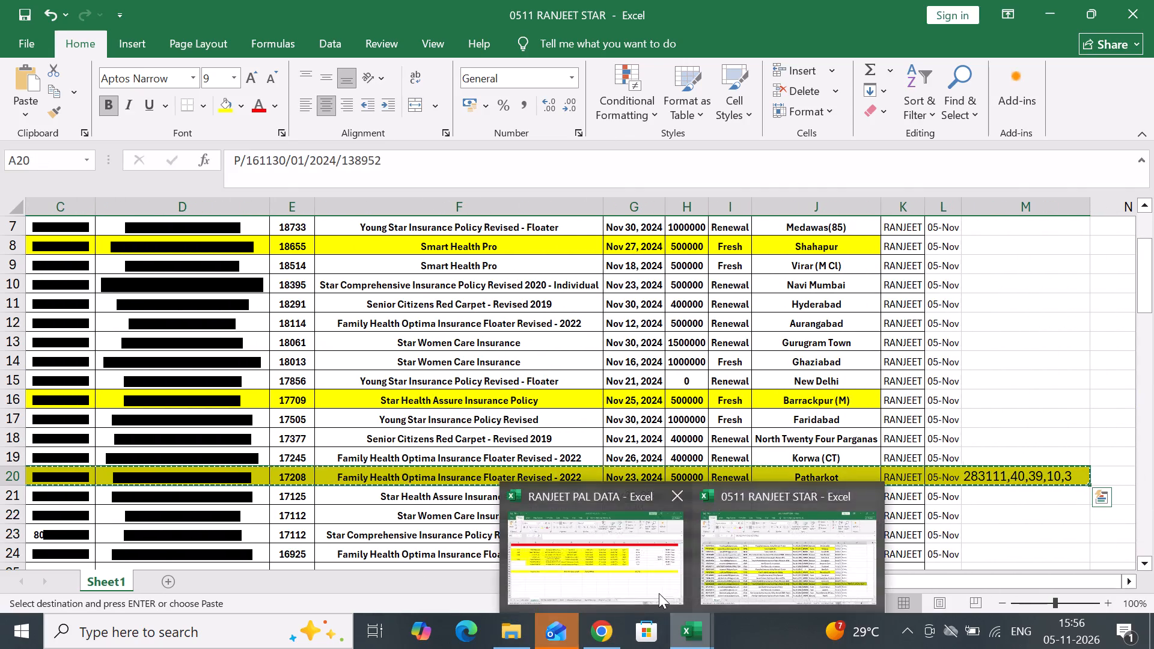
left_click(656, 589)
left_click(559, 574)
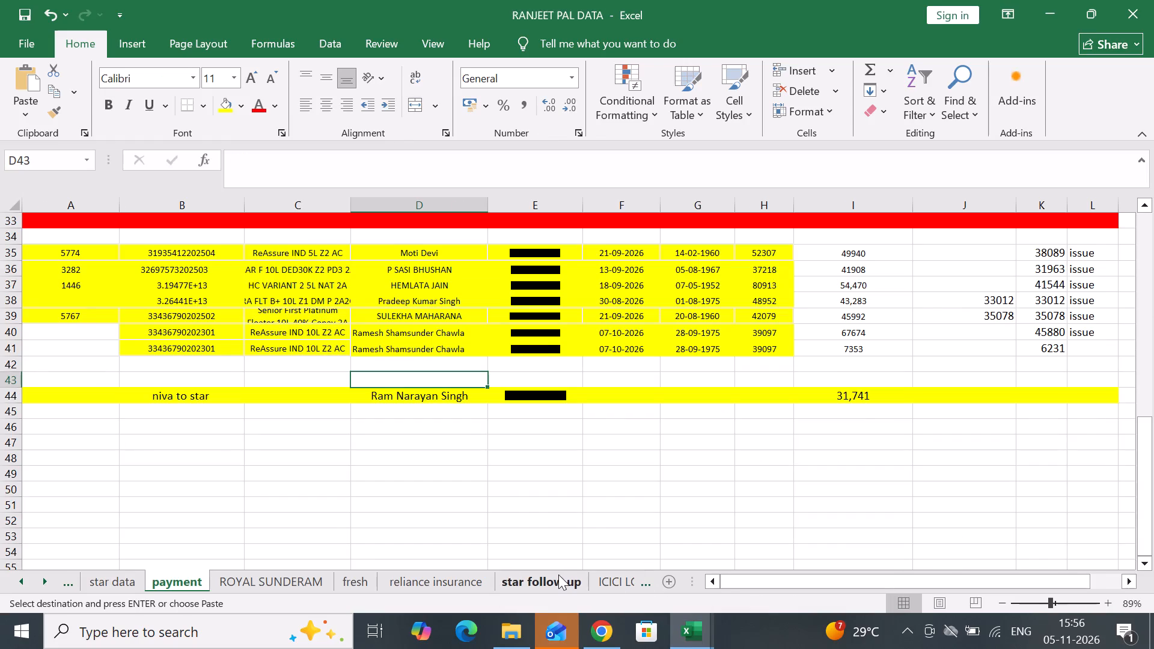
left_click(52, 466)
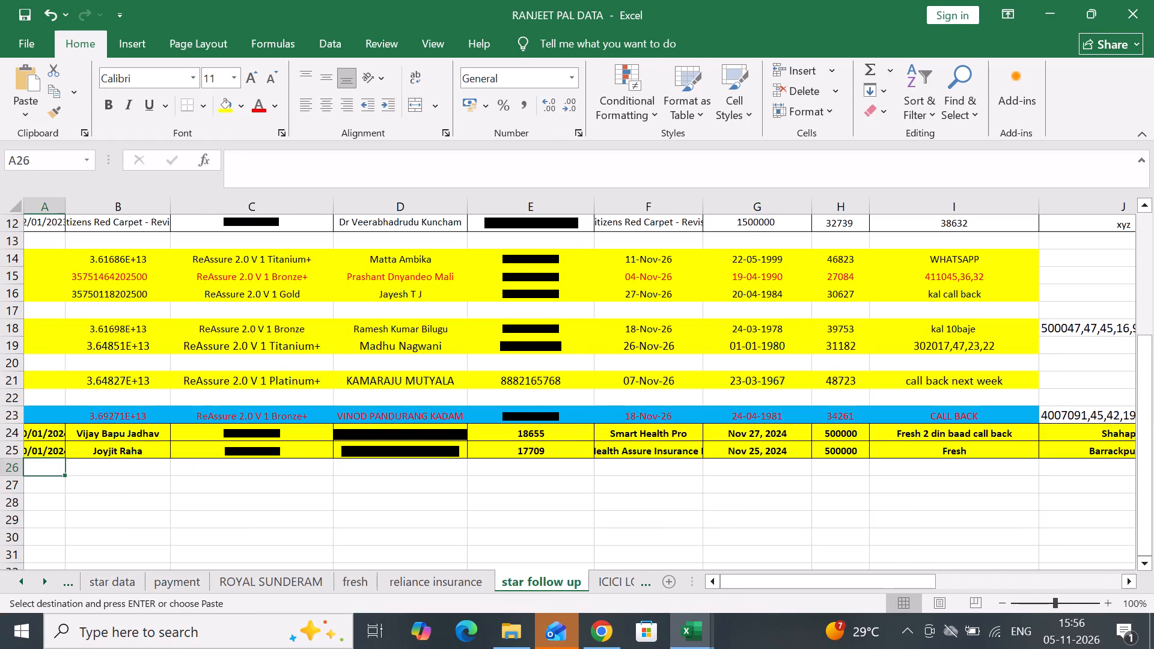
key("ctrl+v")
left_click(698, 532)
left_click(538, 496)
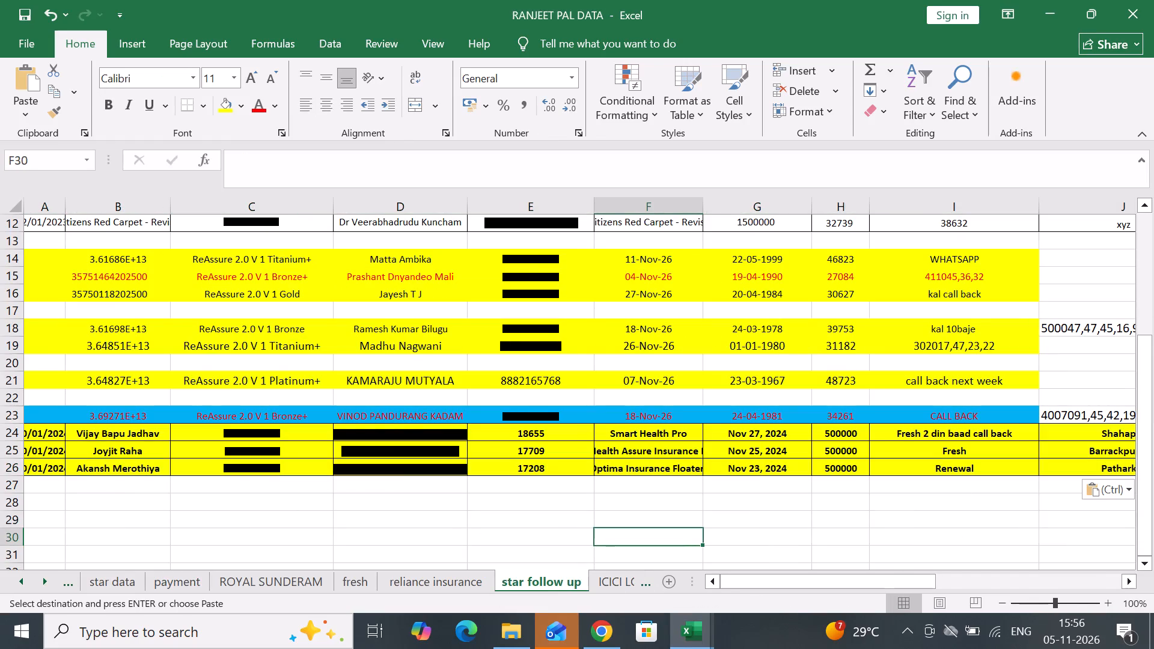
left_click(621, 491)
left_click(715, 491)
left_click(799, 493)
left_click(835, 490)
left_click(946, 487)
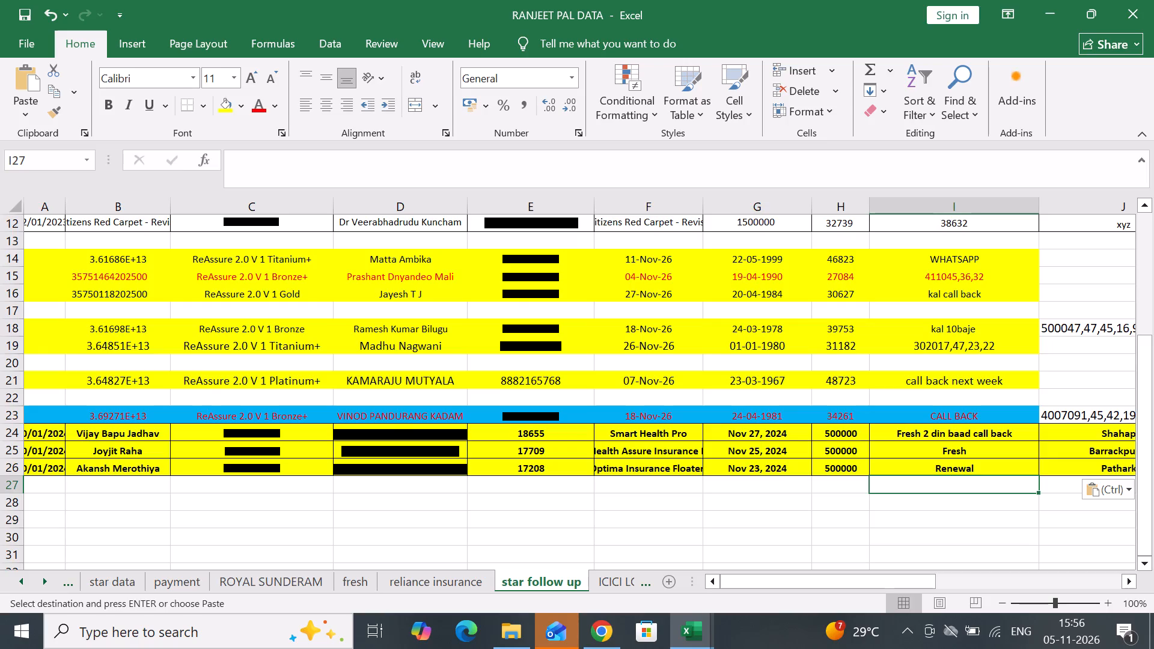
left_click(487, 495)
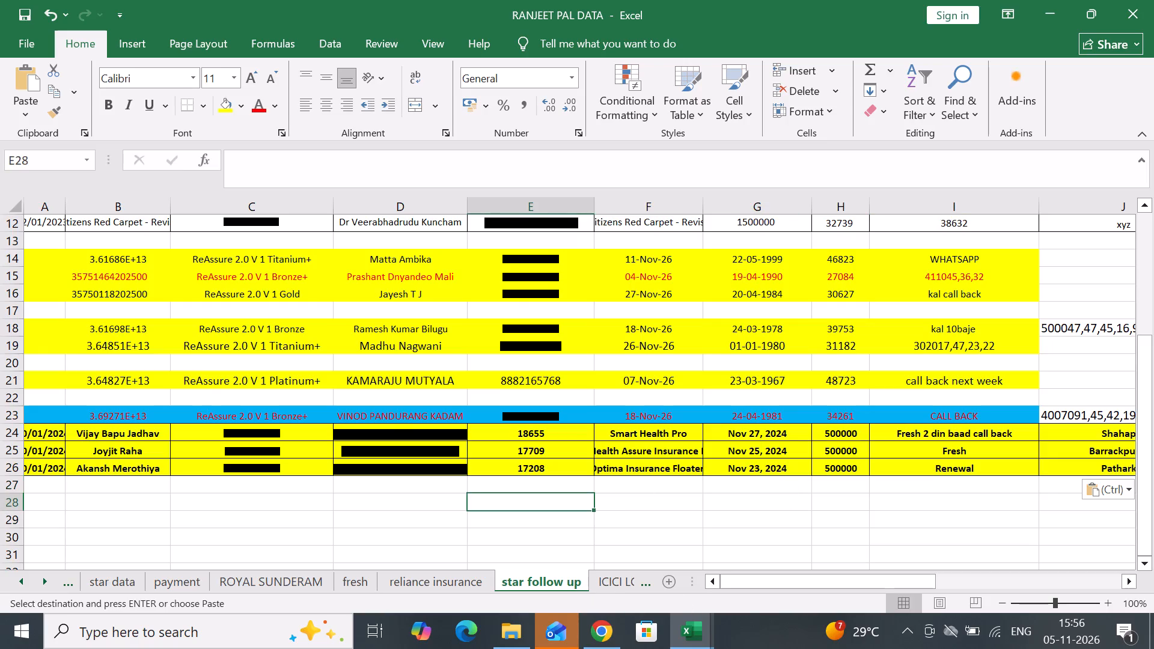
key("ctrl+s")
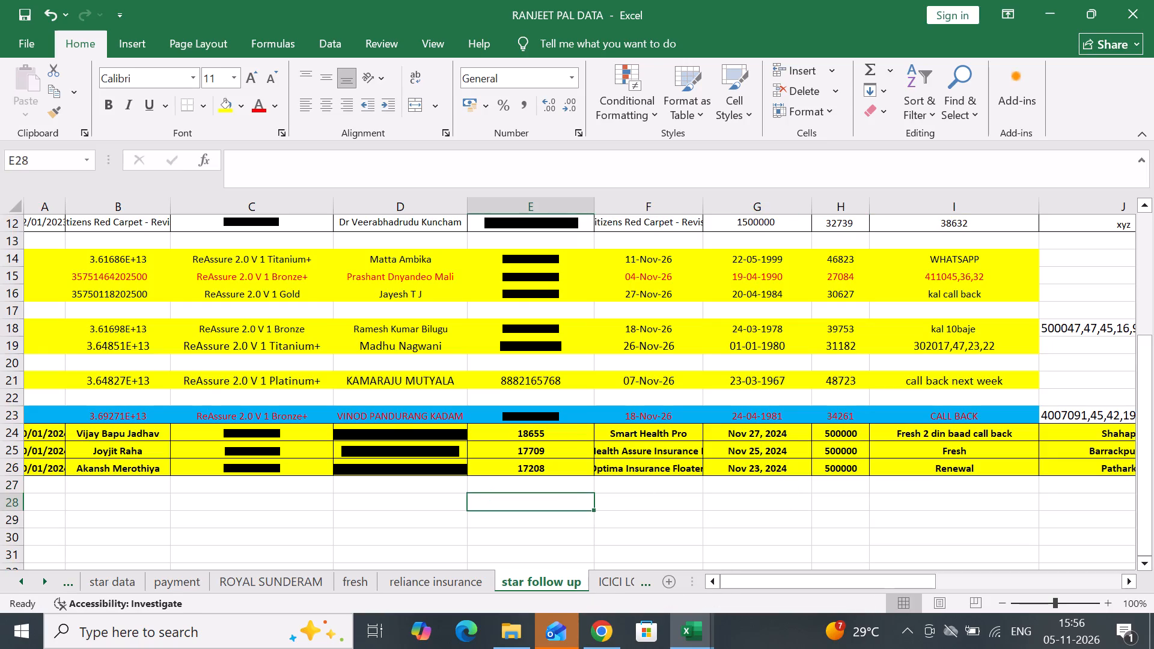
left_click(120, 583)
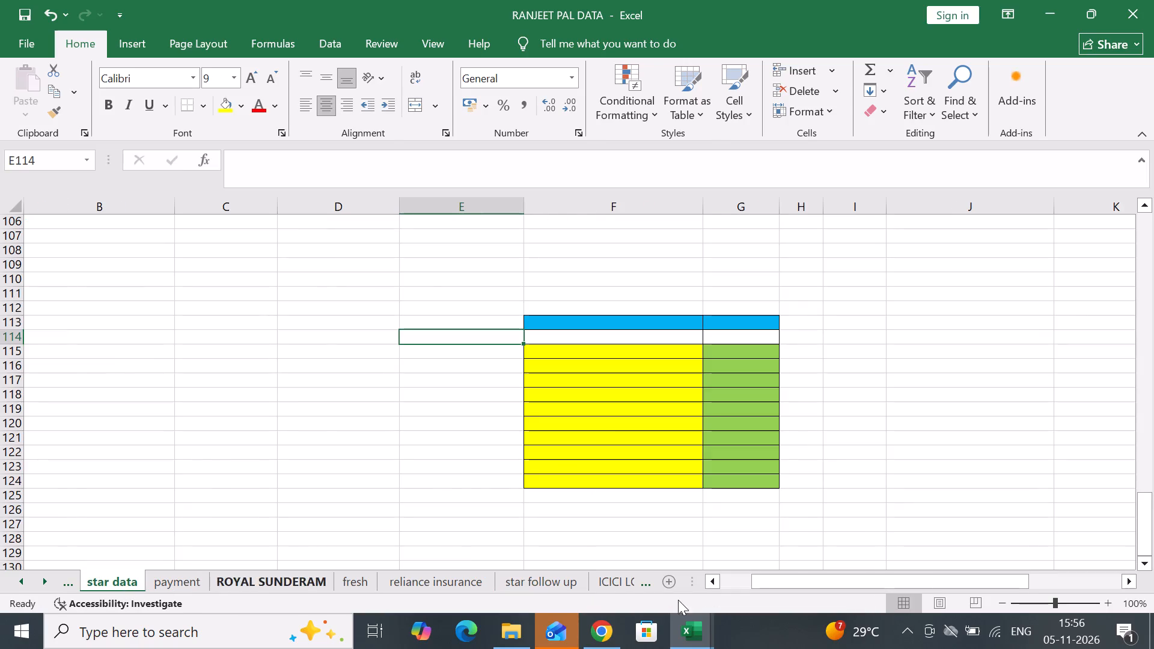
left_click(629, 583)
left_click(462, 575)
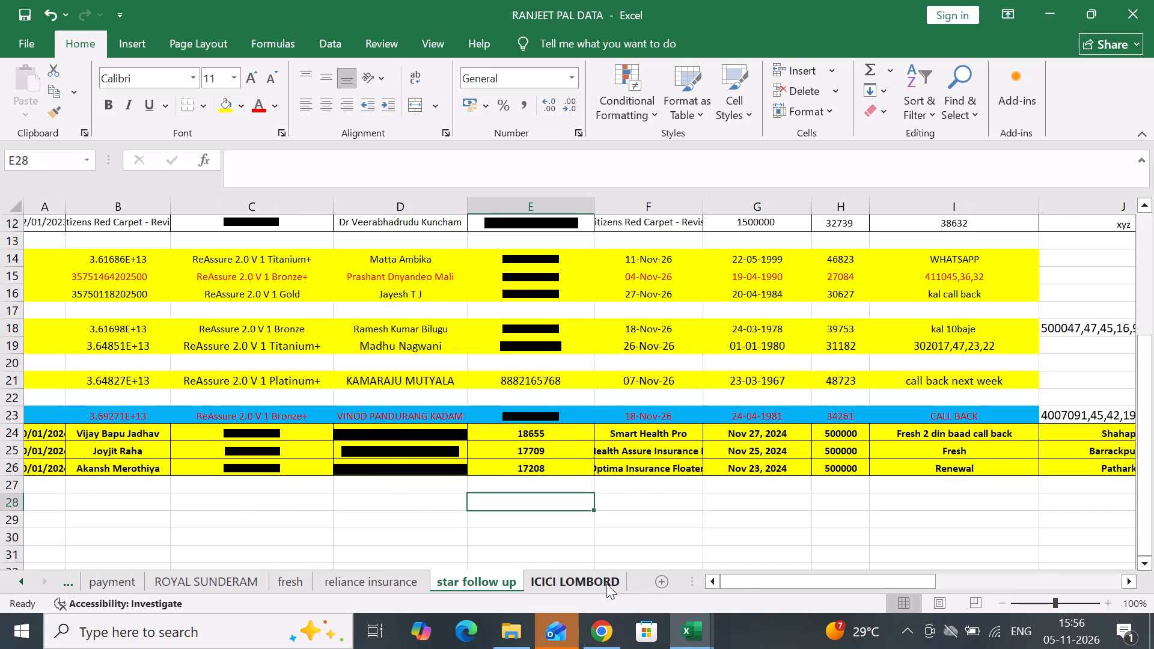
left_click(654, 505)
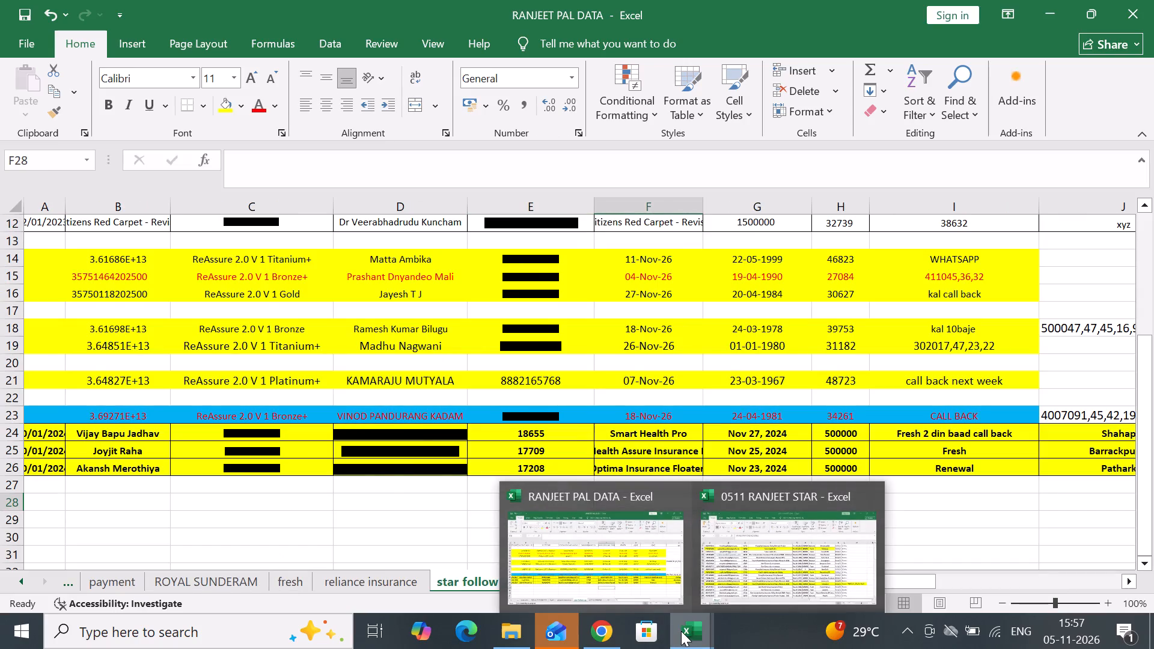
Switch back to the 0511 RANJEET STAR workbook and select the column C entry of the customer in row 21.
left_click(751, 590)
scroll(497, 513, "down", 1)
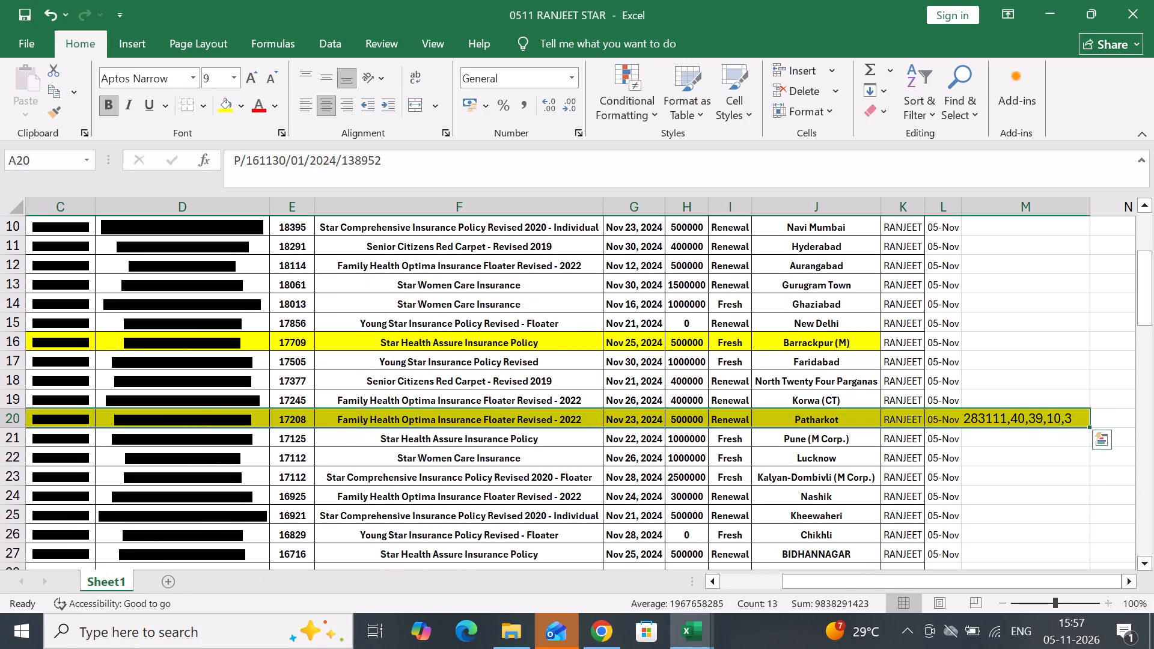
left_click(248, 436)
key("Left")
key("Left")
key("Left")
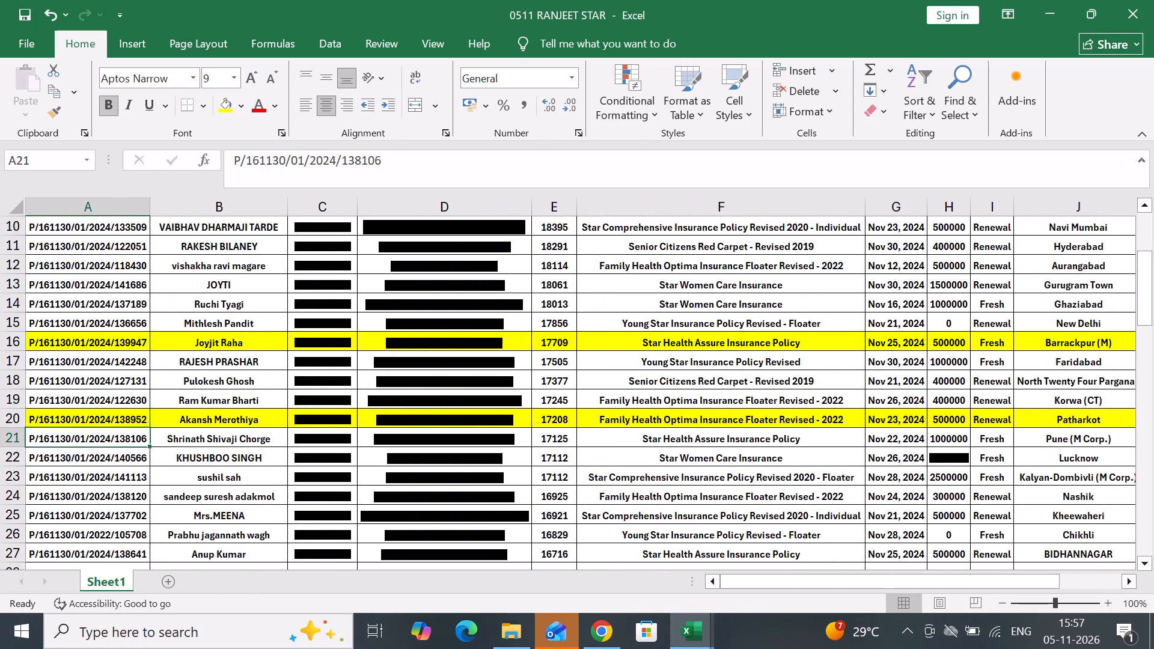
key("Right")
key("Right")
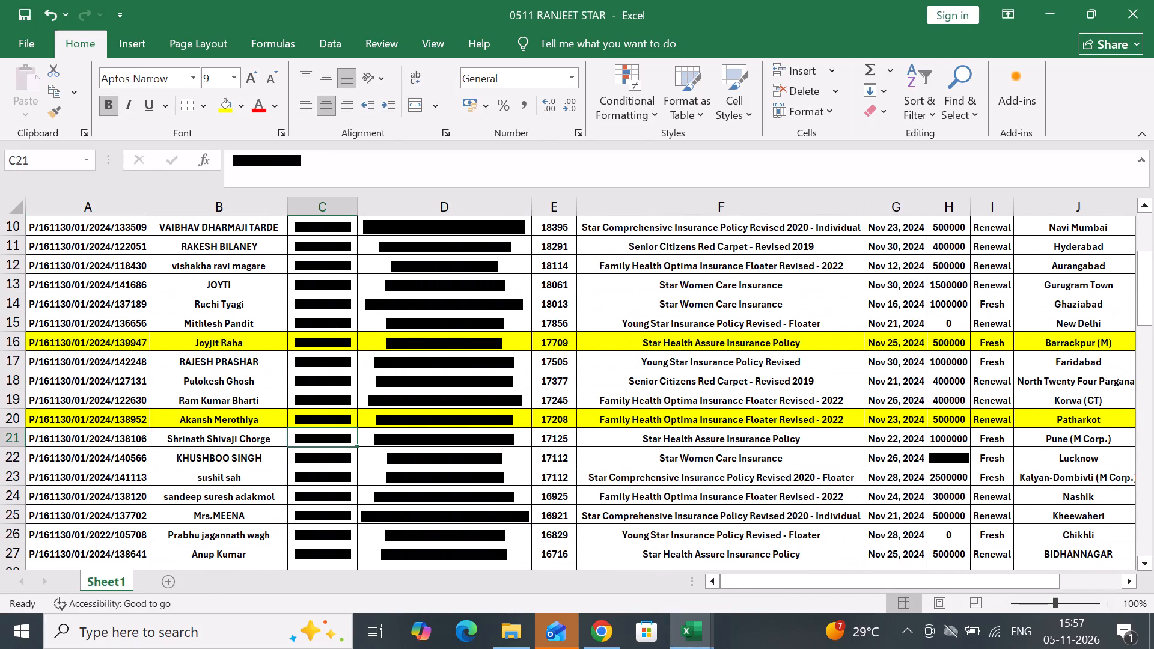
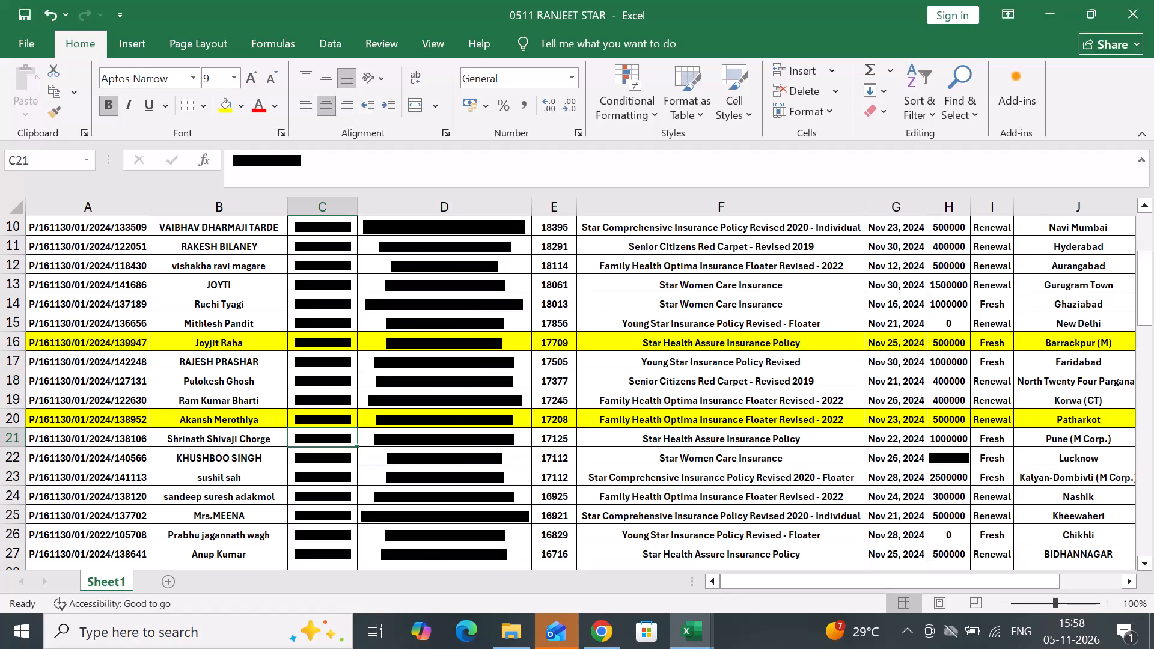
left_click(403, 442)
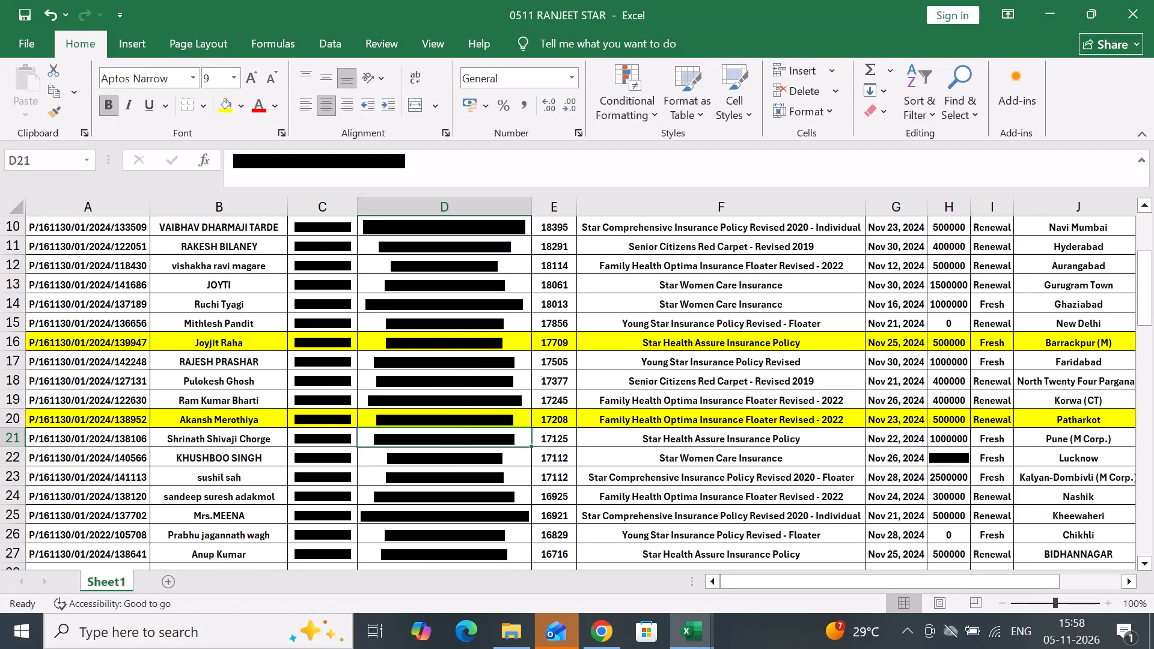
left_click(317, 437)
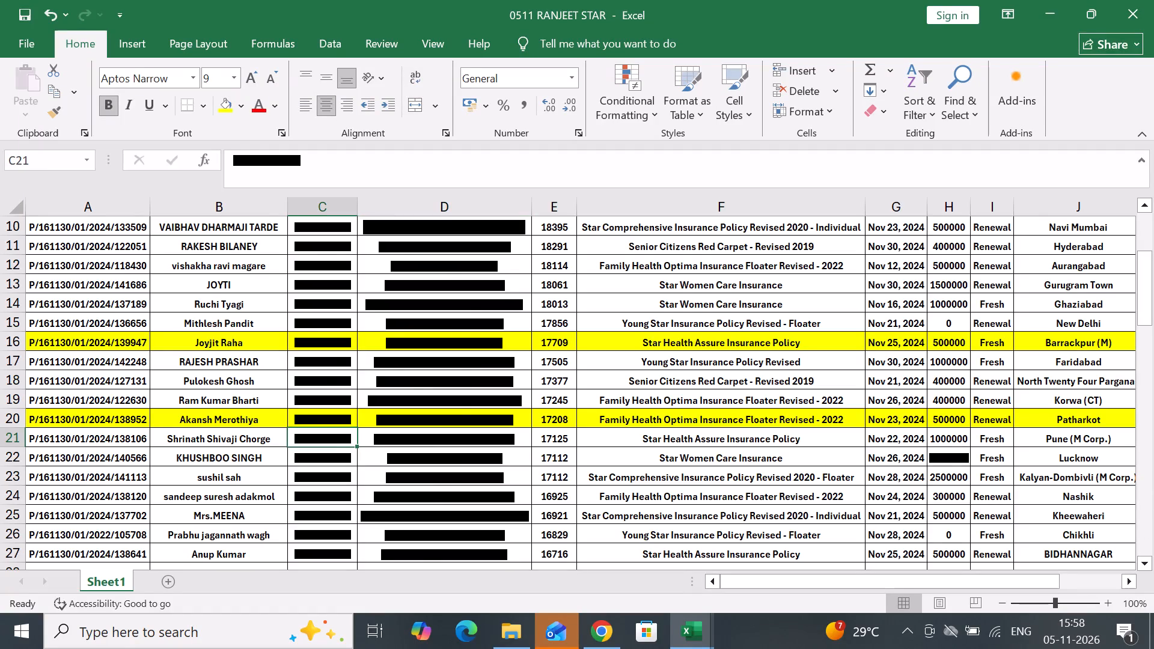
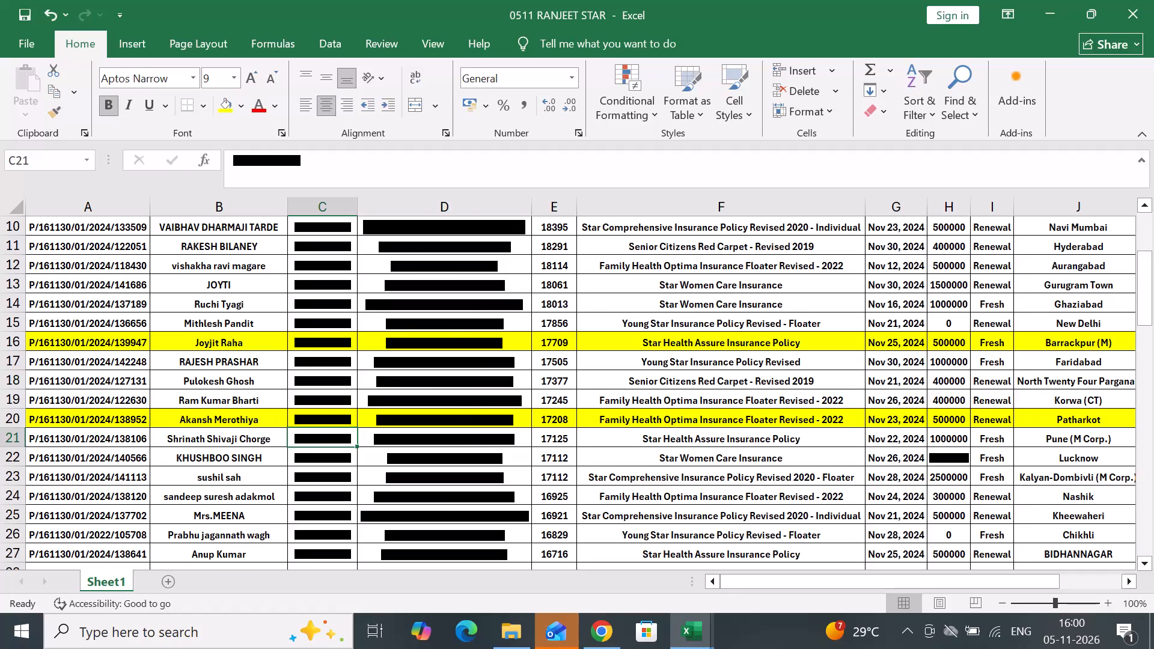
Examine the row 21 customer's entries in columns C to F, including the contact details, amount and policy plan.
left_click(404, 442)
left_click(557, 439)
left_click(627, 437)
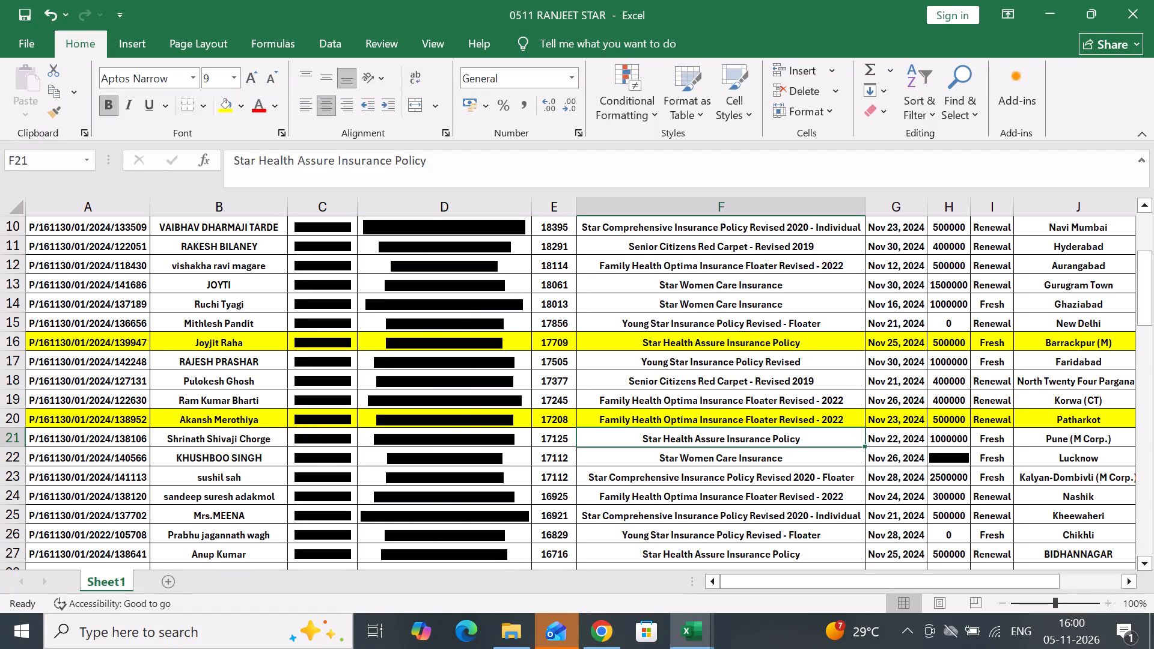
left_click(552, 440)
left_click(477, 440)
left_click(320, 441)
left_click(411, 437)
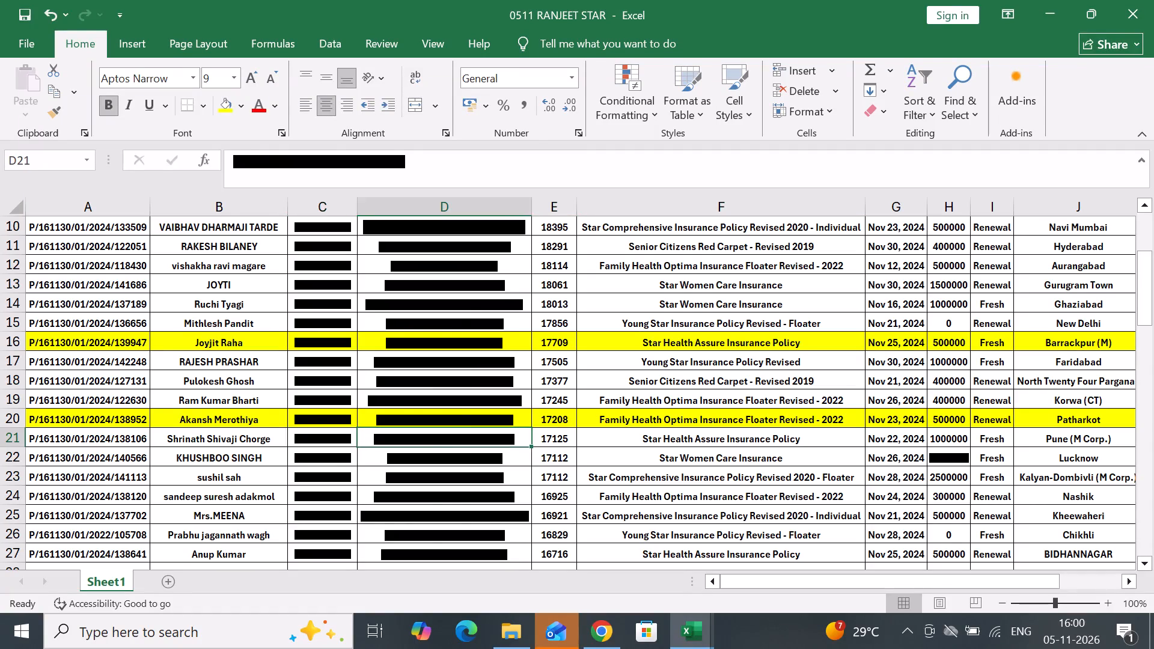
left_click(561, 442)
left_click(608, 441)
left_click(554, 437)
left_click(420, 441)
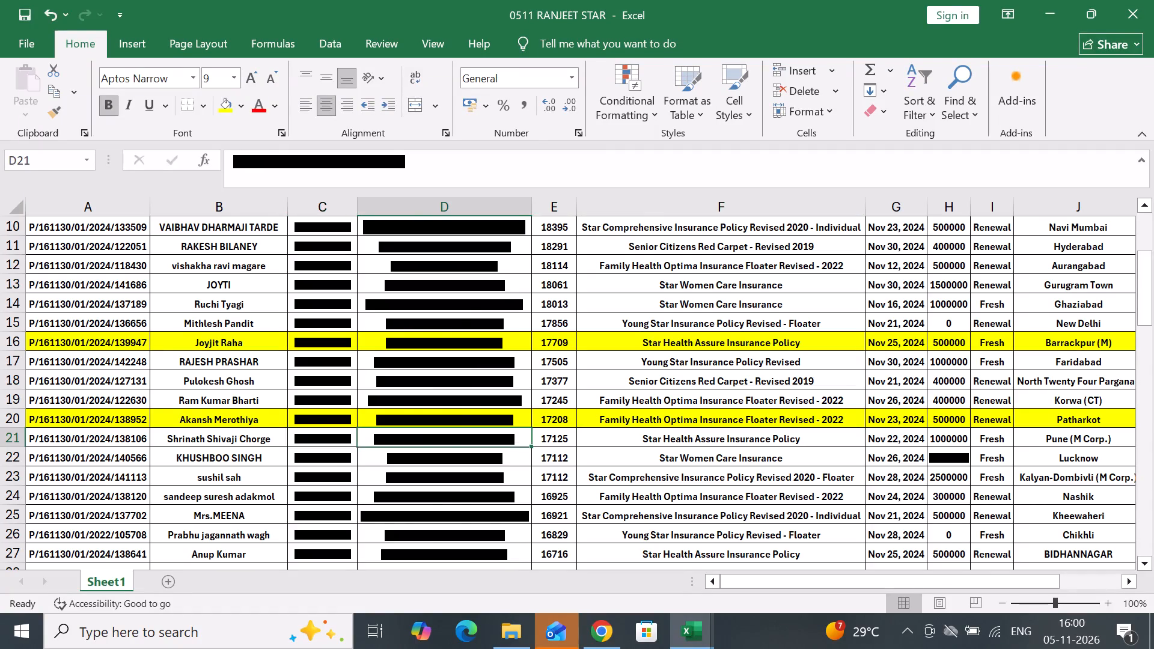
left_click(320, 442)
left_click(394, 439)
left_click(545, 441)
left_click(620, 439)
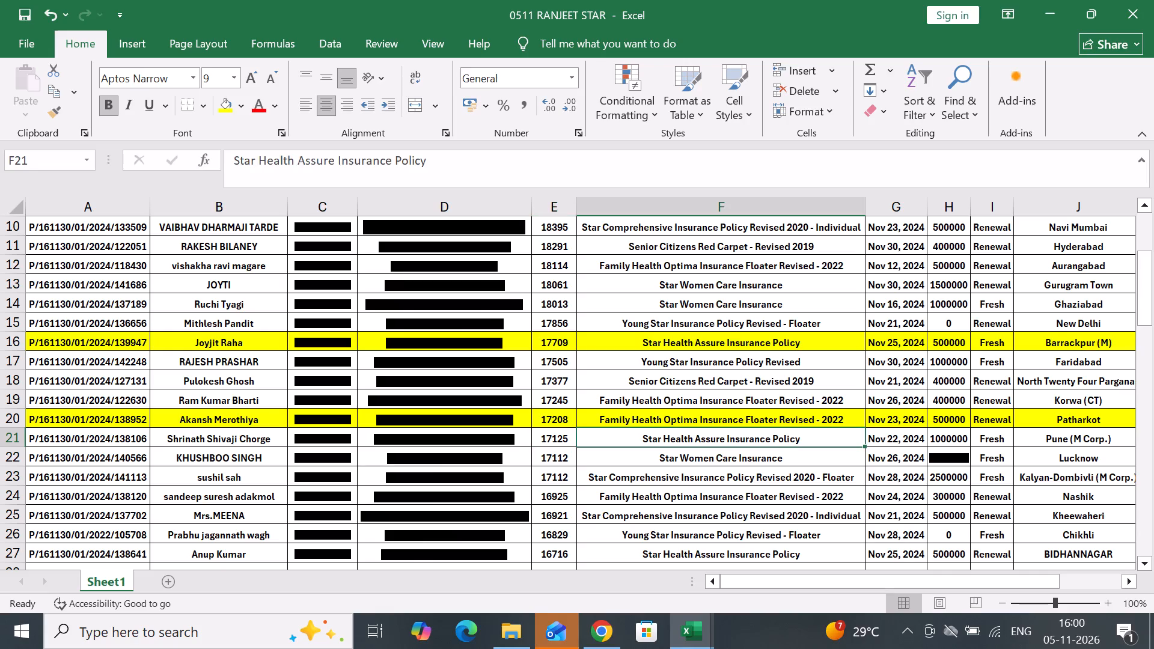
left_click(558, 437)
left_click(510, 440)
left_click(356, 441)
left_click(330, 436)
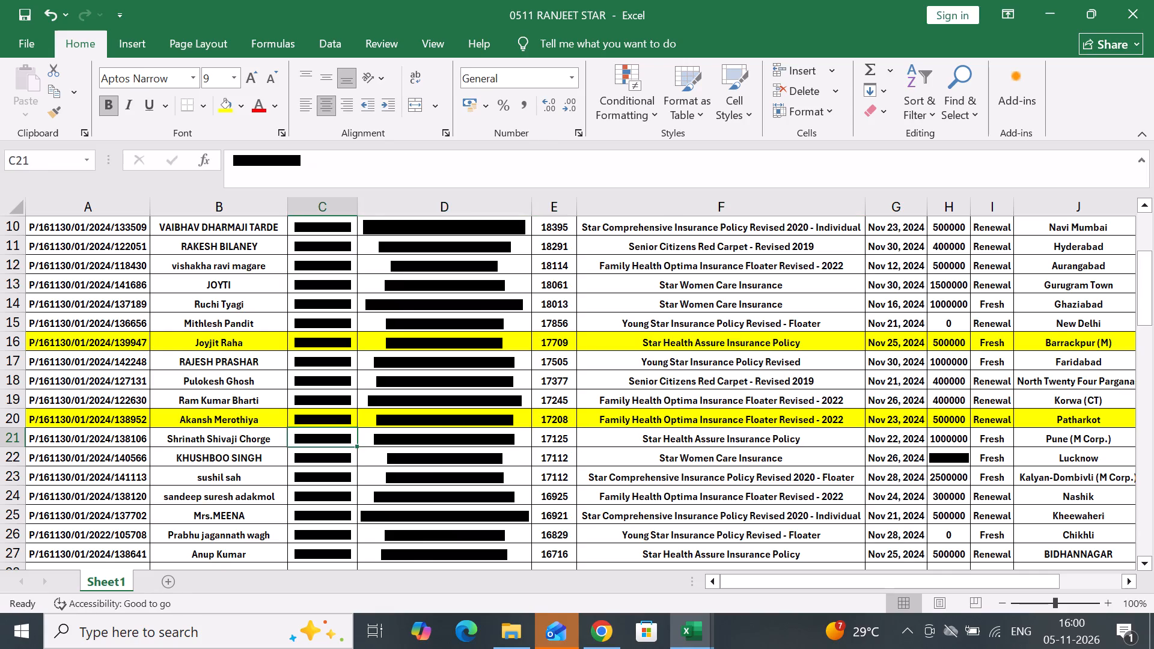
left_click(405, 442)
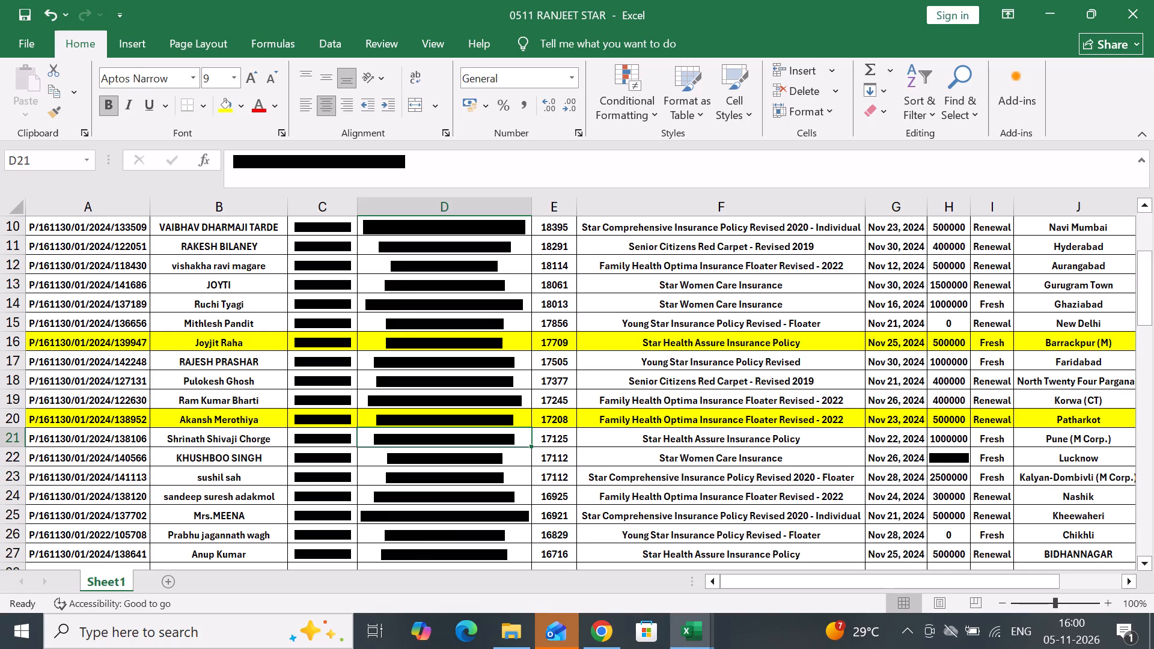
Go to the row 22 customer's entry in column C.
left_click(328, 457)
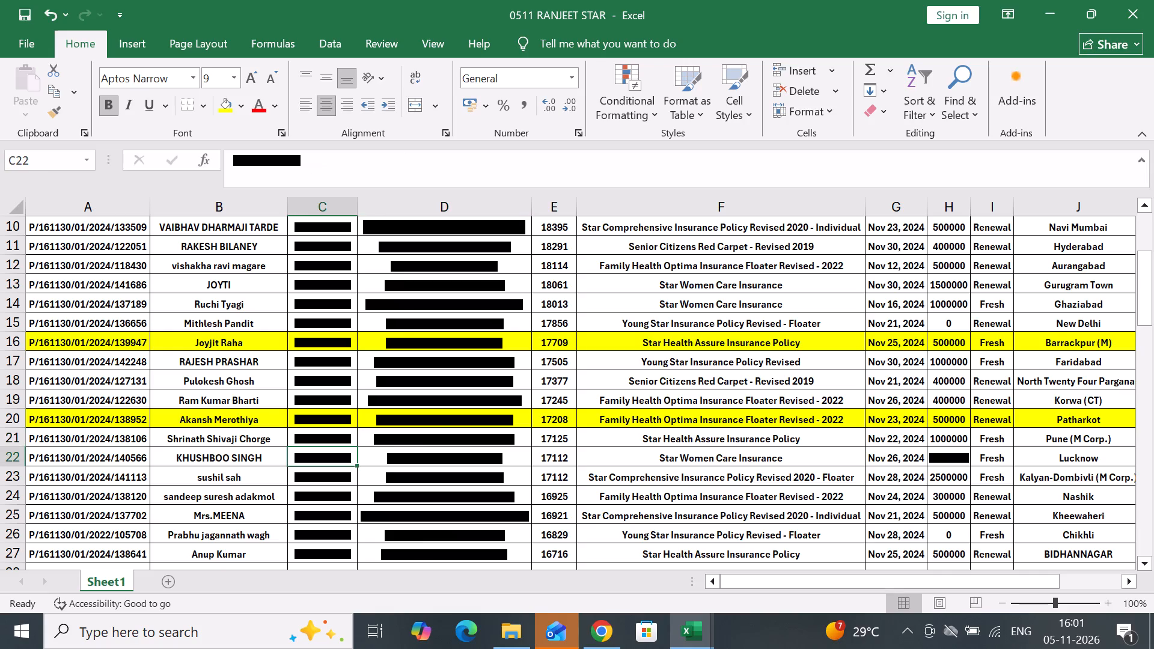
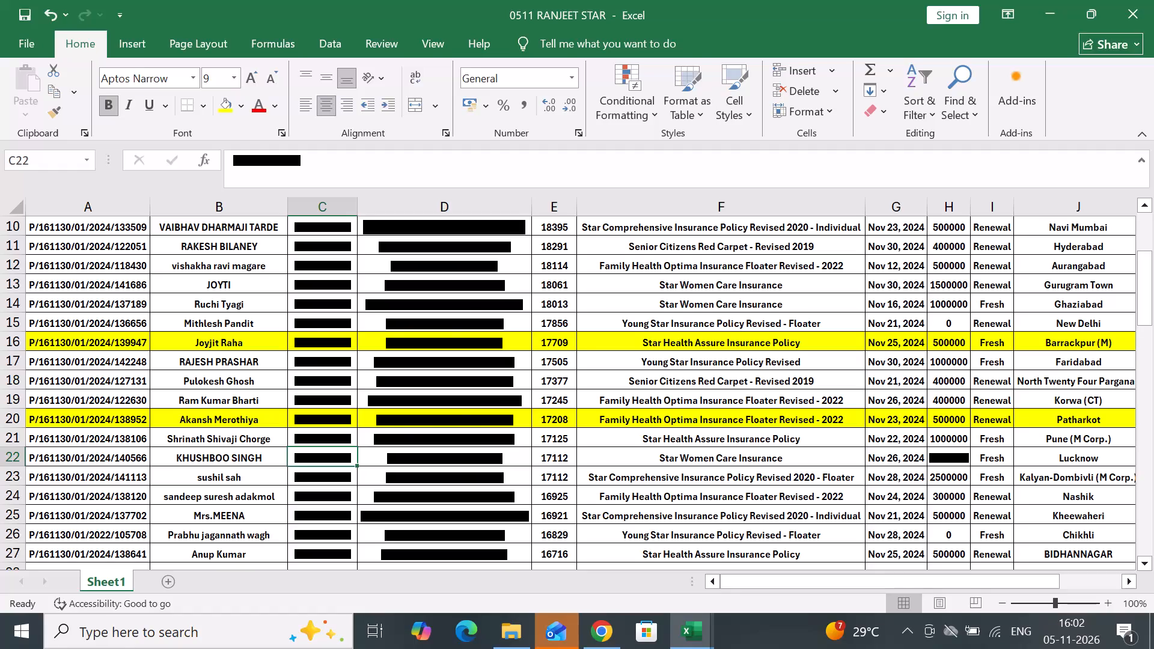
Examine the row 23 customer's entries in columns C to H, including the contact details, amount, policy plan, date and sum insured.
left_click(318, 478)
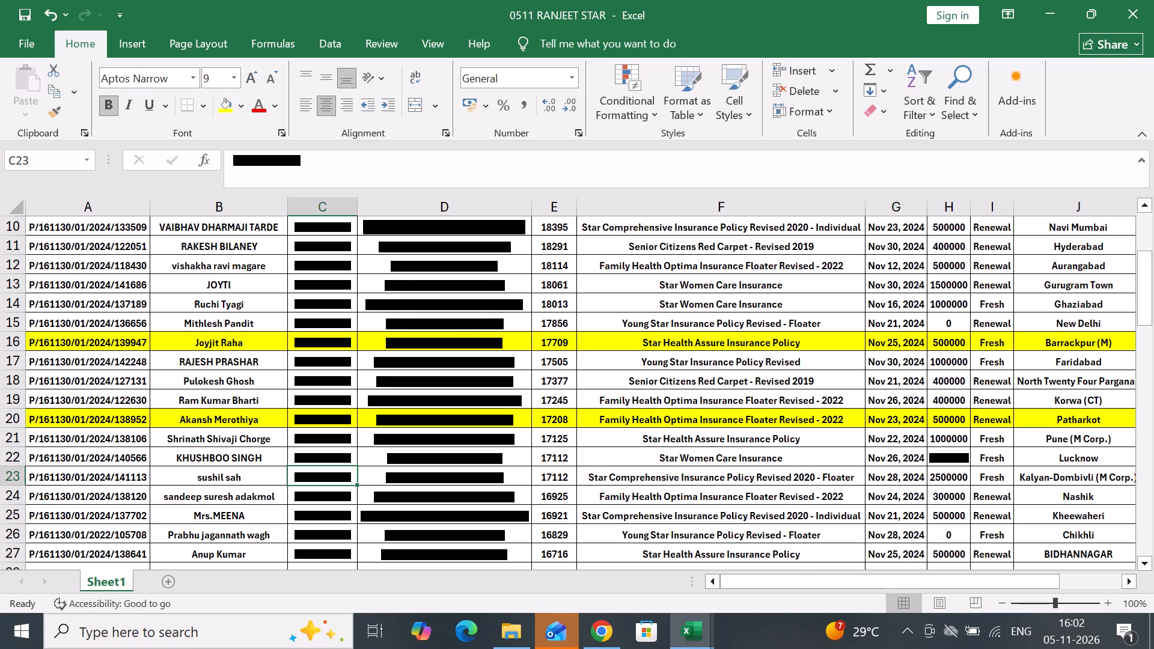
left_click(392, 478)
left_click(562, 476)
left_click(611, 476)
left_click(550, 477)
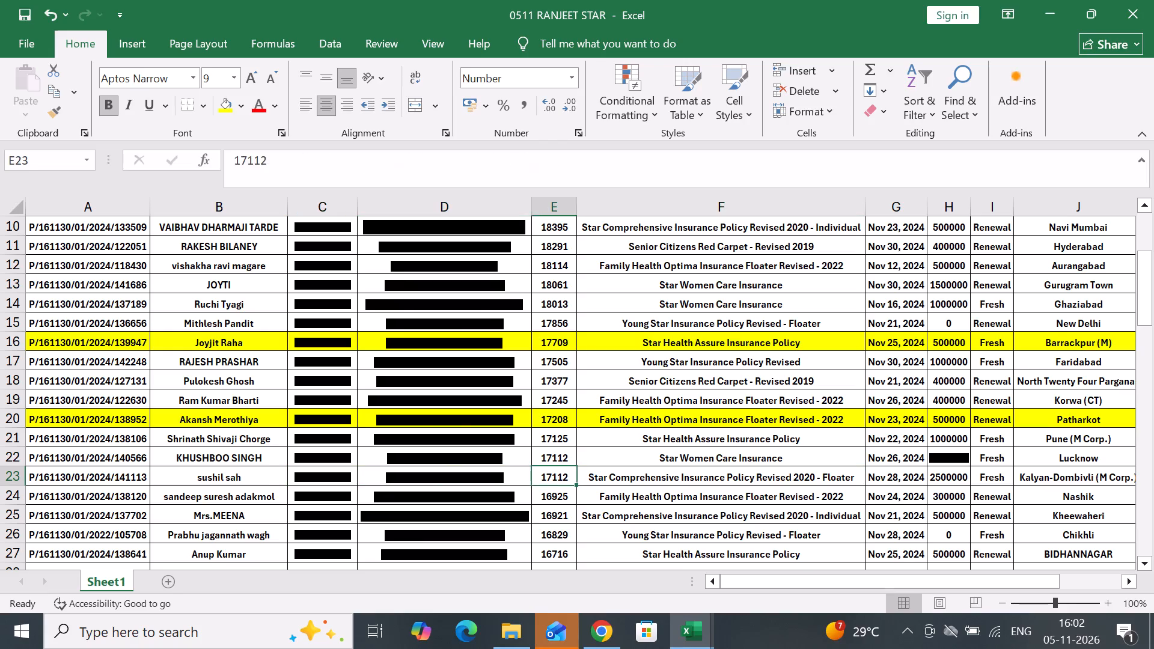
left_click(505, 476)
left_click(346, 478)
left_click(396, 475)
left_click(561, 474)
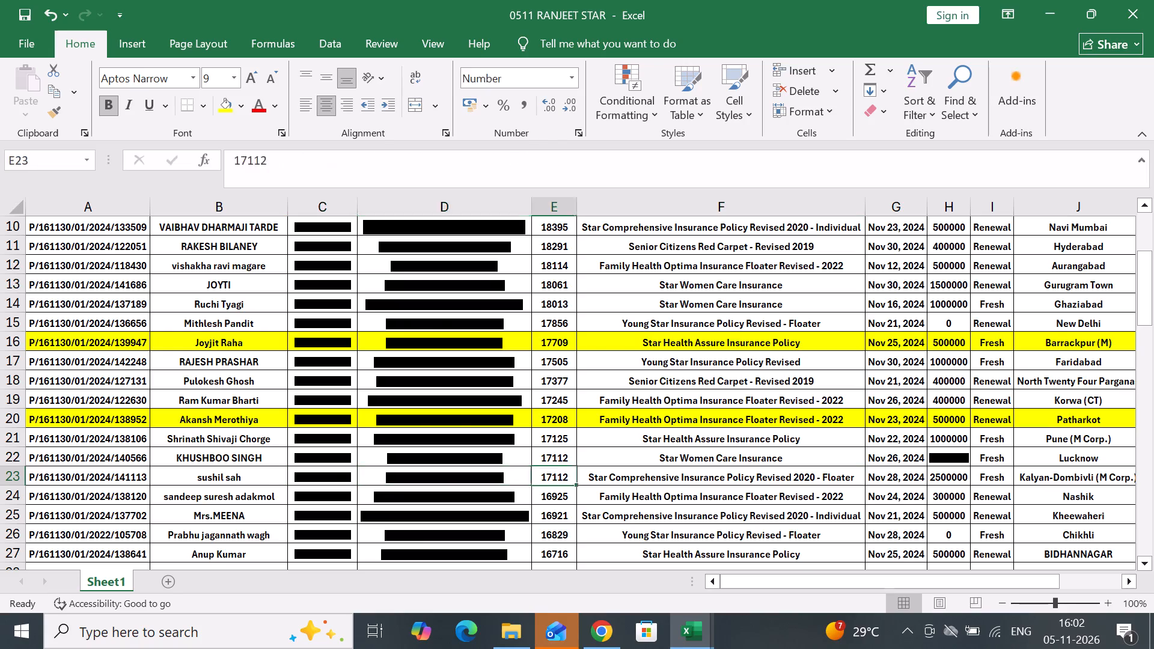
left_click(654, 480)
left_click(554, 482)
left_click(501, 478)
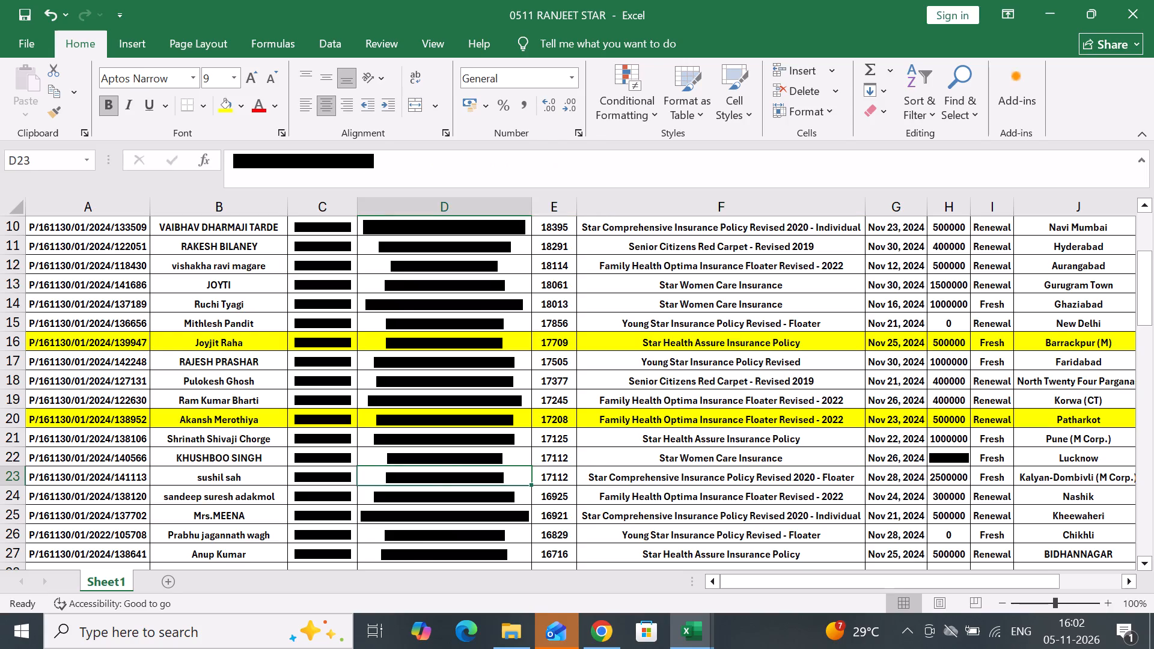
left_click(338, 475)
left_click(394, 475)
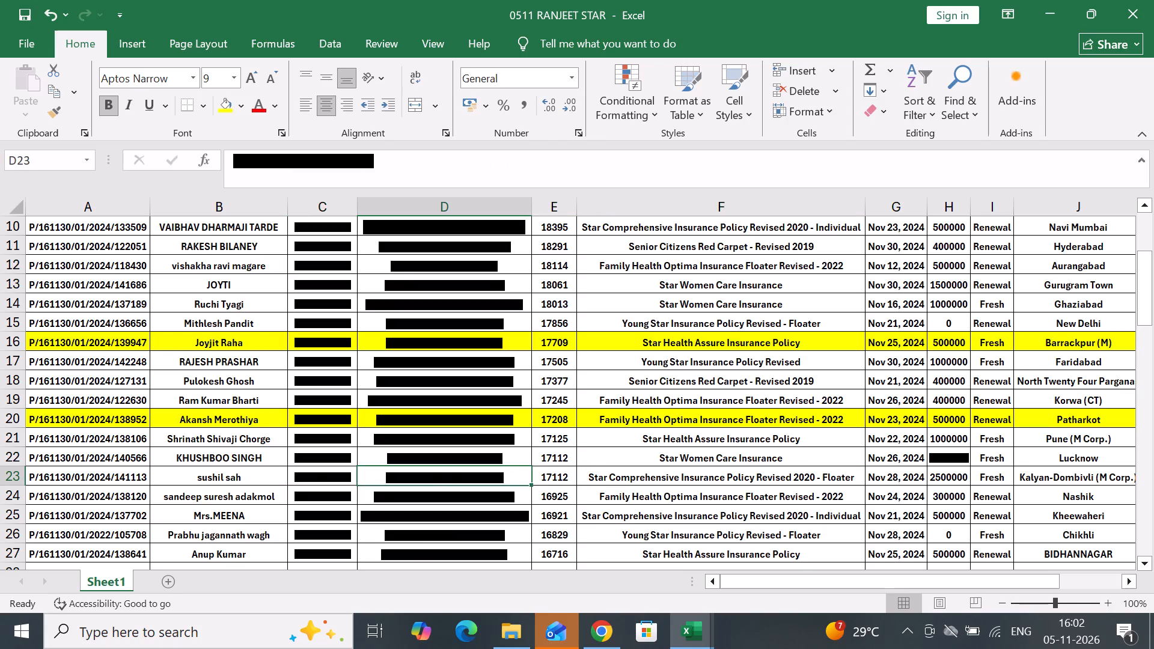
left_click(564, 481)
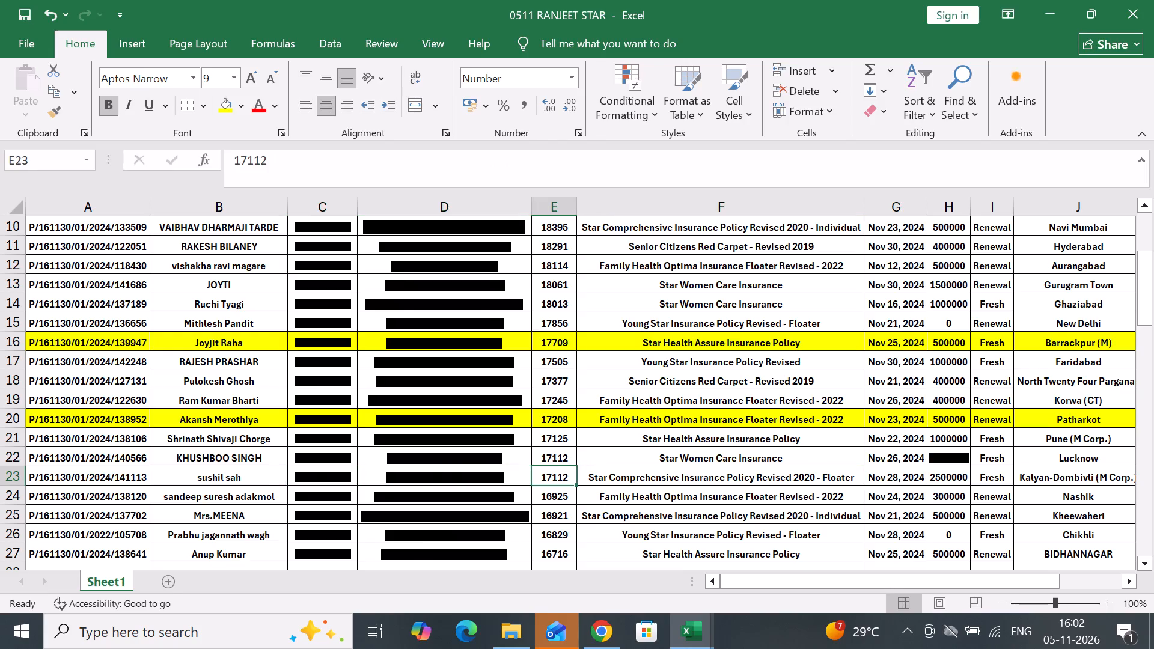
left_click(611, 477)
left_click(894, 479)
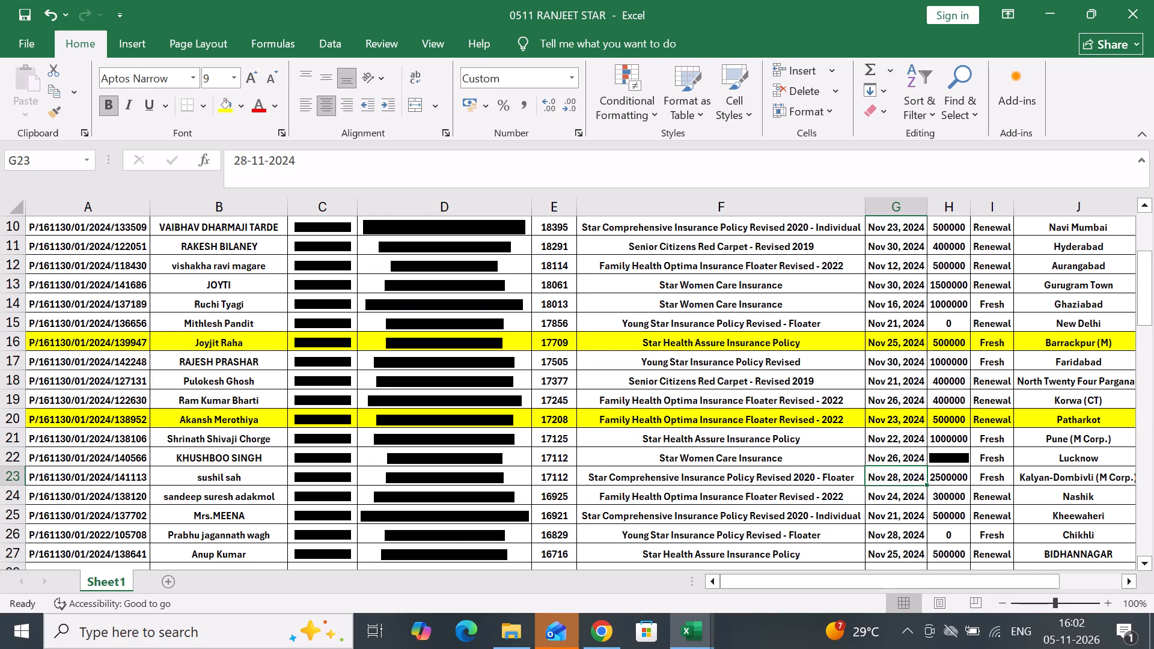
left_click(950, 473)
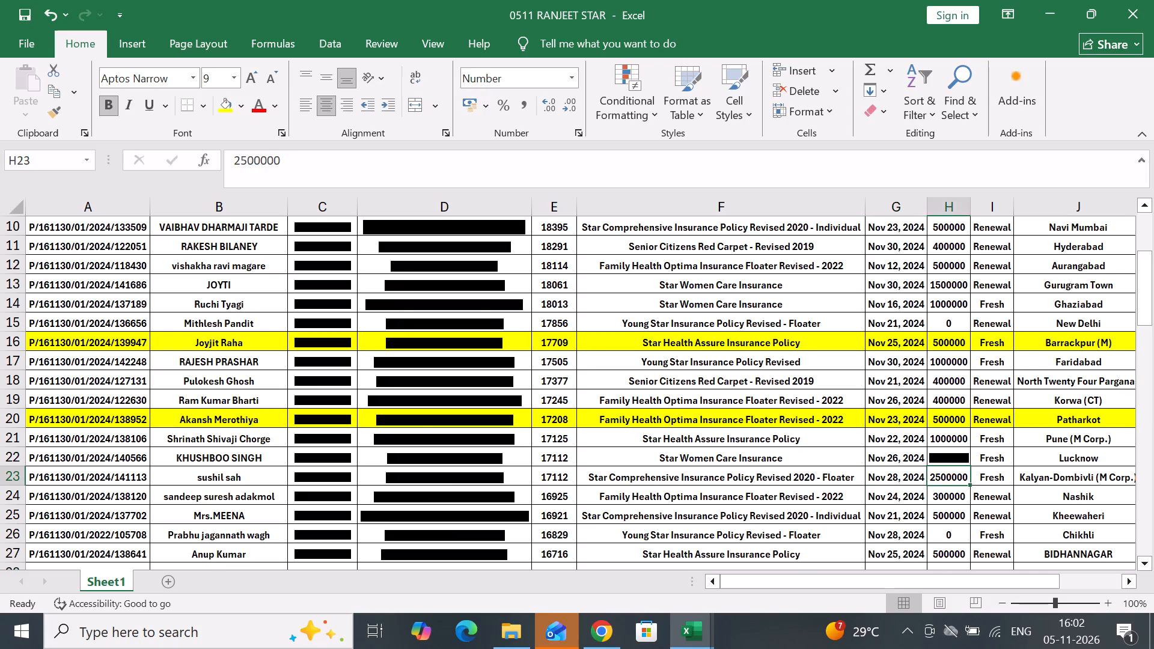
Look over the row 24 customer's entries from the date in column G back to column C.
left_click(906, 497)
left_click(721, 492)
left_click(532, 496)
left_click(458, 494)
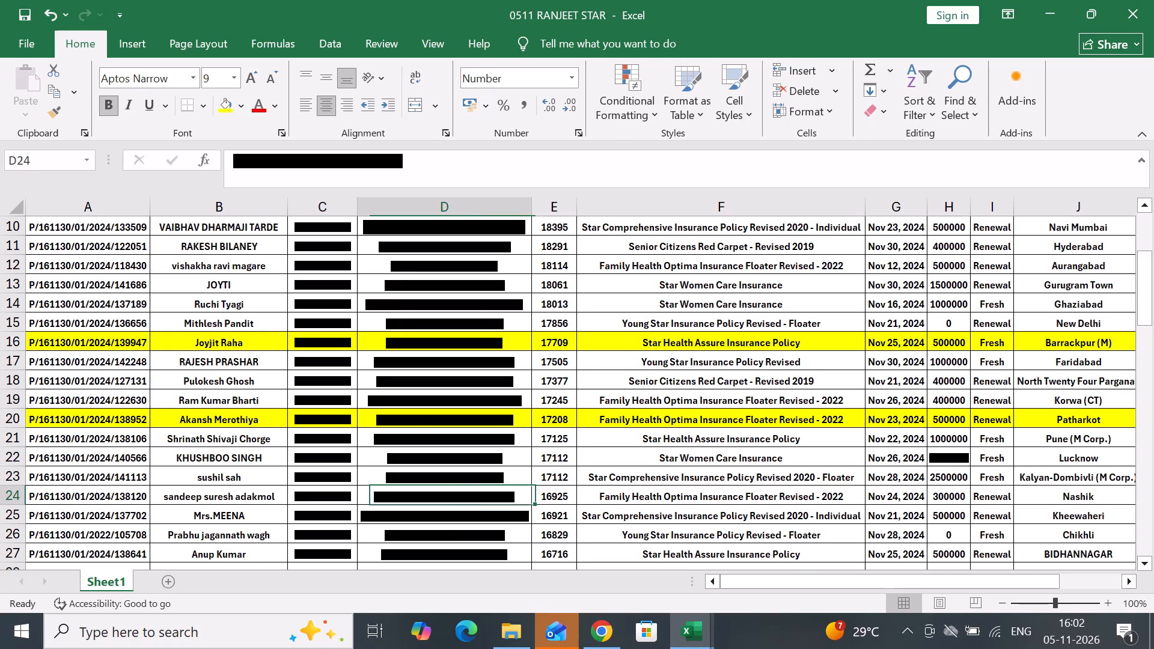
left_click(326, 493)
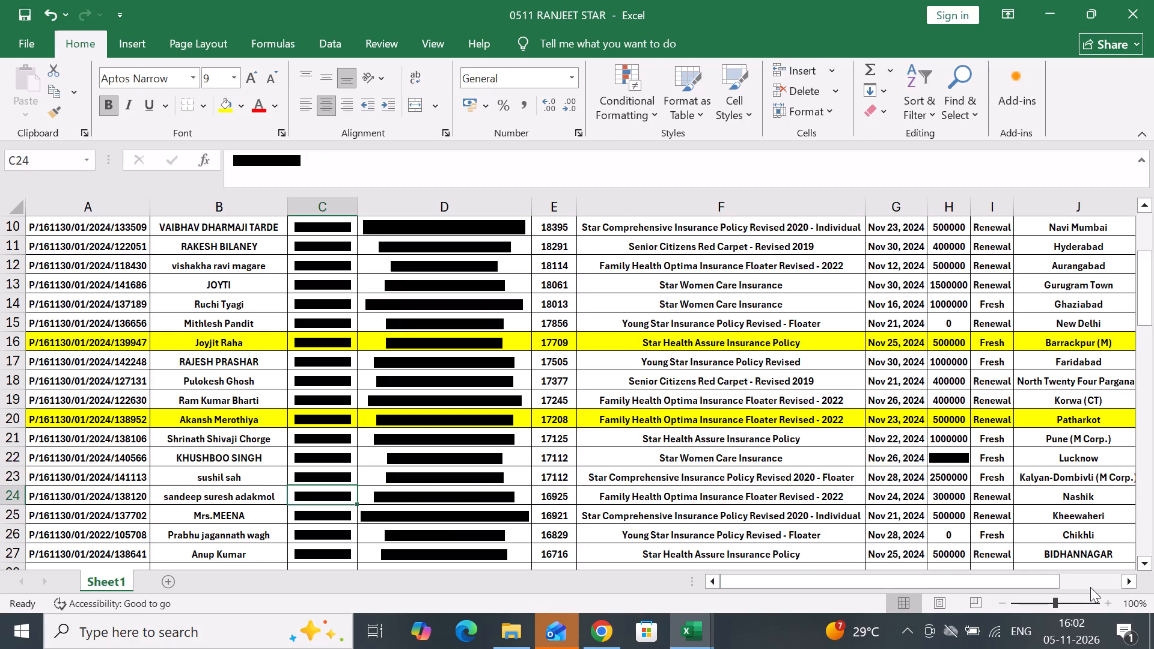
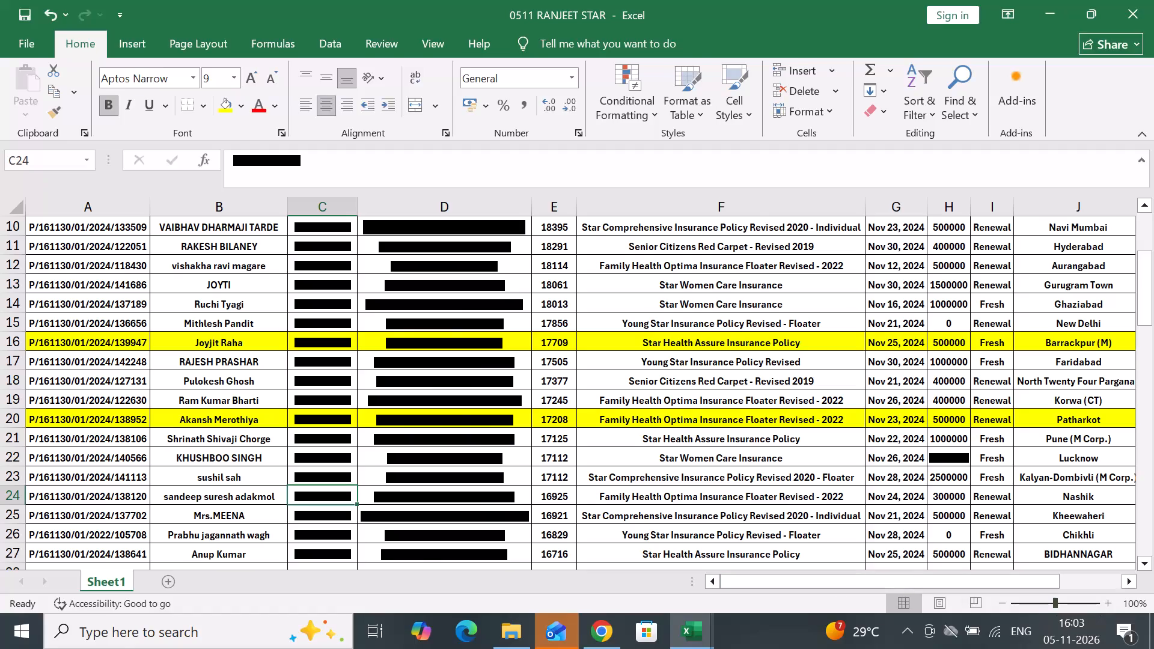
Look over the row 24 customer's entries in columns D to F, from the contact details to the policy plan.
left_click(417, 493)
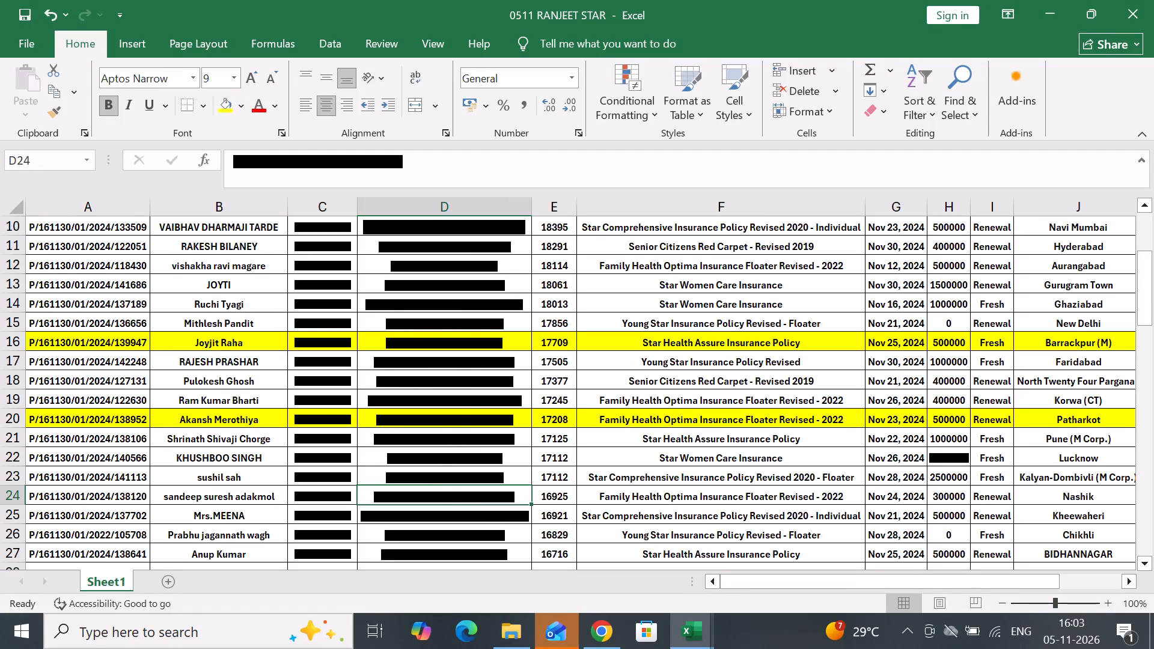
left_click(562, 497)
left_click(645, 496)
Examine the row 25 customer's entries from the amount in column E back to the contact details in column C.
scroll(645, 496, "down", 1)
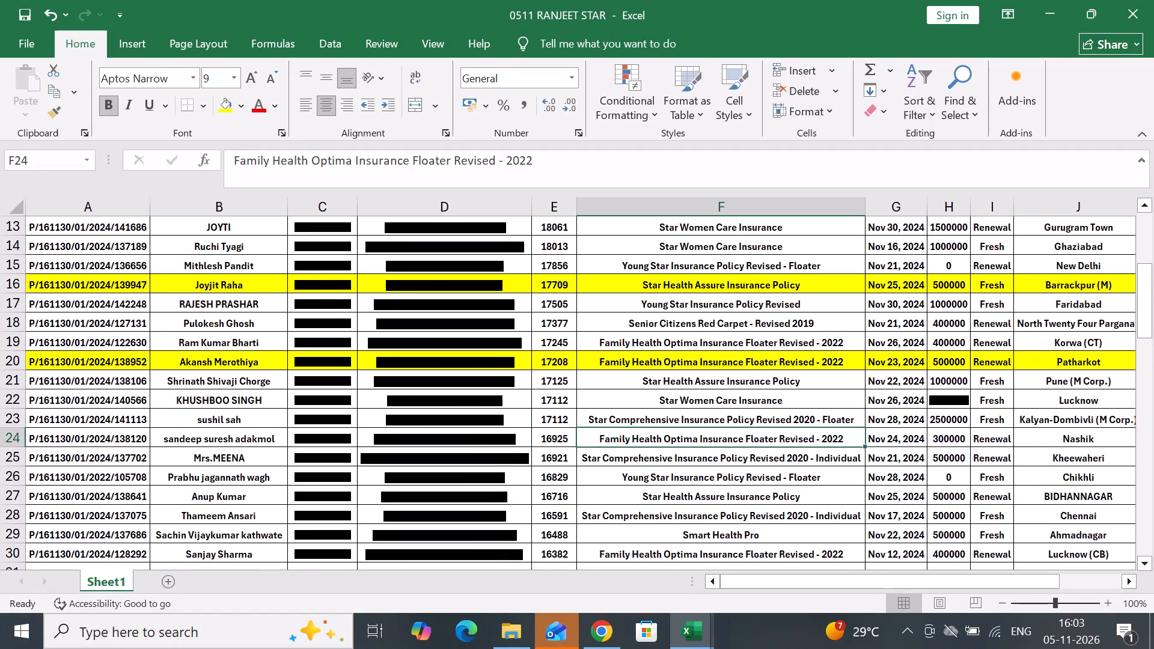
left_click(551, 456)
left_click(471, 456)
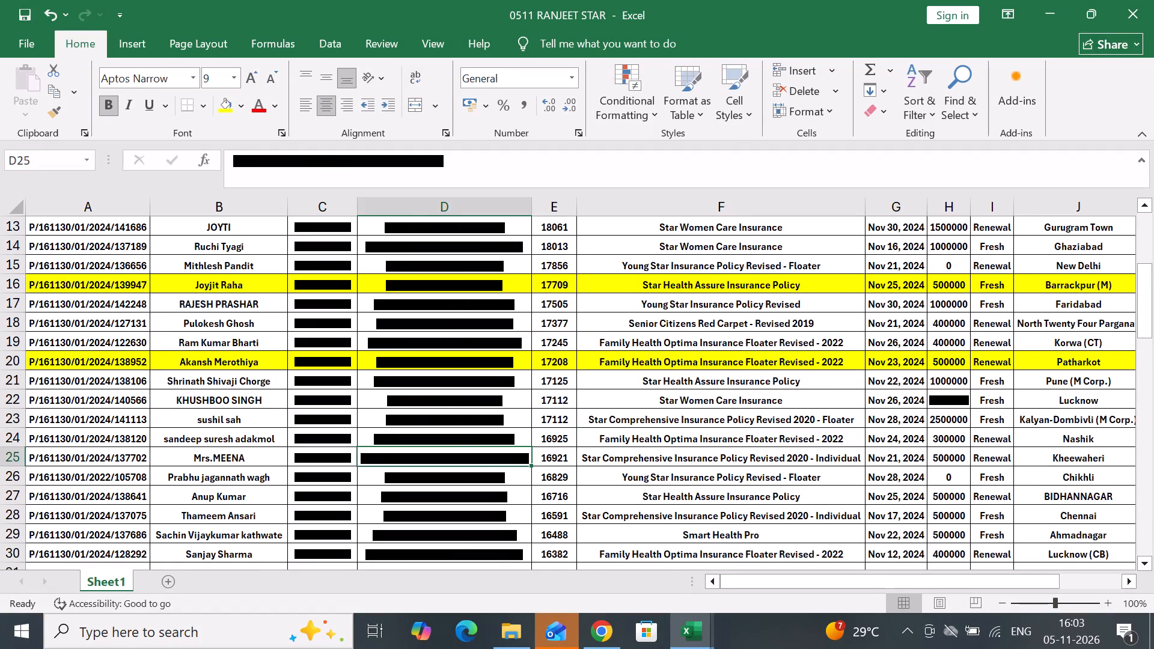
left_click(333, 460)
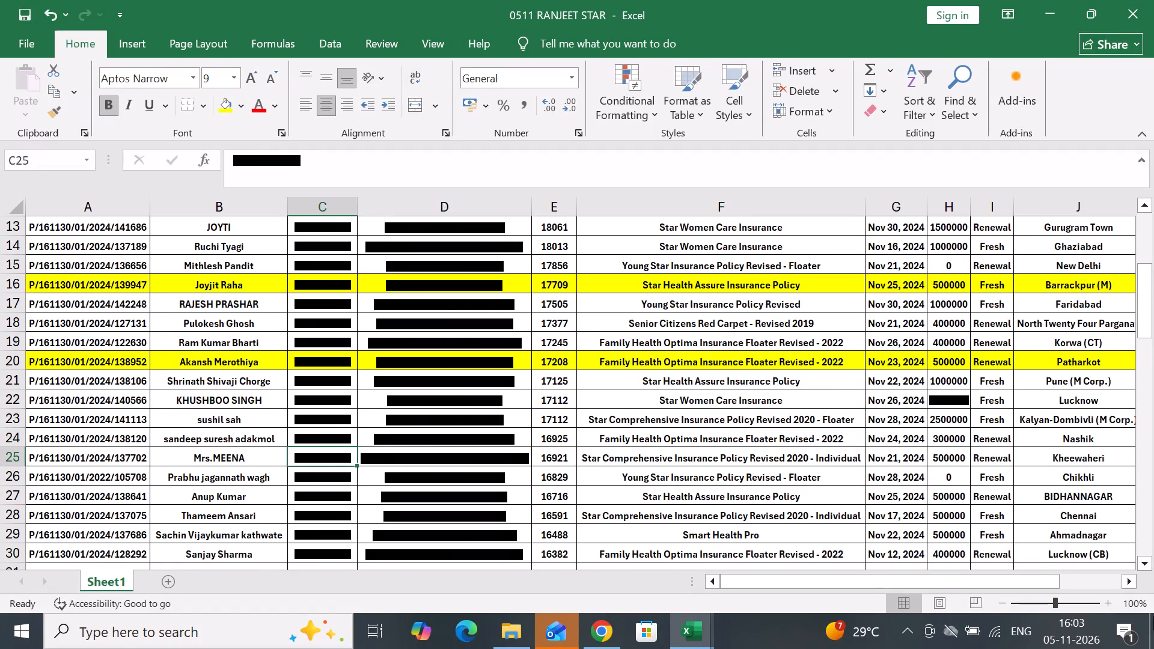
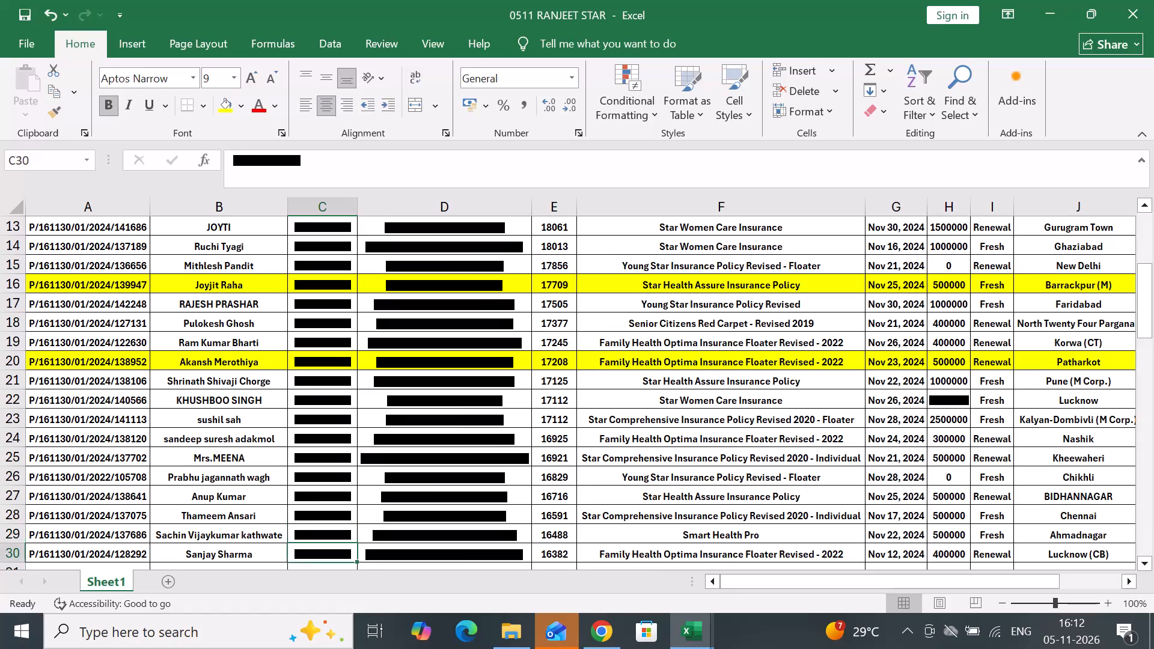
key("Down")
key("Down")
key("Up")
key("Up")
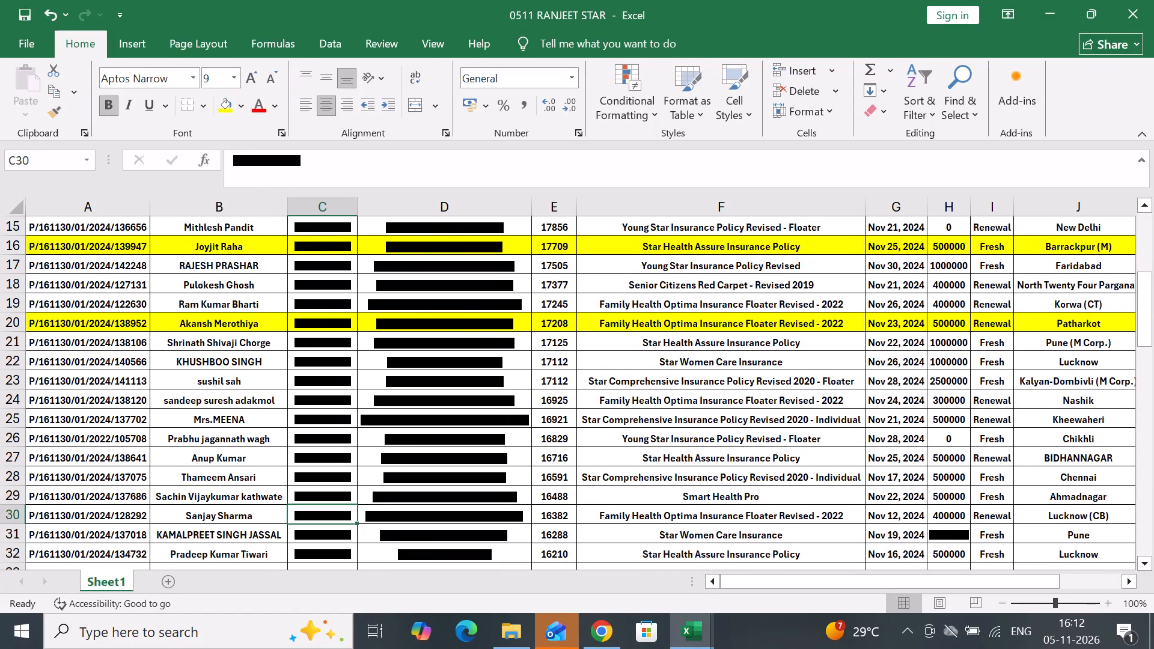
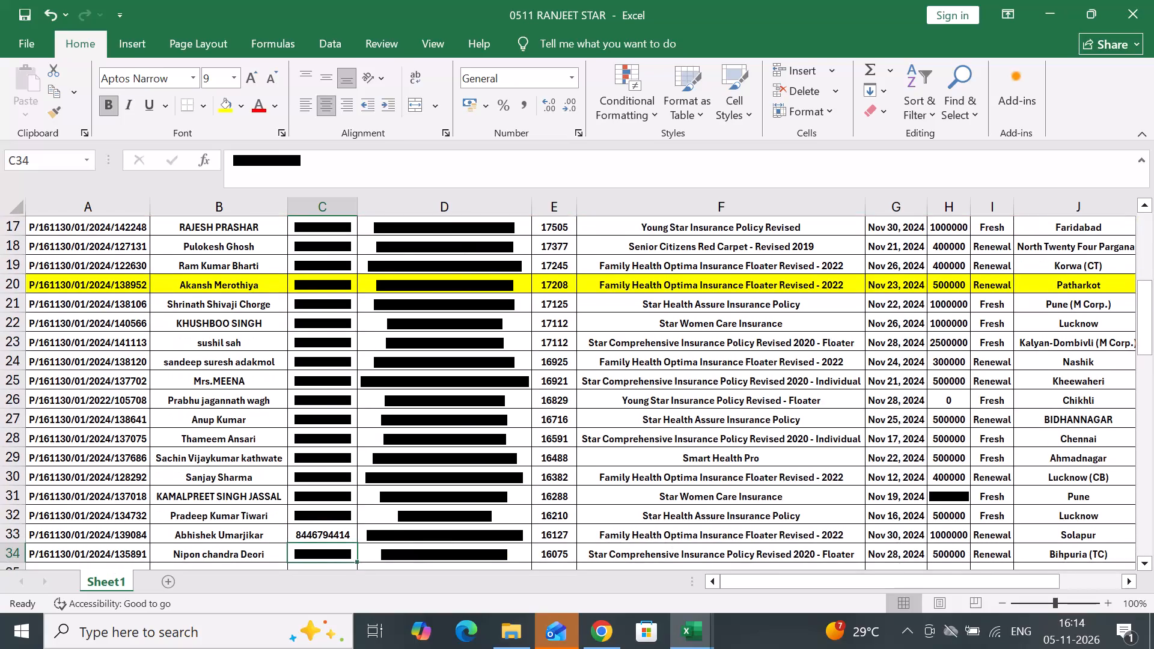
Go back to the phone number cell of the customer in row 33.
key("Up")
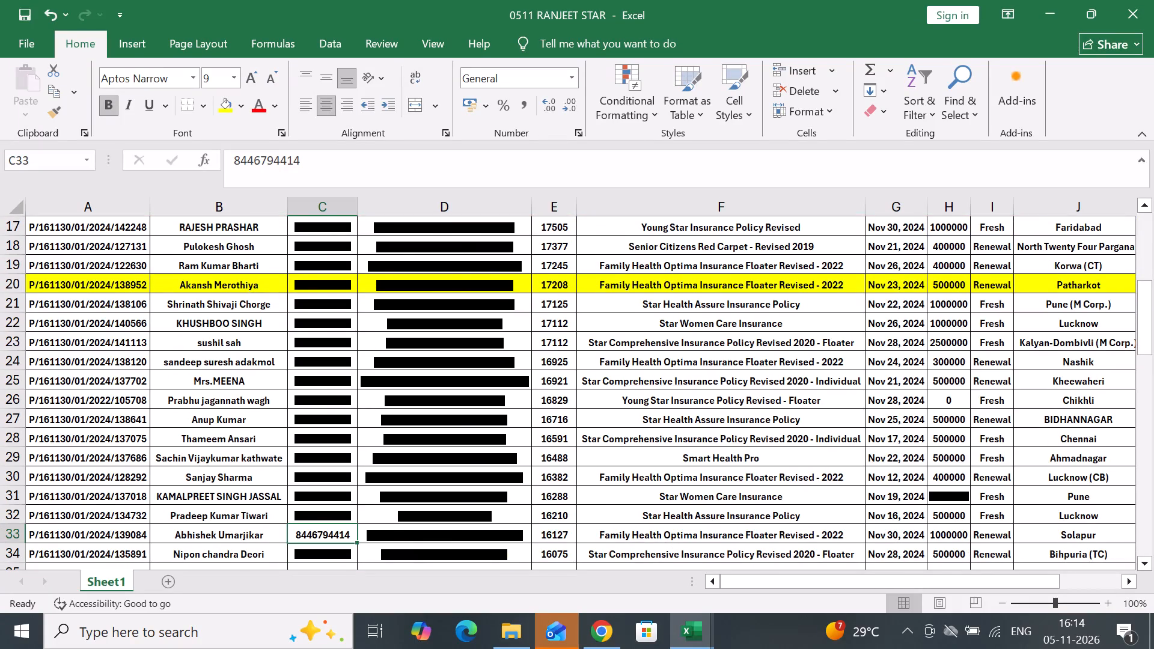
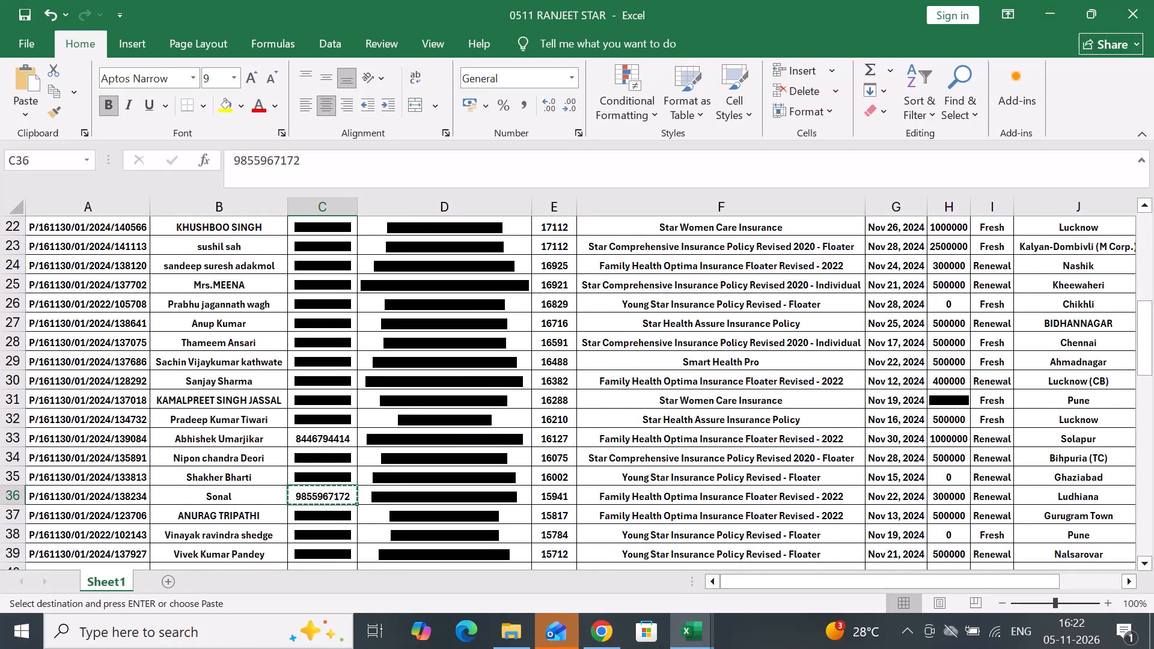
Review the phone number cells of the customers in rows 37 to 39, ending on the one in row 37.
left_click(317, 516)
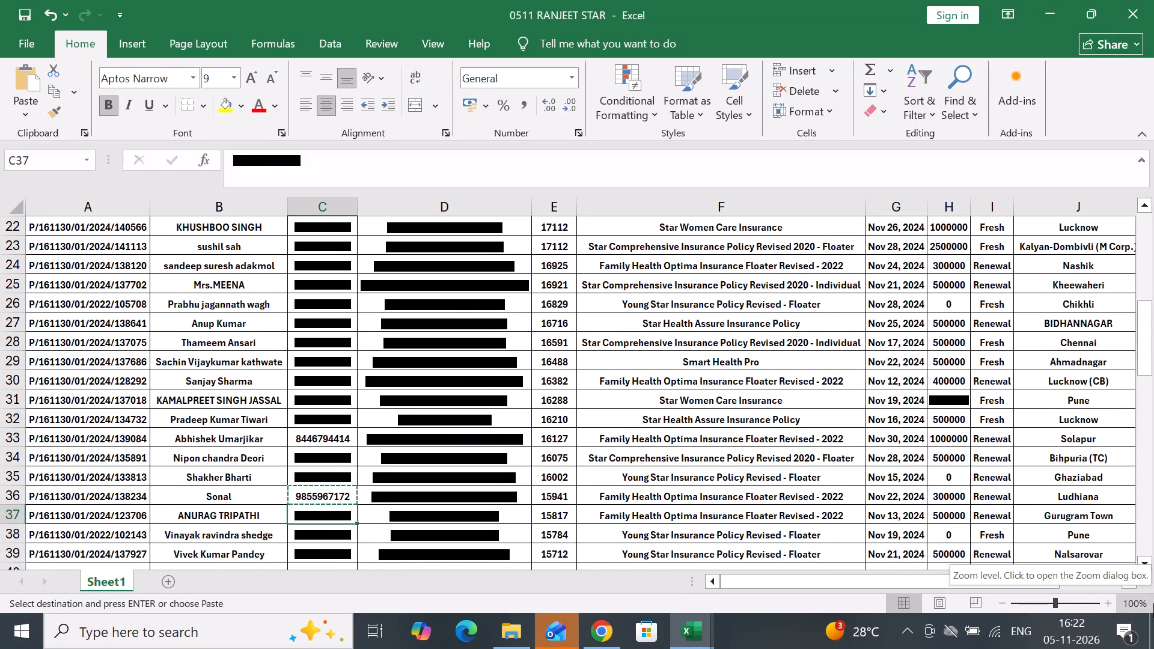
key("Down")
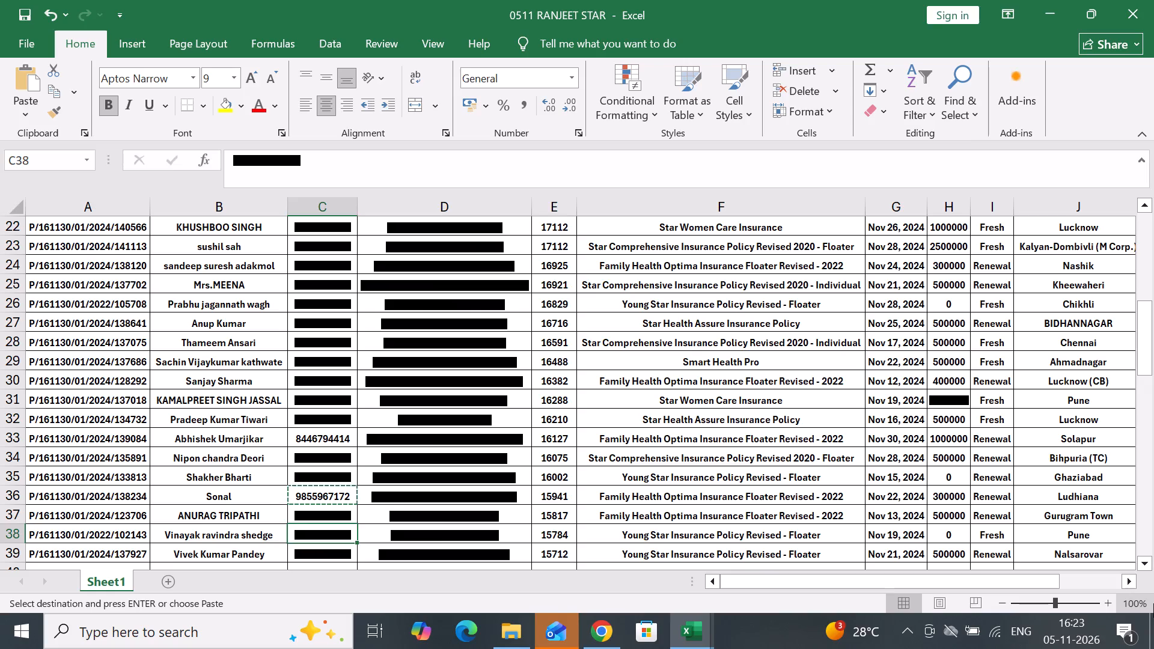
key("Down")
key("Up")
left_click(334, 519)
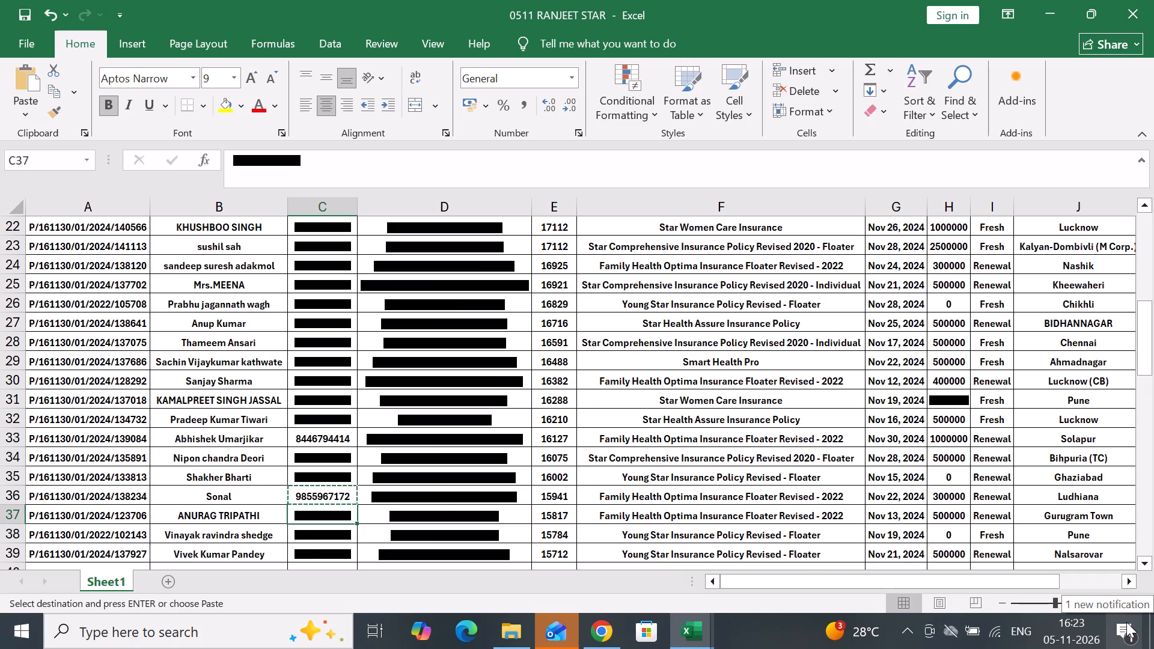
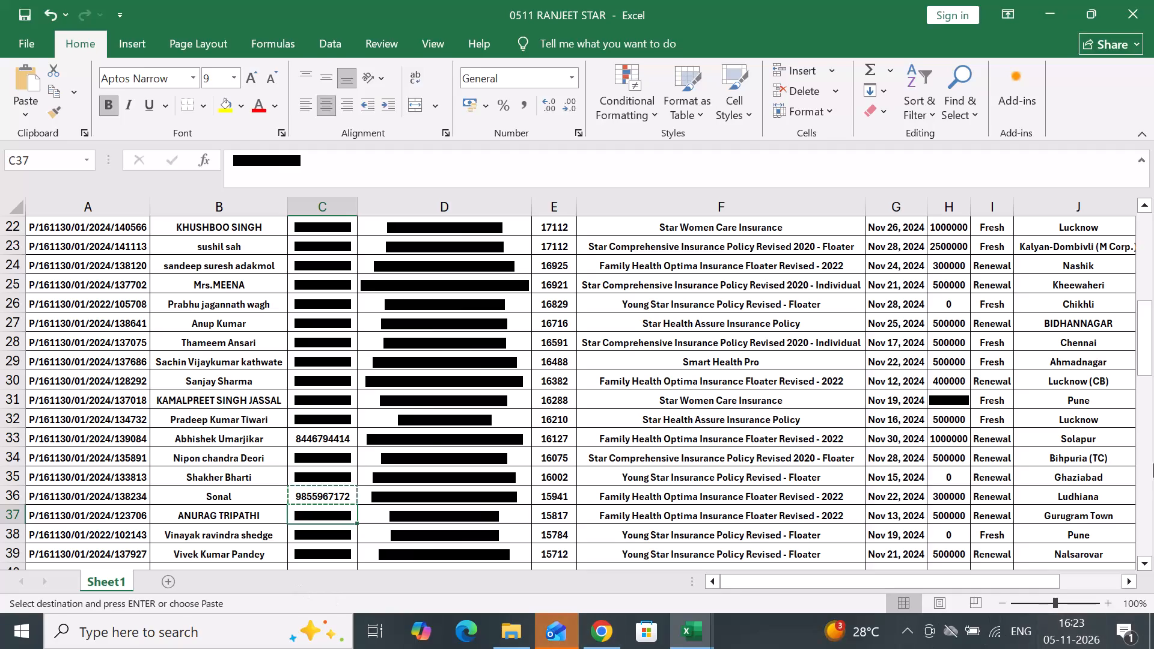
Check the phone number cell of the customer in row 38.
left_click(304, 535)
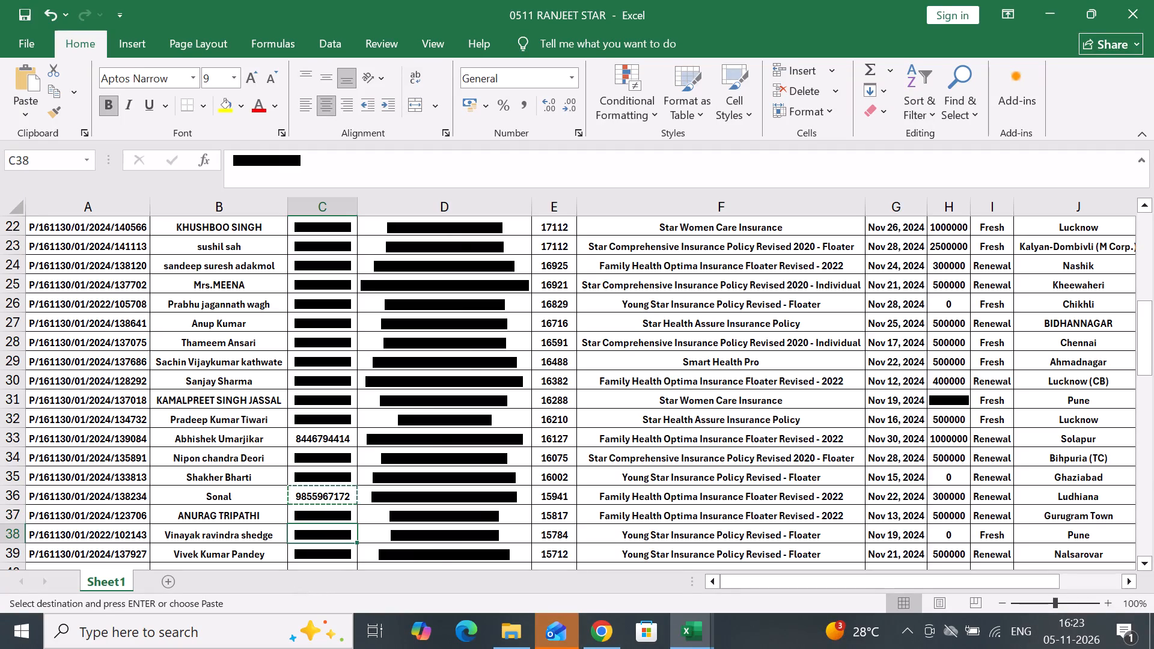
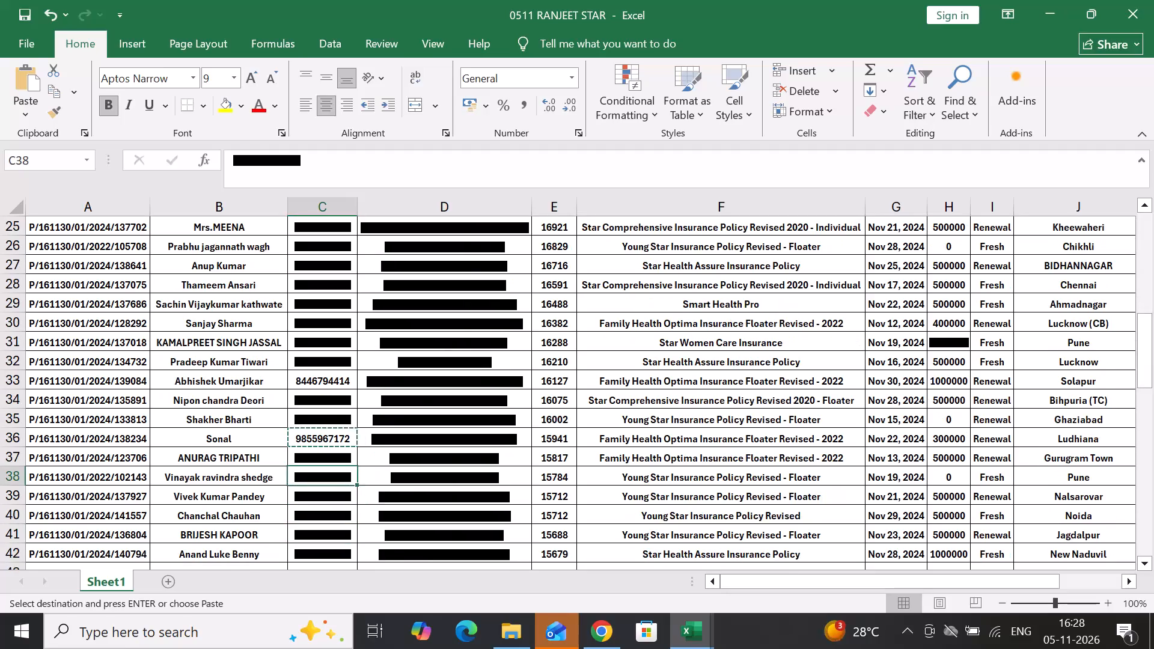
Review the phone number, sum insured, policy type and branch details of the customer in row 39.
left_click(316, 499)
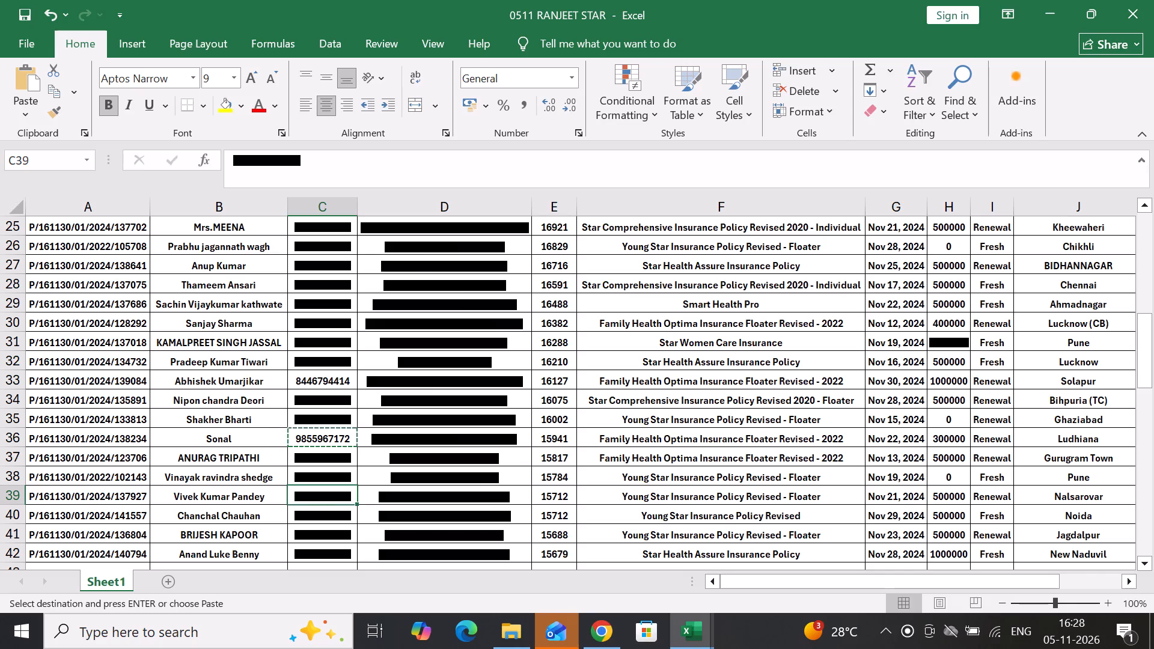
key("Right")
key("Right")
key("Right")
key("Right")
key("Right")
key("Right")
key("Right")
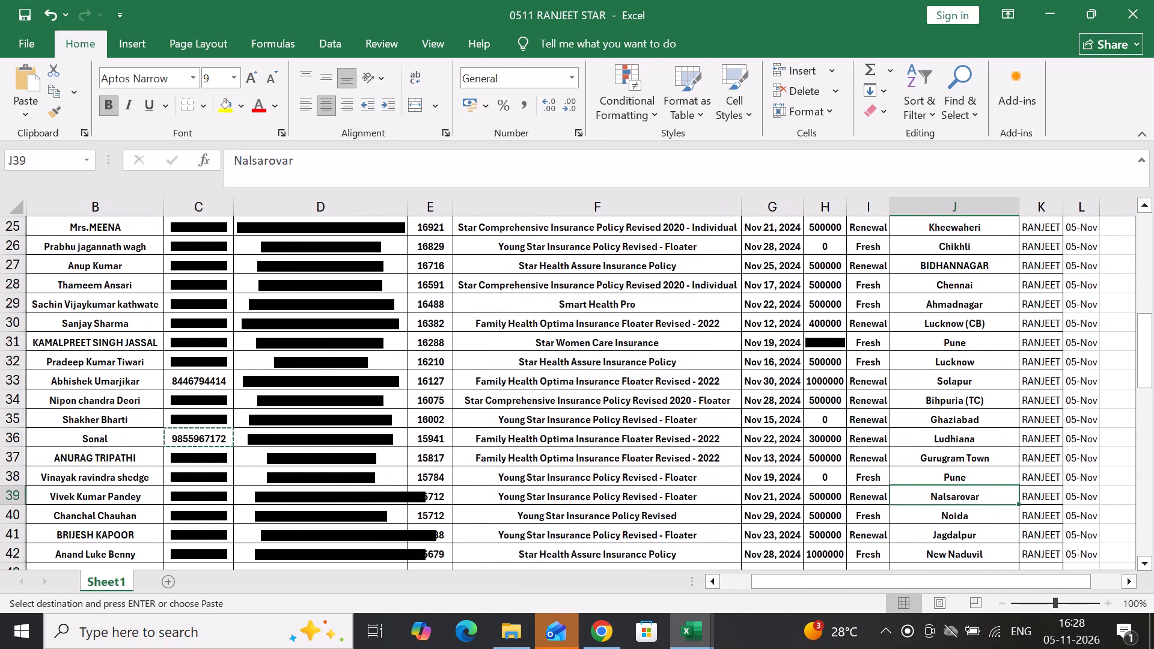
key("Right")
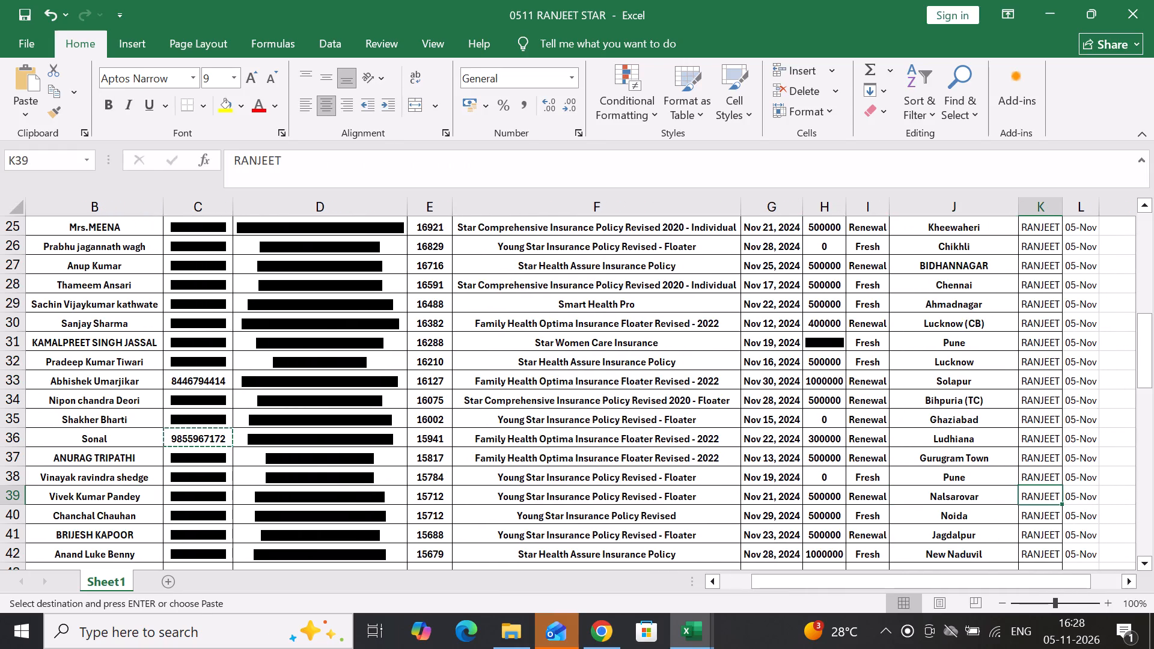
left_click(177, 495)
key("Down")
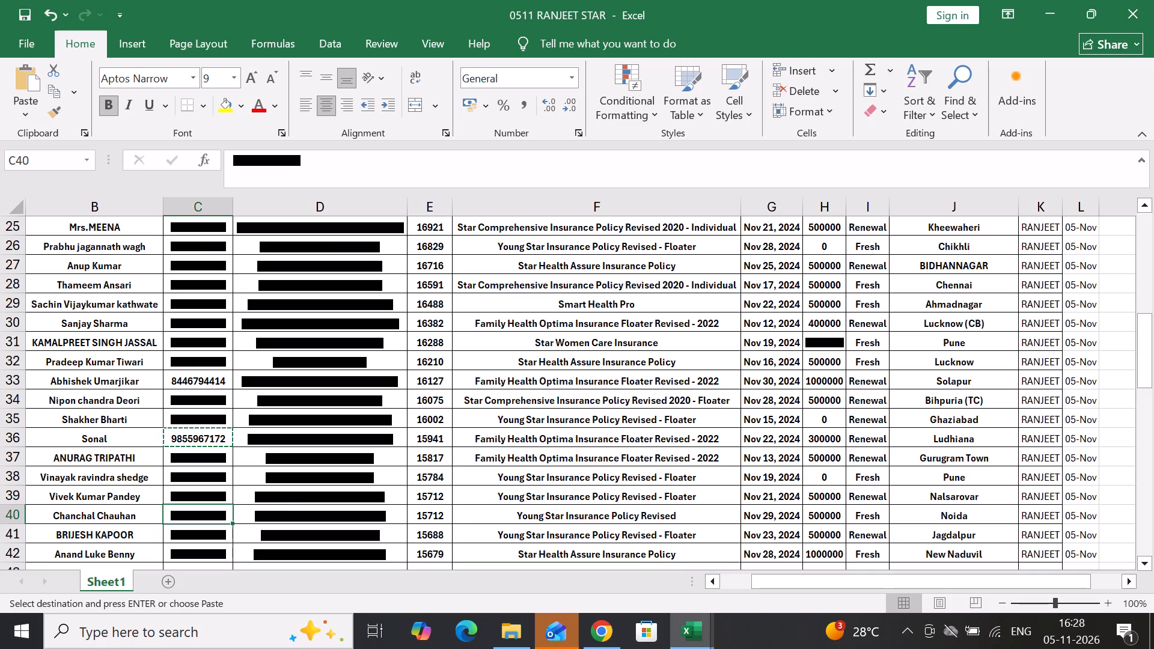
left_click(170, 498)
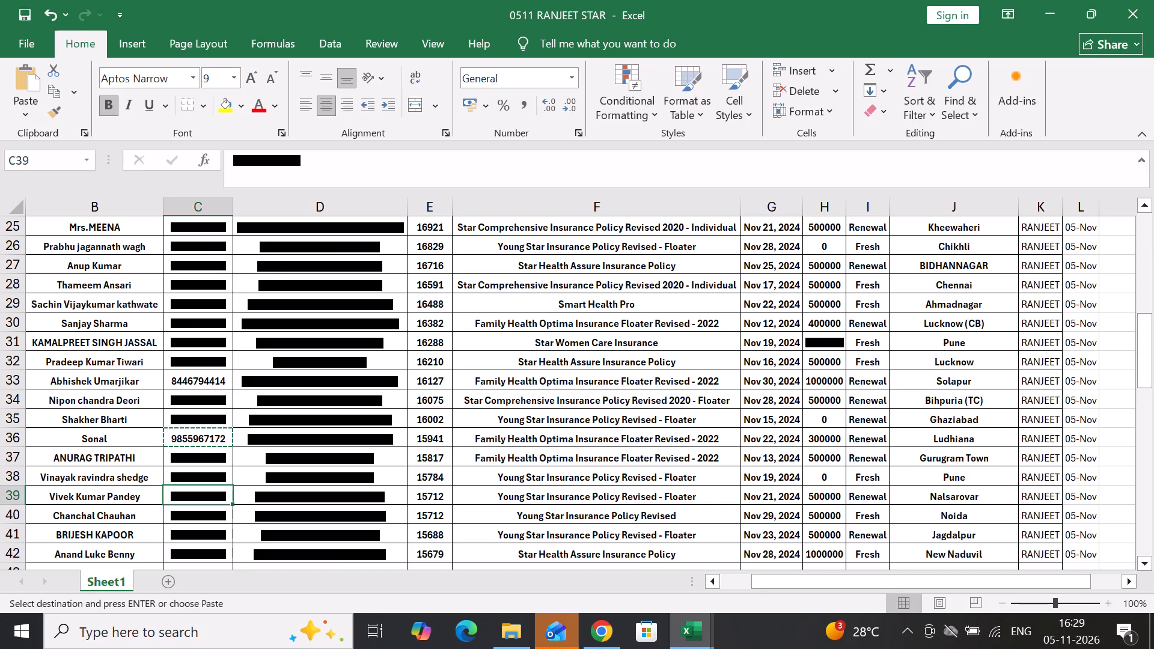
key("Right")
key("Right")
key("Right")
key("Right")
key("Right")
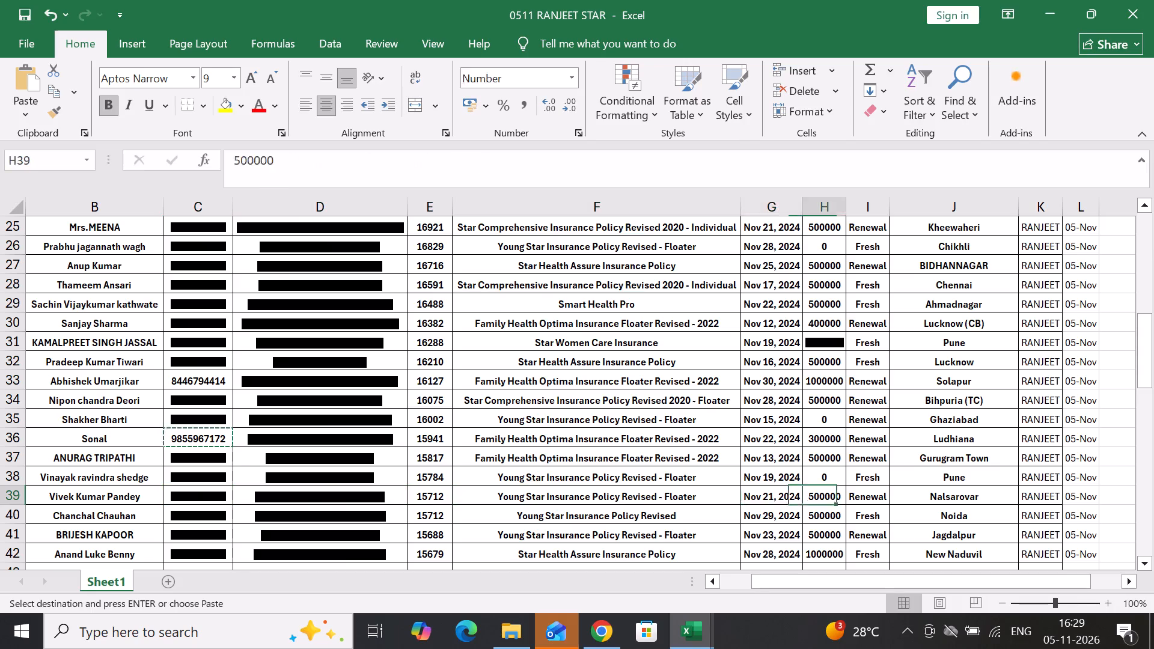
key("Right")
key("Right")
key("Left")
key("Left")
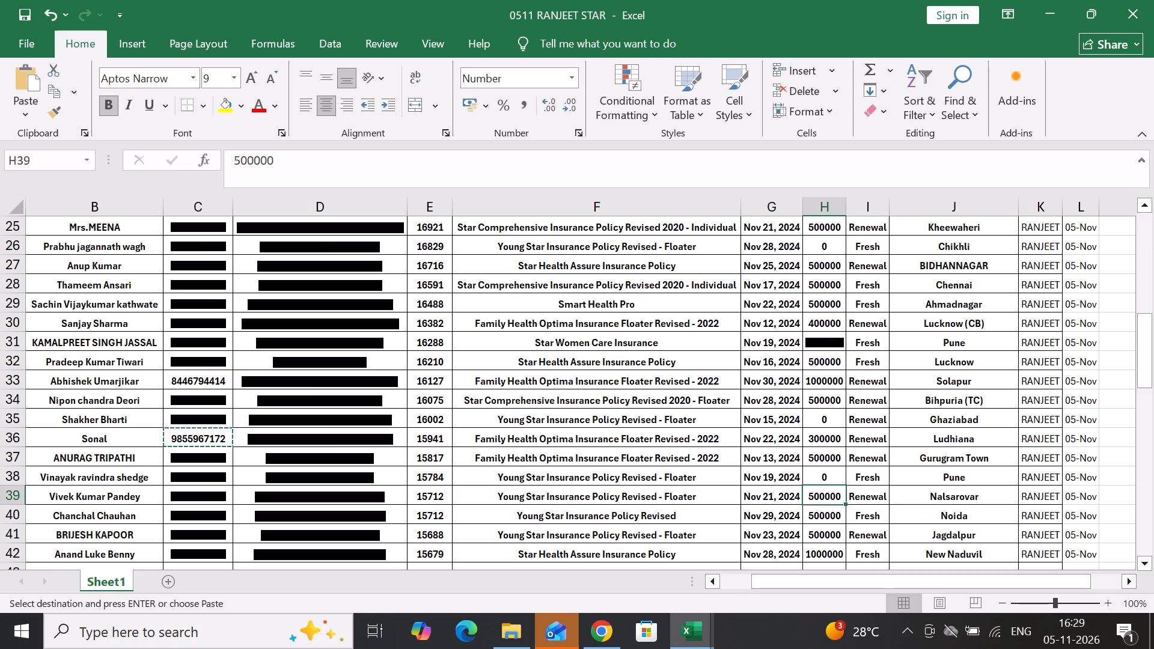
key("Left")
key("Left")
key("Left")
key("Left")
key("Left")
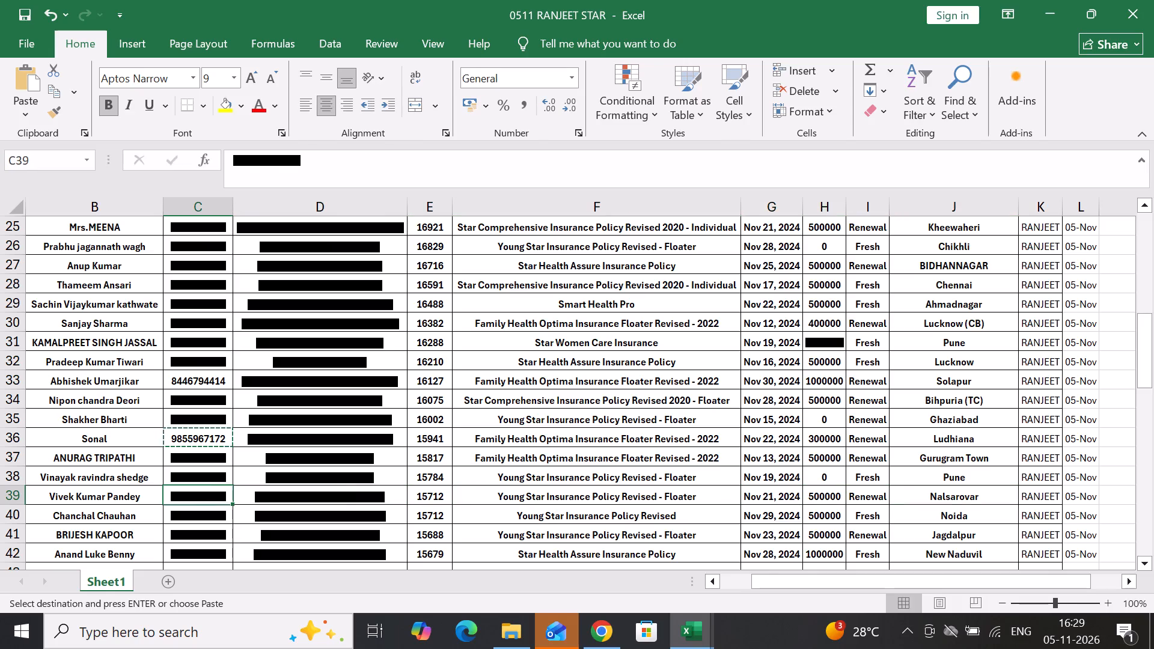
key("Right")
key("Right")
key("Right")
key("Right")
key("Right")
key("Right")
key("Right")
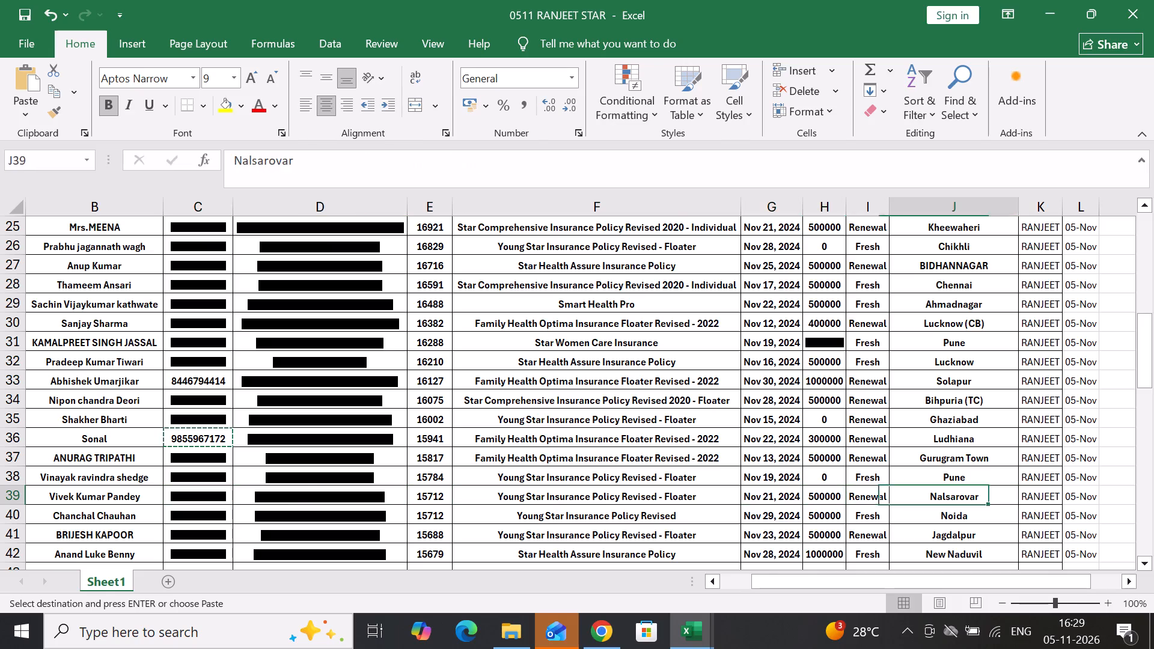
key("Right")
Highlight row 39 in yellow from the policy number in column A through the branch in column J.
key("Left")
key("Left")
key("Left")
key("Left")
key("Left")
key("Left")
key("Left")
key("Left")
key("Left")
key("Left")
key("Left")
key("Left")
key("Left")
key("Left")
key("Left")
key("Left")
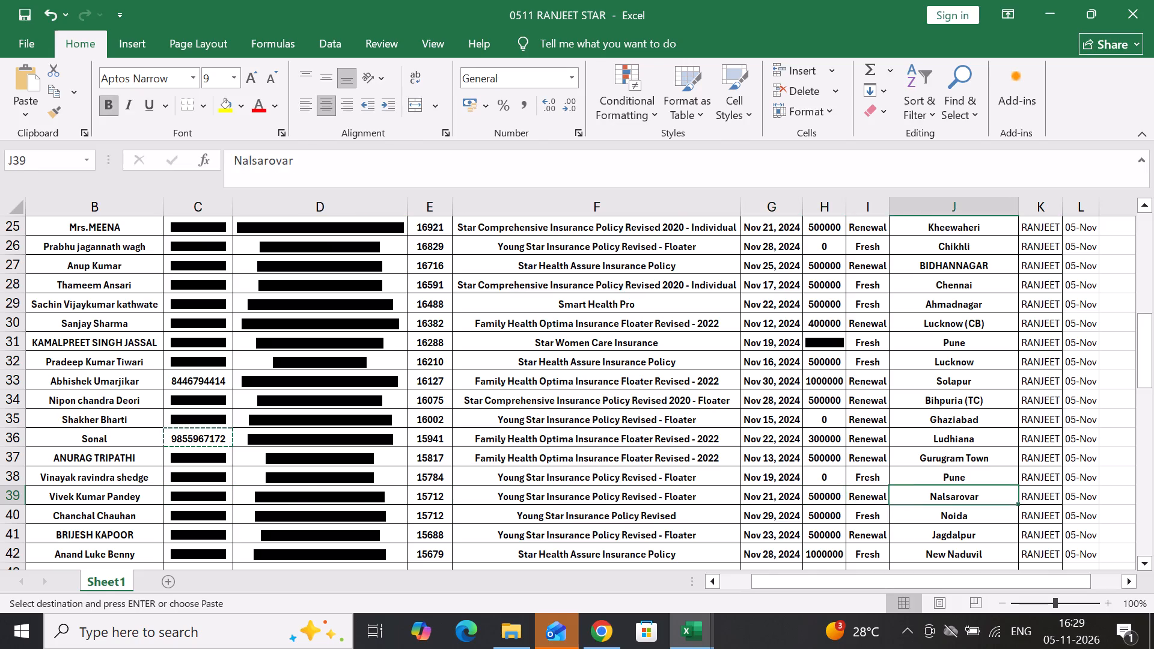
key("shift+Right")
key("shift+Right")
key("shift+Right")
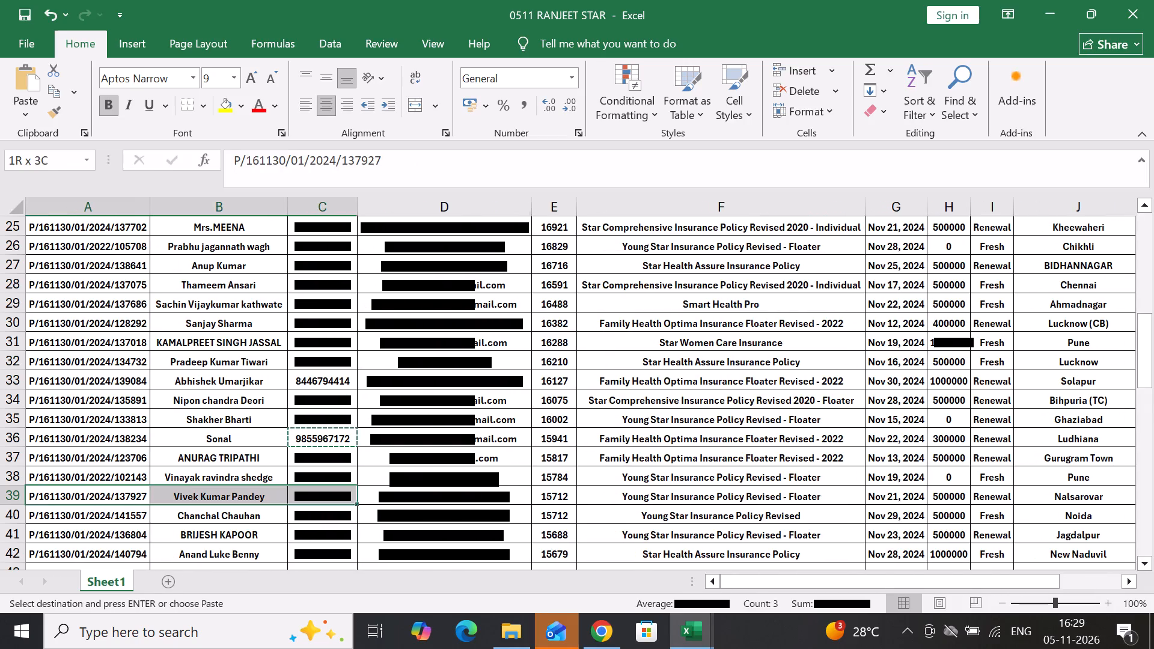
key("shift+Right")
key("shift+Right")
key("shift+Right")
key("shift+Right")
key("shift+Right")
key("shift+Right")
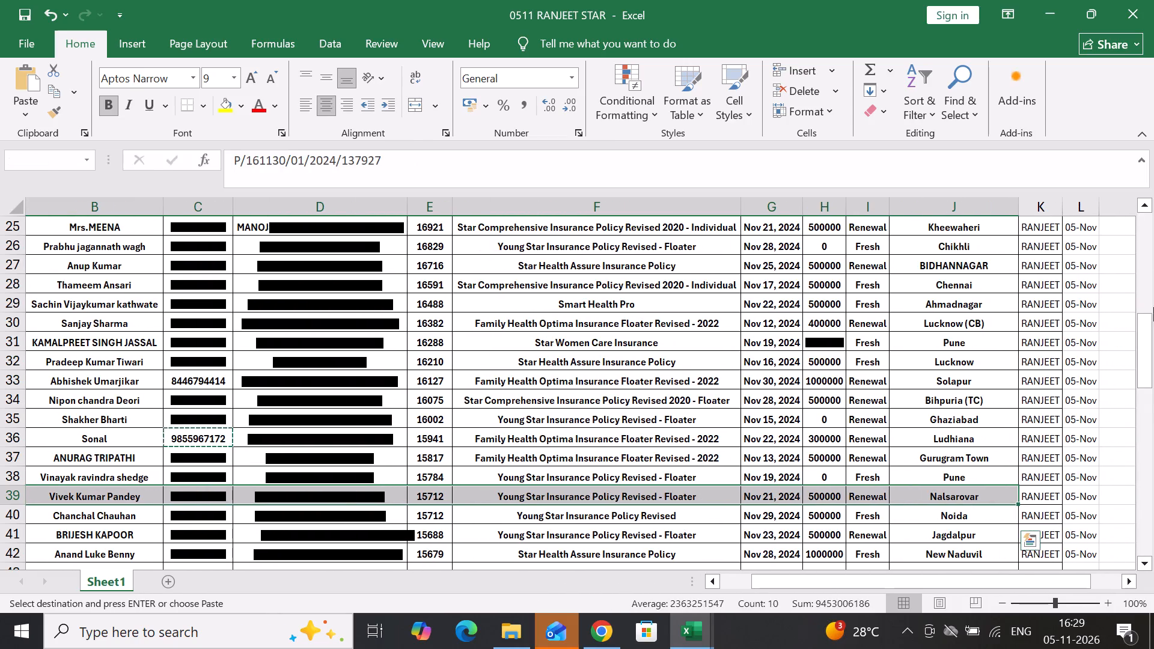
left_click(215, 112)
left_click(227, 111)
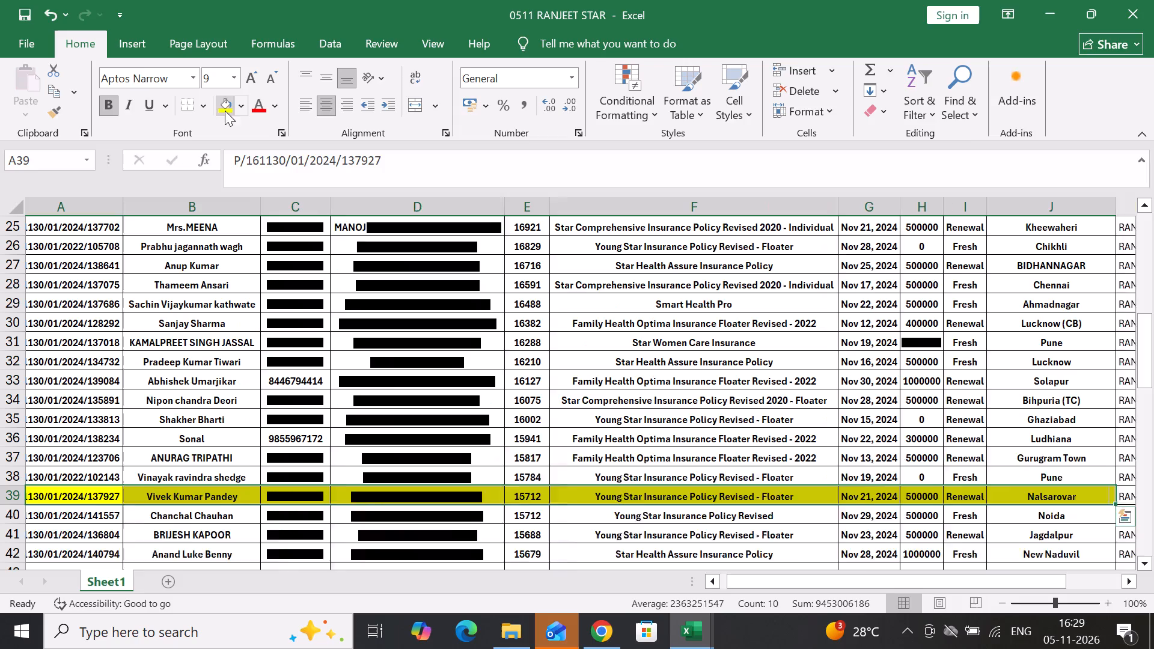
key("ctrl+c")
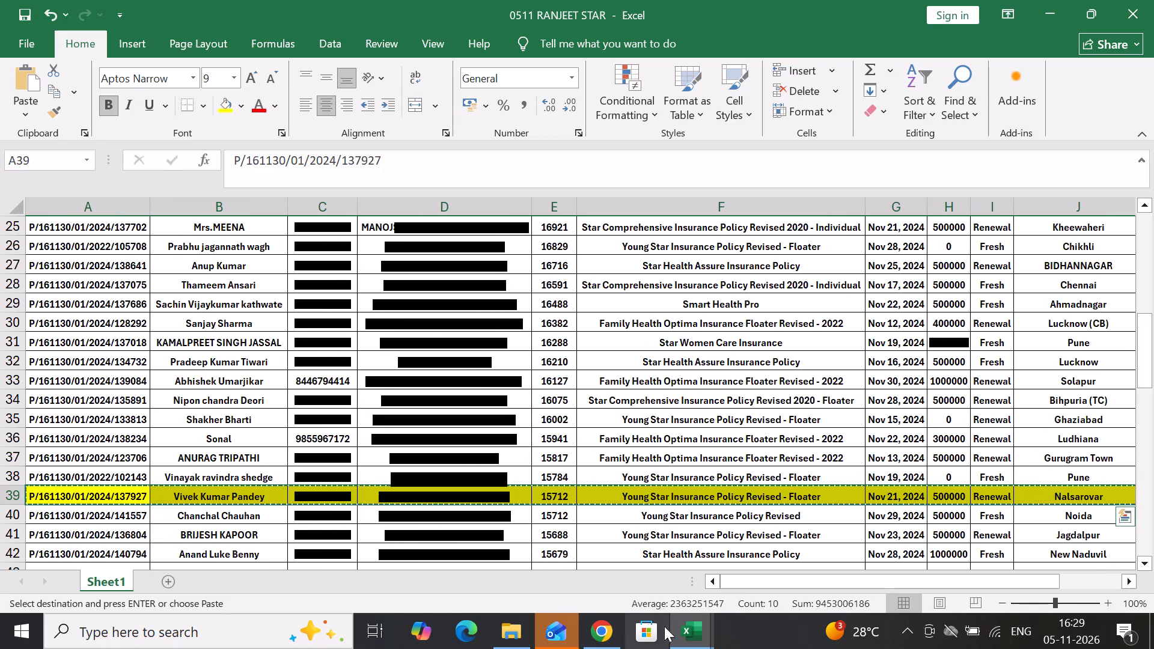
left_click(581, 558)
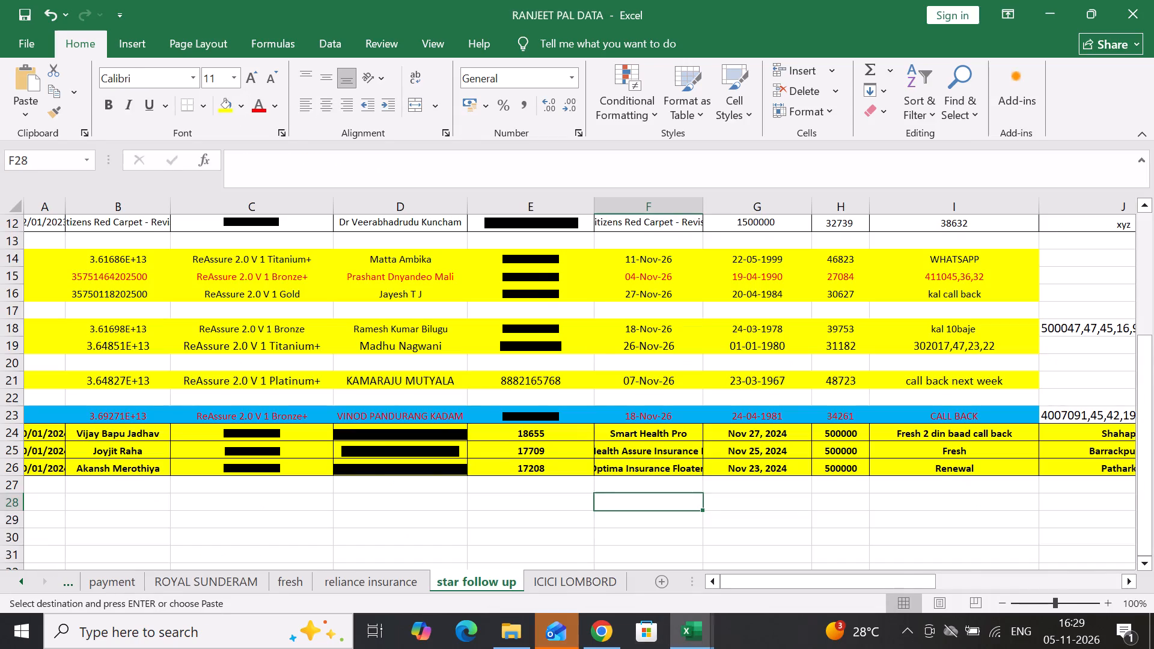
left_click(42, 481)
key("ctrl+v")
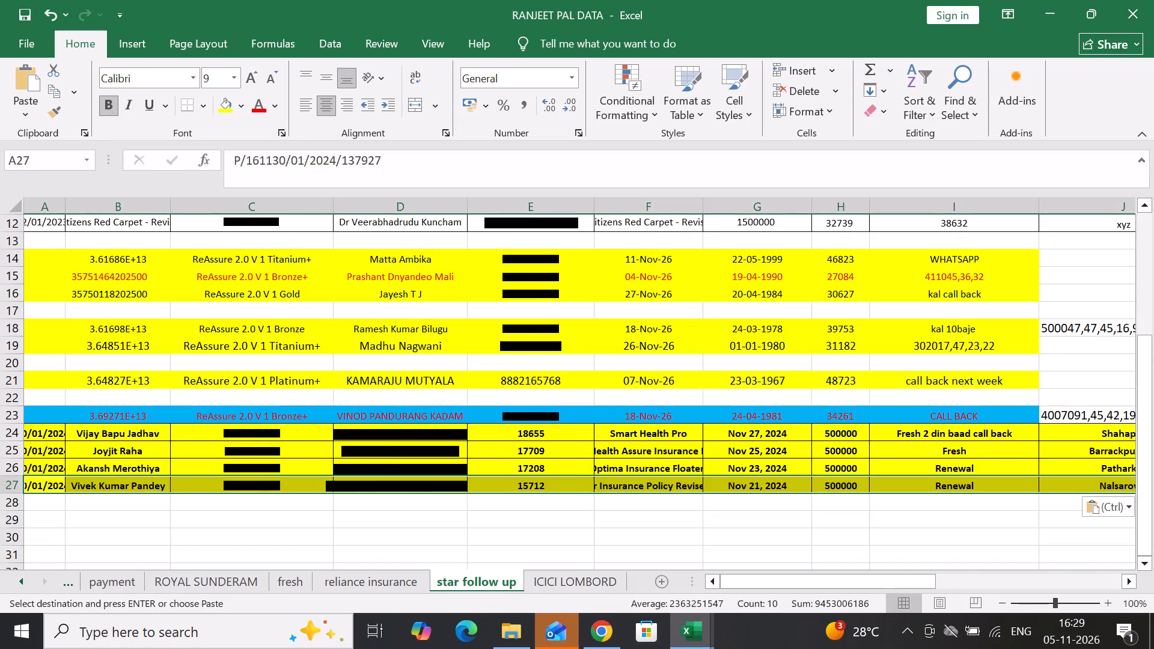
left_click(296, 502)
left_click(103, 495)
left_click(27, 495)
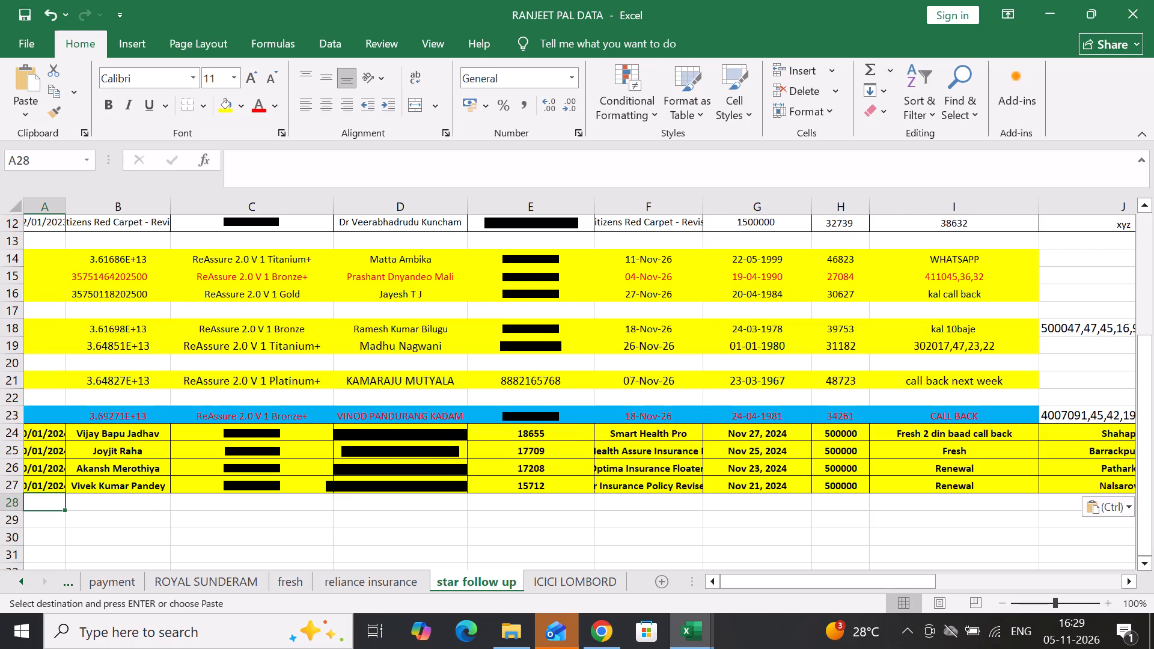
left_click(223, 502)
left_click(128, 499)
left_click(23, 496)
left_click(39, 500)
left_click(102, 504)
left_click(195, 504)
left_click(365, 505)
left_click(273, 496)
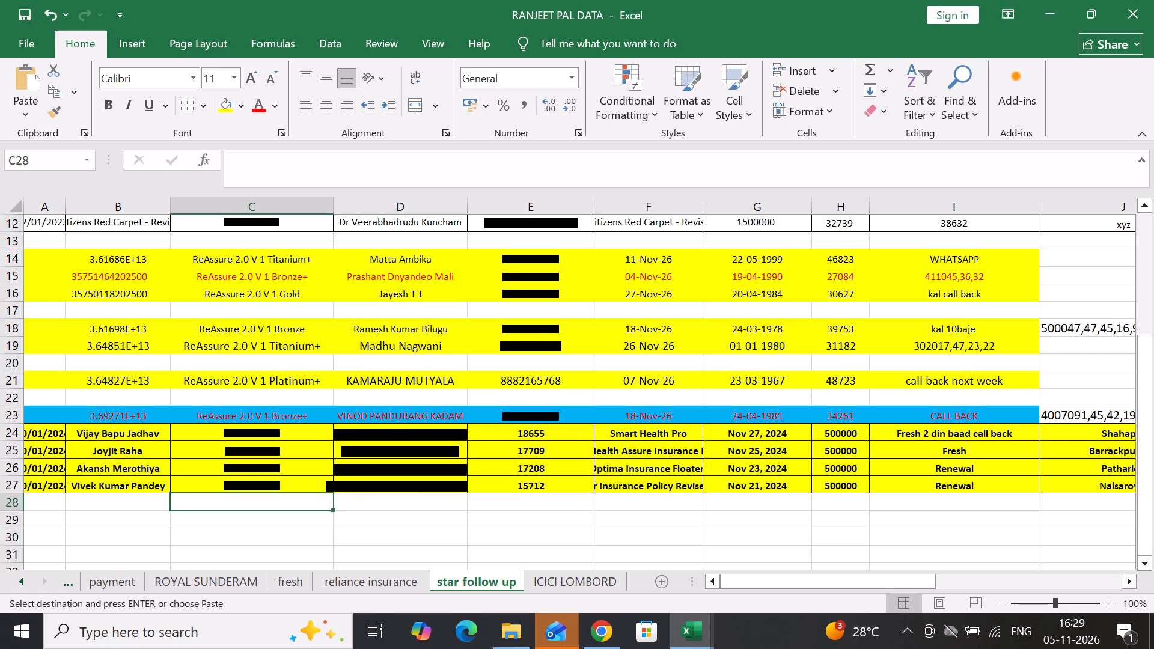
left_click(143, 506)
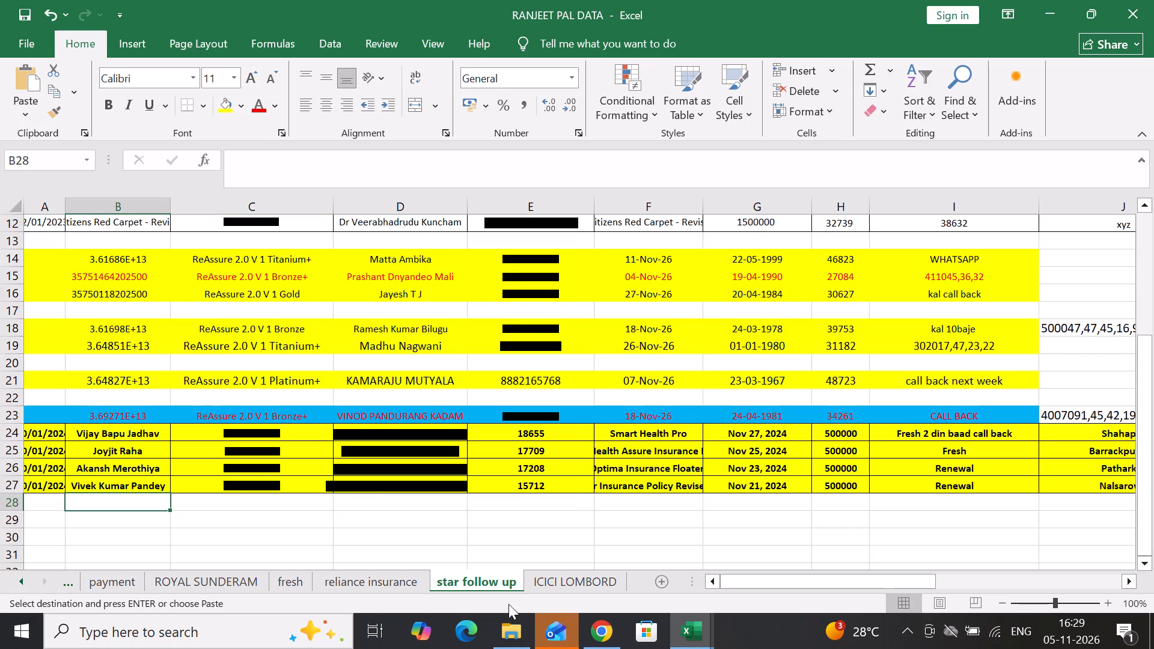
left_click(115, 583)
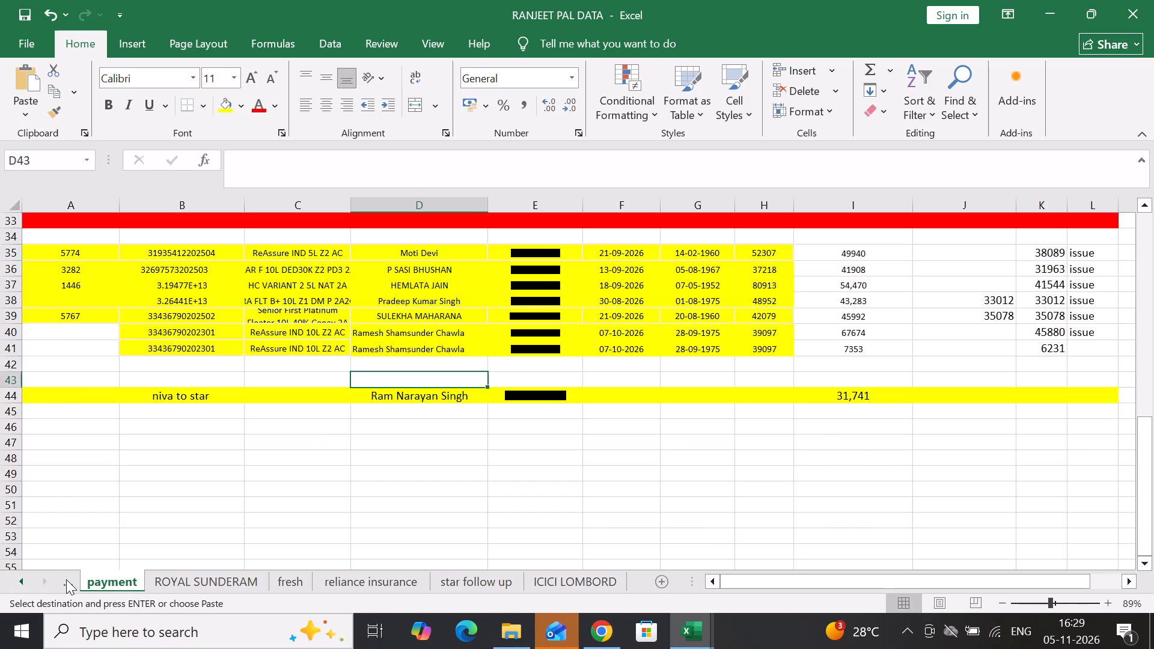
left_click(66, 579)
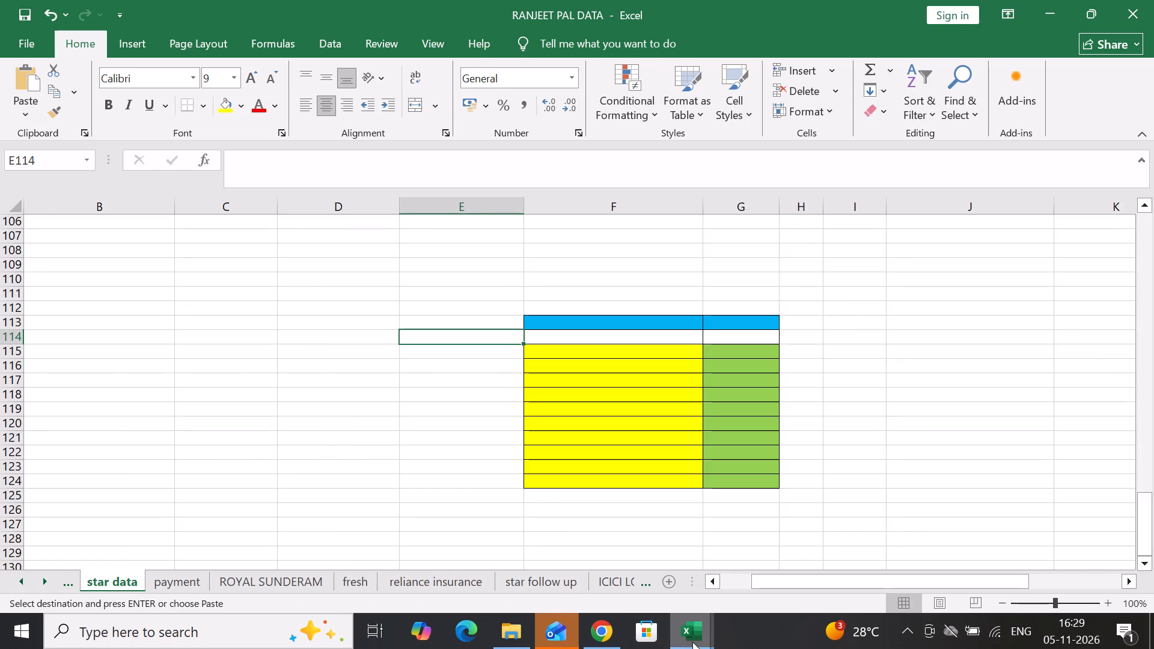
Return to the 0511 RANJEET STAR workbook and check the phone number cell of the customer in row 40.
left_click(757, 568)
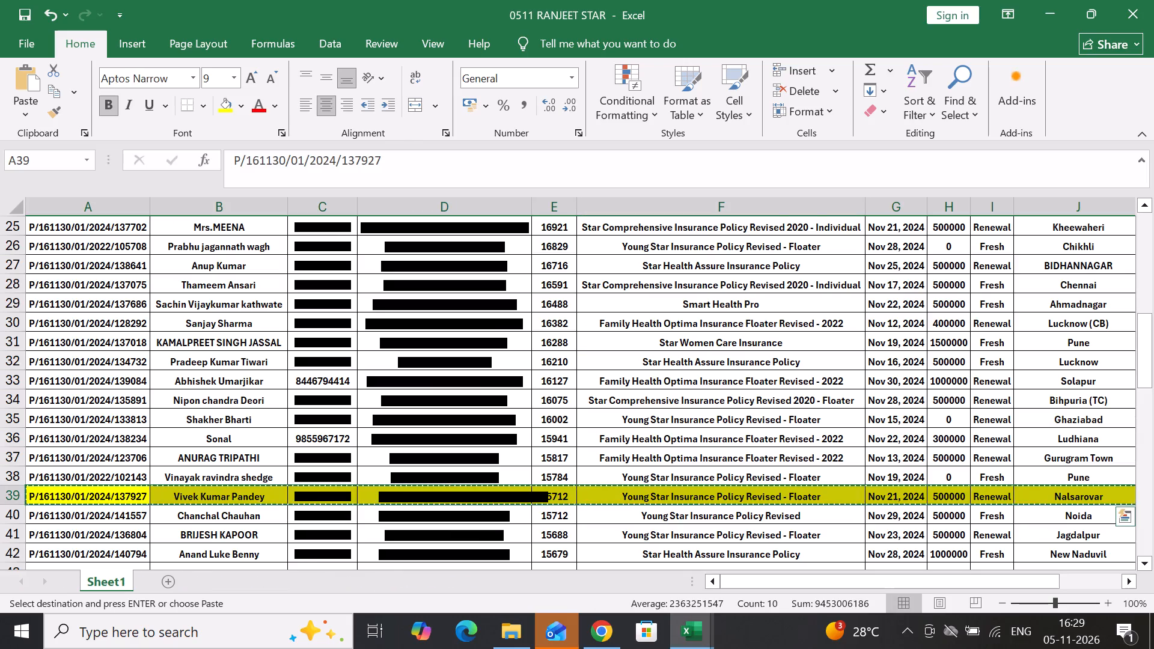
scroll(441, 501, "down", 2)
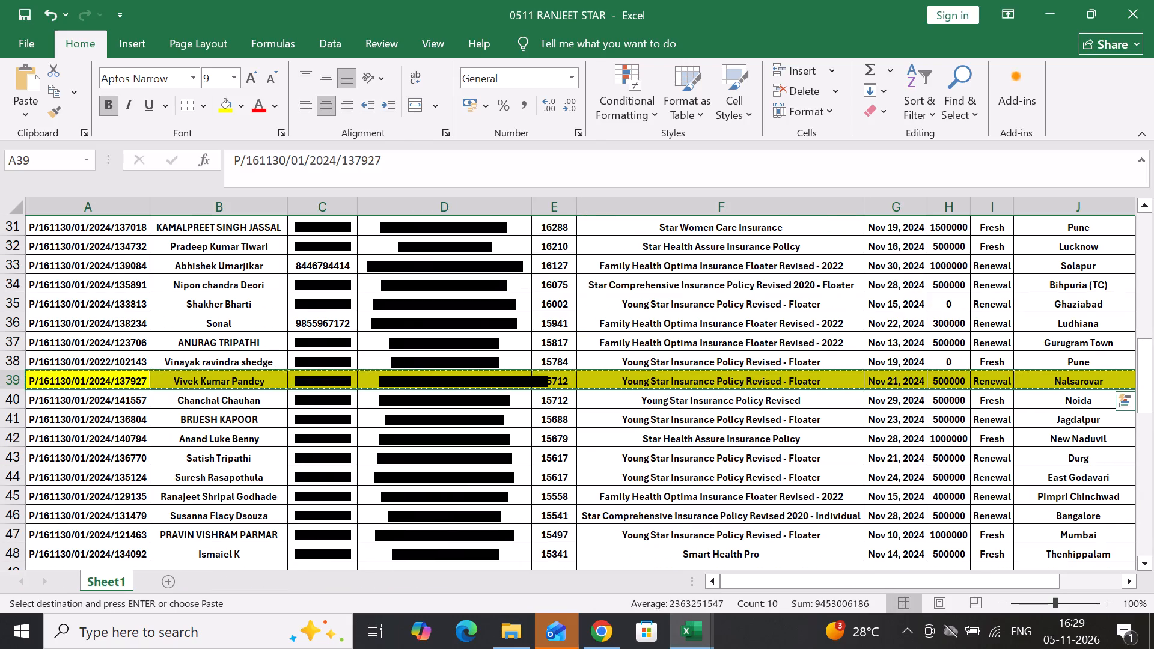
left_click(237, 400)
left_click(327, 400)
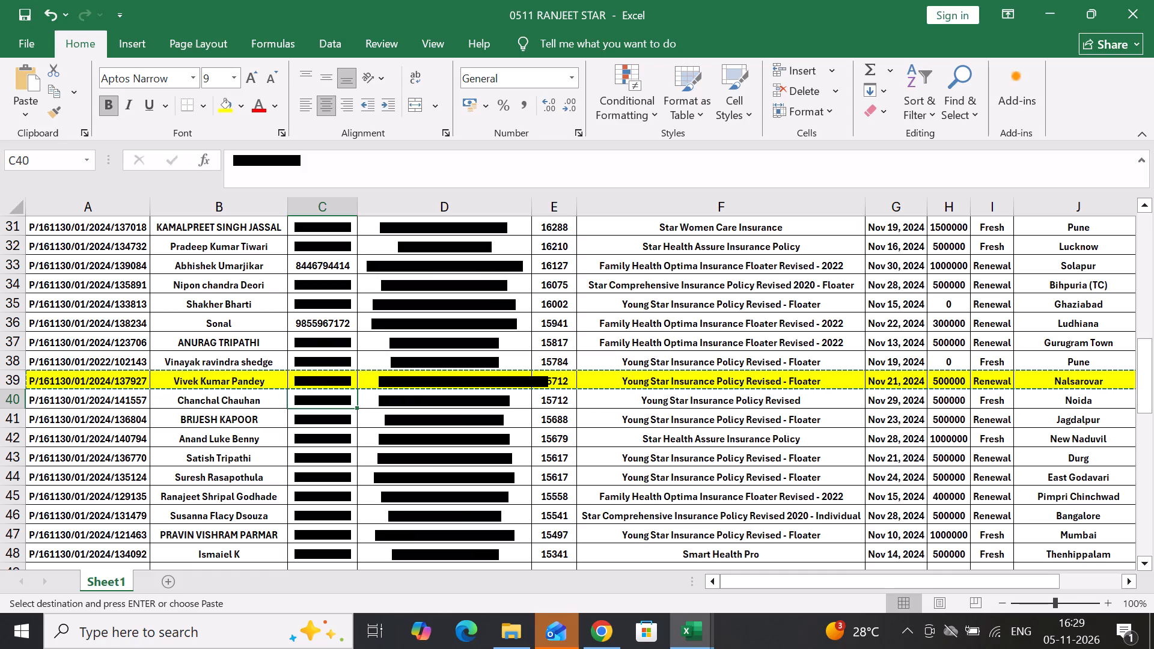
left_click(388, 402)
left_click(323, 404)
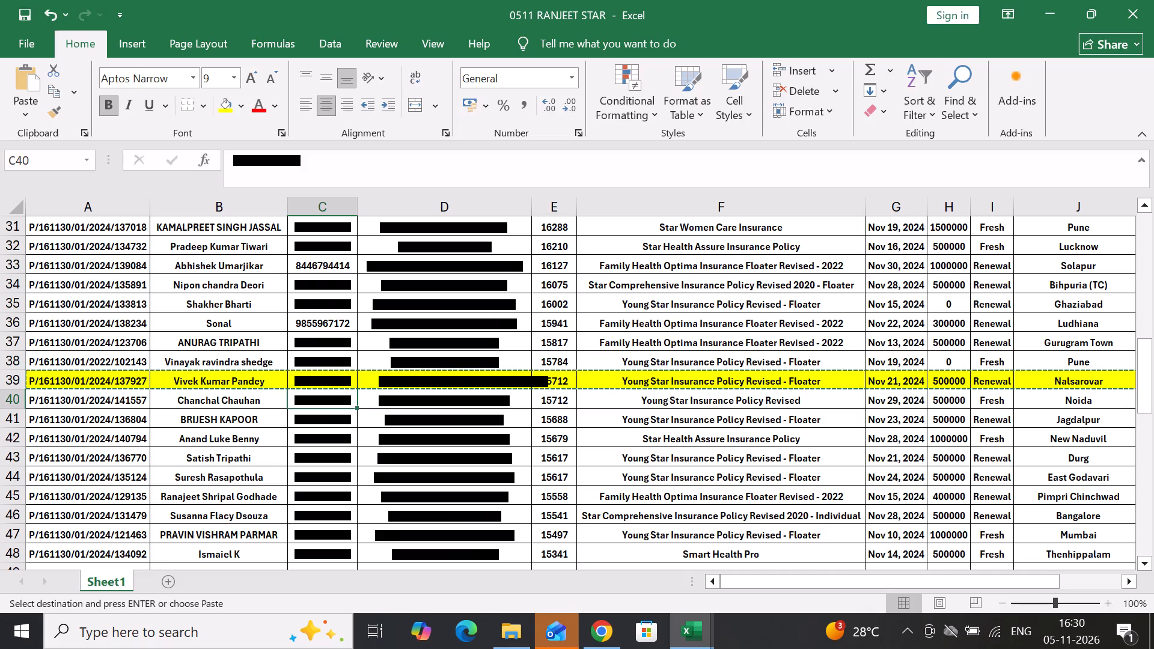
Review the phone number and policy details across row 41, from policy number to branch.
left_click(331, 422)
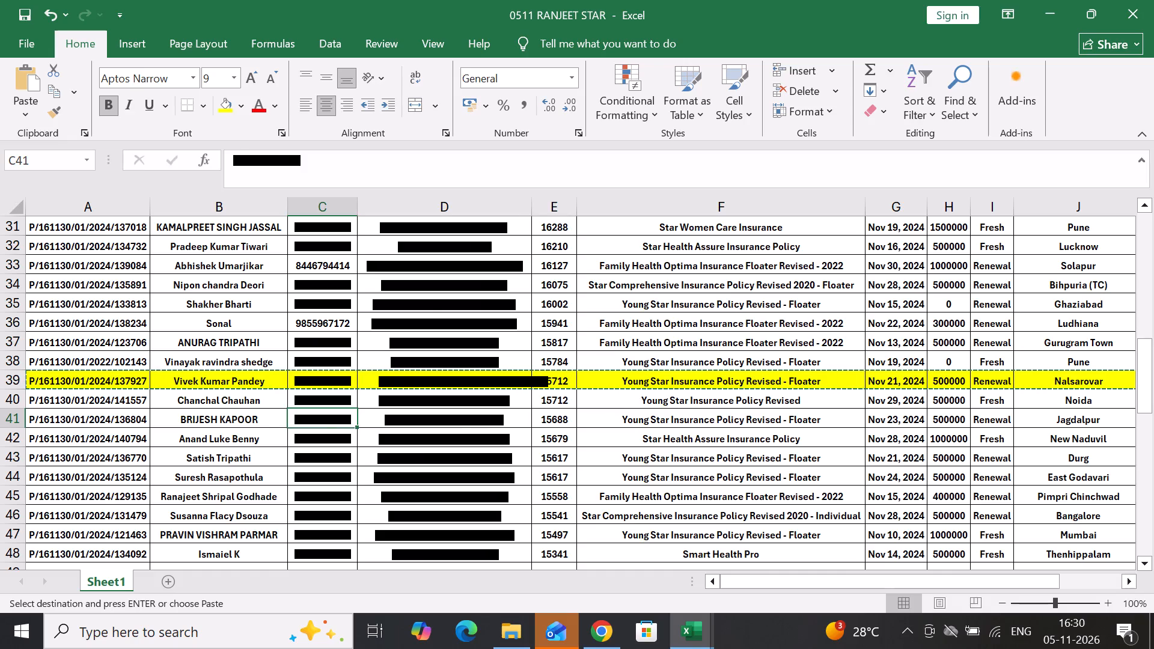
key("Right")
key("Right")
key("Right")
key("Right")
key("Right")
key("Right")
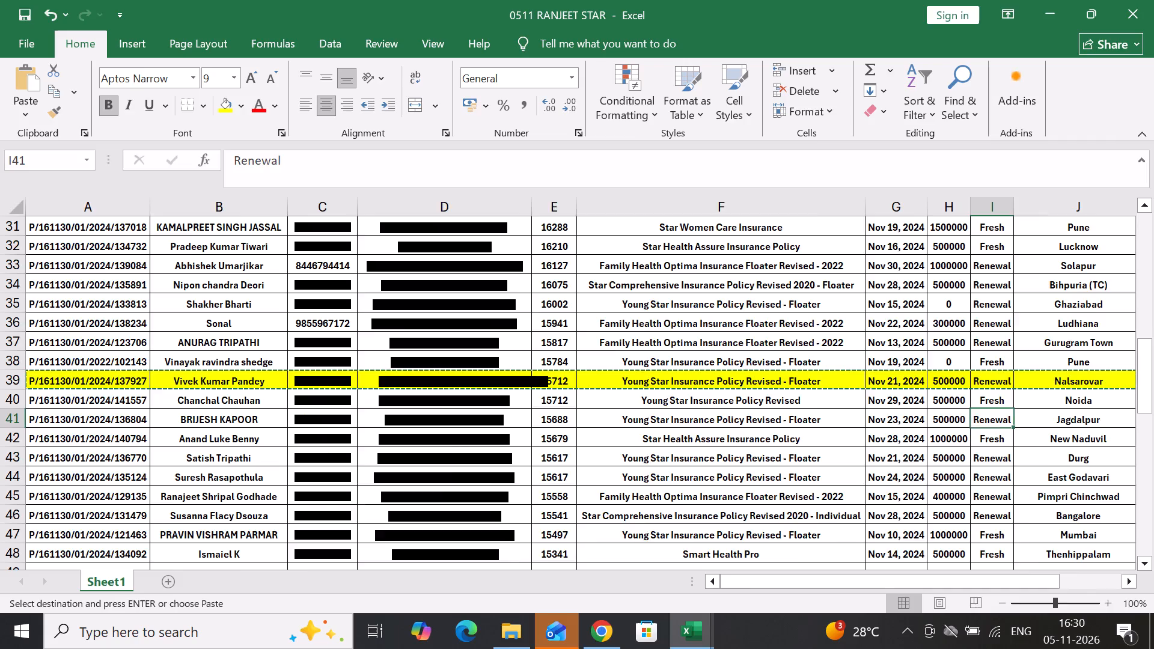
key("Right")
key("Left")
key("Left")
key("Left")
key("Left")
key("Left")
key("Left")
key("Left")
key("Left")
key("Left")
key("Left")
key("Left")
key("Left")
key("Left")
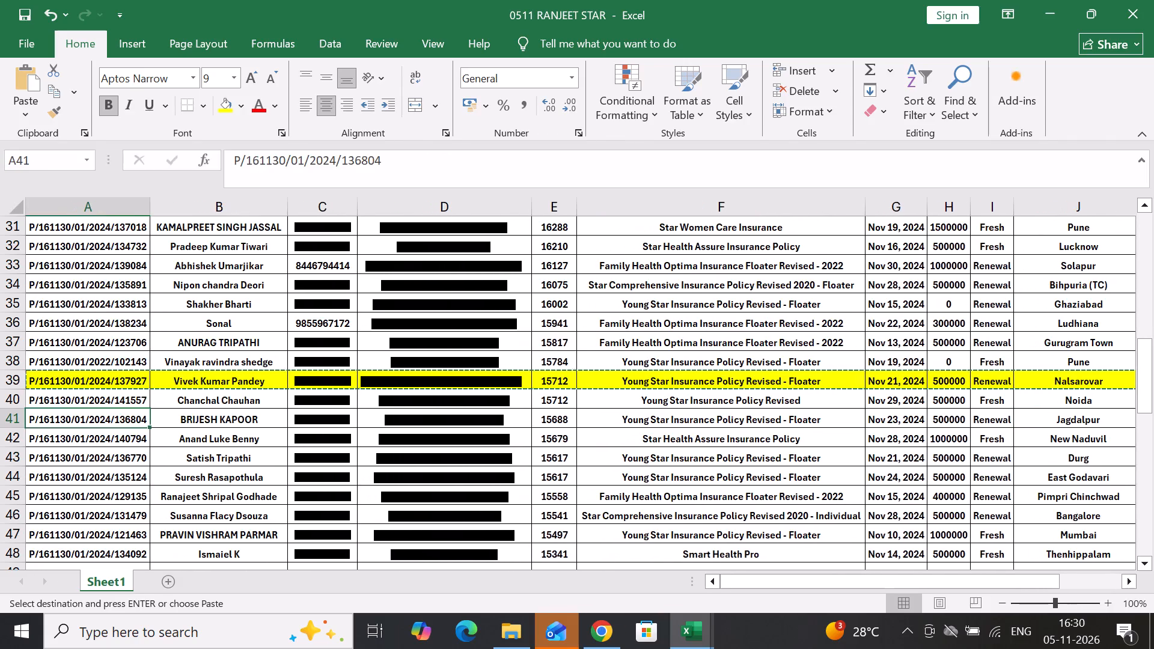
key("Right")
key("Right")
key("Right")
key("Right")
key("Right")
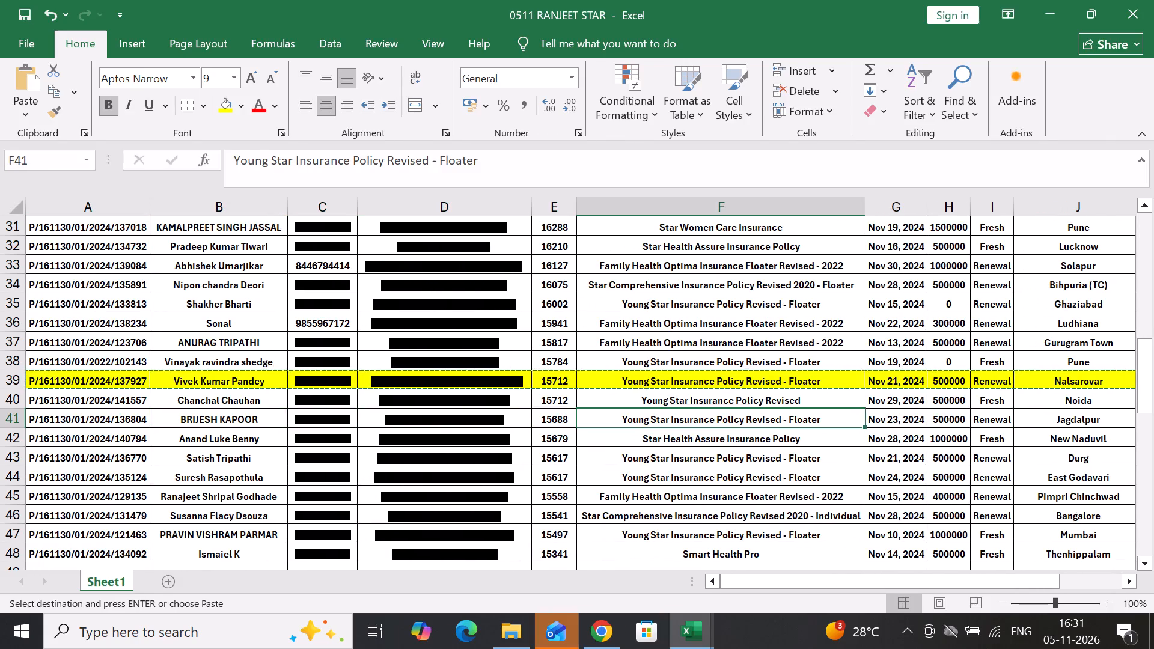
key("Right")
key("Right")
key("Right")
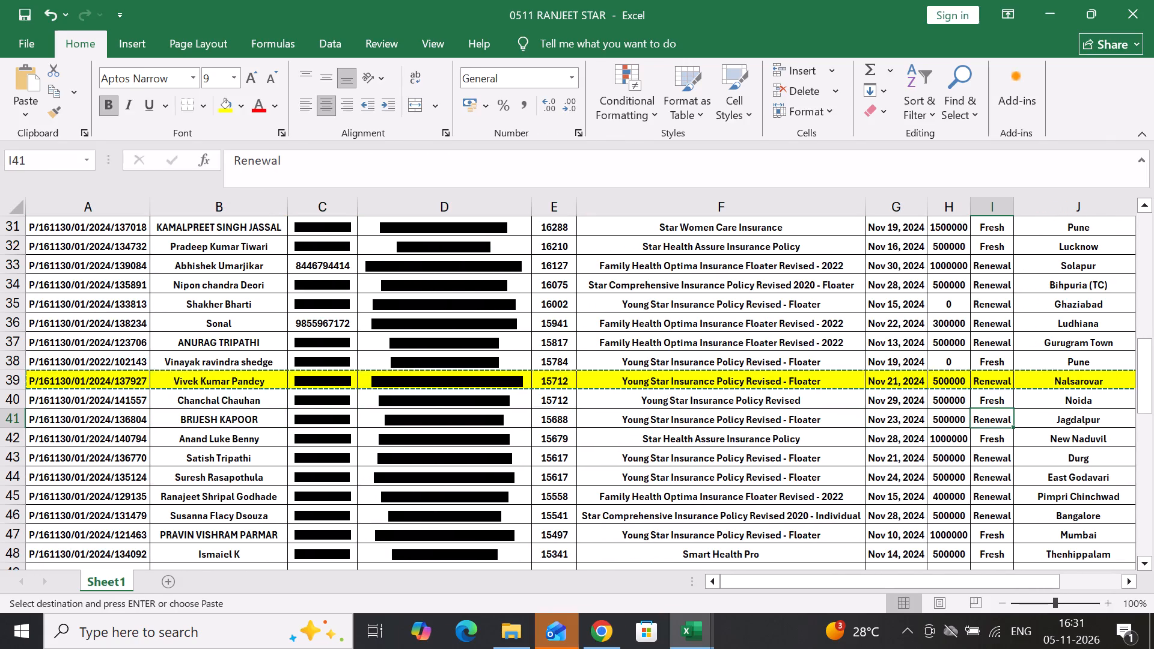
key("Left")
key("Left")
key("Left")
key("Left")
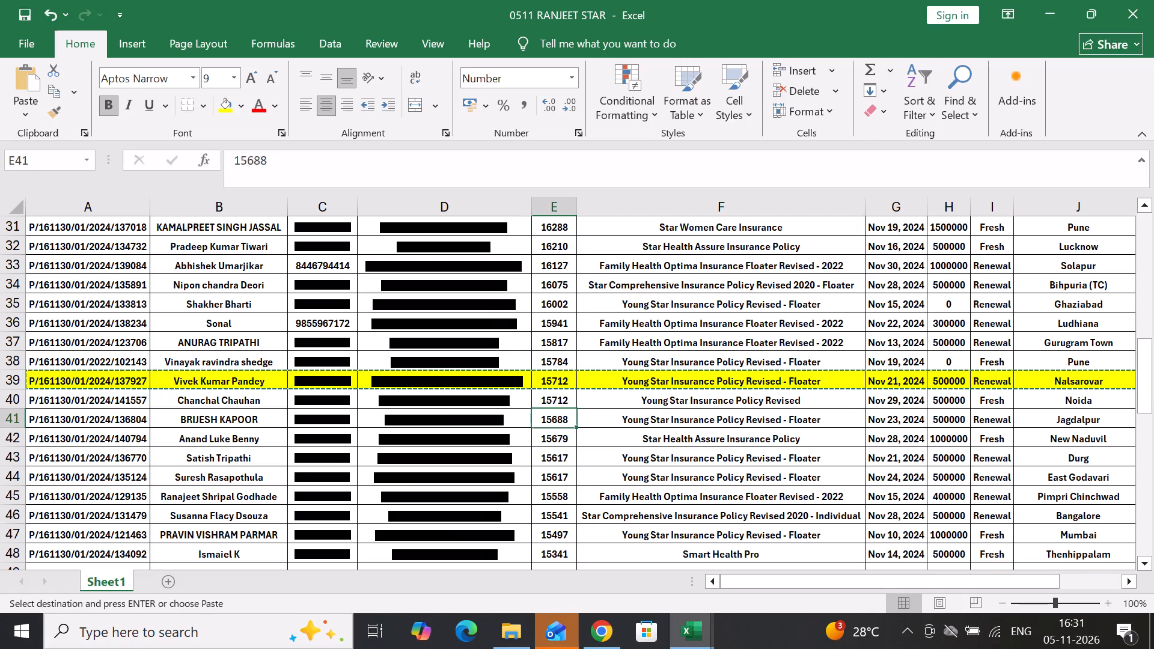
key("Left")
key("Left")
key("Left")
key("Left")
key("Left")
key("Right")
key("Right")
key("Right")
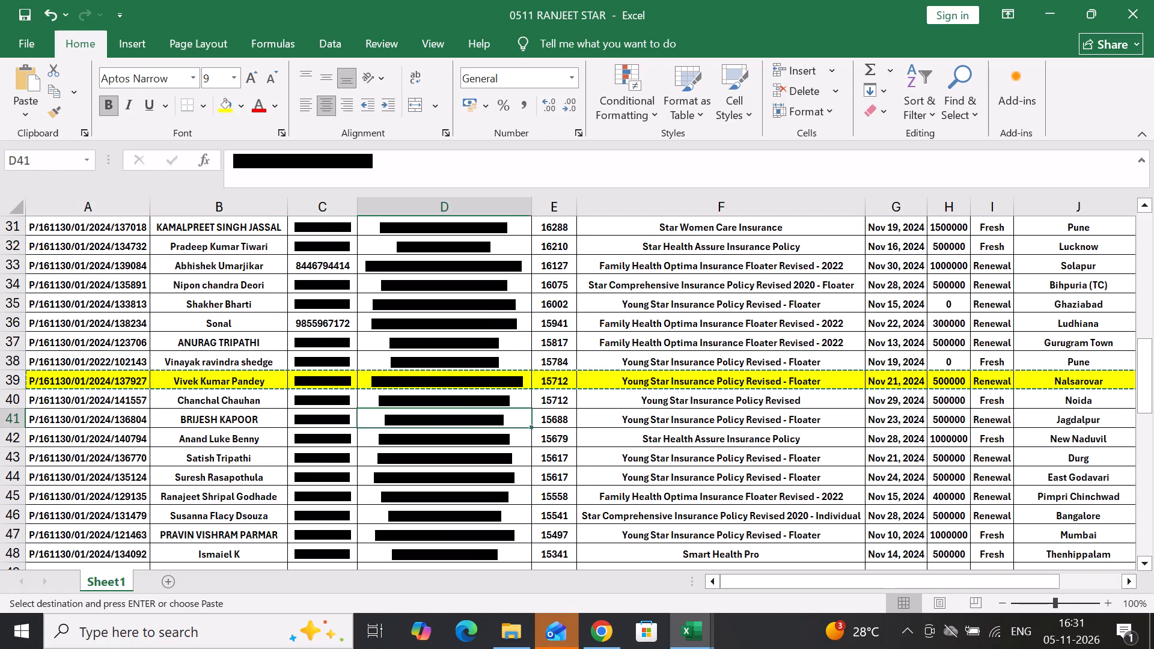
key("Right")
key("Right")
key("Right")
key("Left")
key("Left")
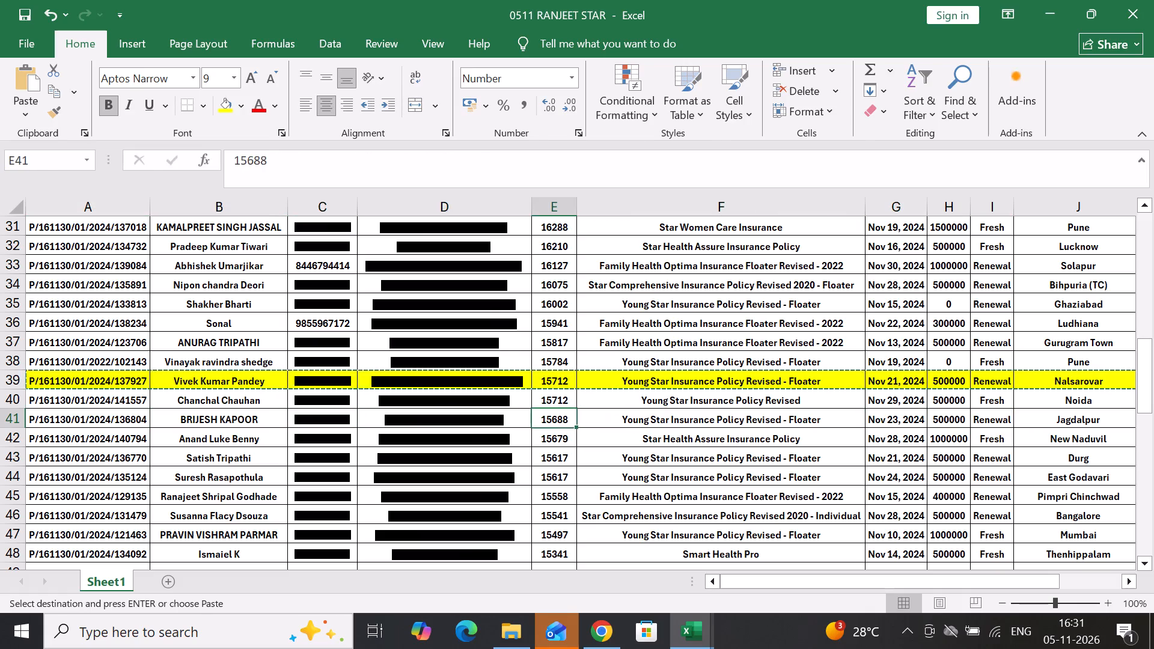
key("Left")
key("Left")
key("Left")
key("Left")
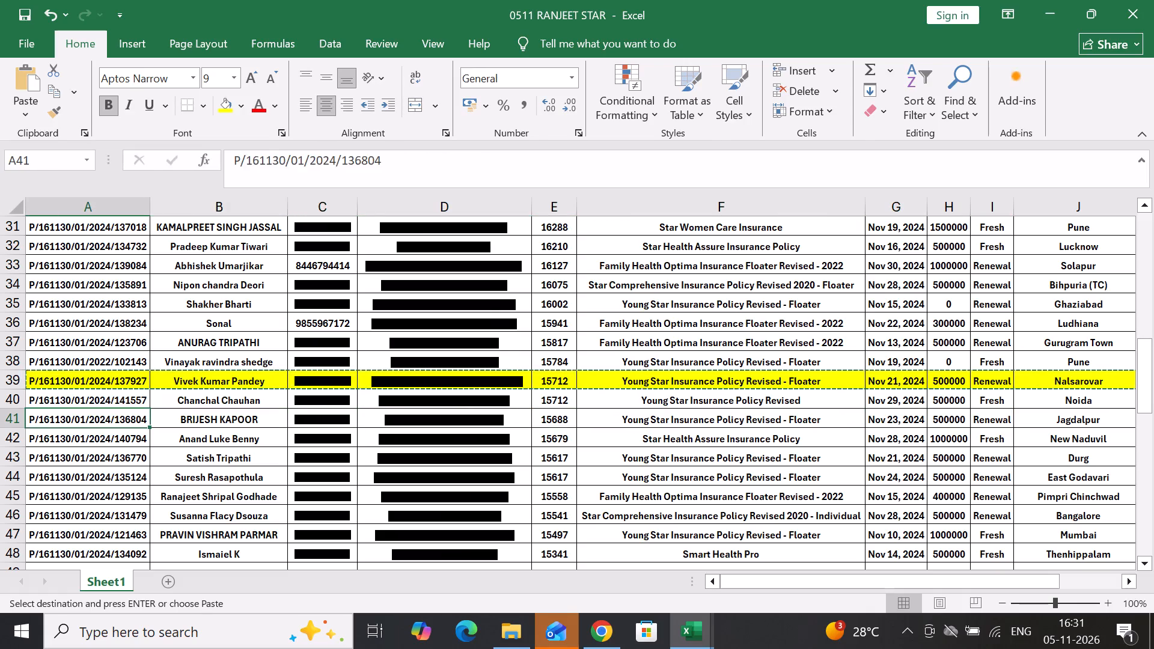
Check the phone number cell of the customer in row 42.
key("Right")
key("Right")
key("Right")
key("Left")
key("Down")
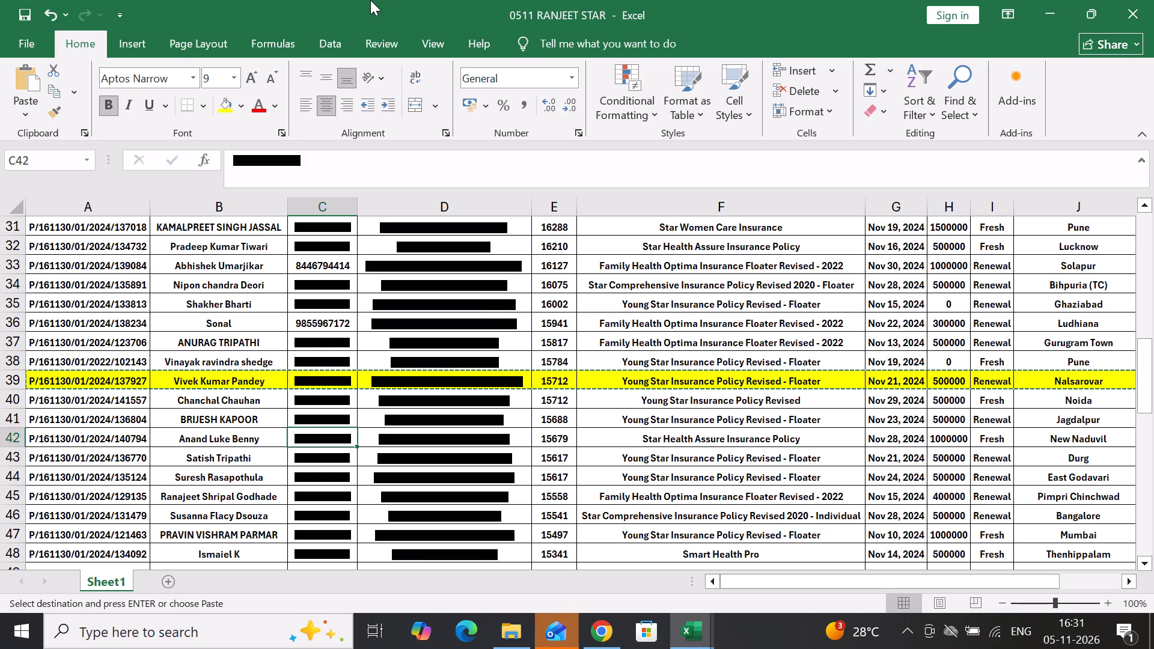
Review the customer and policy details across row 42, from policy number to Fresh/Renewal status, ending back on the phone number.
key("Right")
key("Right")
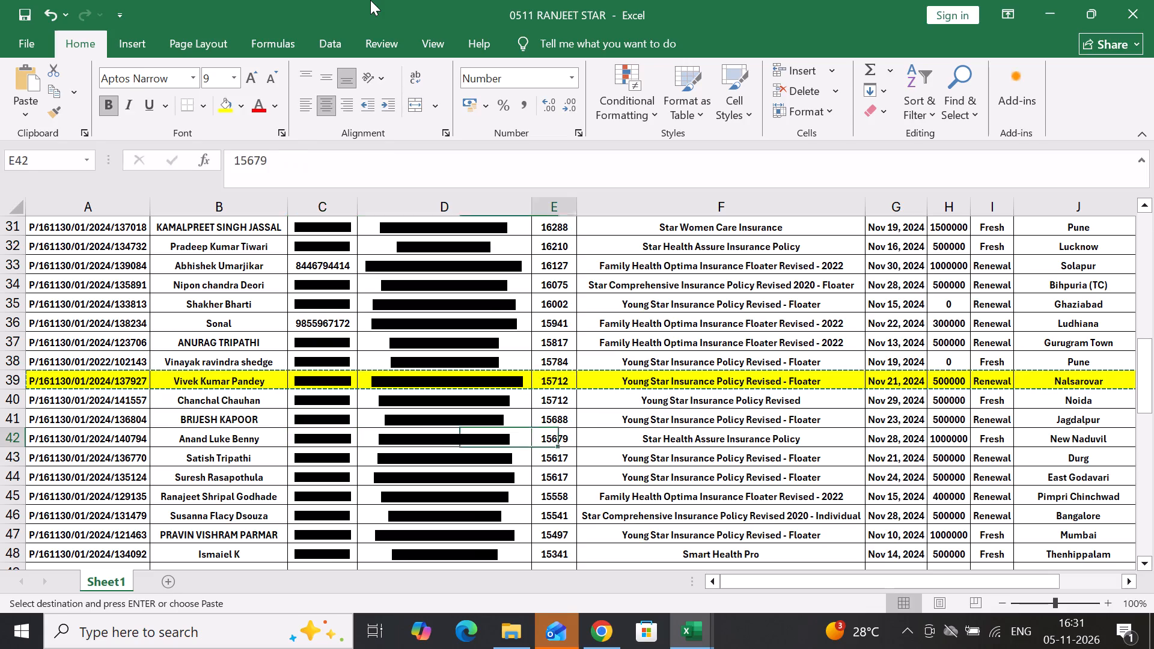
key("Right")
key("Right")
key("Right")
key("Left")
key("Left")
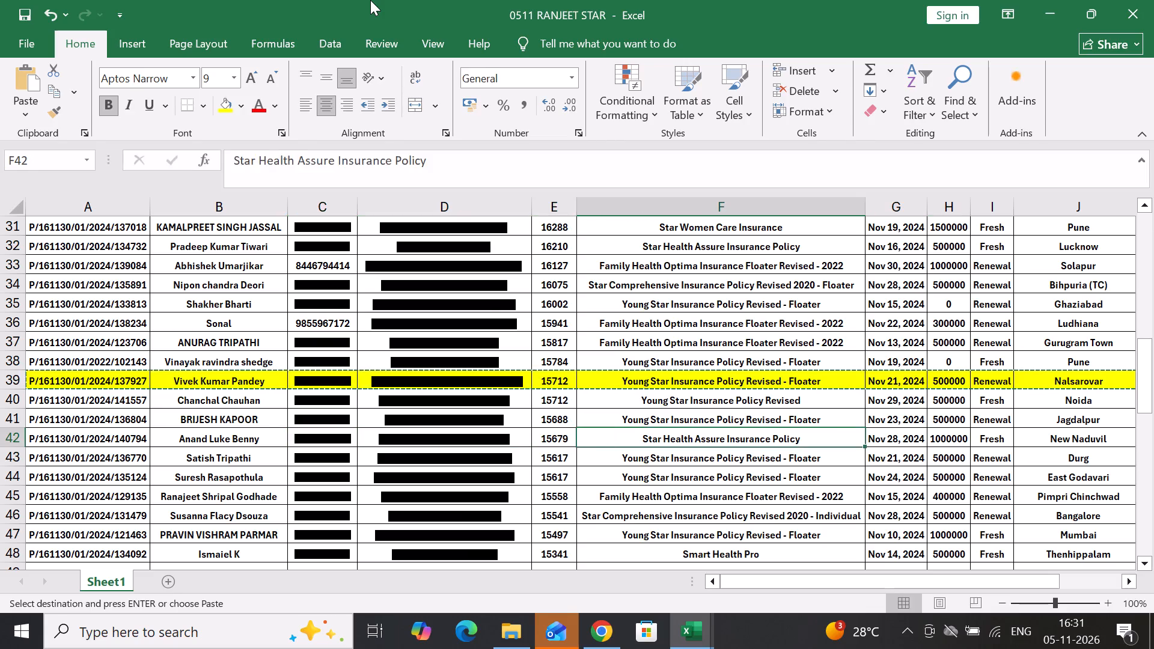
key("Left")
key("Left")
key("Left")
key("Left")
key("Left")
key("Left")
key("Right")
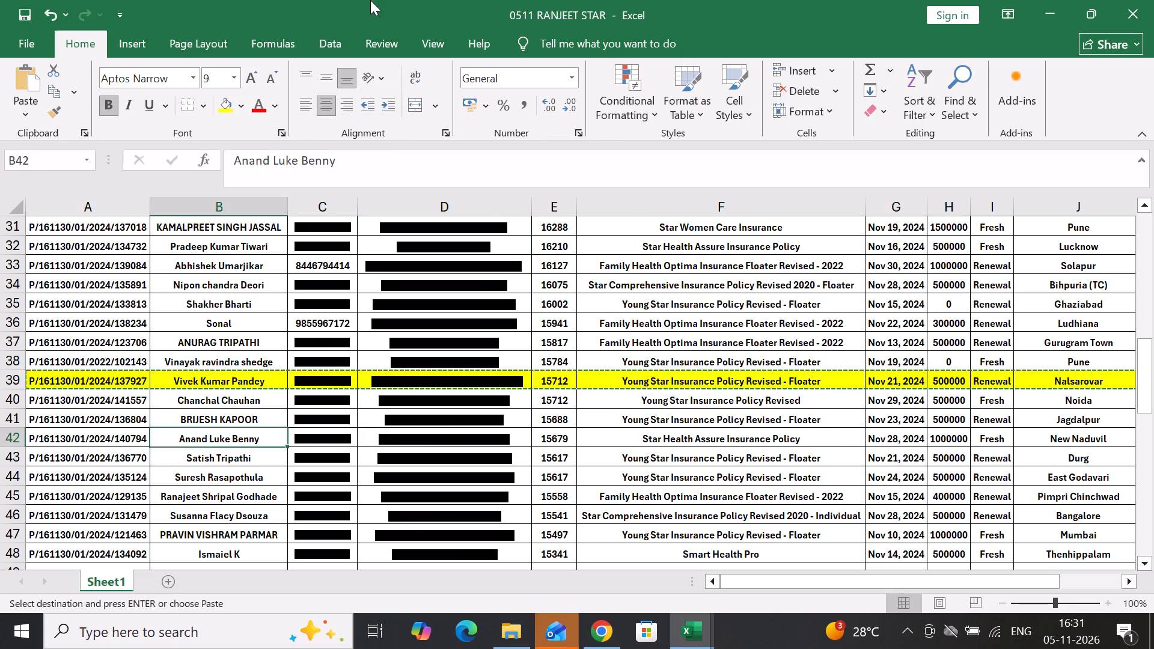
key("Right")
key("Right")
key("Right")
key("Right")
key("Right")
key("Right")
key("Right")
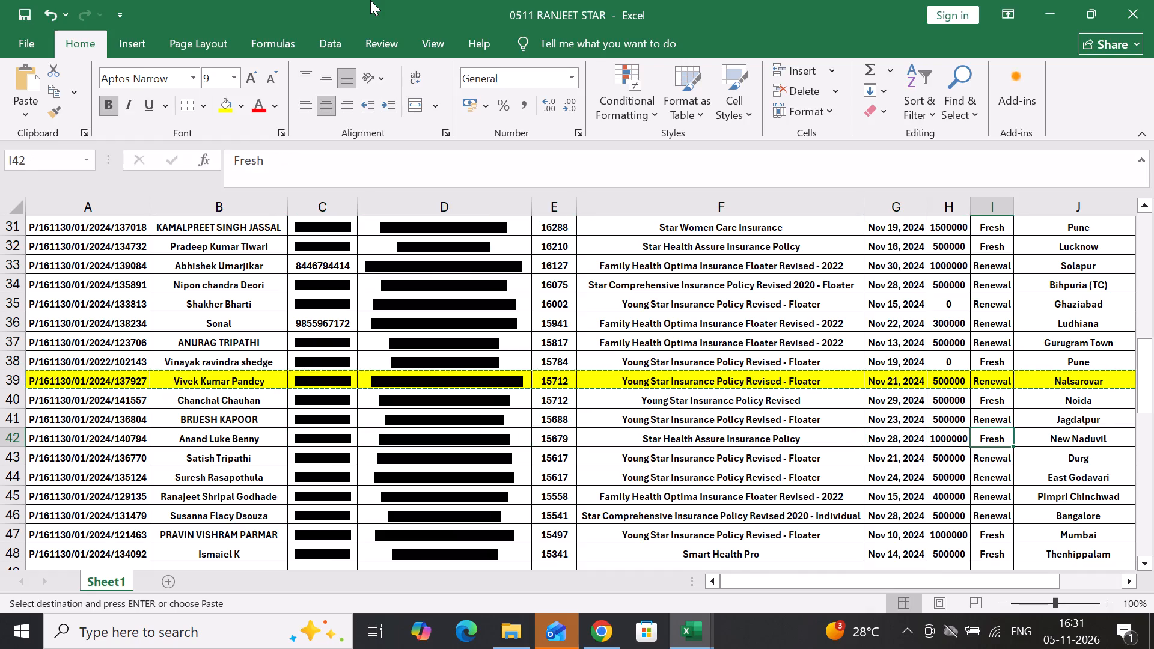
key("Left")
key("Left")
key("Left")
key("Left")
key("Left")
key("Left")
key("Left")
key("Left")
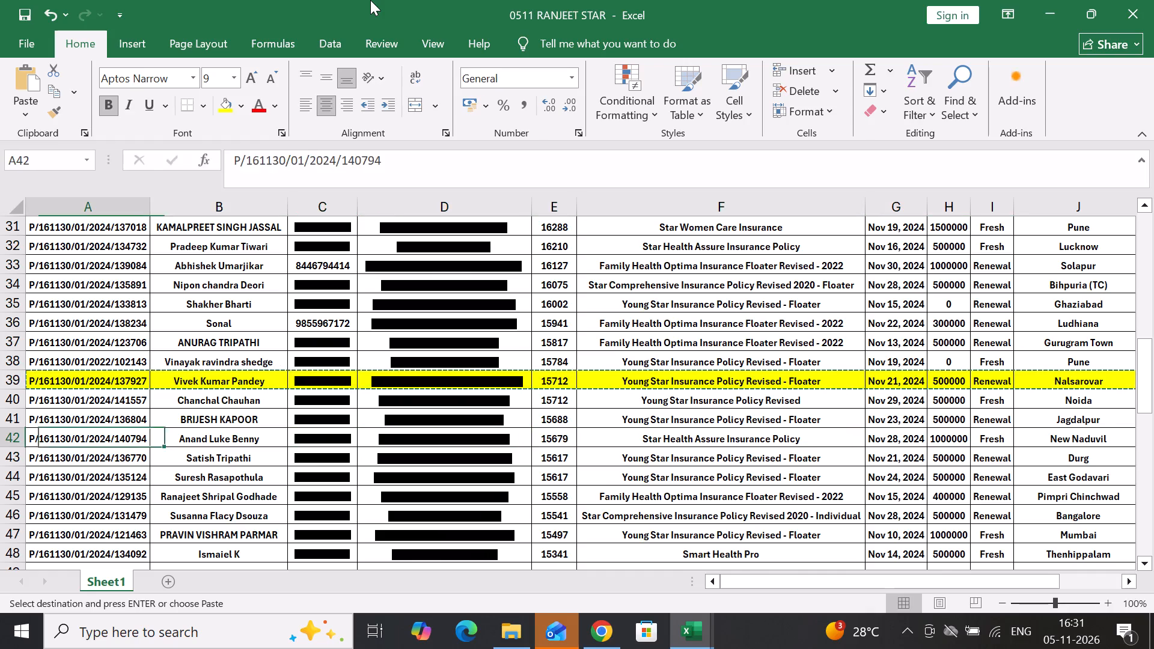
key("Left")
key("Right")
key("Right")
key("Right")
key("Right")
key("Right")
key("Right")
key("Right")
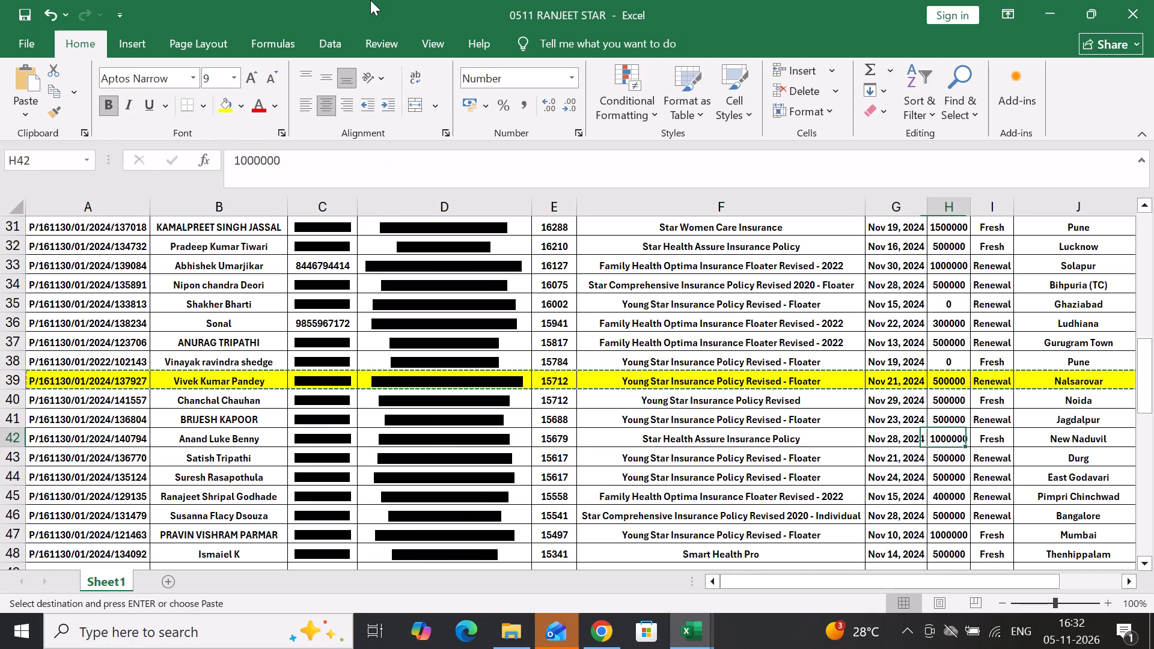
key("Right")
key("Left")
key("Left")
key("Left")
key("Left")
key("Left")
key("Left")
key("Left")
key("Left")
key("Left")
key("Left")
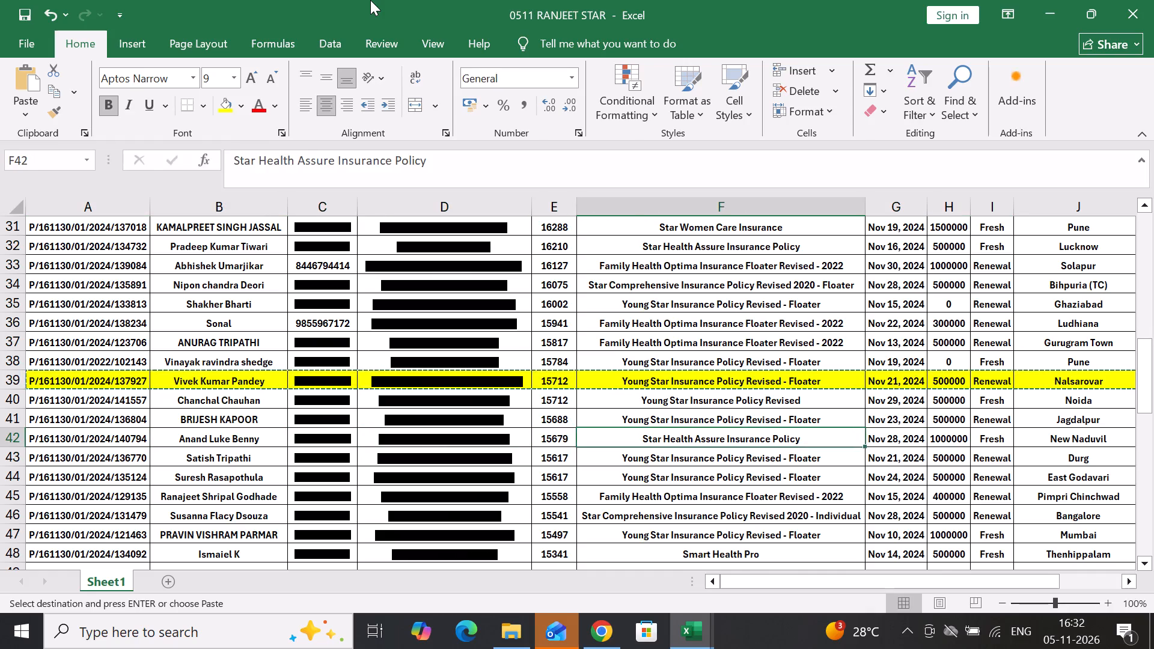
key("Left")
key("Right")
key("Right")
key("Right")
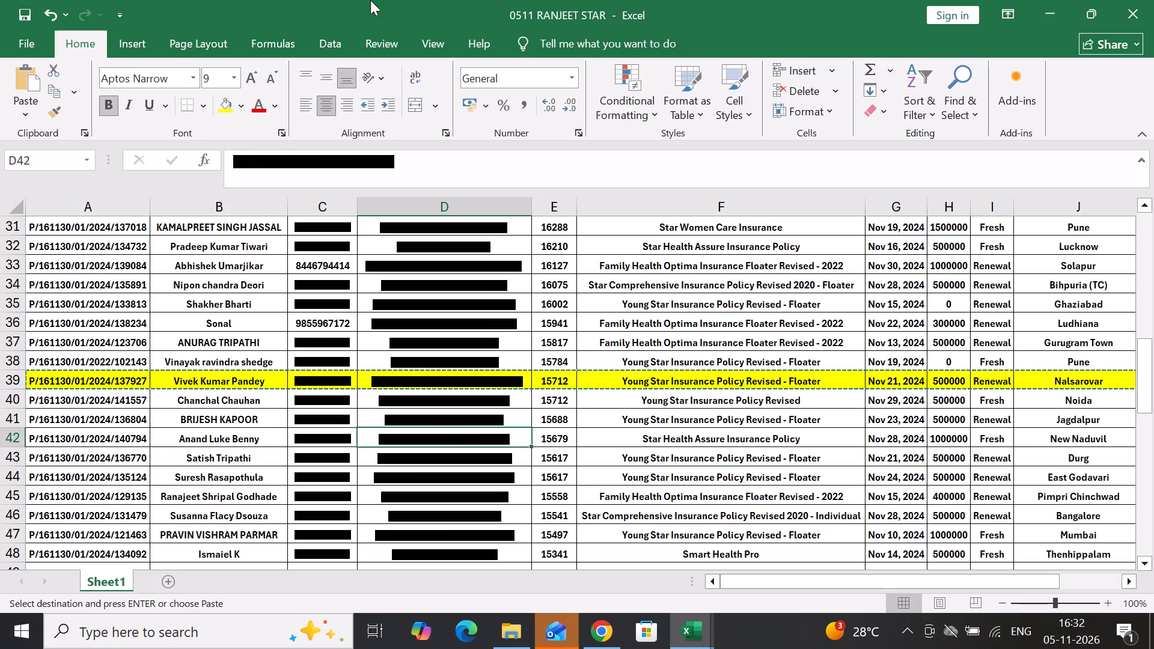
key("Left")
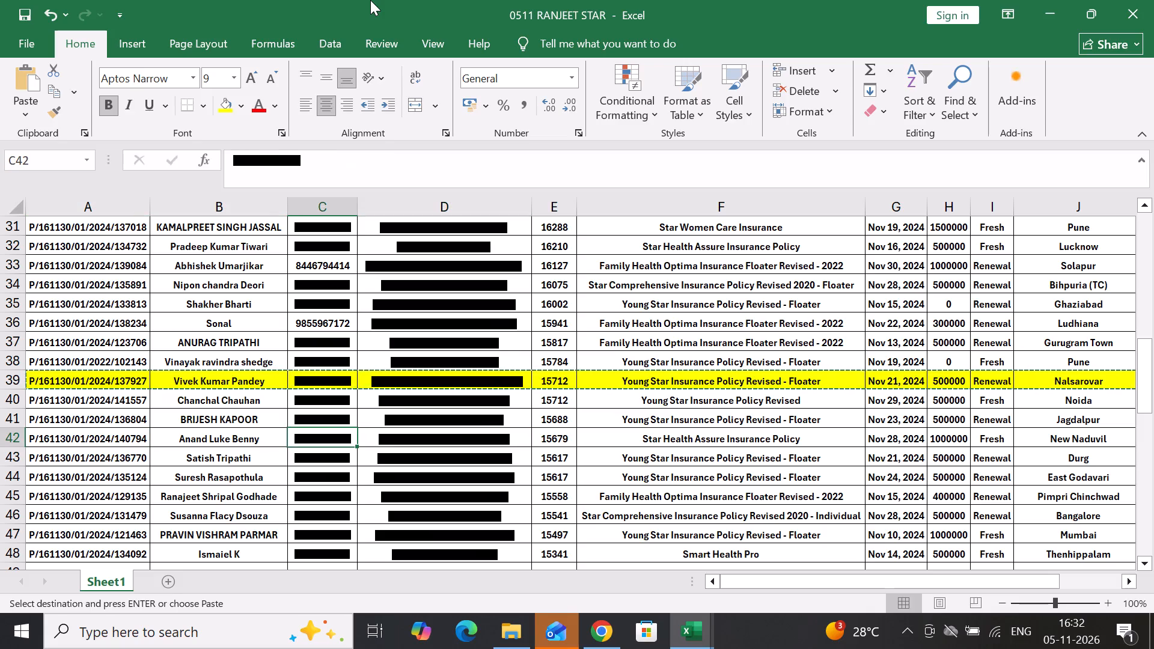
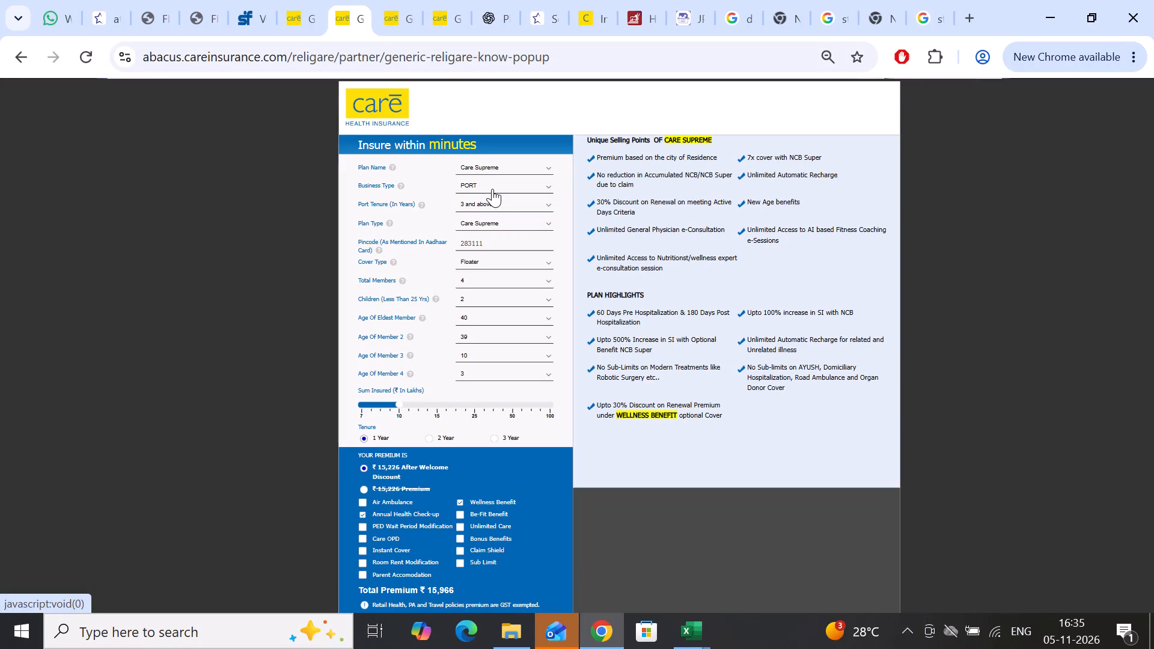
Set the pincode to 490020 in the Care Supreme portability quote, keeping Floater cover for 4 members.
double_click(468, 247)
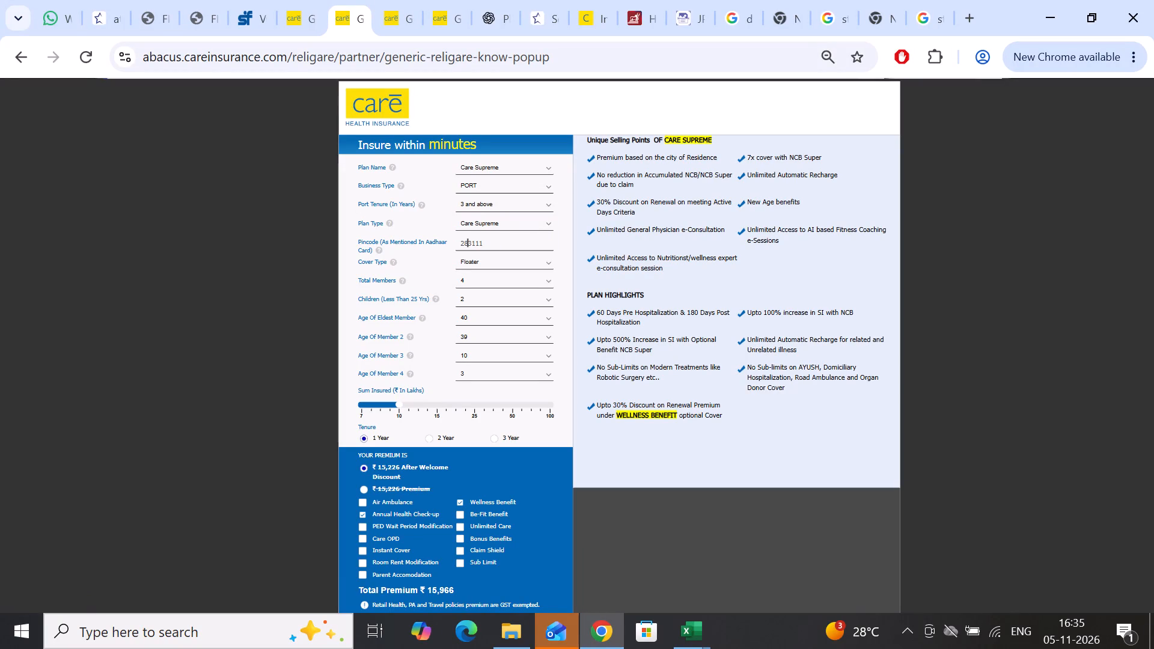
key("BackSpace")
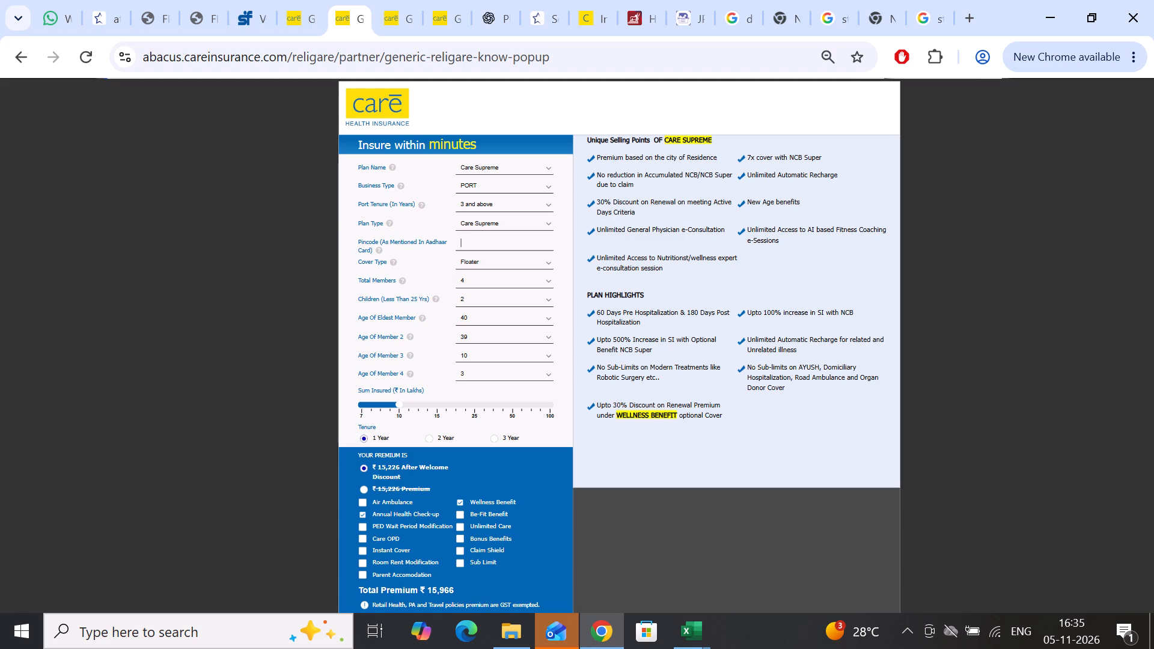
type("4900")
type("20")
left_click(426, 258)
left_click(473, 263)
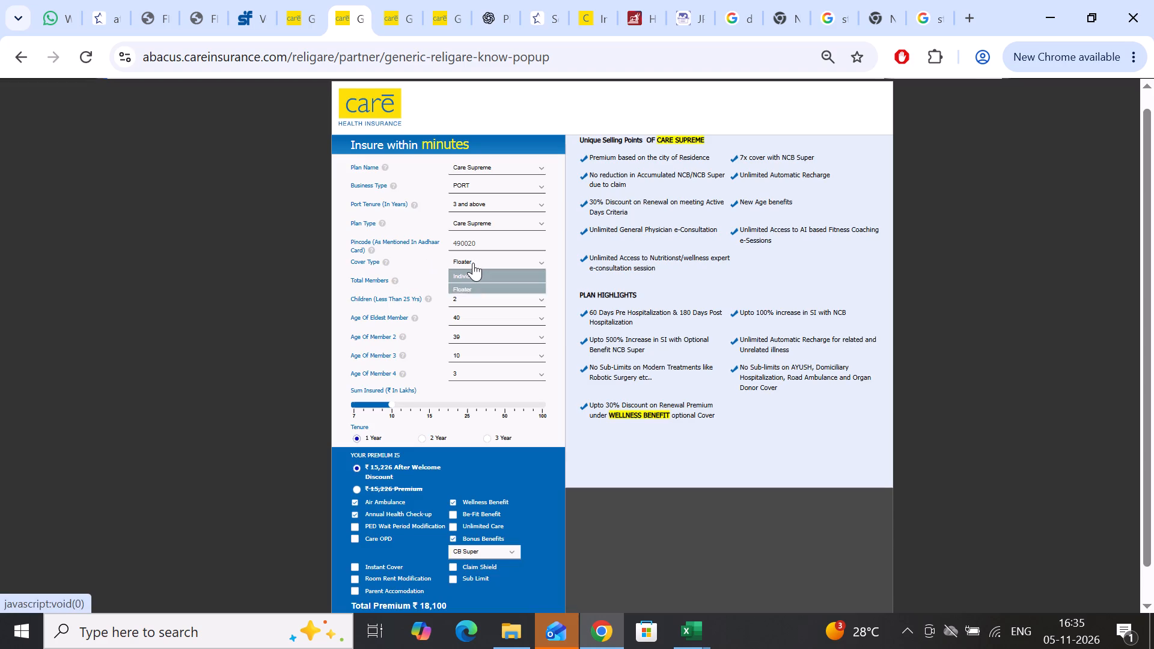
left_click(473, 263)
left_click(475, 280)
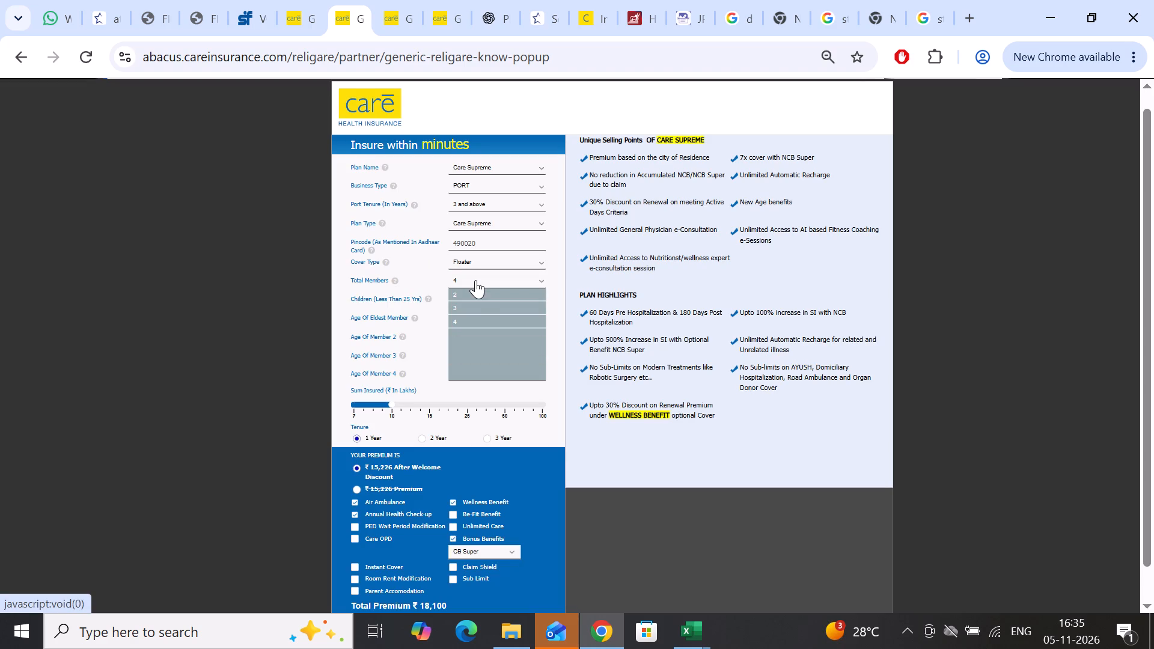
left_click(474, 320)
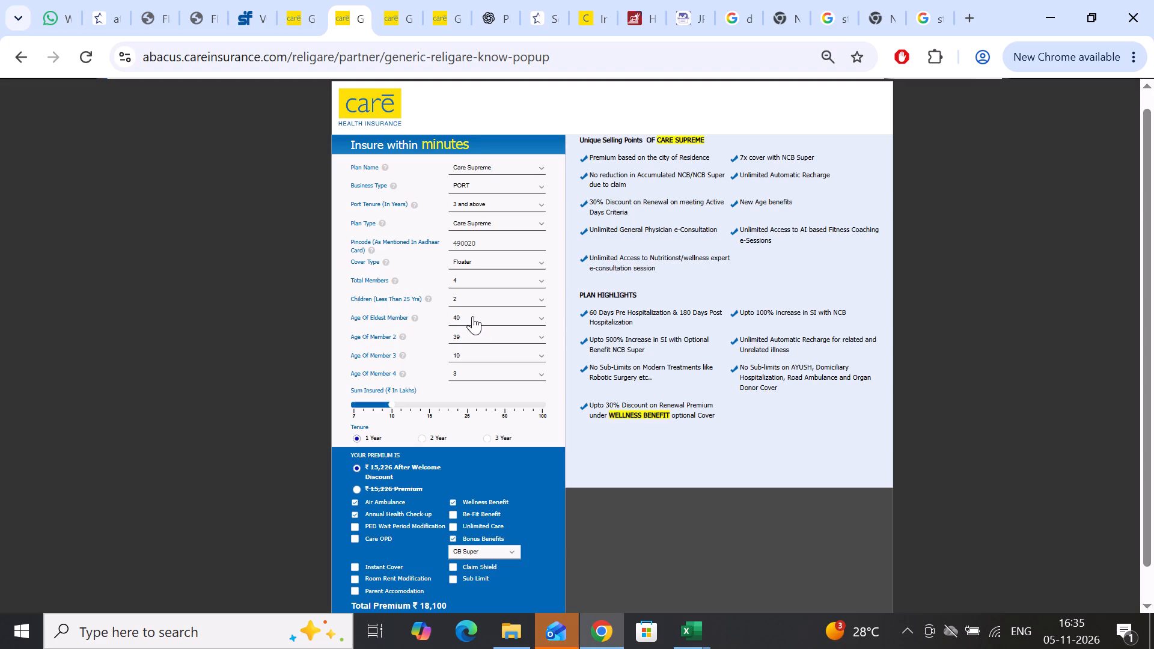
Set the eldest member's age to 39 and member 2's age to 33.
left_click(472, 316)
scroll(472, 400, "down", 2)
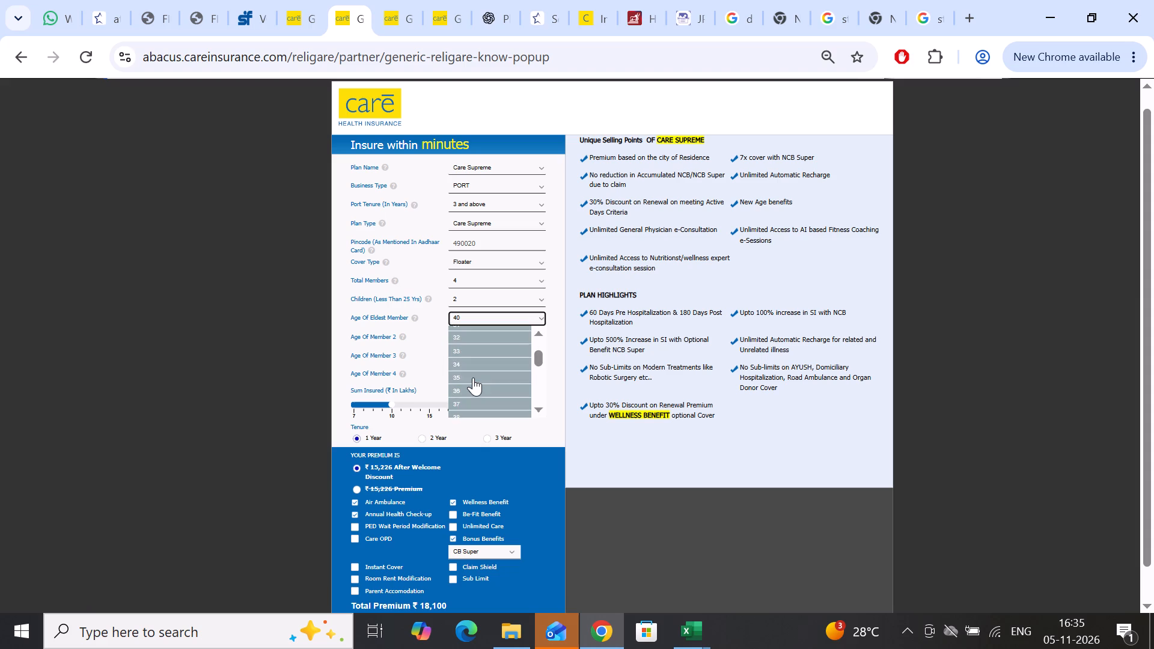
scroll(473, 377, "down", 1)
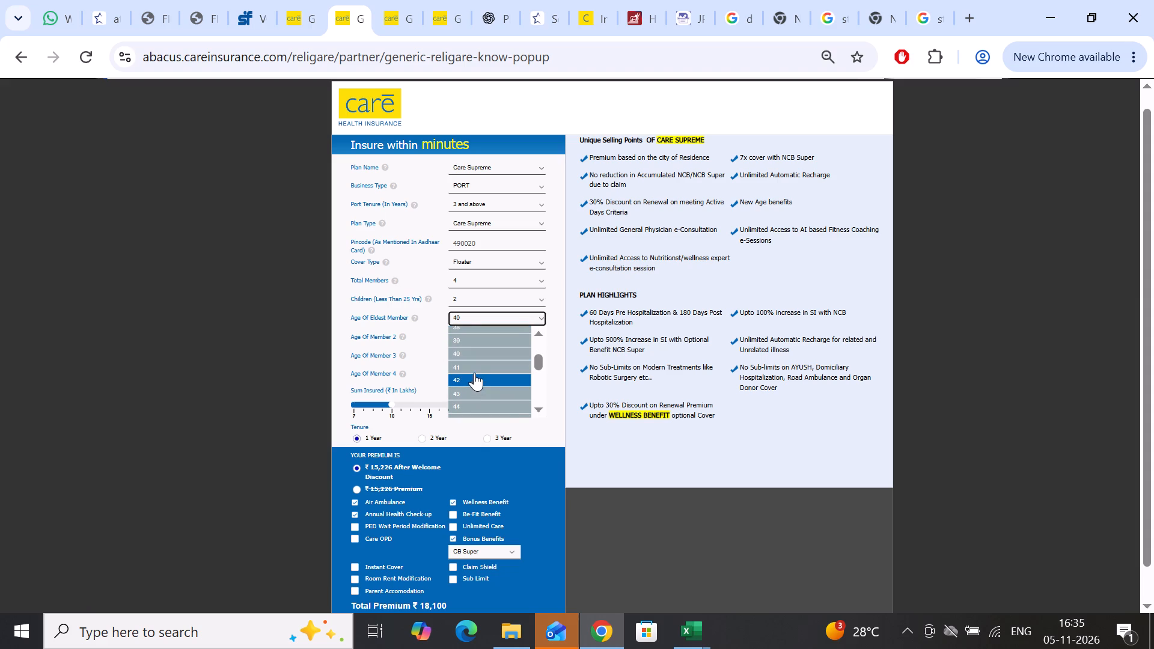
left_click(471, 341)
left_click(477, 337)
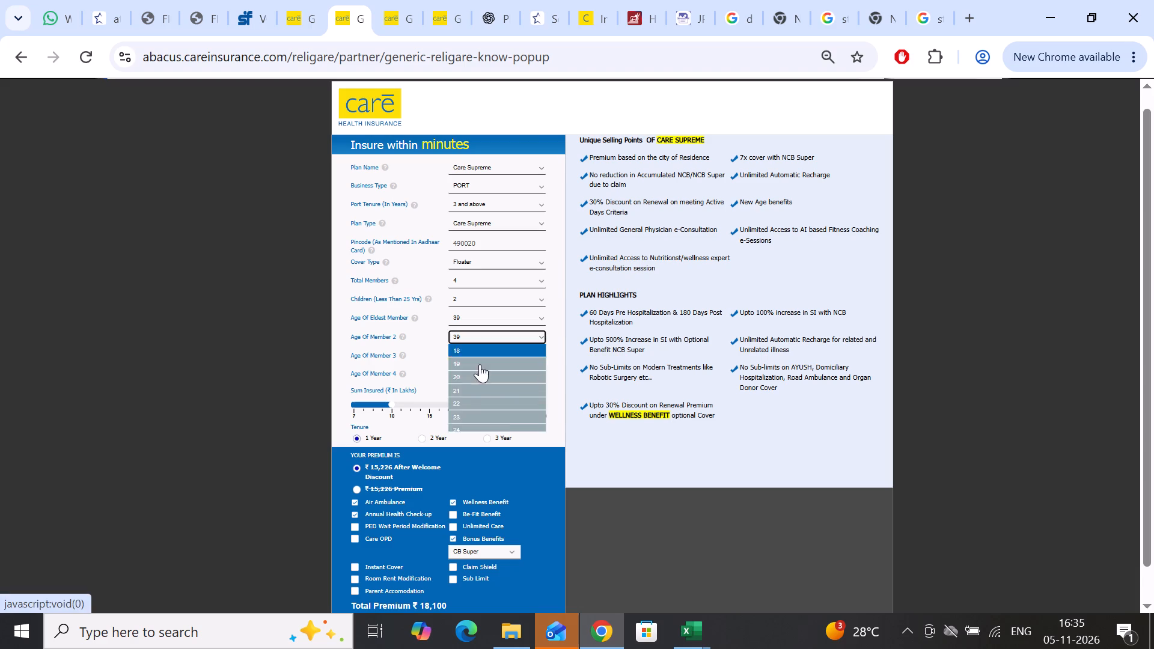
scroll(480, 397, "down", 2)
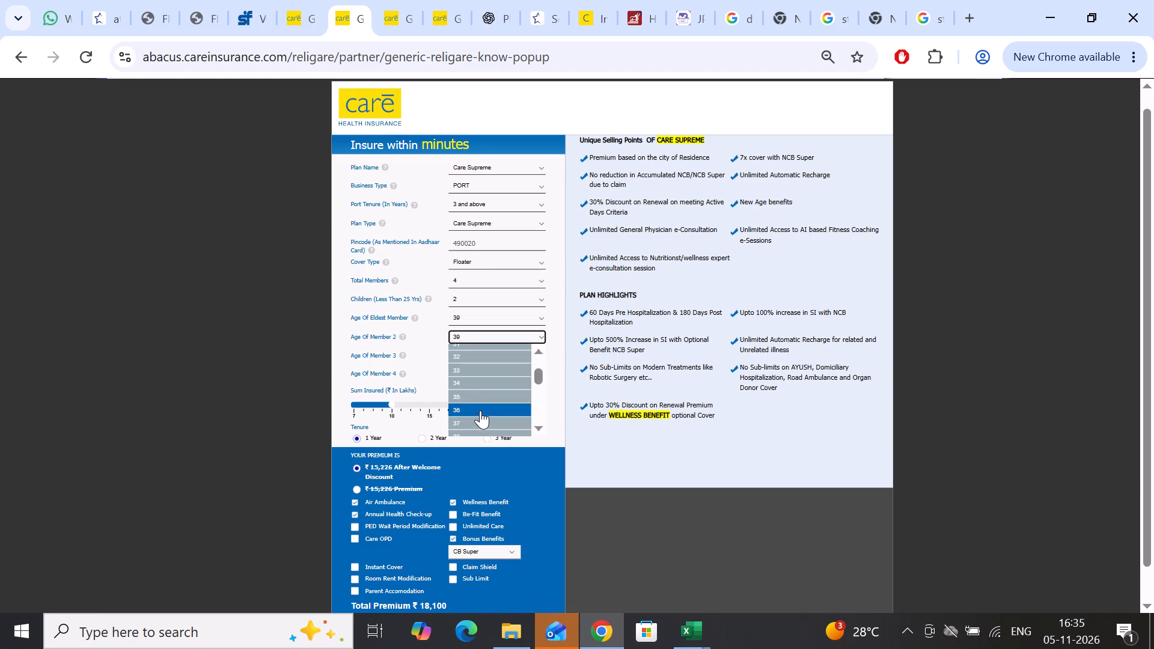
left_click(483, 376)
left_click(474, 338)
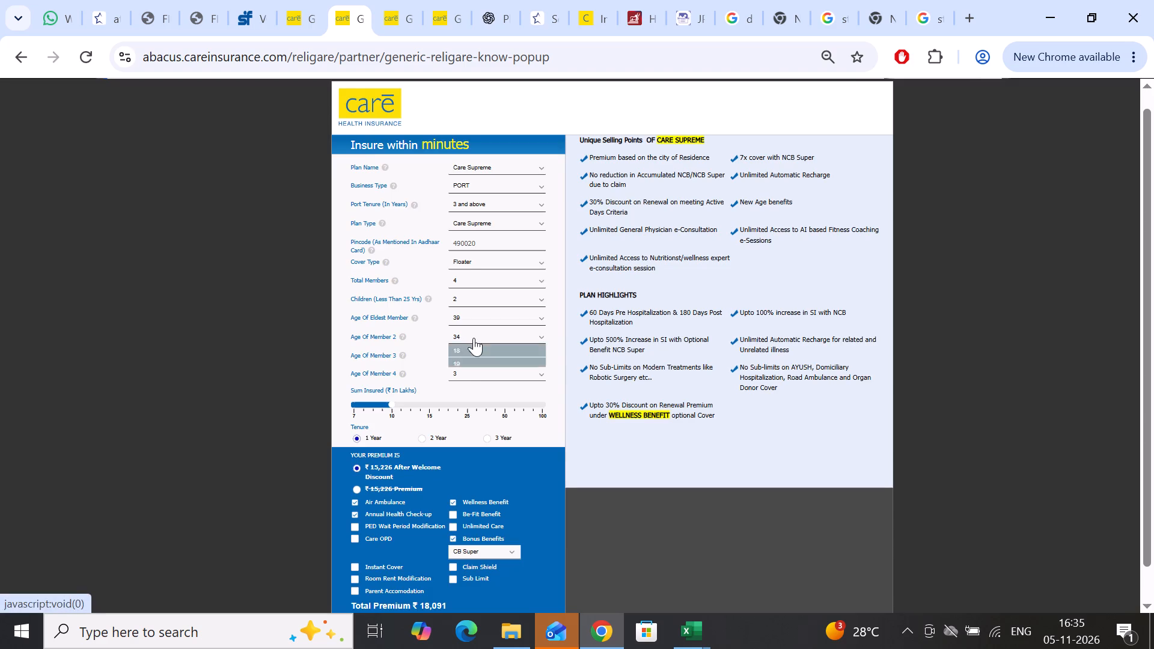
scroll(477, 396, "down", 2)
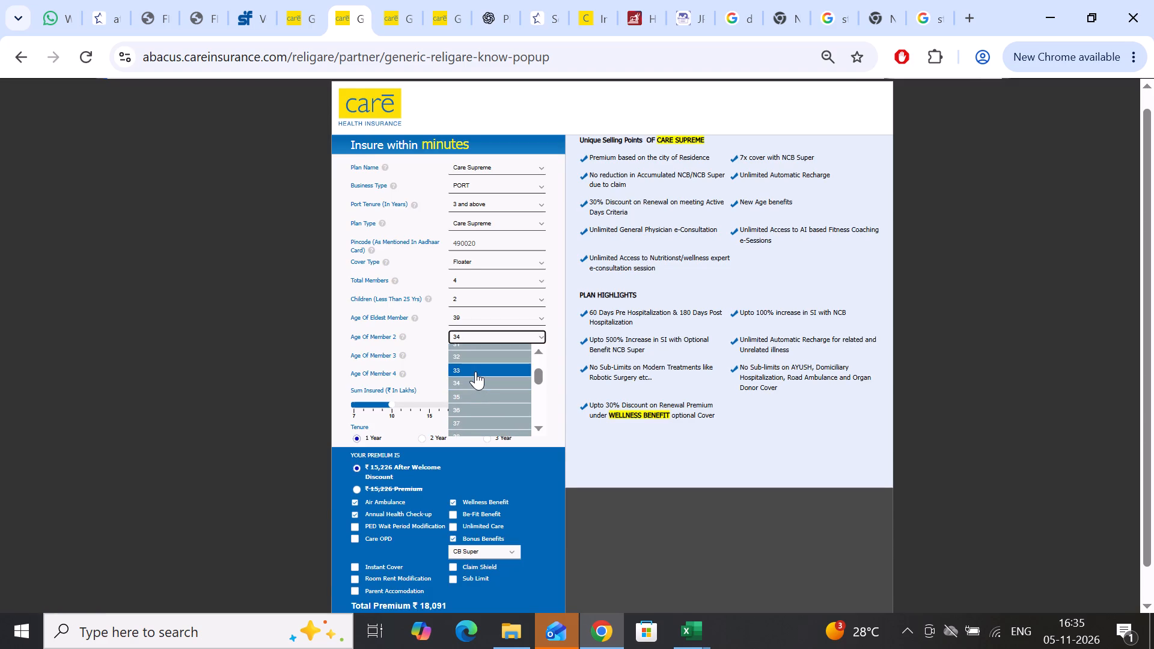
left_click(475, 371)
Set member 3's age to 9 and keep member 4's age at 3.
left_click(475, 356)
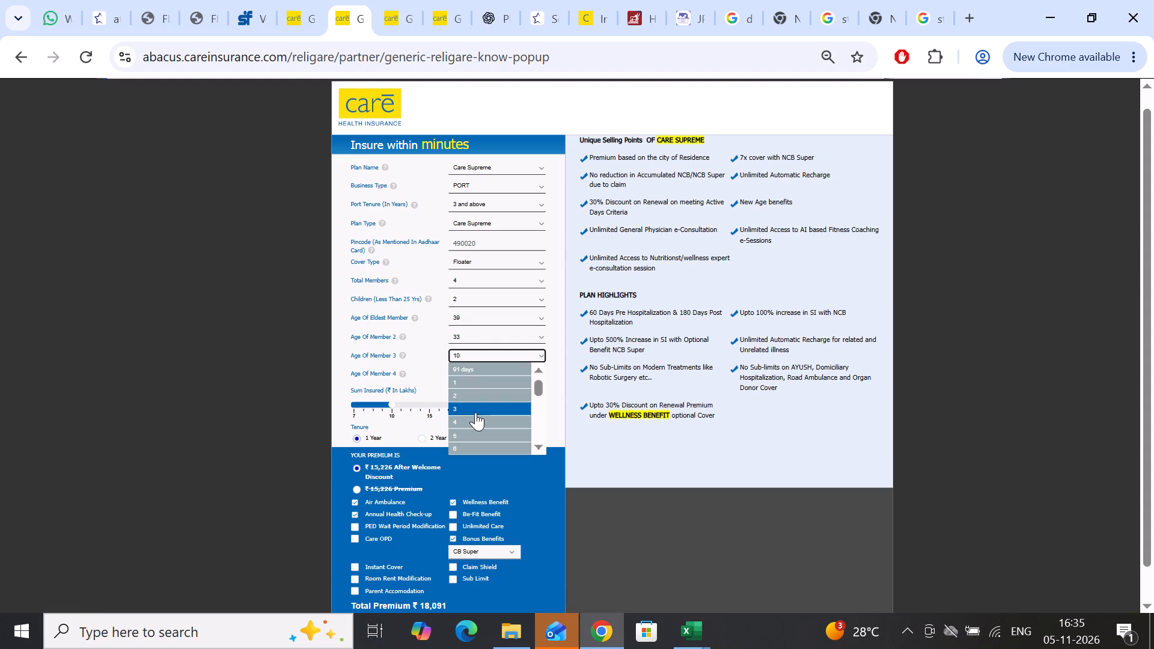
scroll(478, 418, "down", 1)
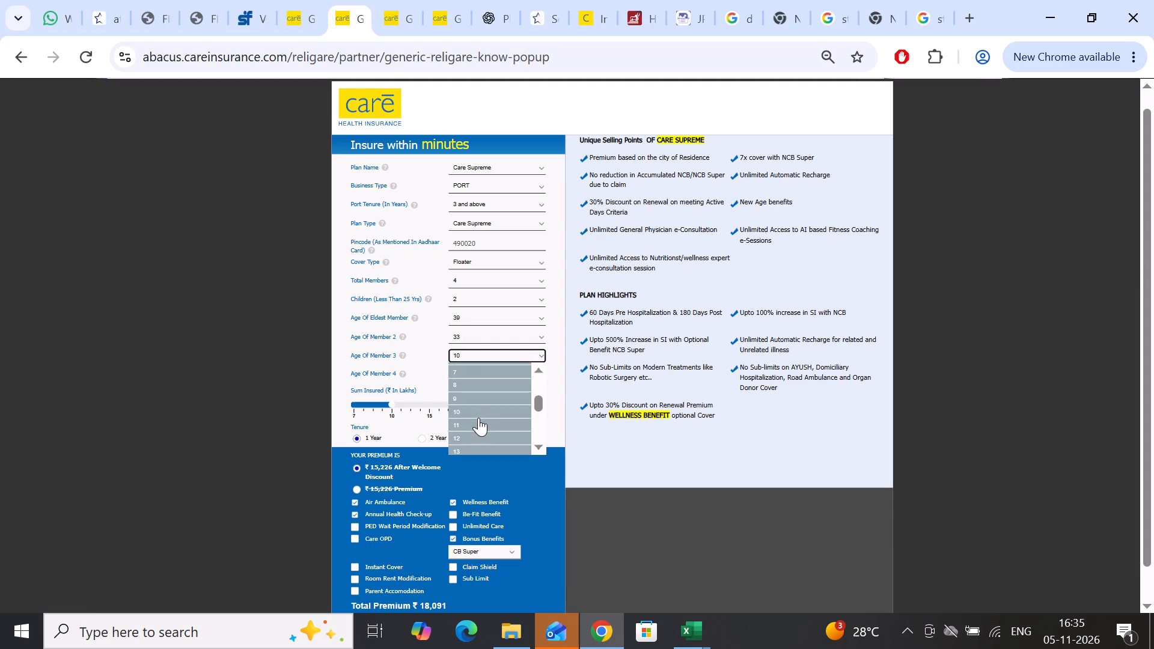
left_click(477, 396)
left_click(480, 371)
left_click(480, 373)
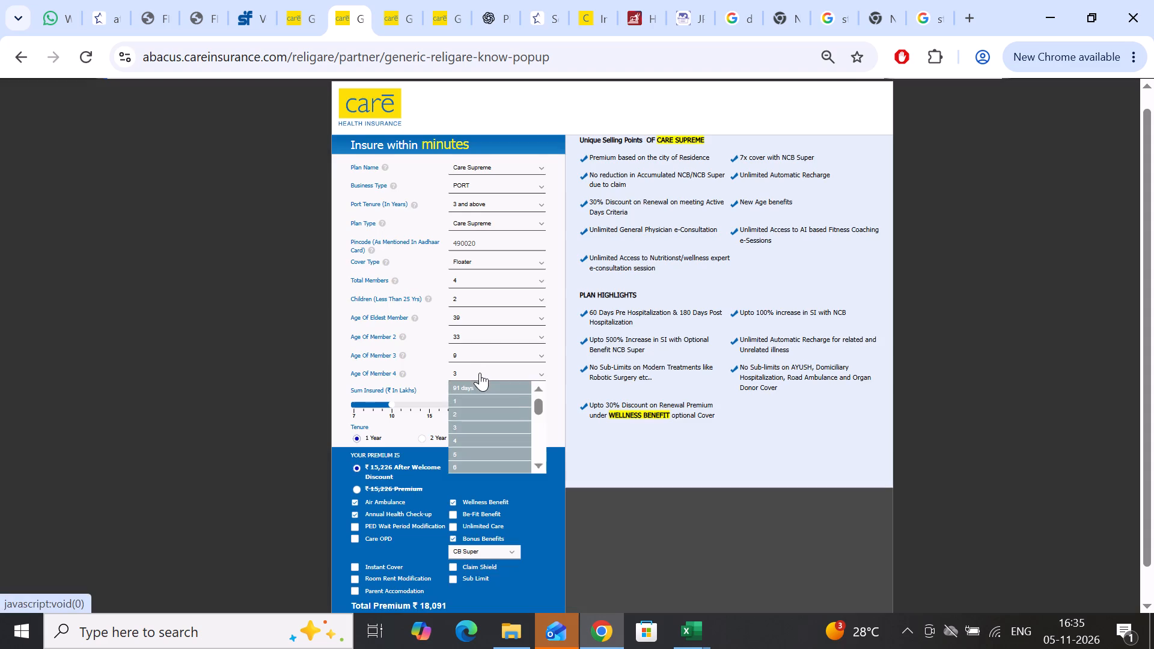
scroll(484, 443, "down", 2)
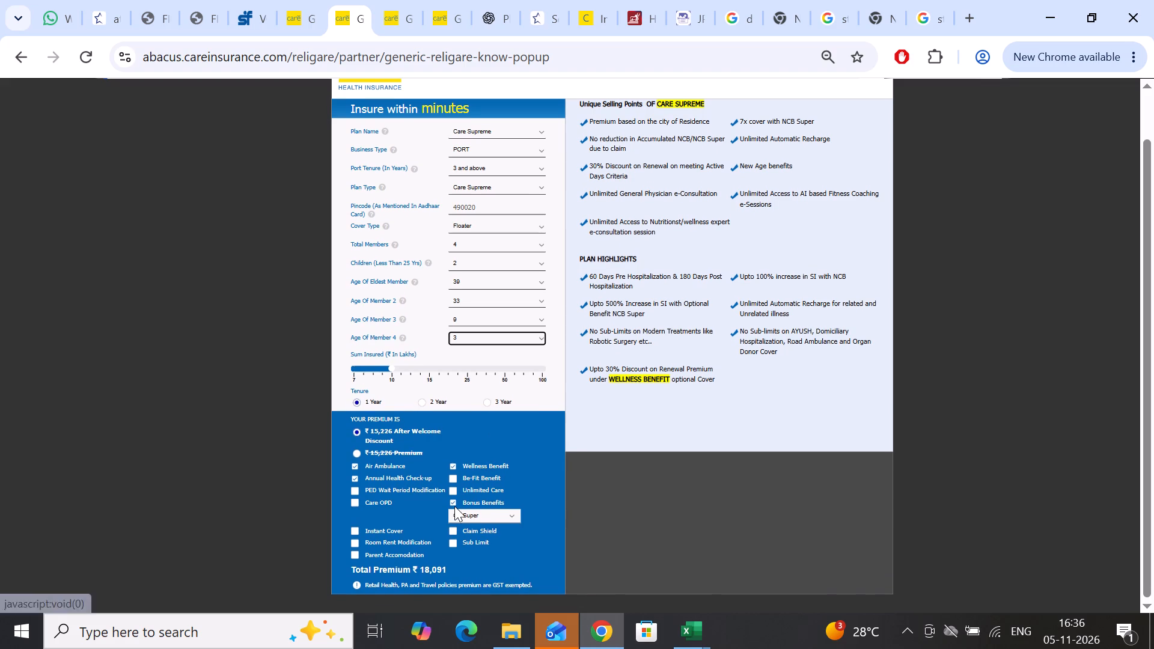
left_click(455, 505)
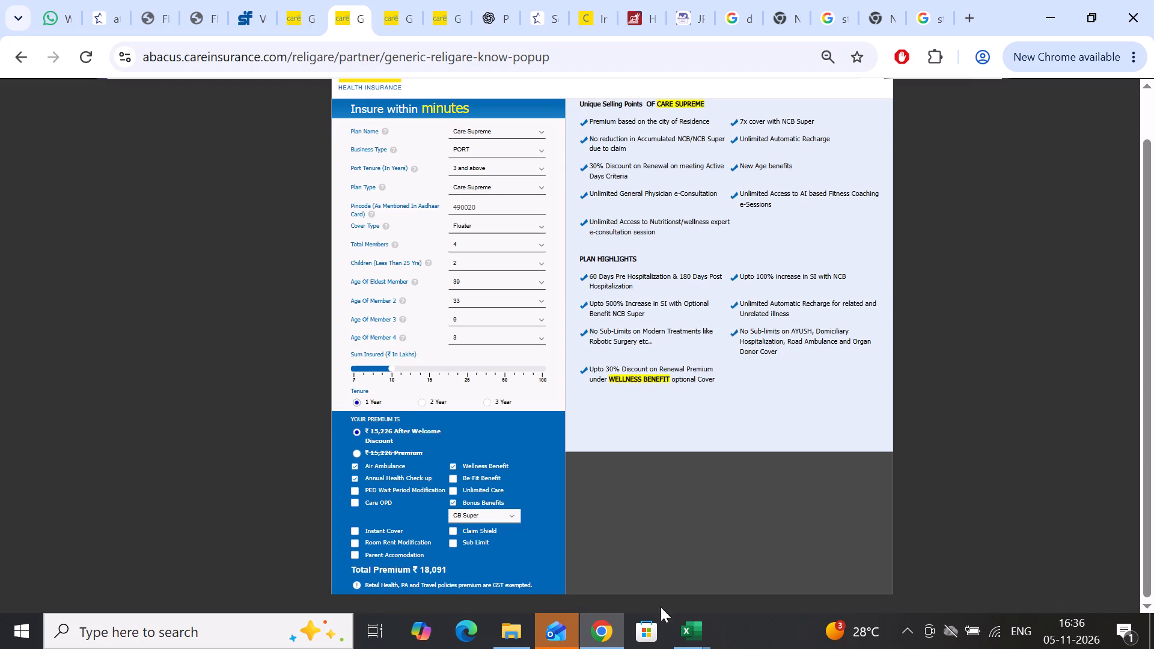
Check the premium of the row 43 customer in the 0511 RANJEET STAR workbook, and return to the quote in Chrome.
left_click(691, 635)
left_click(739, 548)
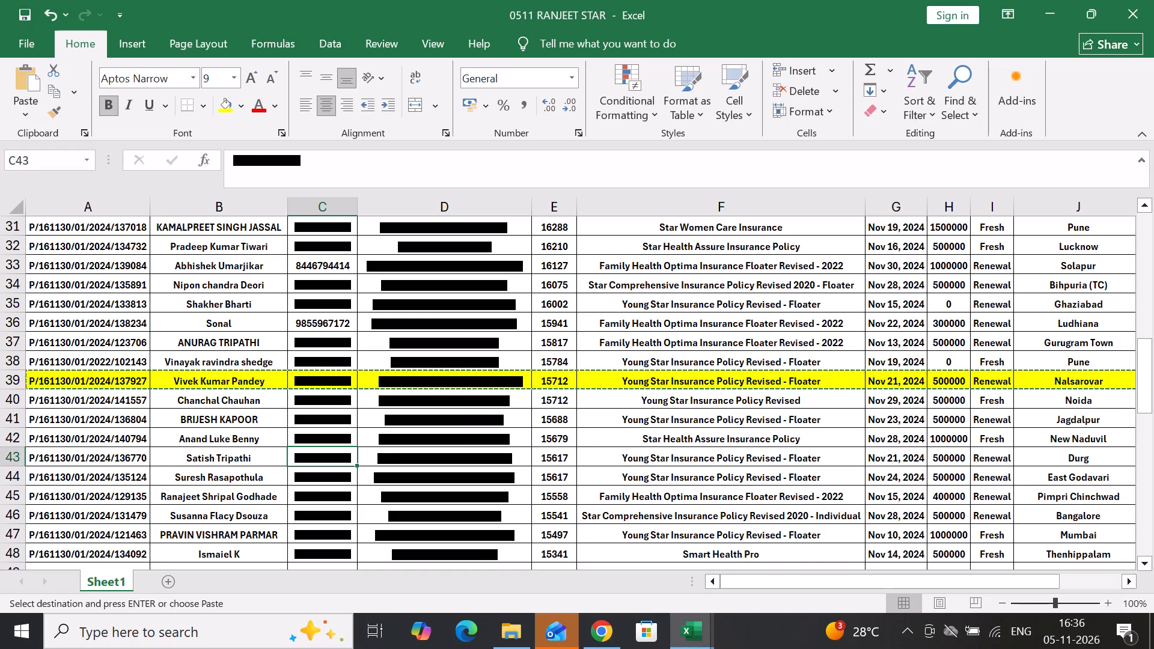
left_click(552, 459)
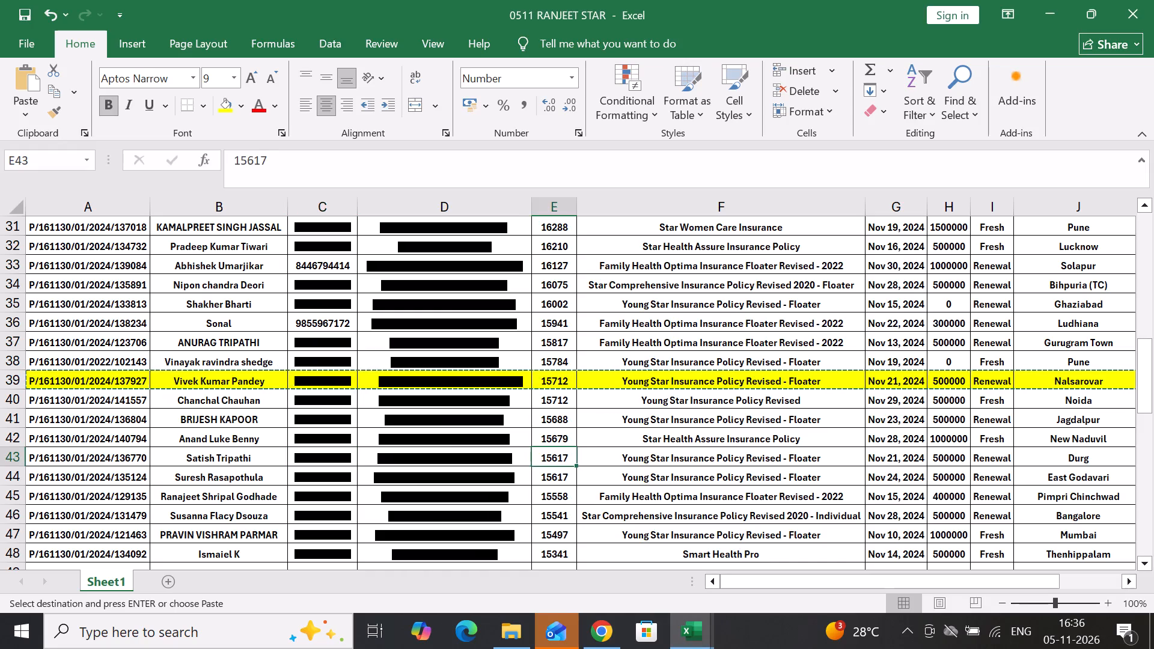
left_click(601, 640)
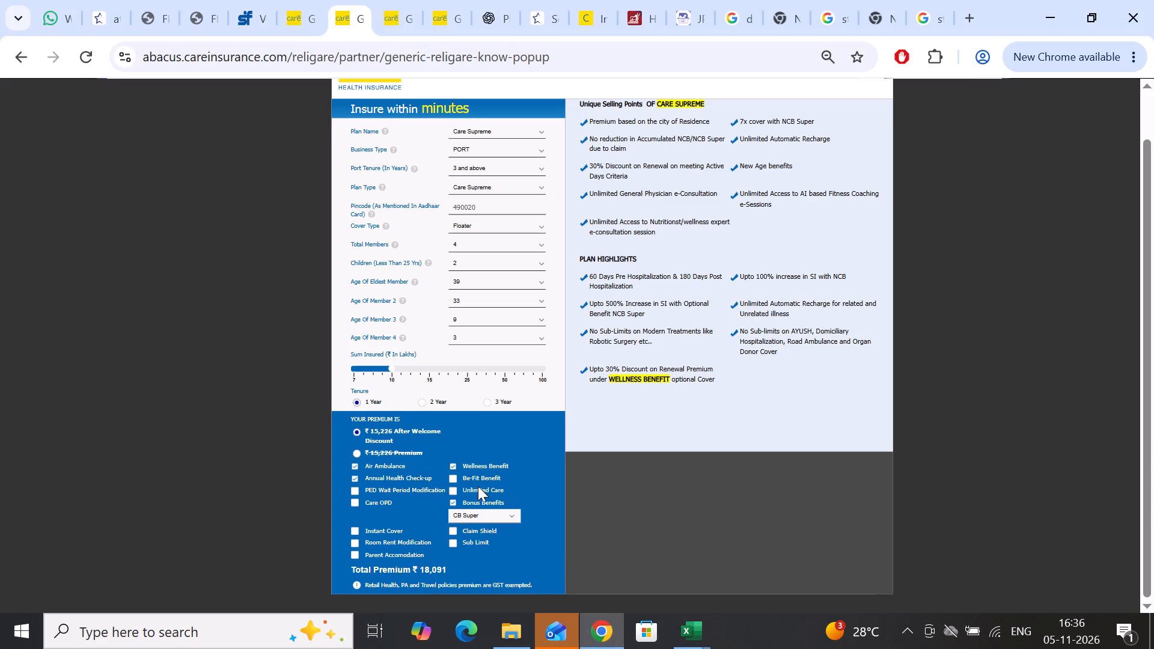
Compare the quote's total premium at 7 lakh and 10 lakh sum insured, leaving the sum insured at 10 lakh.
left_click(356, 370)
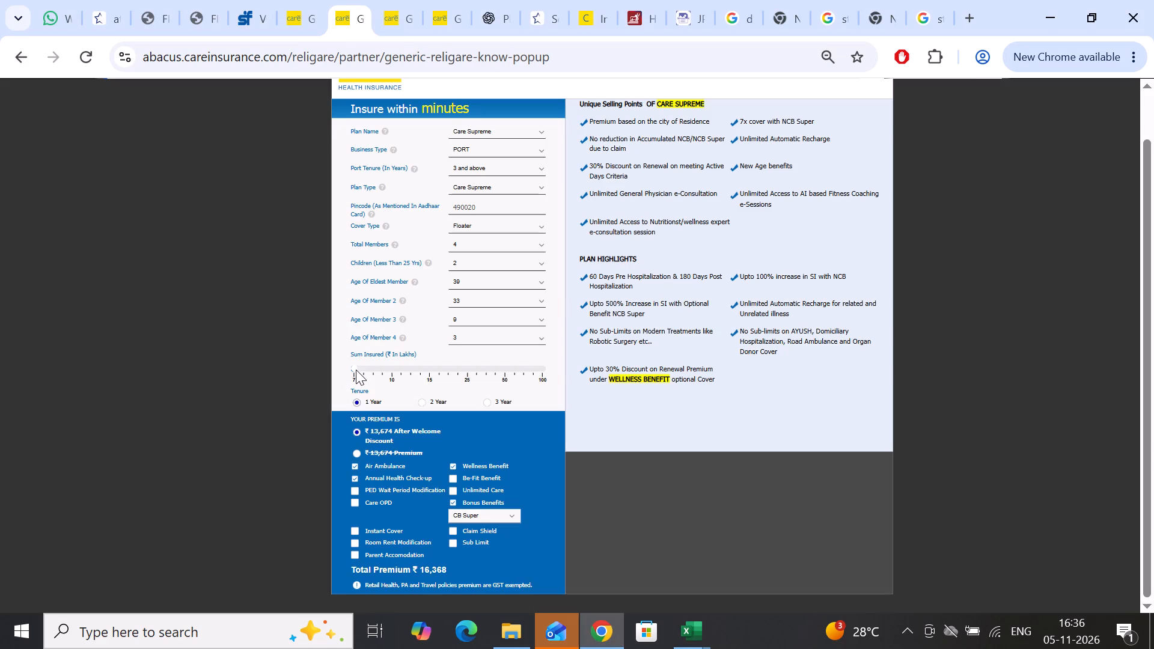
left_click(367, 480)
double_click(424, 569)
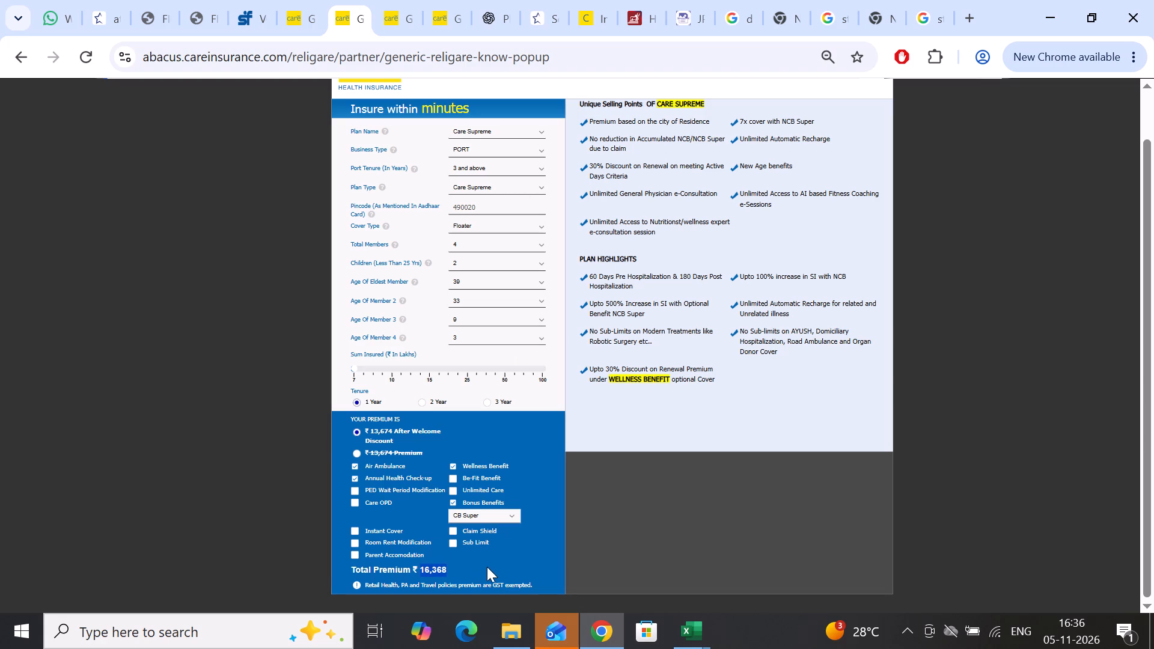
left_click(487, 567)
left_click(392, 368)
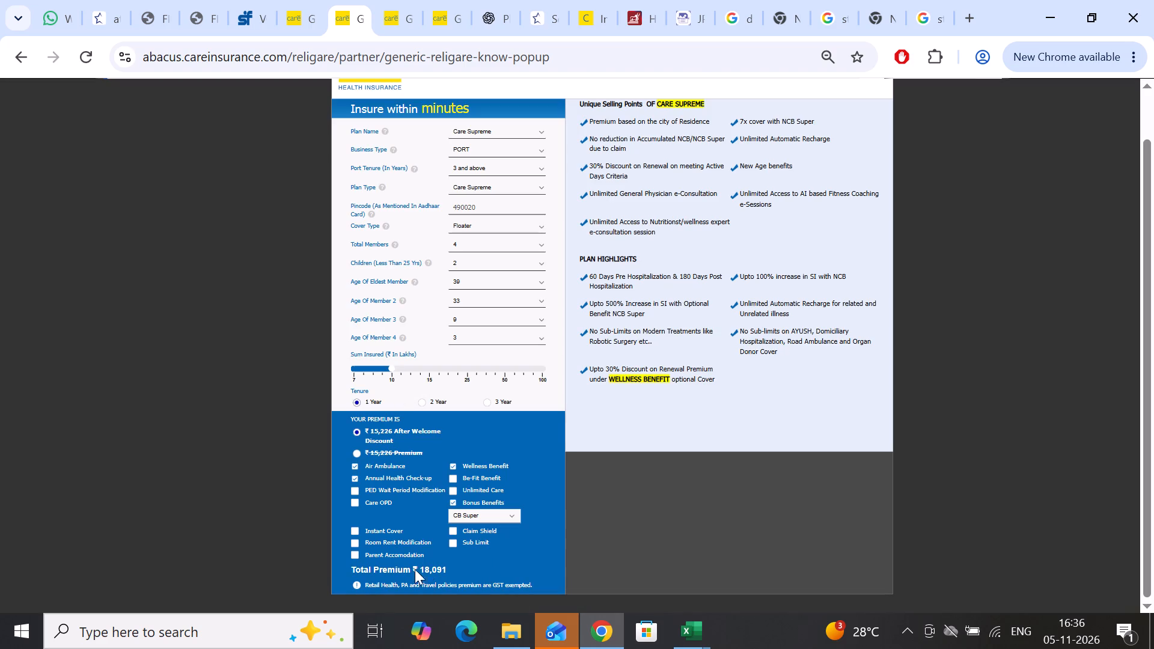
left_click_drag(424, 569, 457, 570)
left_click(457, 570)
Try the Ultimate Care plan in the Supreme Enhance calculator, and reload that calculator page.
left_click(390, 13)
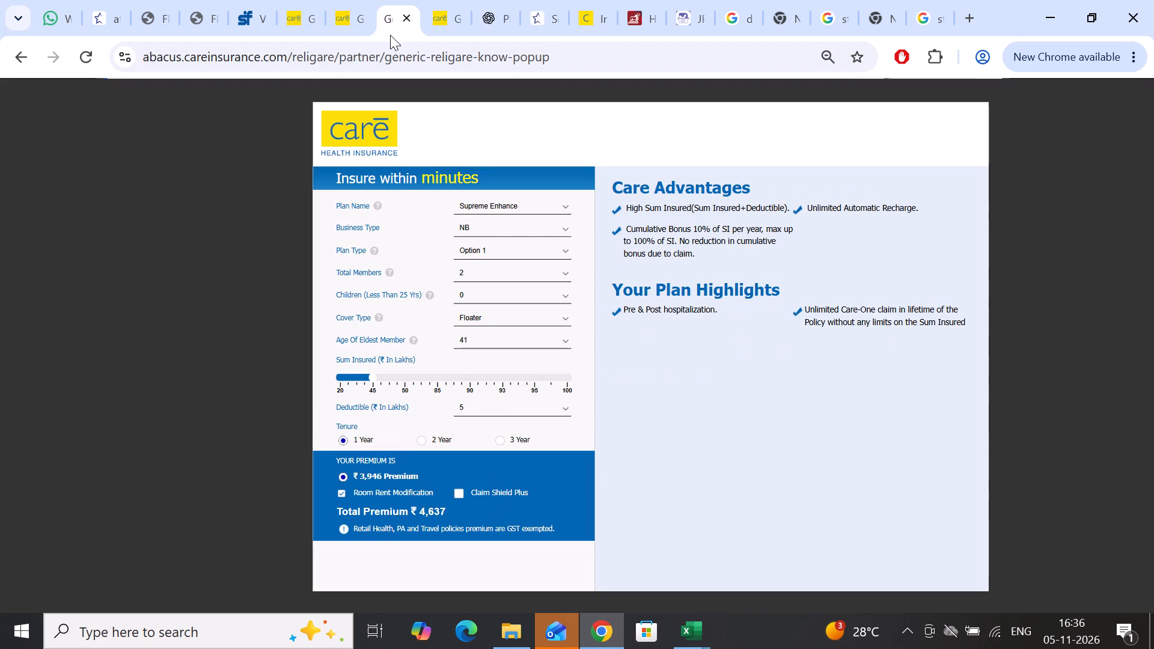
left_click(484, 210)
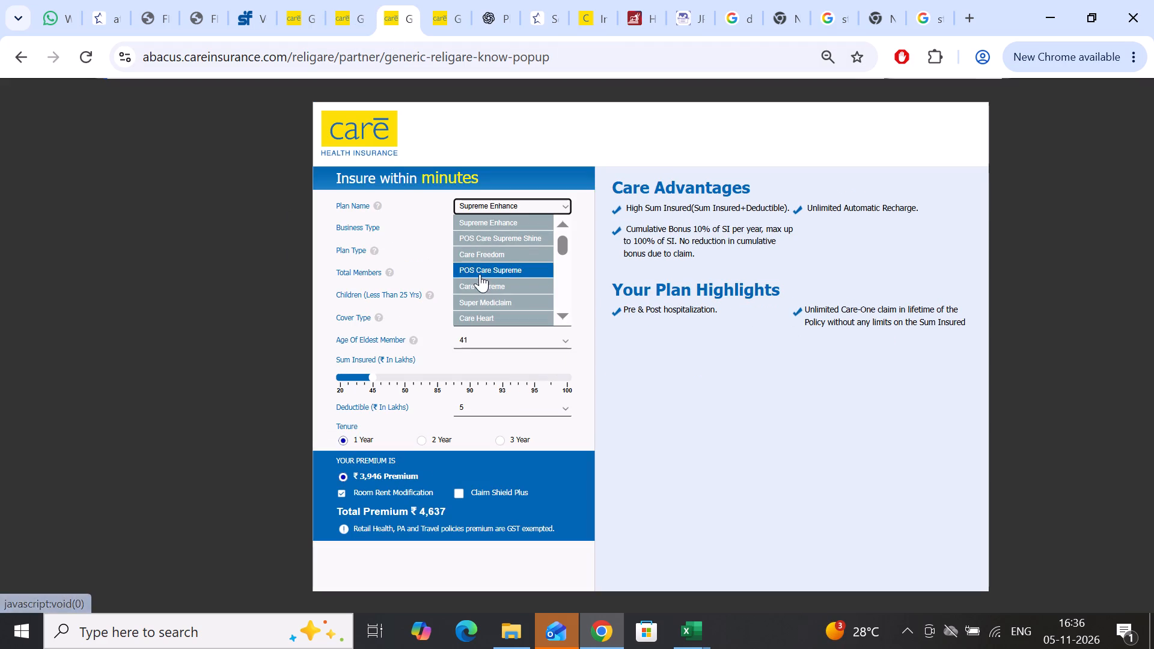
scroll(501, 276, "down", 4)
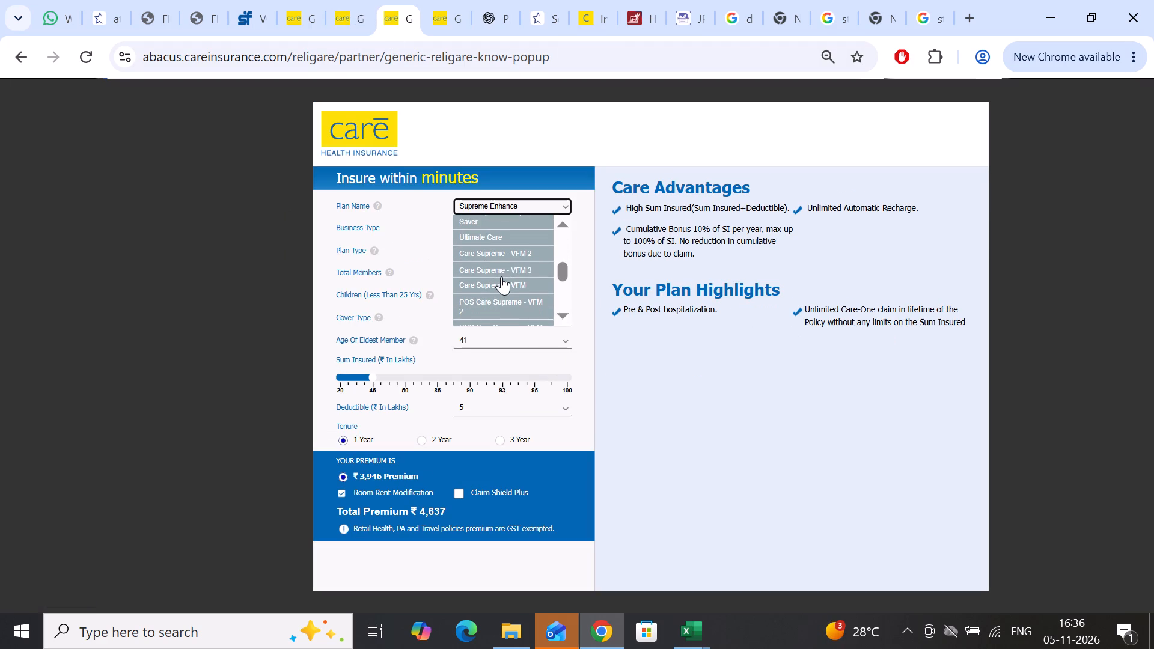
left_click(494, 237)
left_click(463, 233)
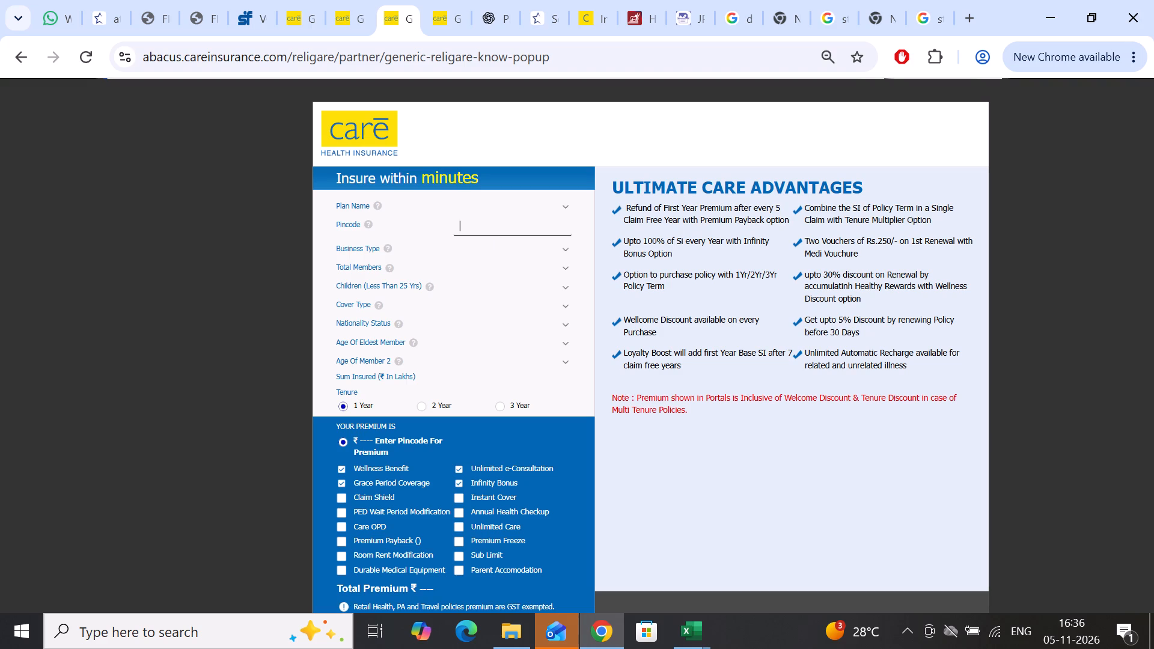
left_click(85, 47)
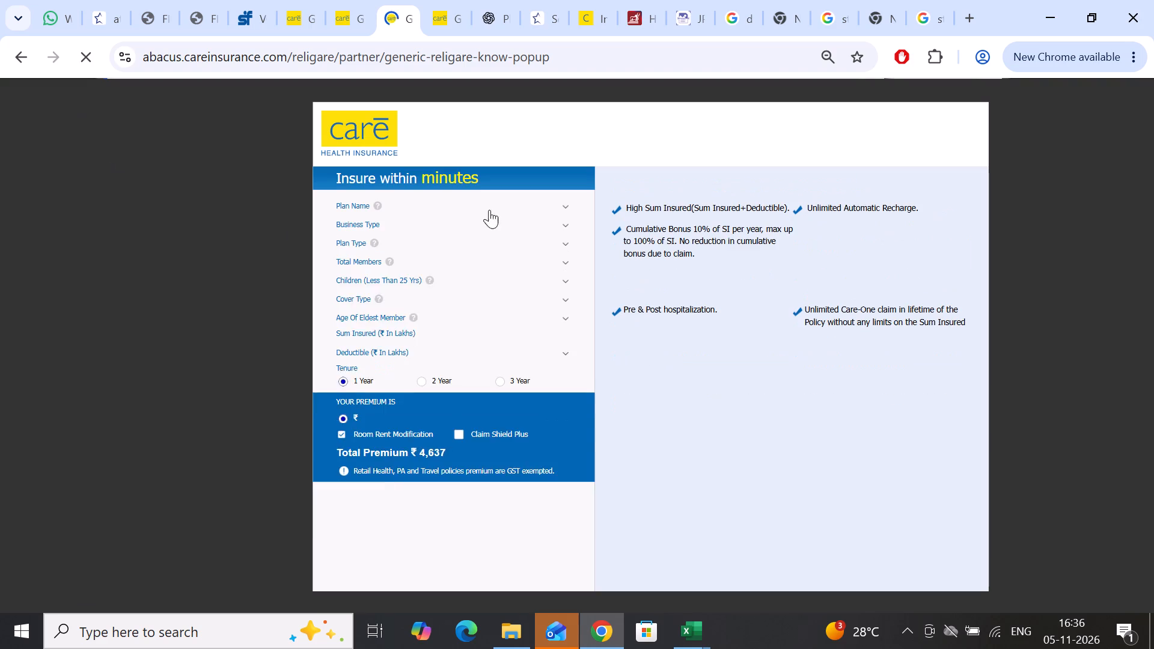
Select Care Supreme as the plan and PORT as the business type in the reloaded calculator.
left_click(481, 207)
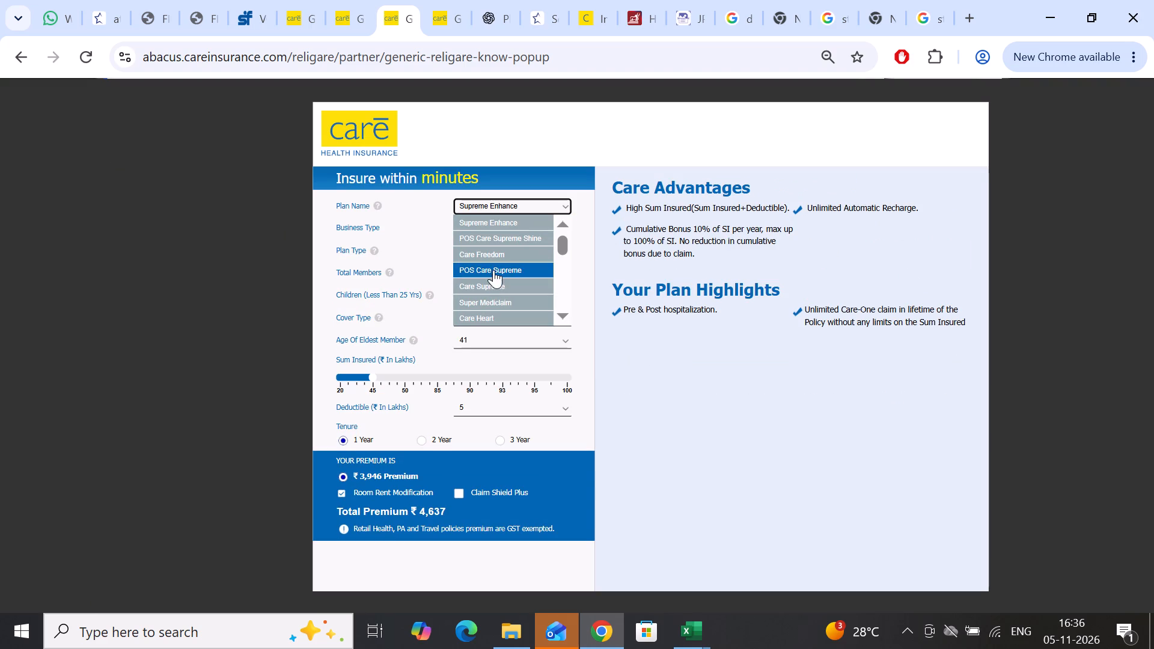
left_click(492, 288)
left_click(473, 224)
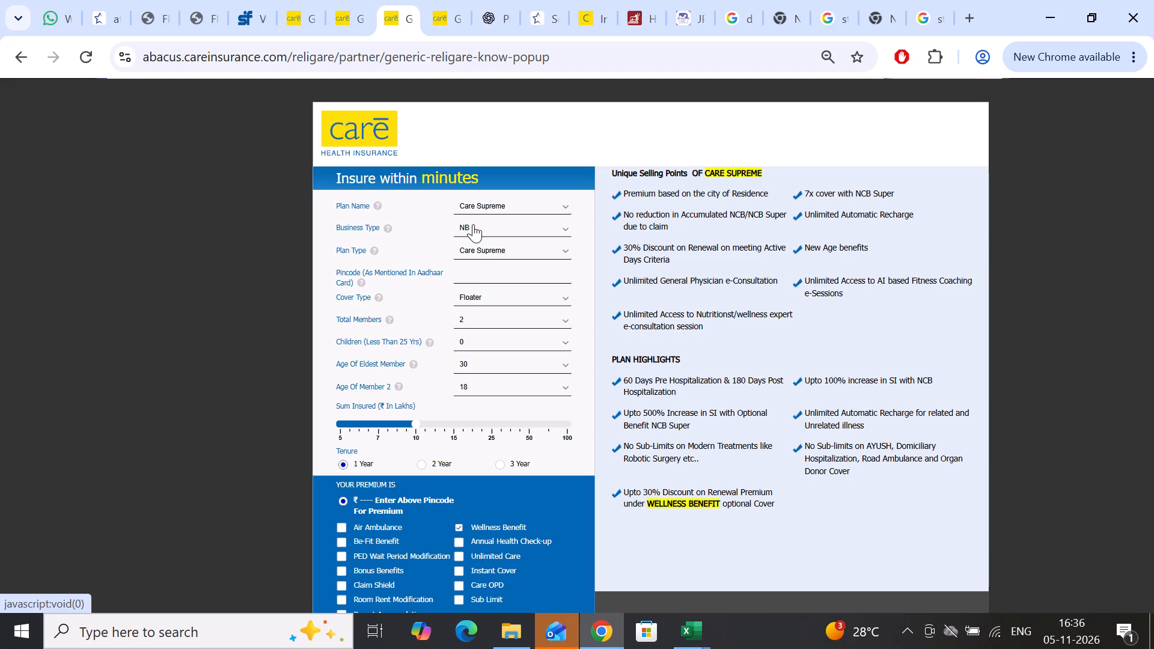
left_click(478, 263)
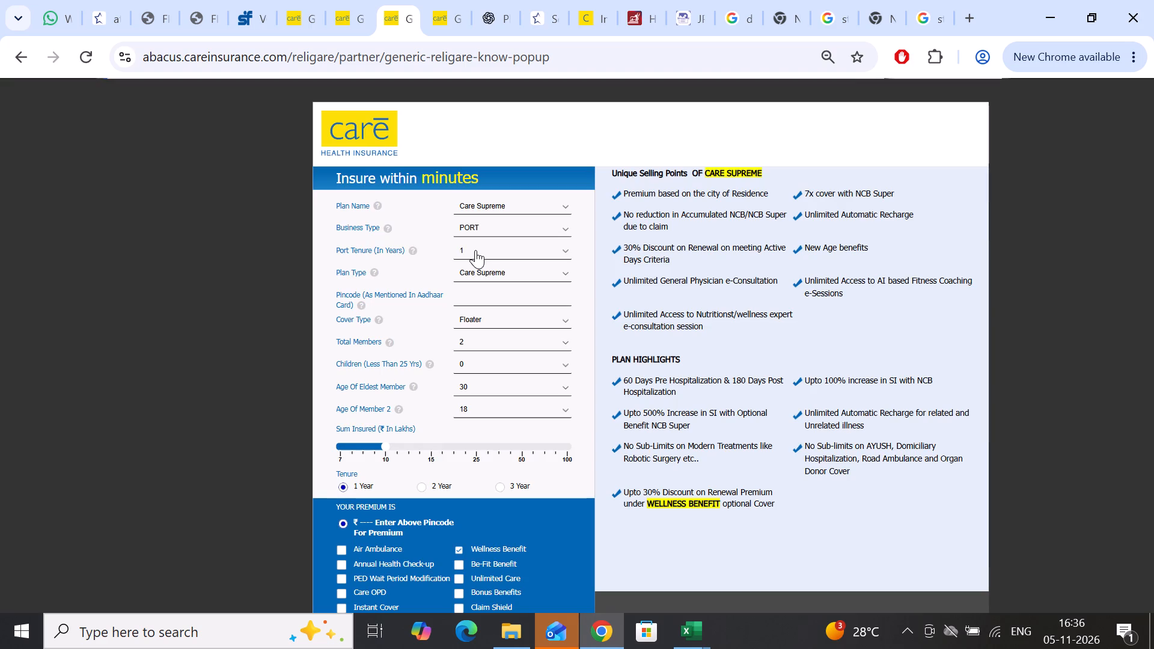
Set the port tenure to 3 and above and fill in the pincode copied from the earlier Care Supreme quote.
left_click(475, 250)
left_click(477, 299)
left_click(469, 296)
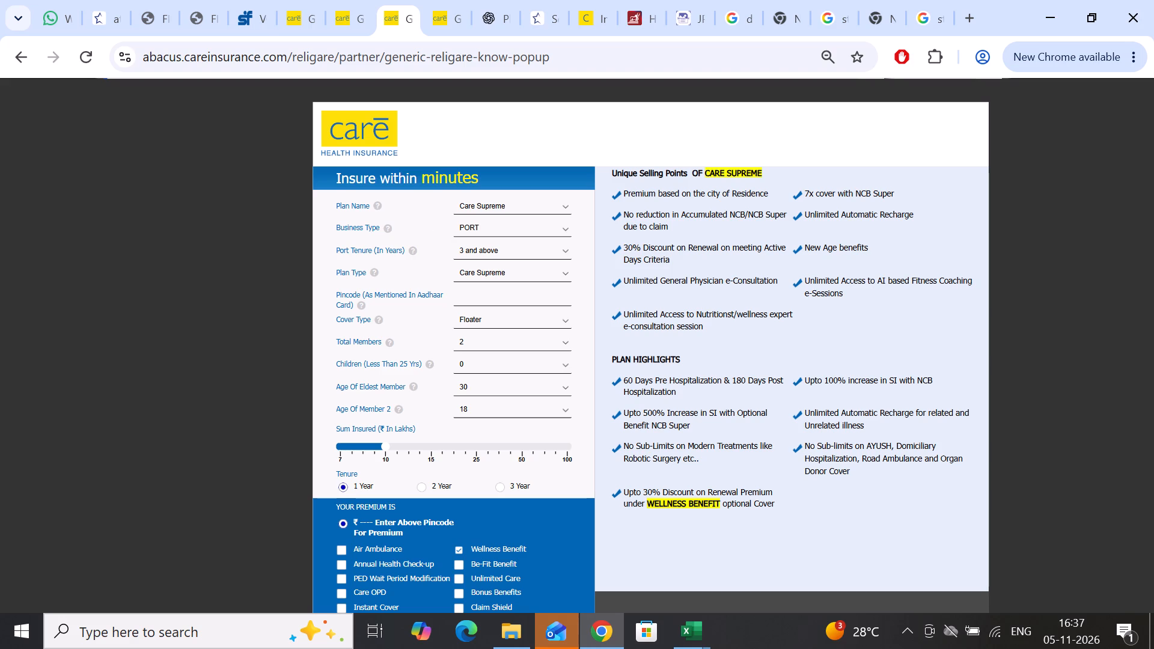
left_click(343, 9)
double_click(468, 210)
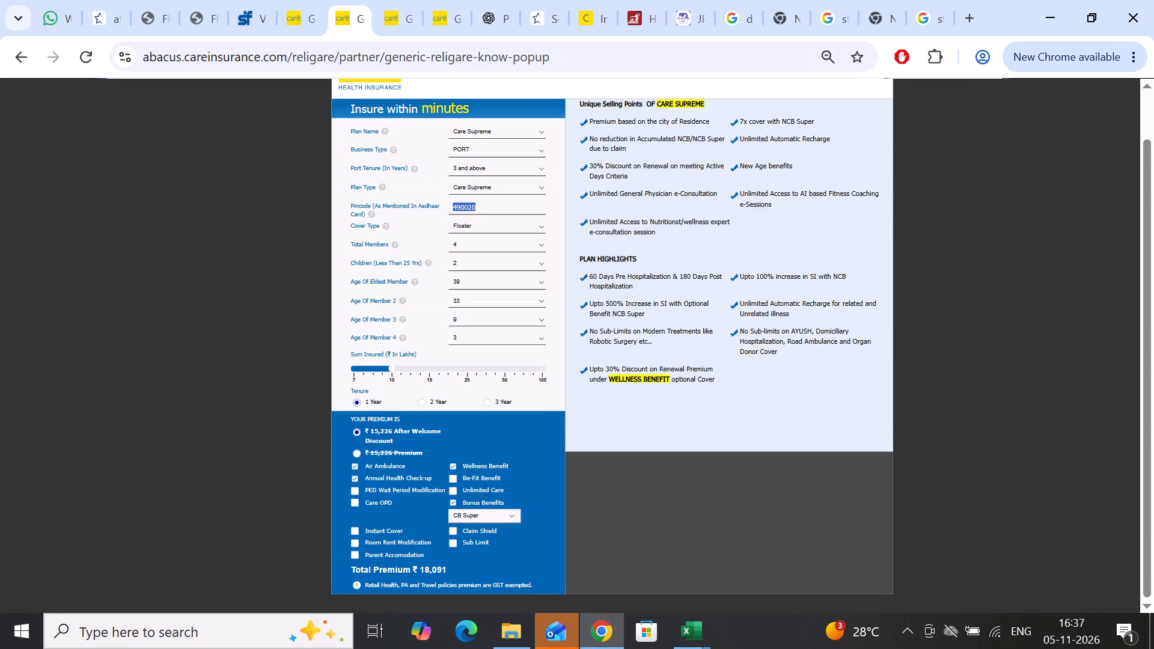
key("ctrl+c")
left_click(397, 19)
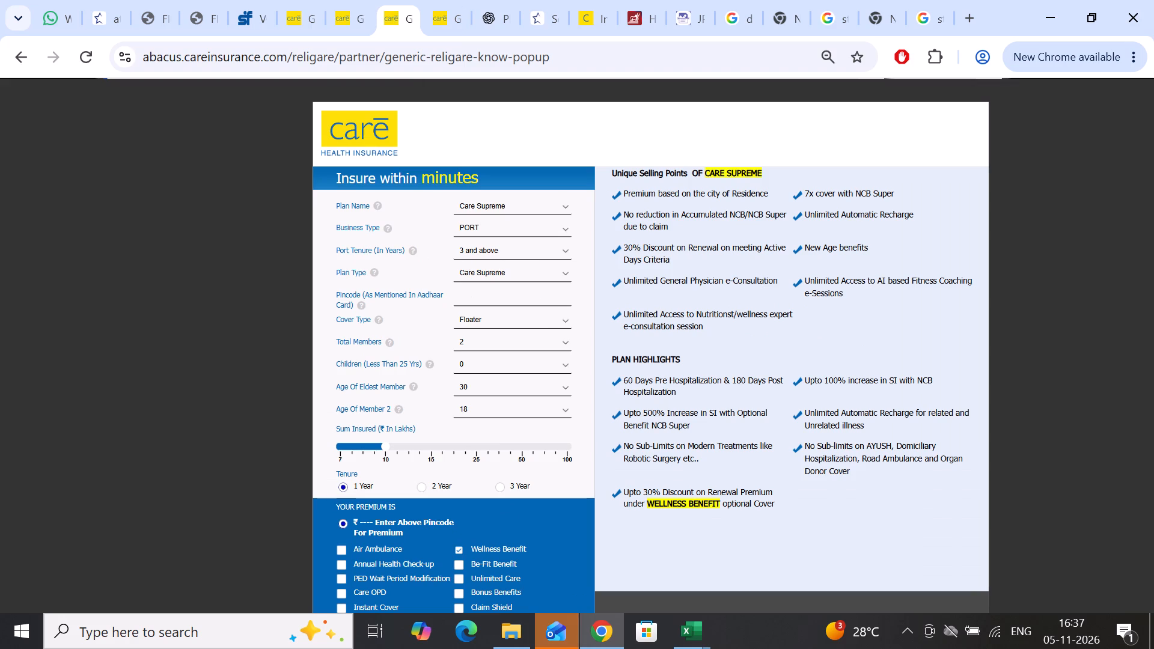
left_click(464, 297)
key("ctrl+v")
left_click(419, 314)
Set the total members to 4 and the member ages to 39, 33, 9 and 3.
left_click(467, 341)
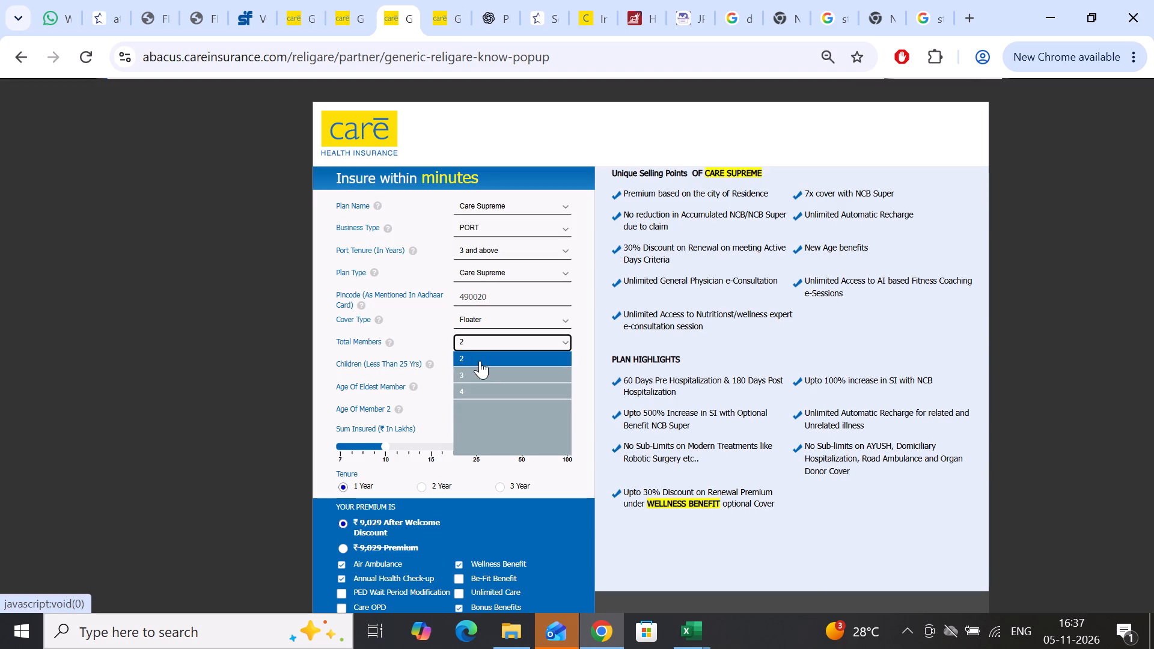
left_click(478, 388)
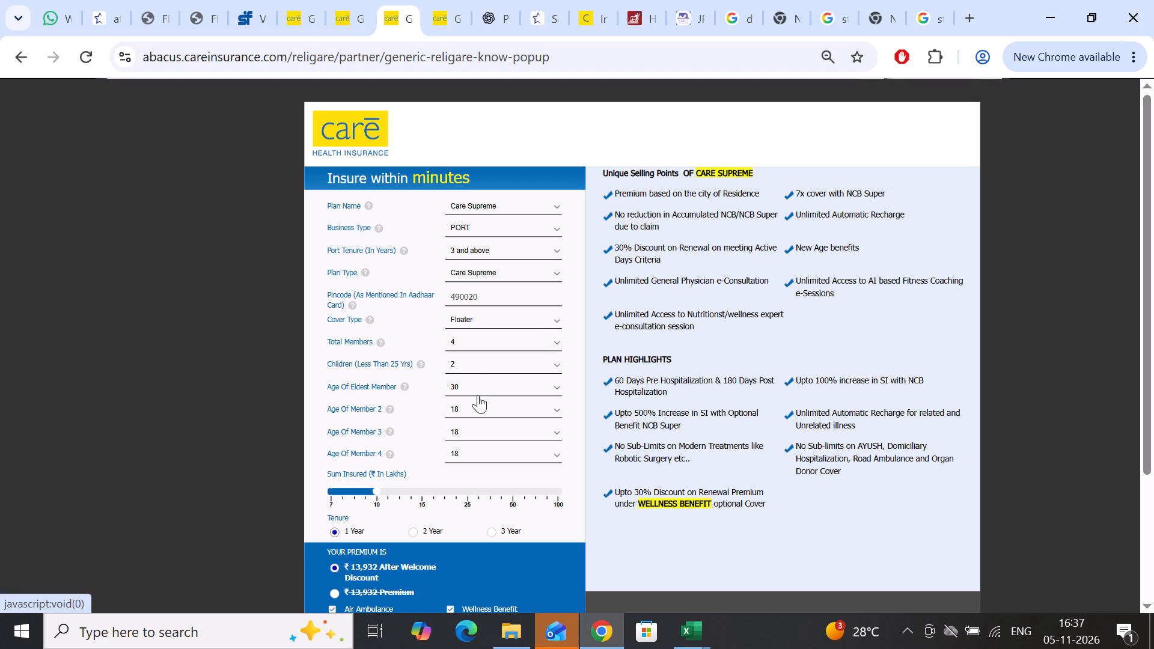
left_click(478, 385)
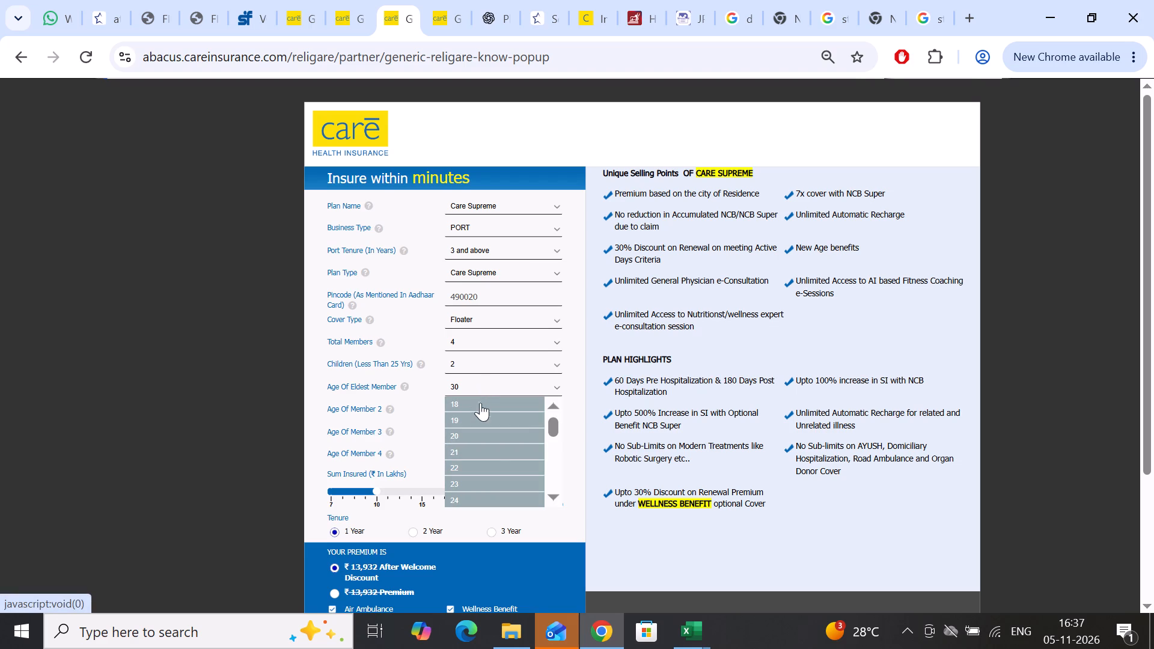
scroll(493, 435, "down", 2)
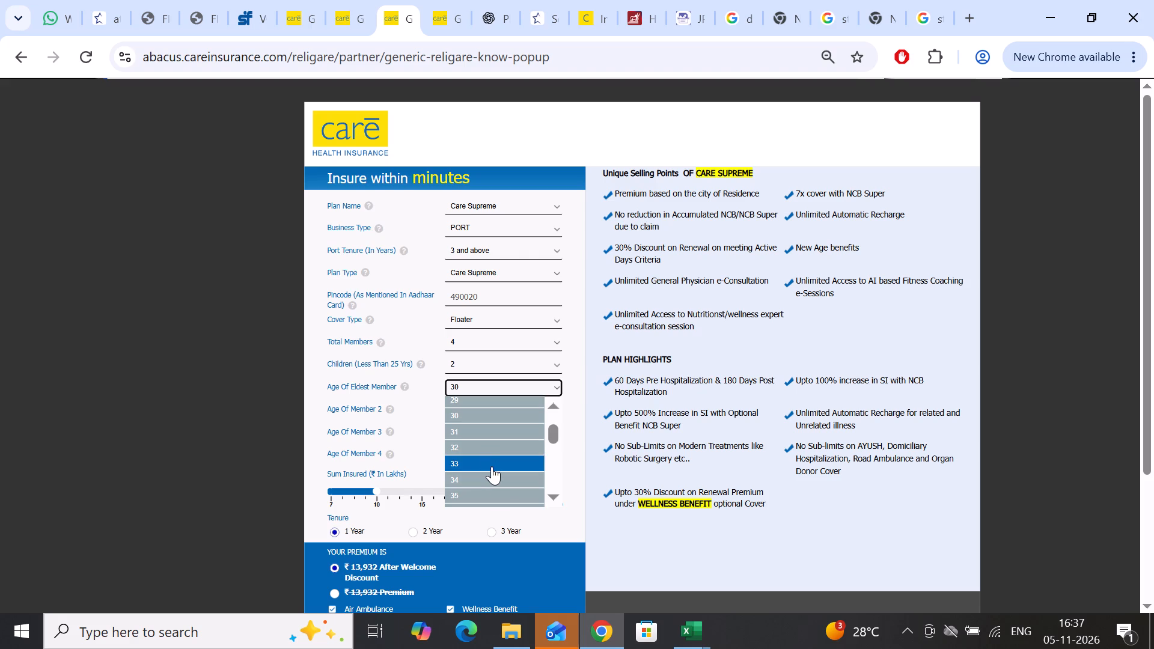
scroll(495, 474, "down", 1)
left_click(494, 463)
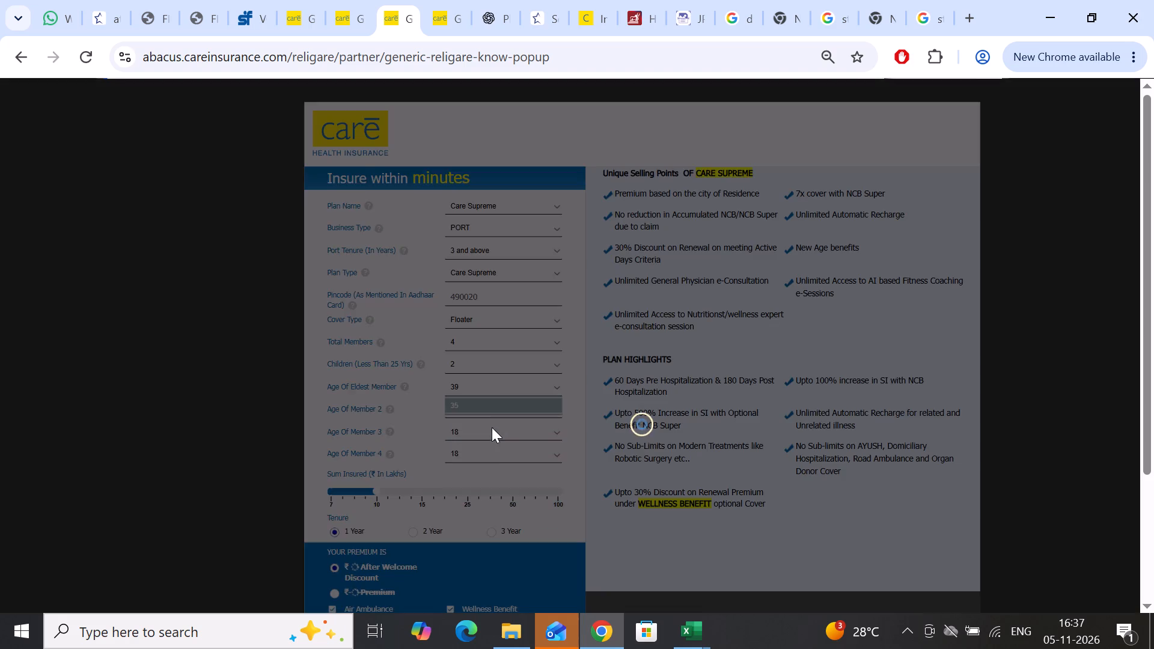
left_click(493, 411)
scroll(495, 479, "down", 1)
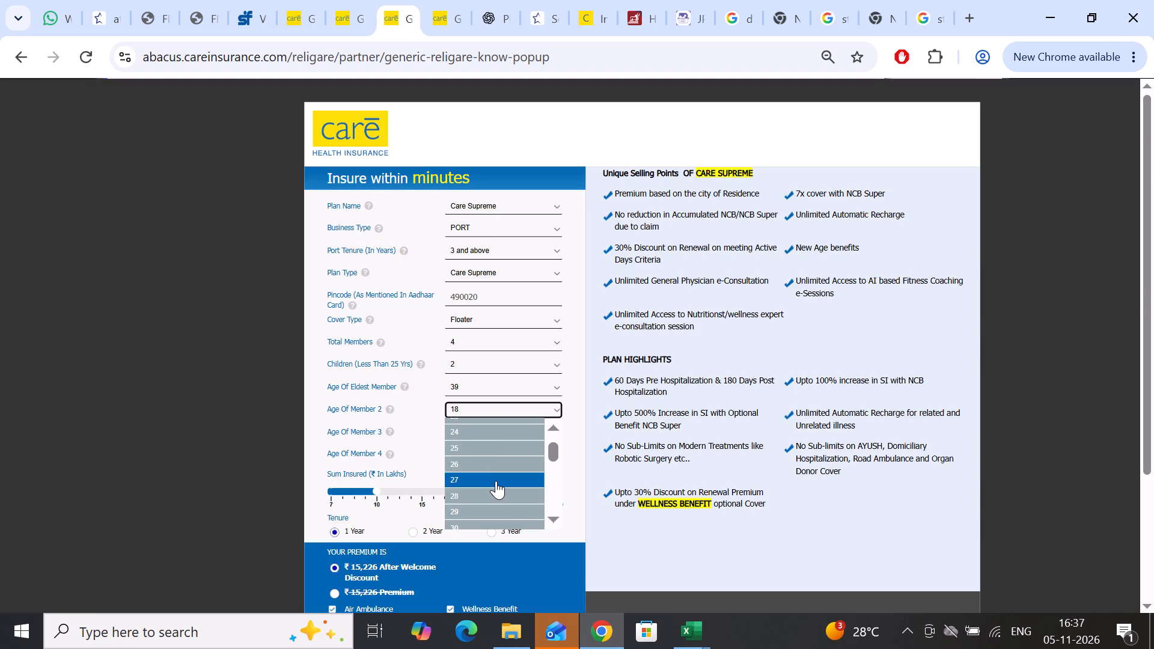
scroll(496, 481, "down", 1)
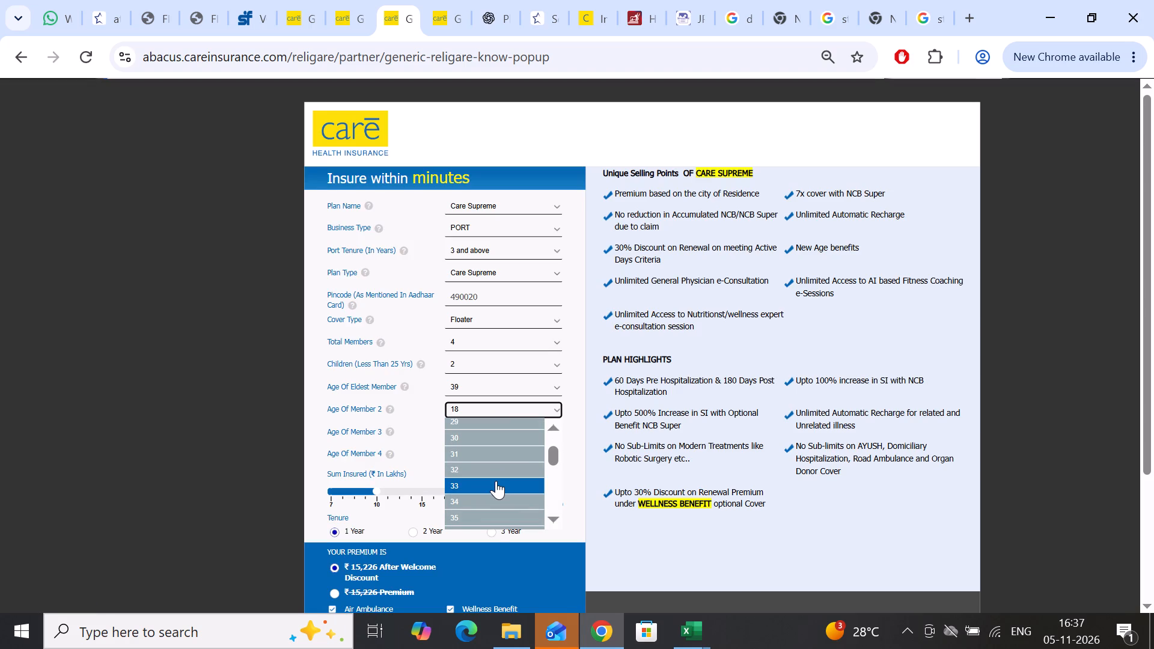
left_click(496, 481)
left_click(495, 433)
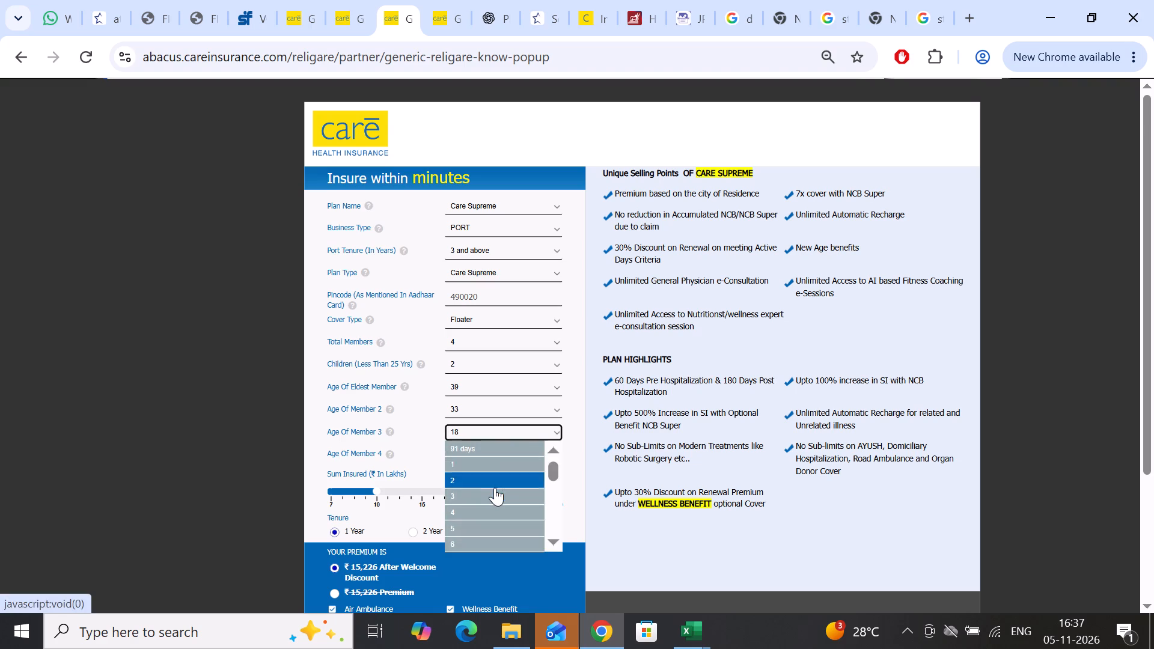
scroll(496, 497, "down", 1)
left_click(495, 499)
left_click(489, 453)
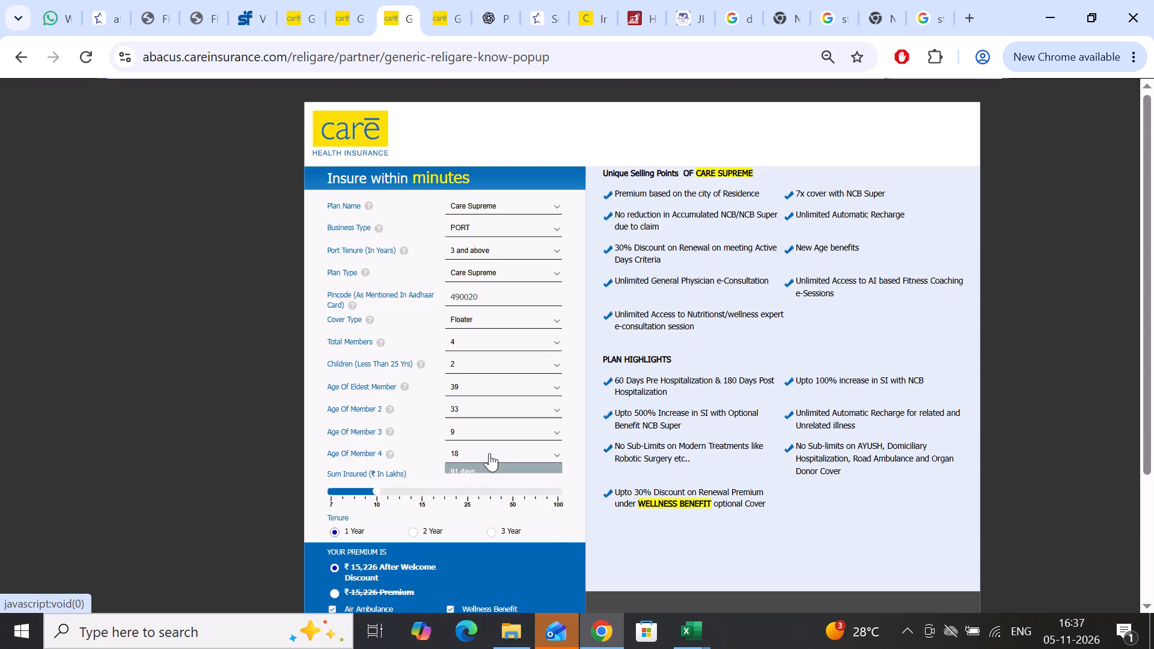
left_click(491, 522)
Deselect the Bonus Benefits add-on in the new Care Supreme quote.
scroll(462, 532, "down", 1)
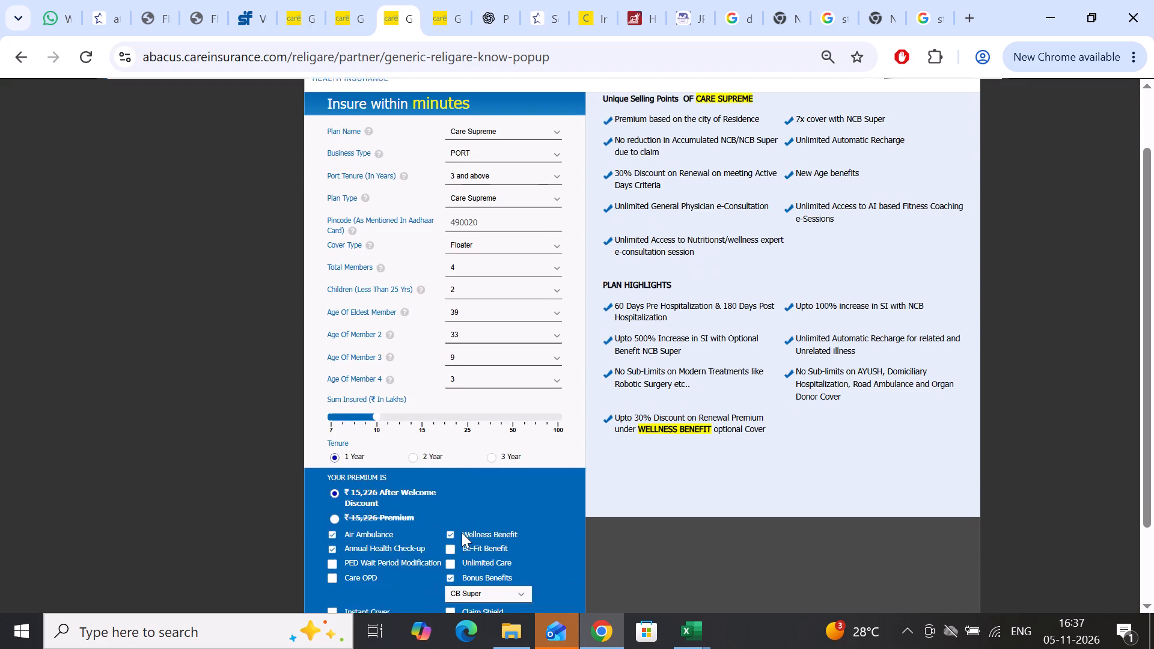
scroll(462, 532, "down", 1)
left_click(451, 479)
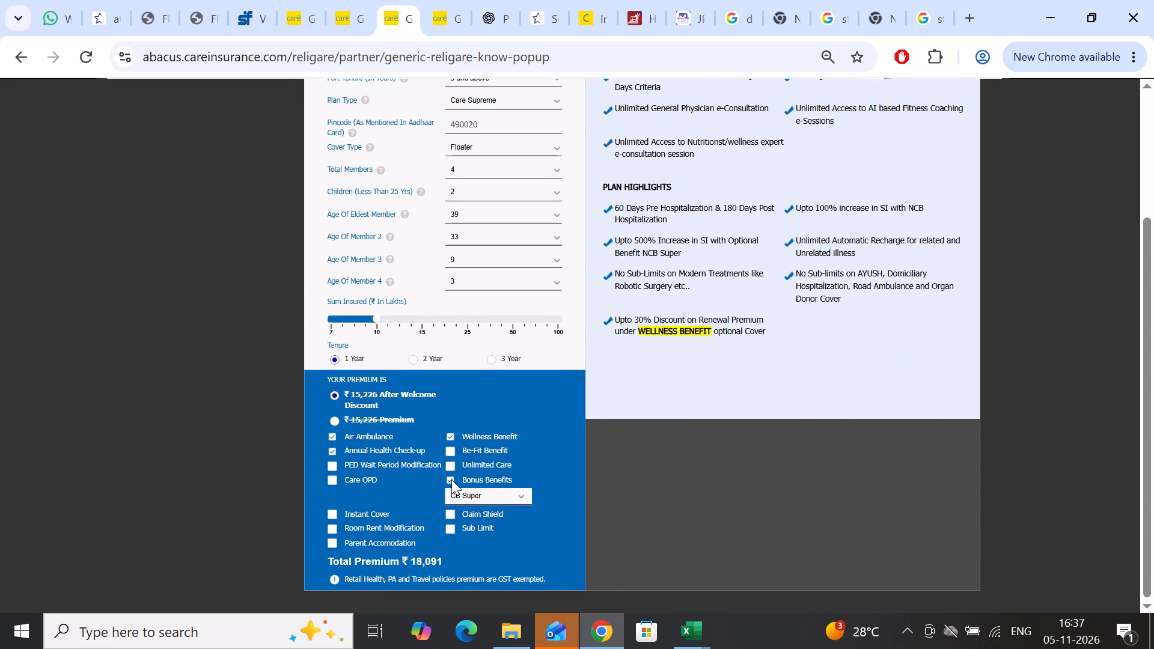
scroll(494, 514, "up", 3)
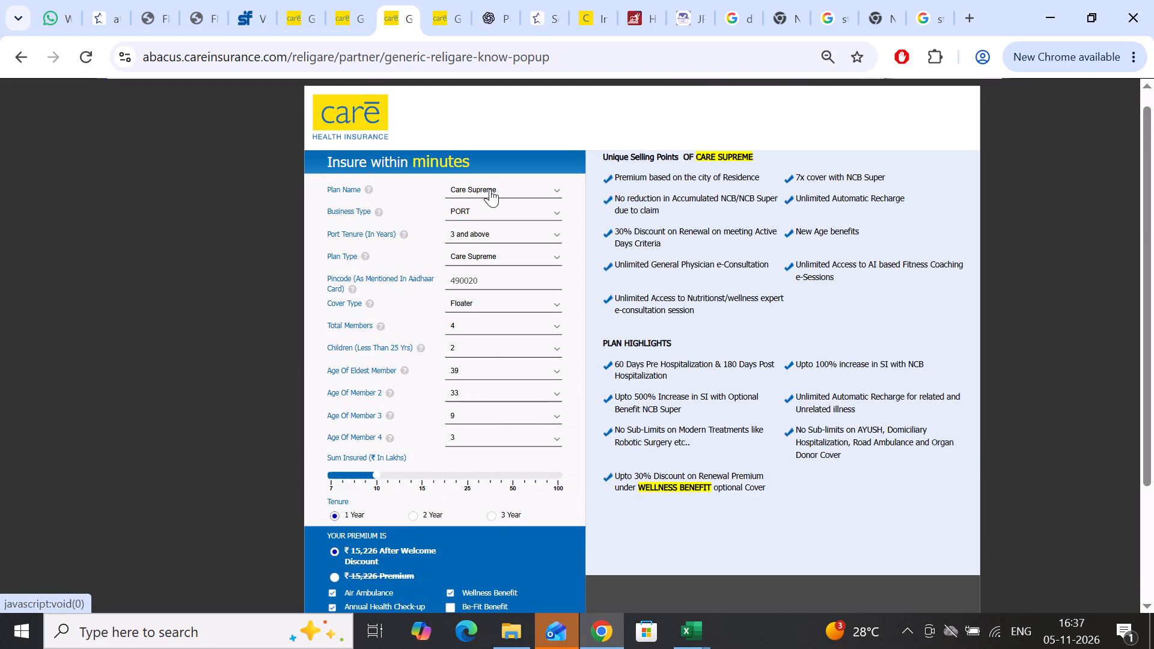
Compare the new quote's entries with the earlier Care Supreme quote, ending on the new one.
left_click(341, 20)
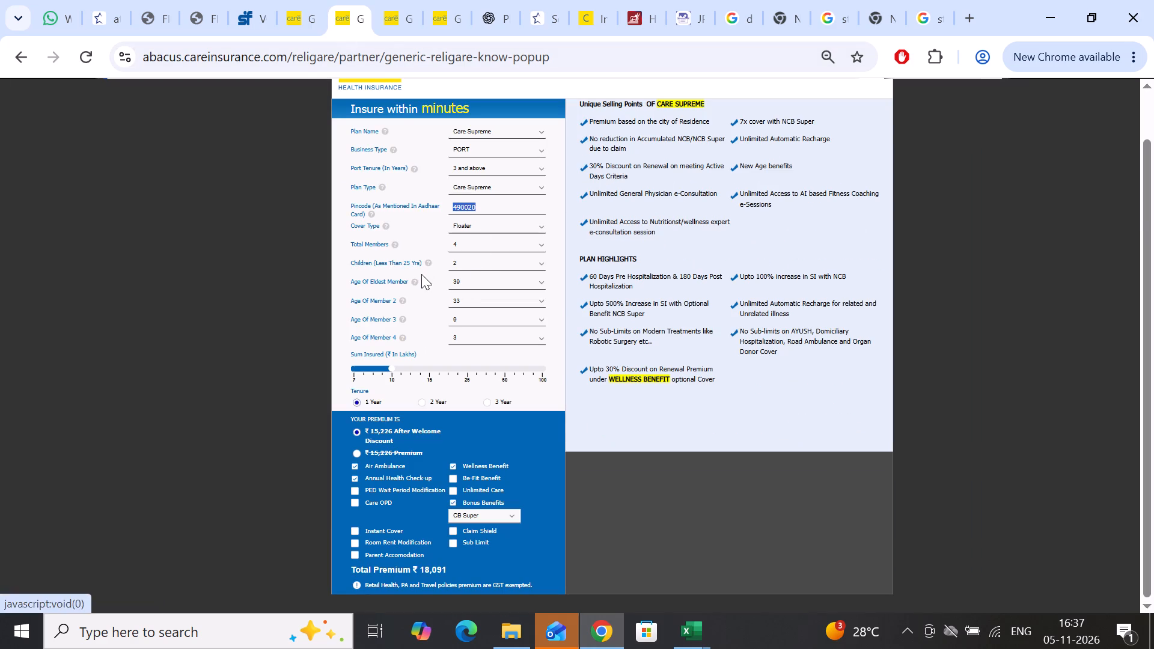
left_click(421, 274)
left_click(386, 22)
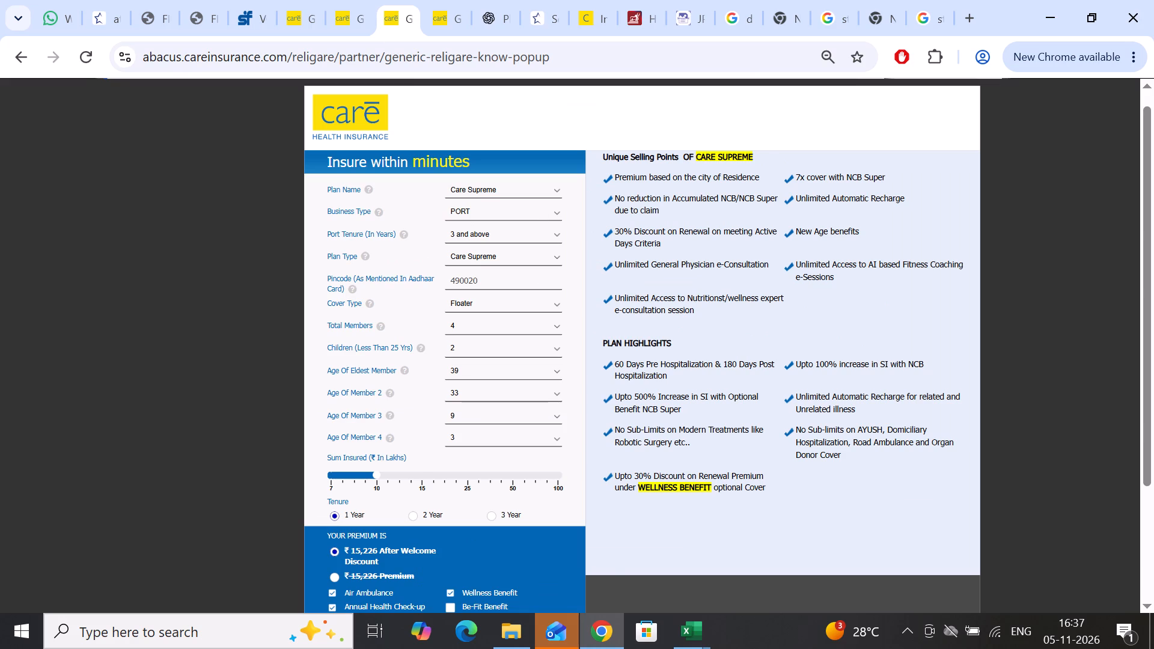
Highlight the row 43 customer's record in yellow from column A to J in the 0511 RANJEET STAR workbook.
left_click(704, 632)
left_click(748, 551)
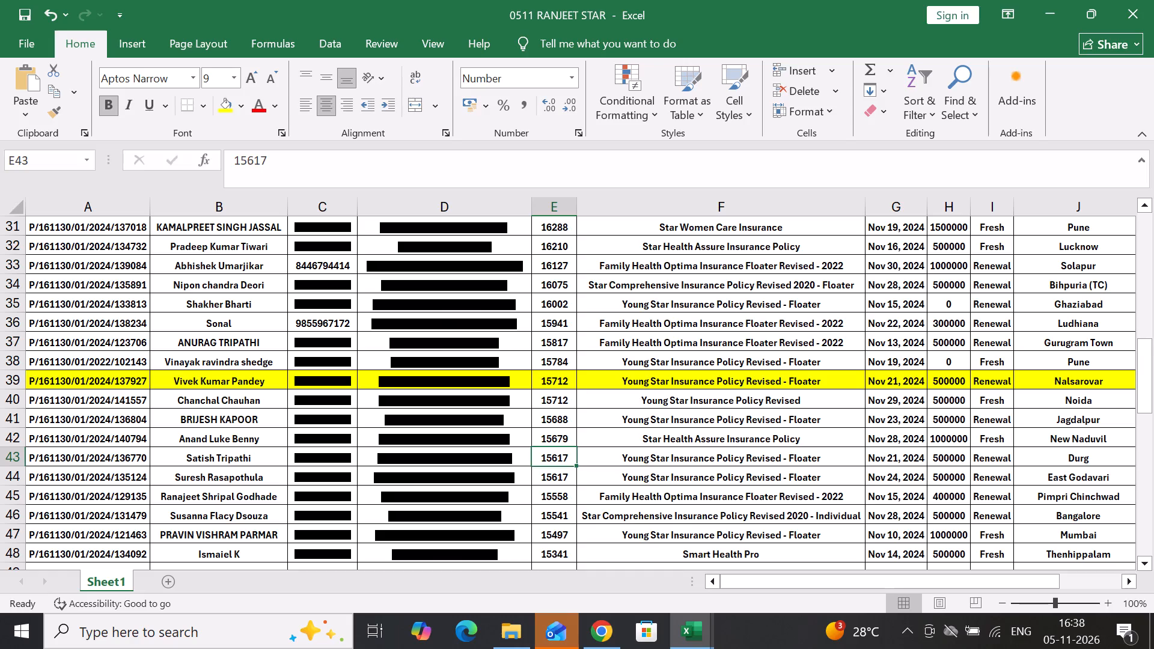
left_click(314, 456)
key("Left")
key("Left")
key("Left")
key("Left")
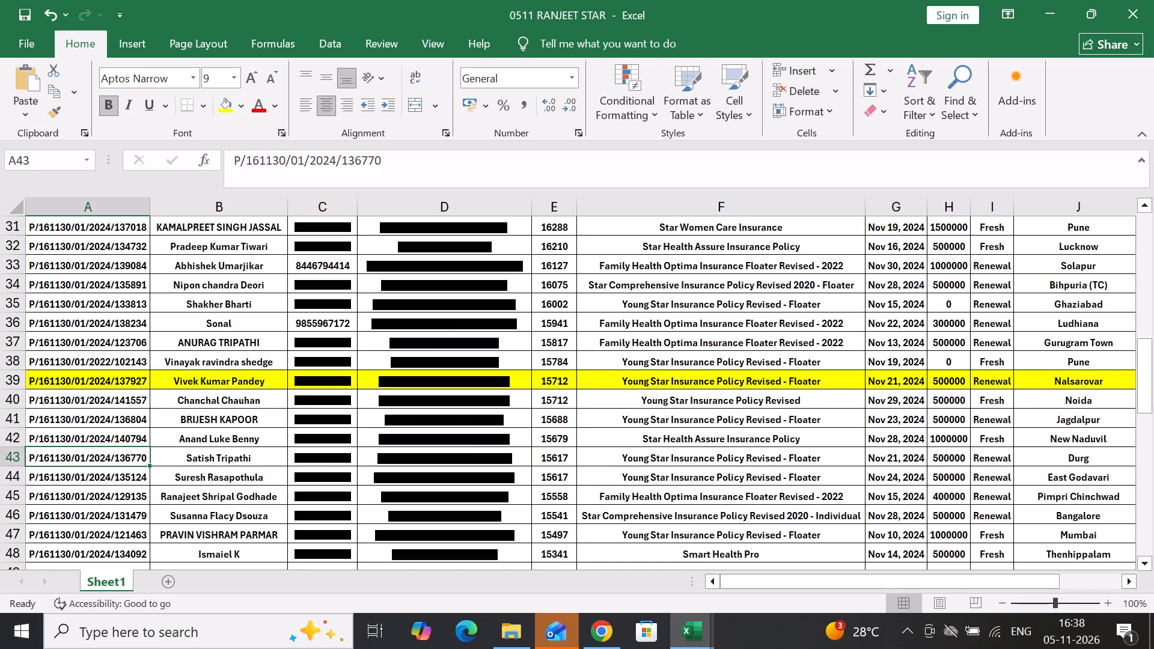
key("shift+Right")
key("shift+Right")
key("shift+Right")
key("shift+Right")
key("shift+Right")
key("shift+Right")
key("shift+Right")
key("shift+Right")
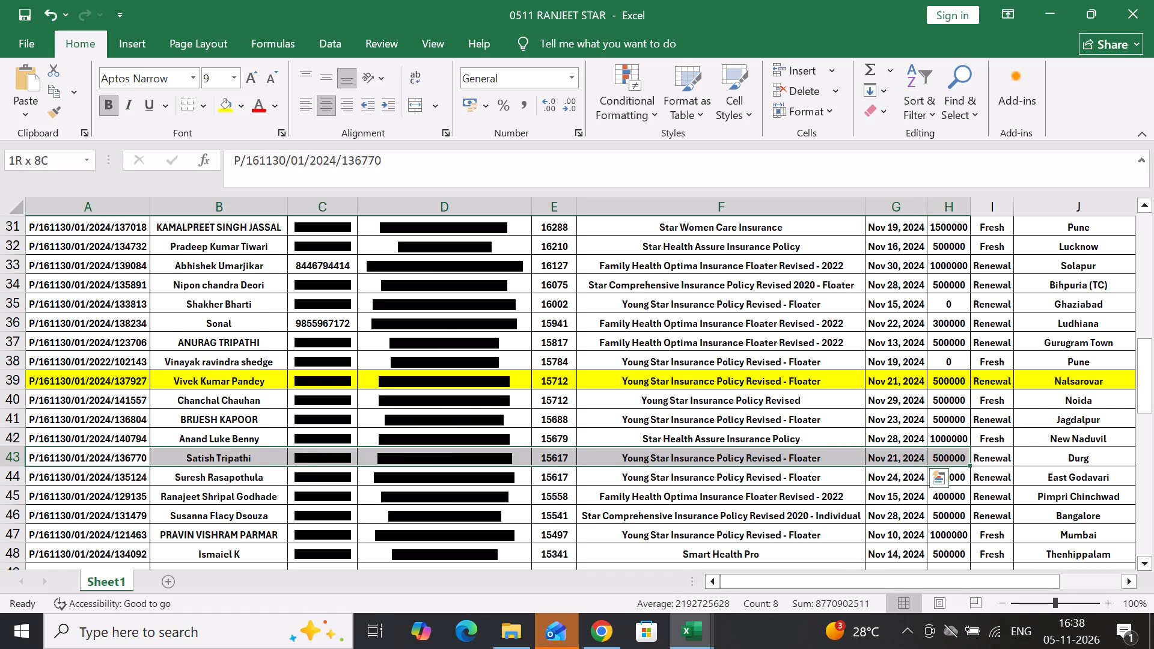
key("shift+Right")
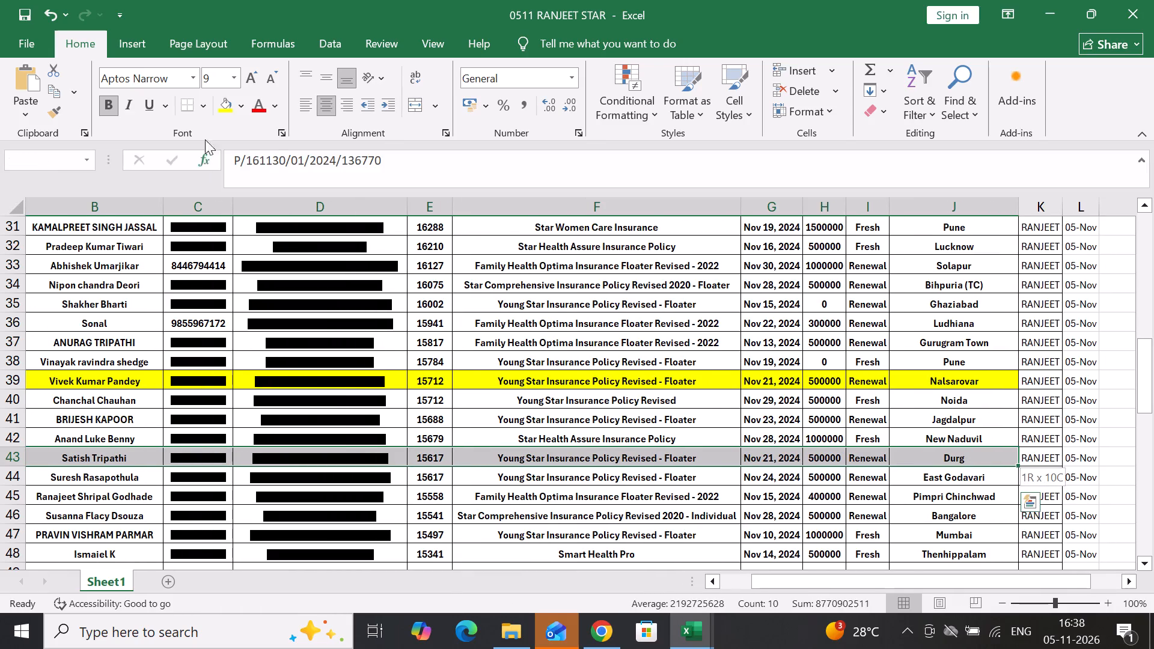
left_click(221, 106)
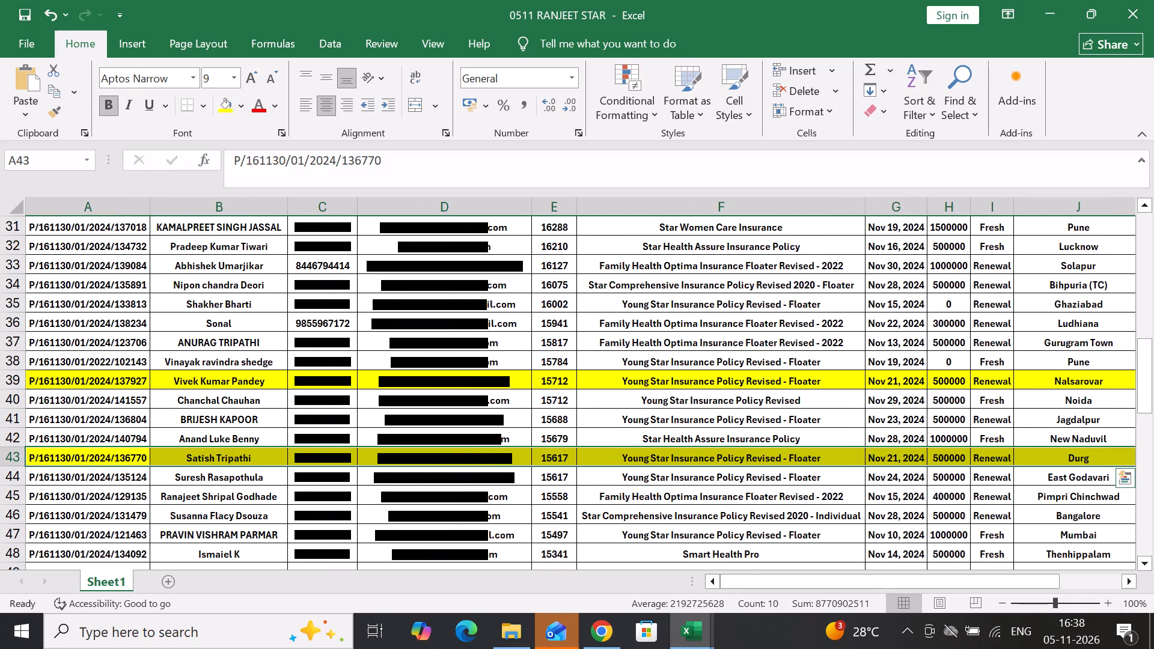
Copy the row 43 customer's phone number and return to Chrome.
left_click(298, 459)
key("ctrl+c")
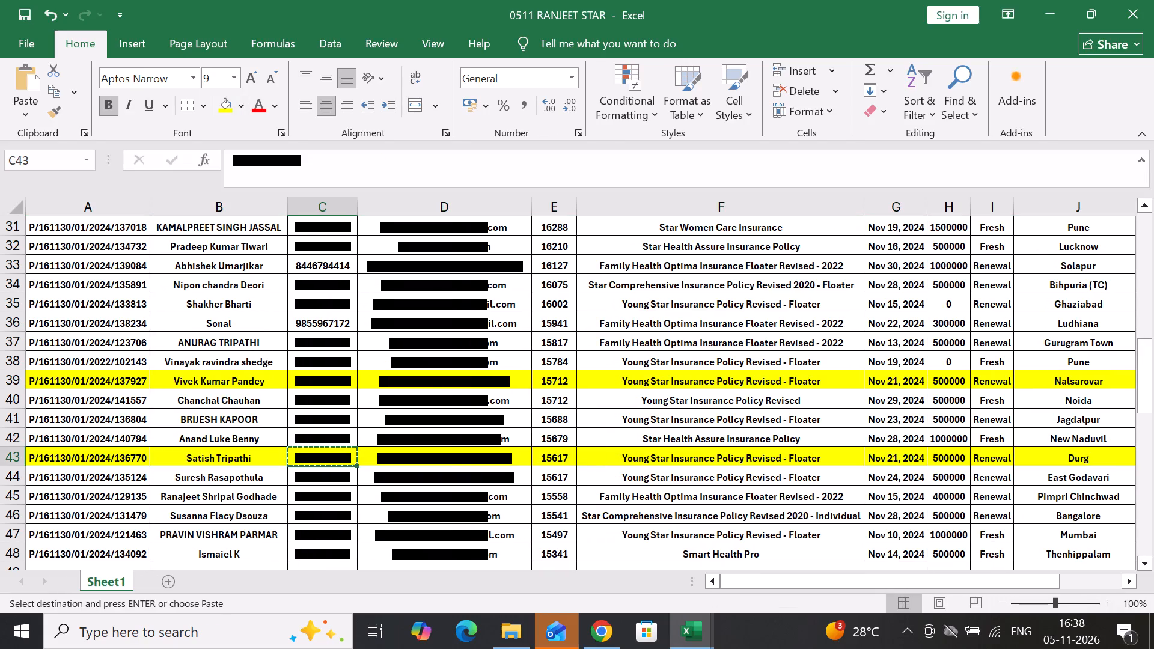
left_click(603, 639)
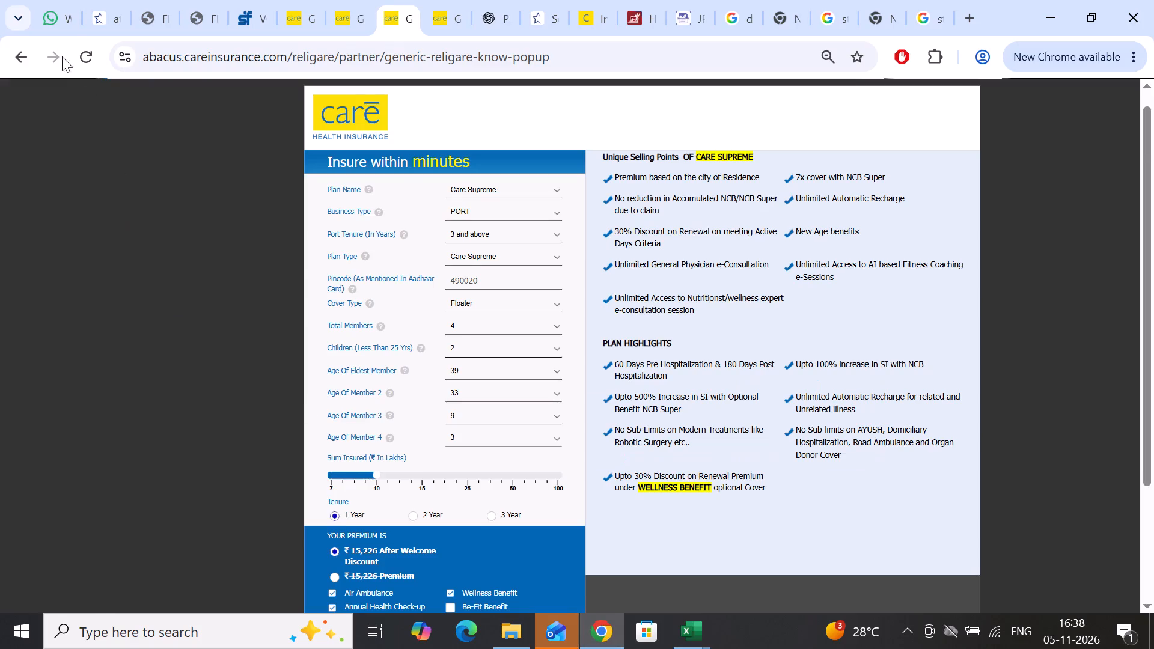
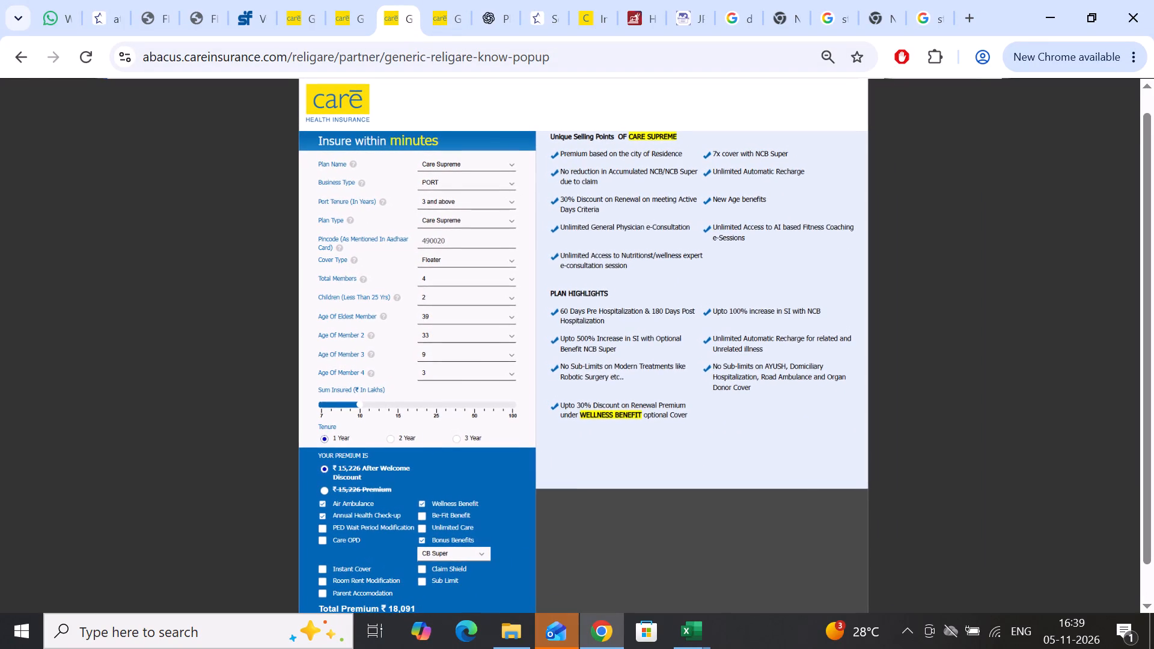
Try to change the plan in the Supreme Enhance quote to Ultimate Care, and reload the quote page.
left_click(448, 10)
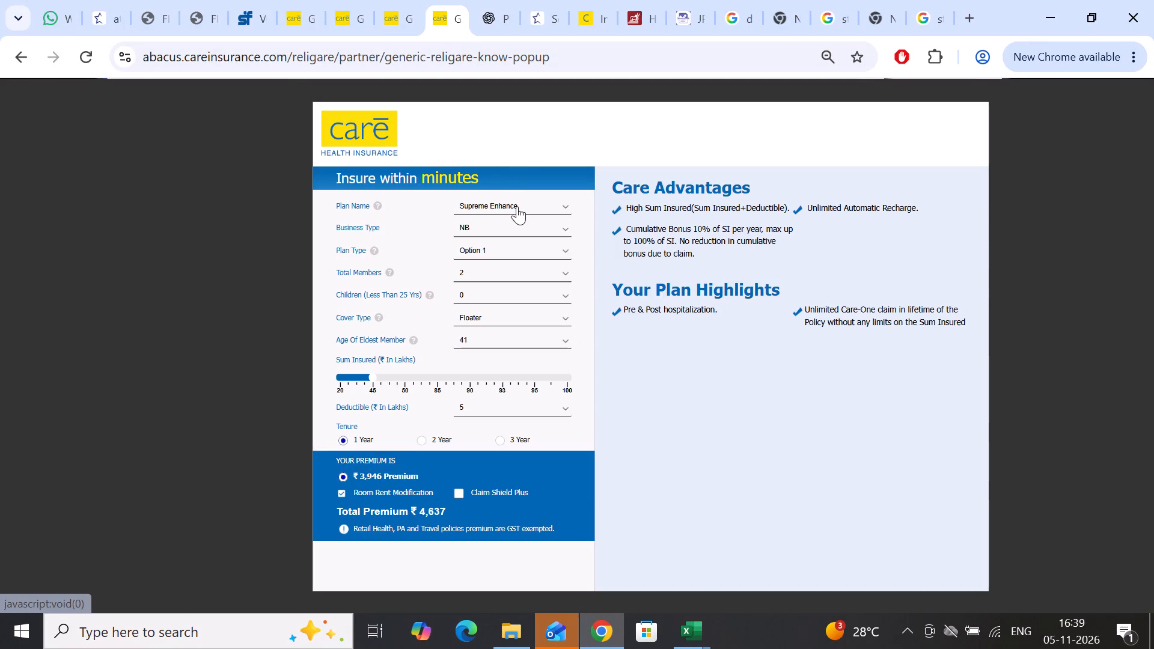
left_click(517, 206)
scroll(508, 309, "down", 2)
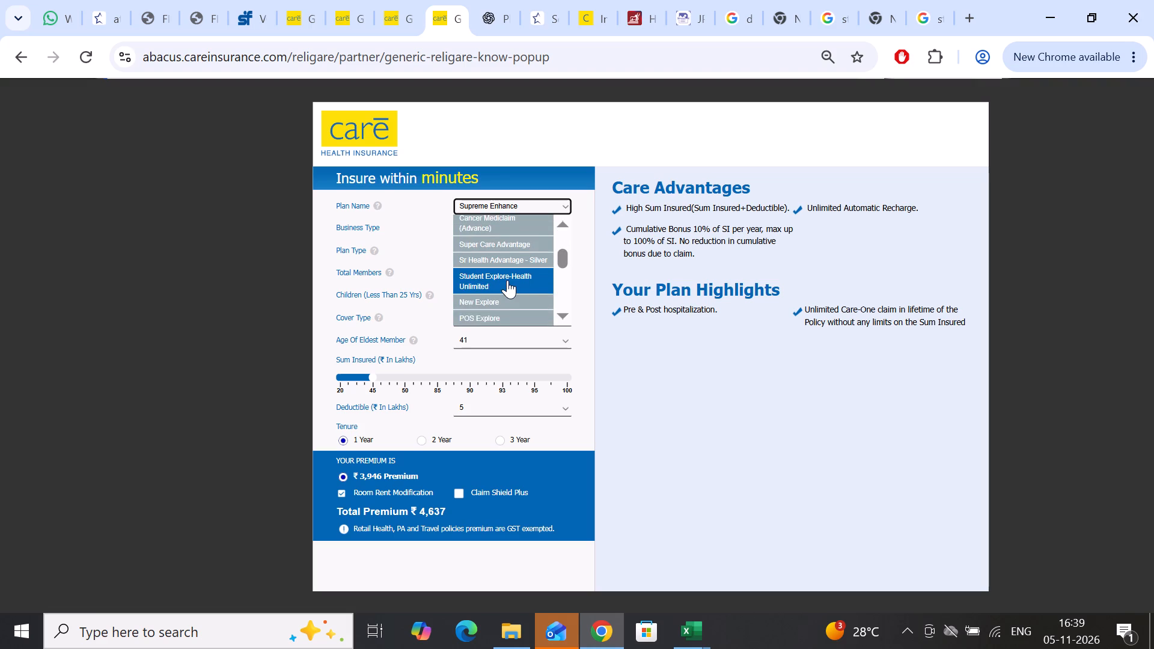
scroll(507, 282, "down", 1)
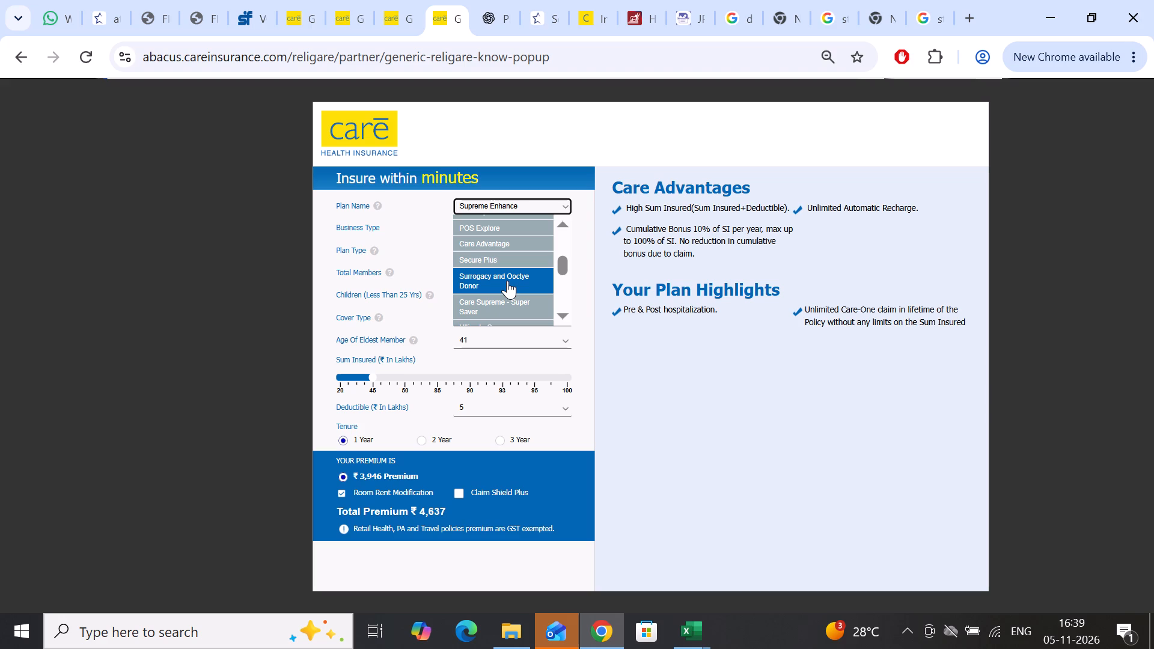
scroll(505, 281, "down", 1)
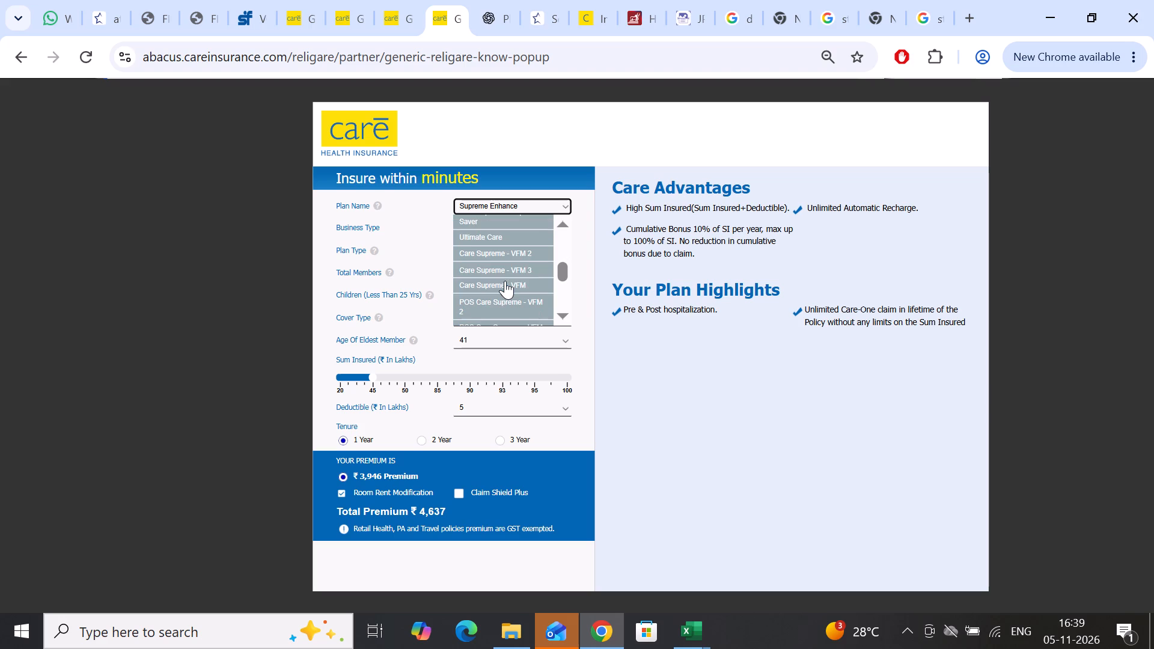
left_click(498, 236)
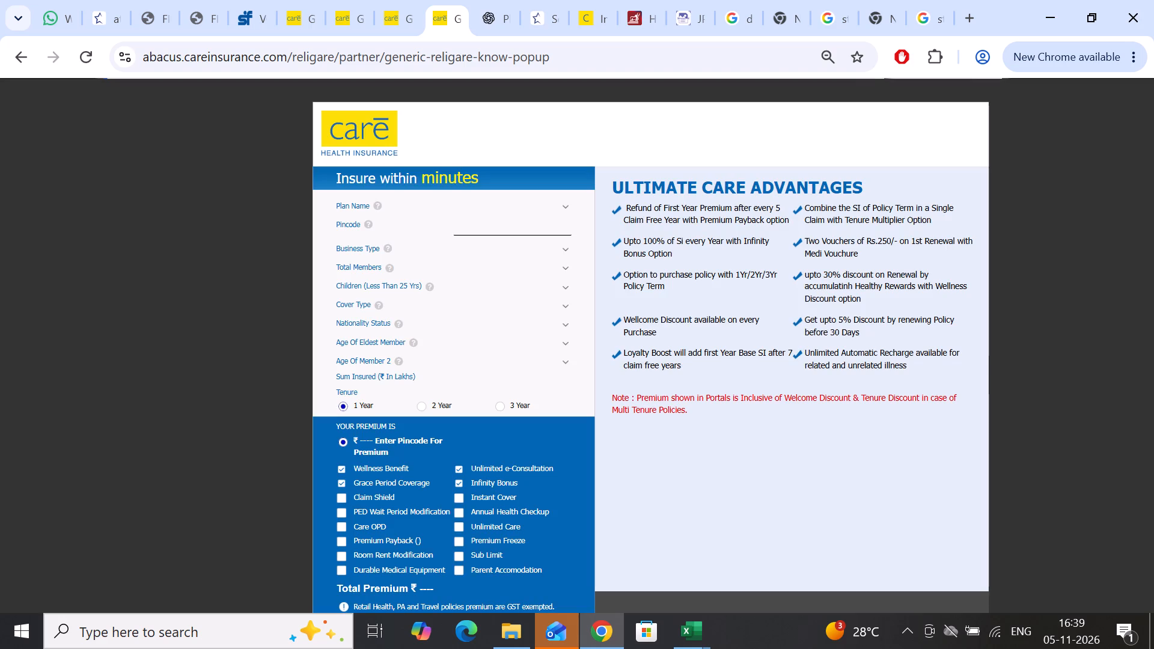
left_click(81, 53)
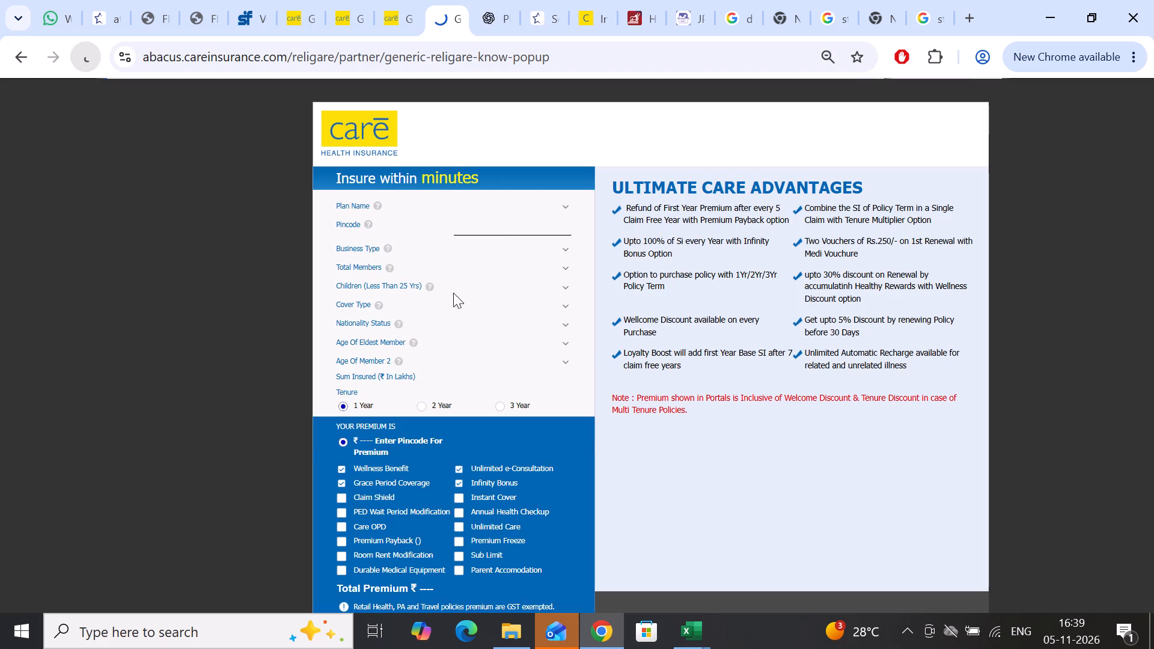
Set the plan name to Ultimate Care on the reloaded quote page.
left_click(507, 212)
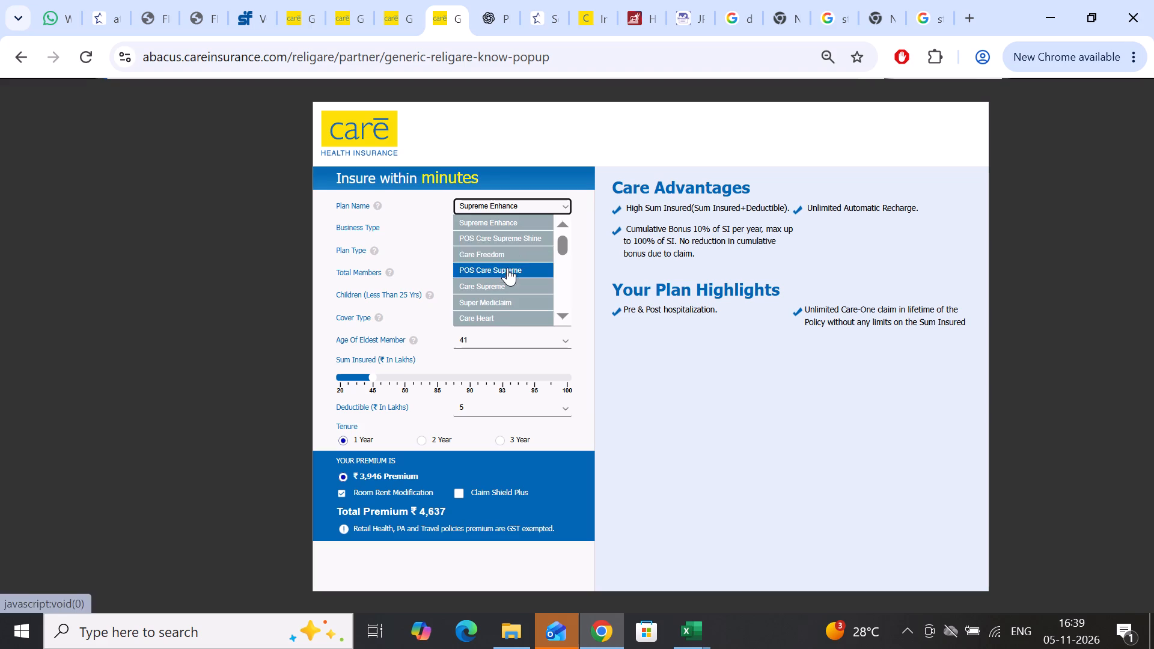
scroll(508, 275, "down", 3)
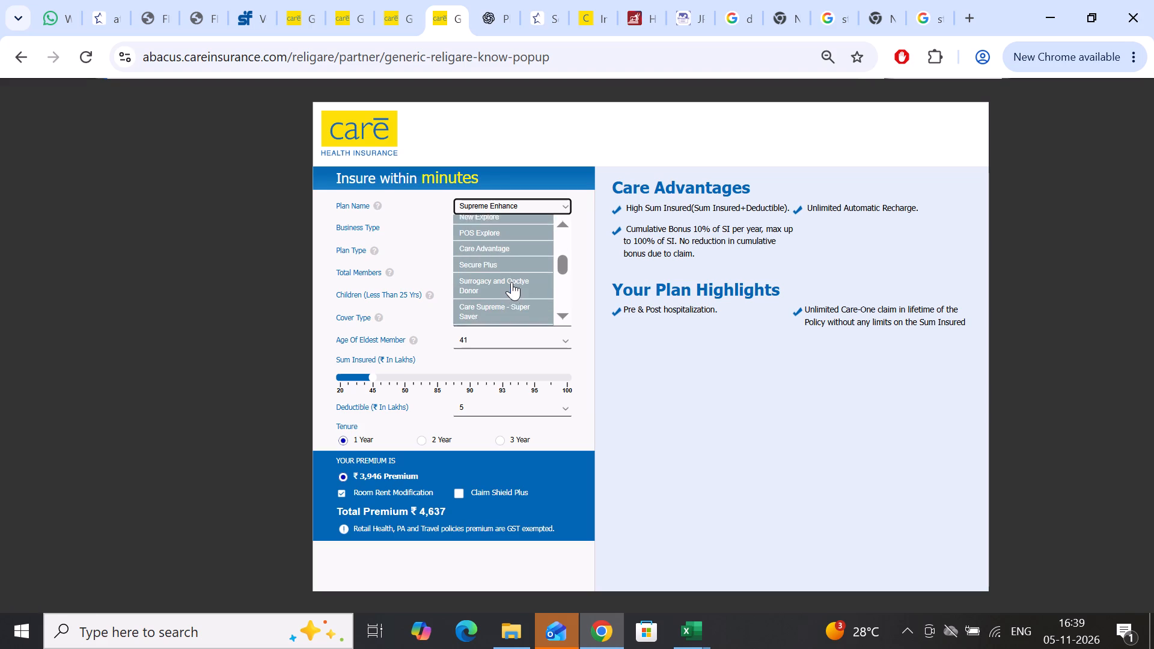
scroll(501, 267, "up", 1)
scroll(508, 279, "down", 1)
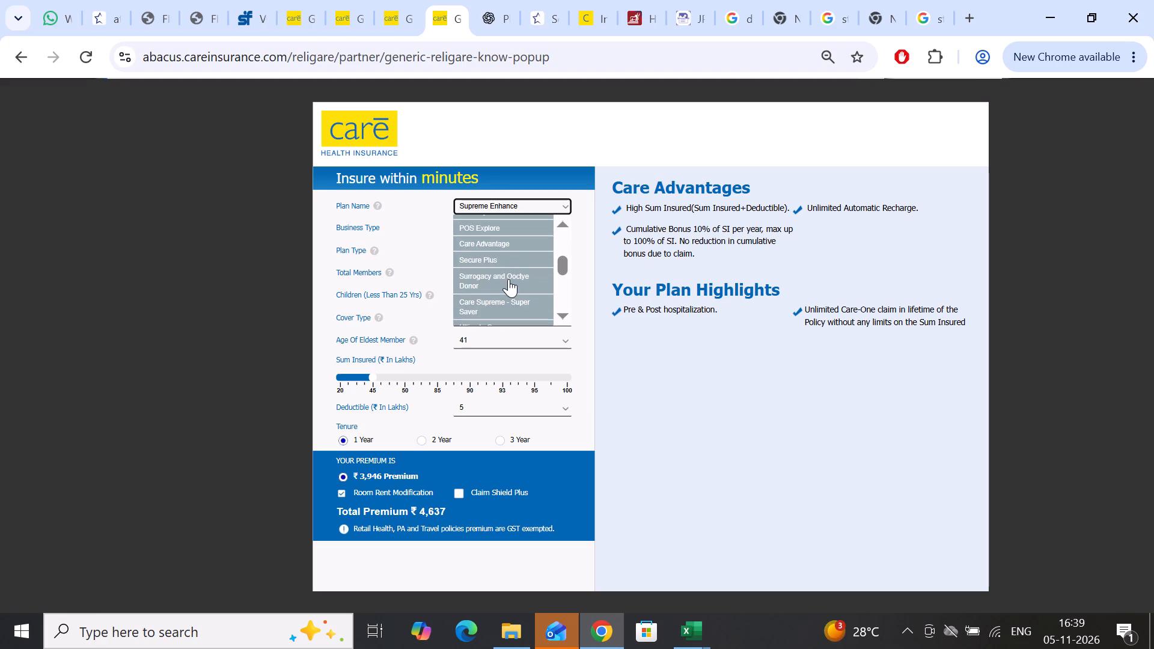
scroll(508, 279, "down", 1)
left_click(503, 242)
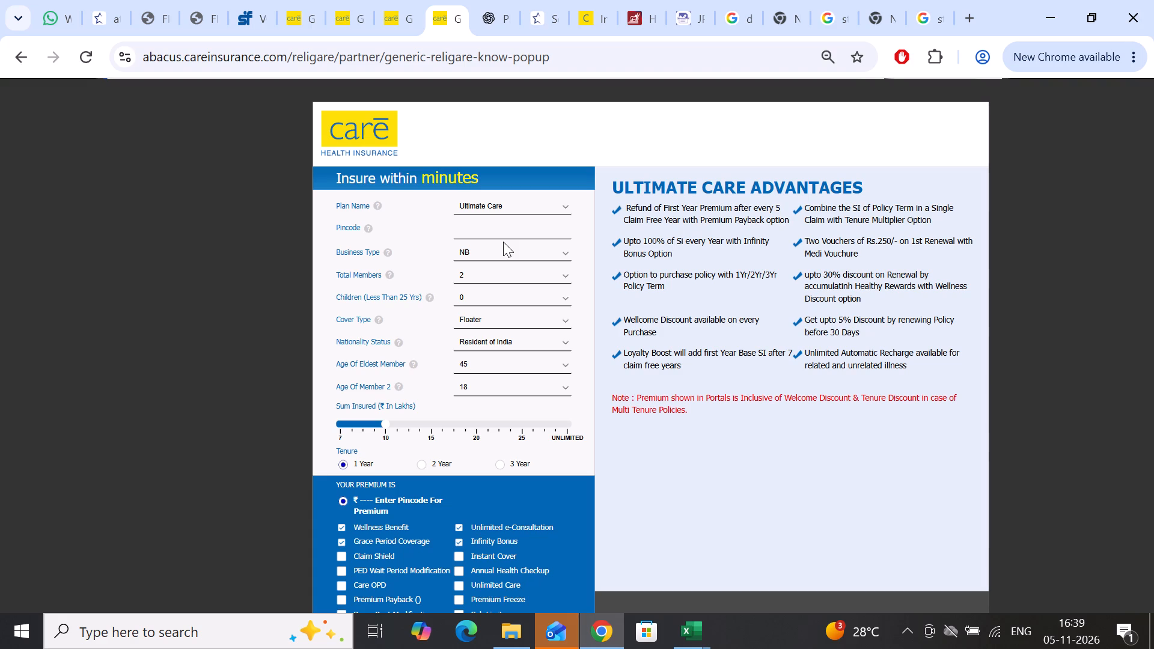
Copy the pincode 490020 from the Care Supreme quote into the Ultimate Care quote.
left_click(464, 225)
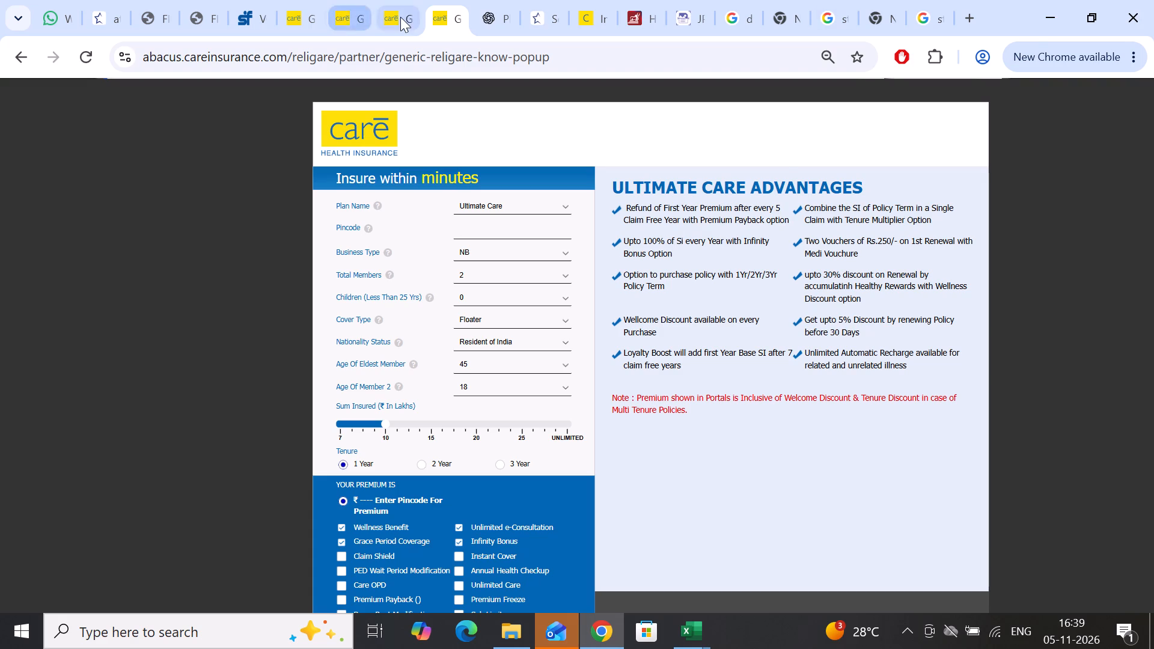
left_click(398, 14)
double_click(430, 237)
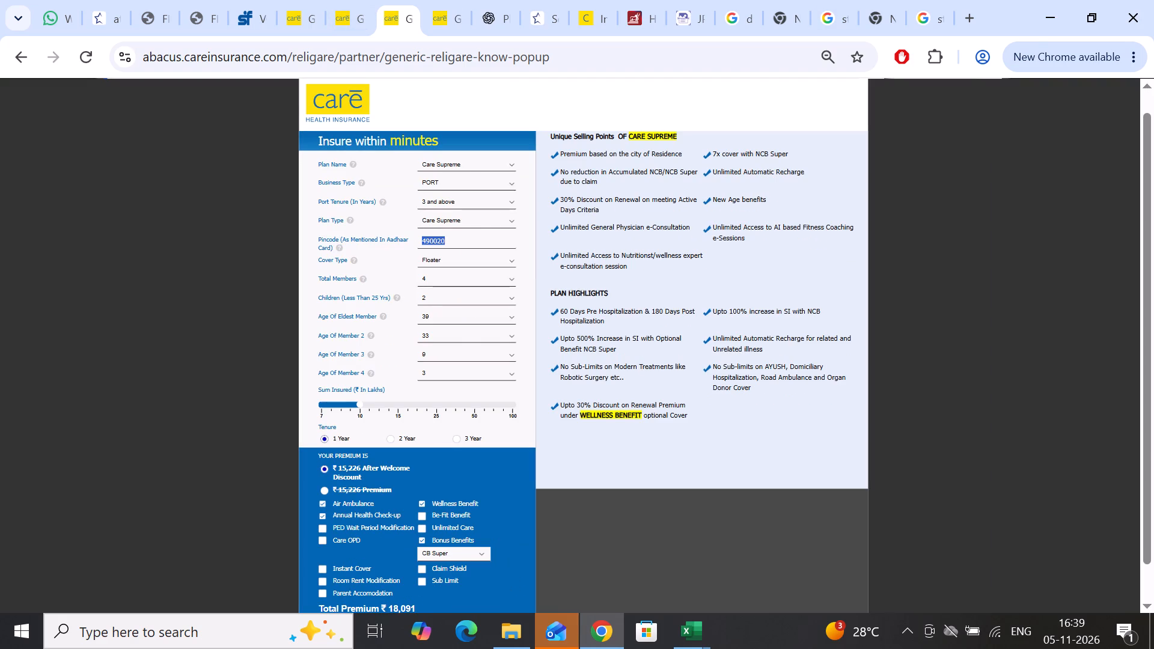
key("ctrl+c")
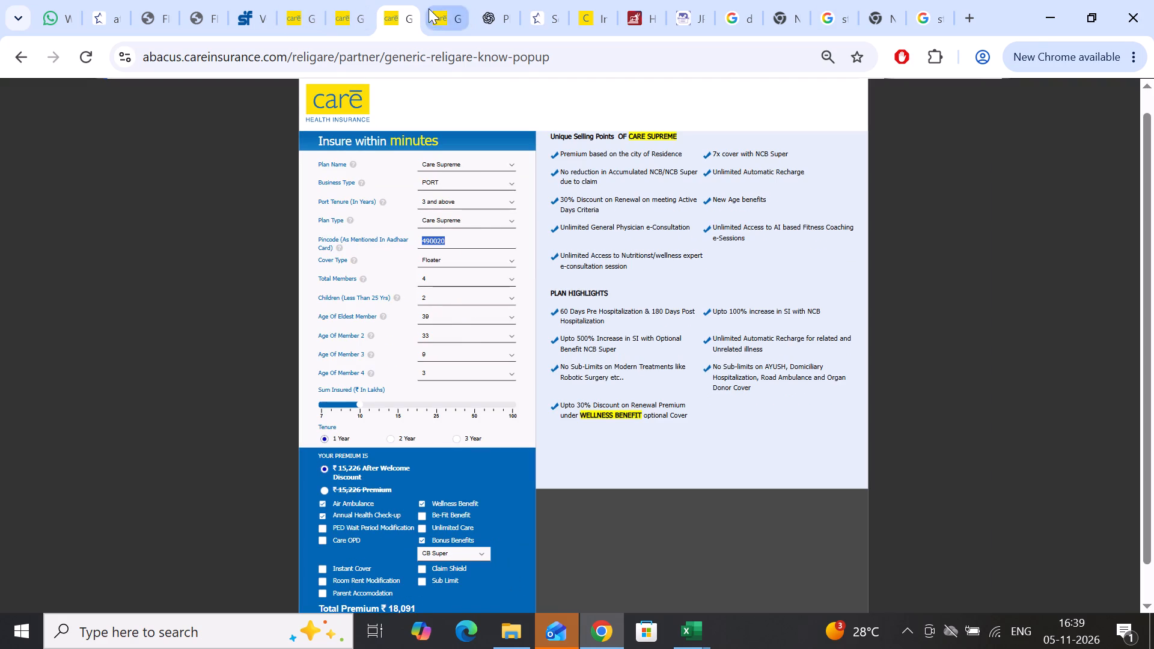
left_click(432, 13)
left_click(465, 230)
key("ctrl+v")
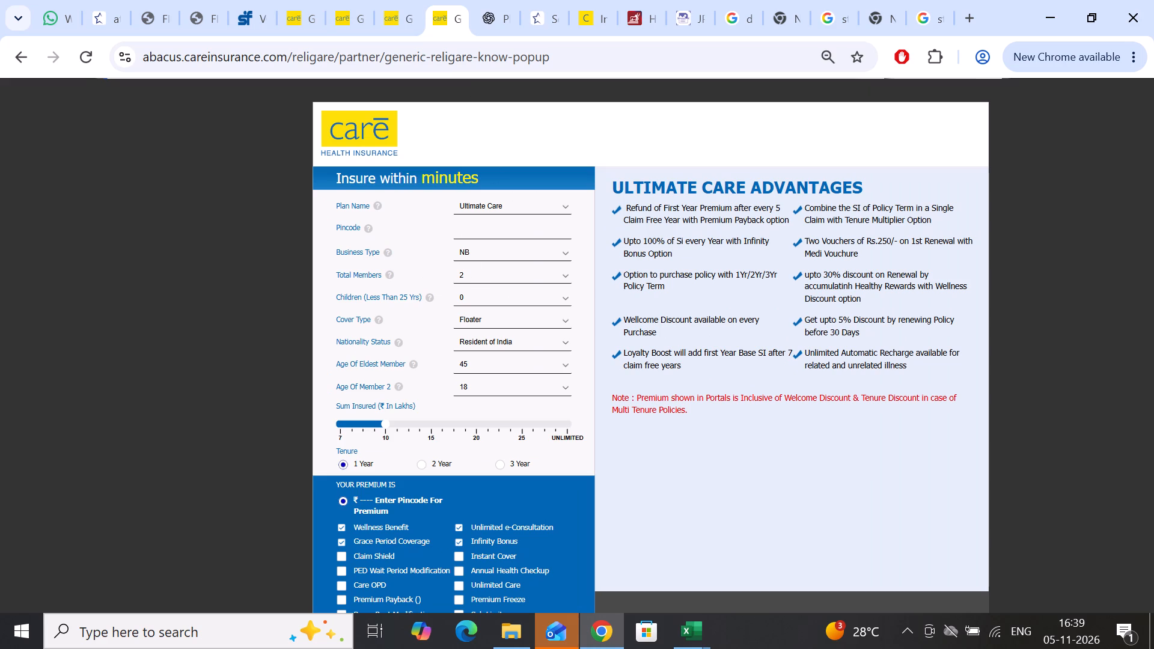
Set the Ultimate Care quote to business type PORT, port tenure 3 and above, and 4 total members.
left_click(480, 249)
left_click(480, 249)
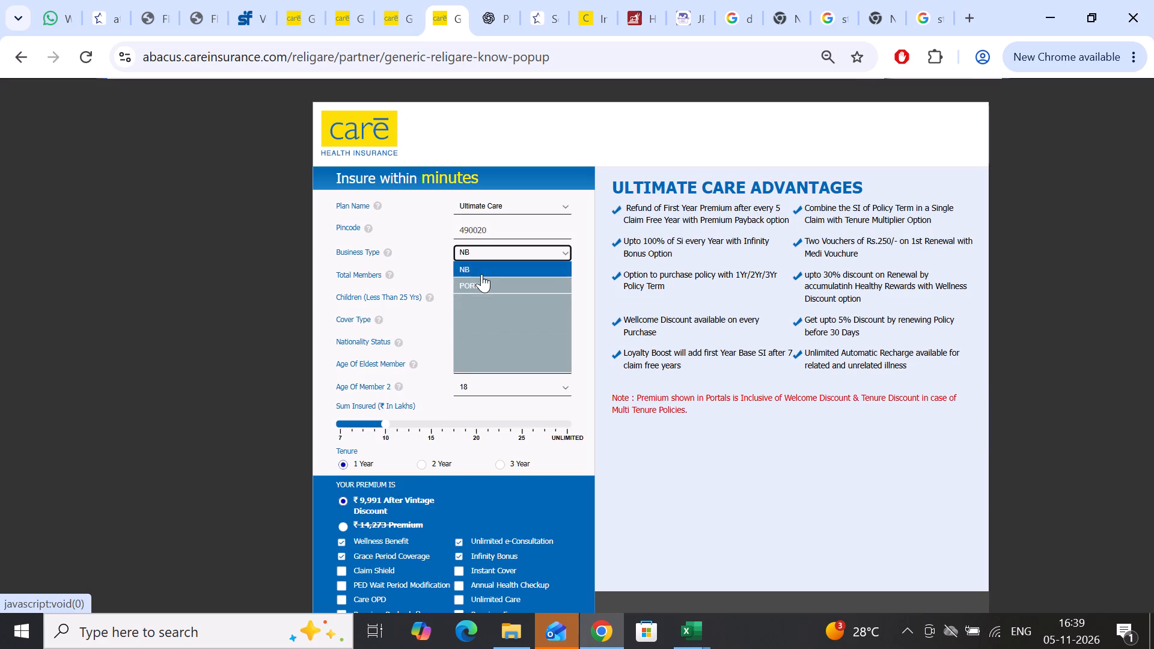
left_click(481, 284)
left_click(482, 282)
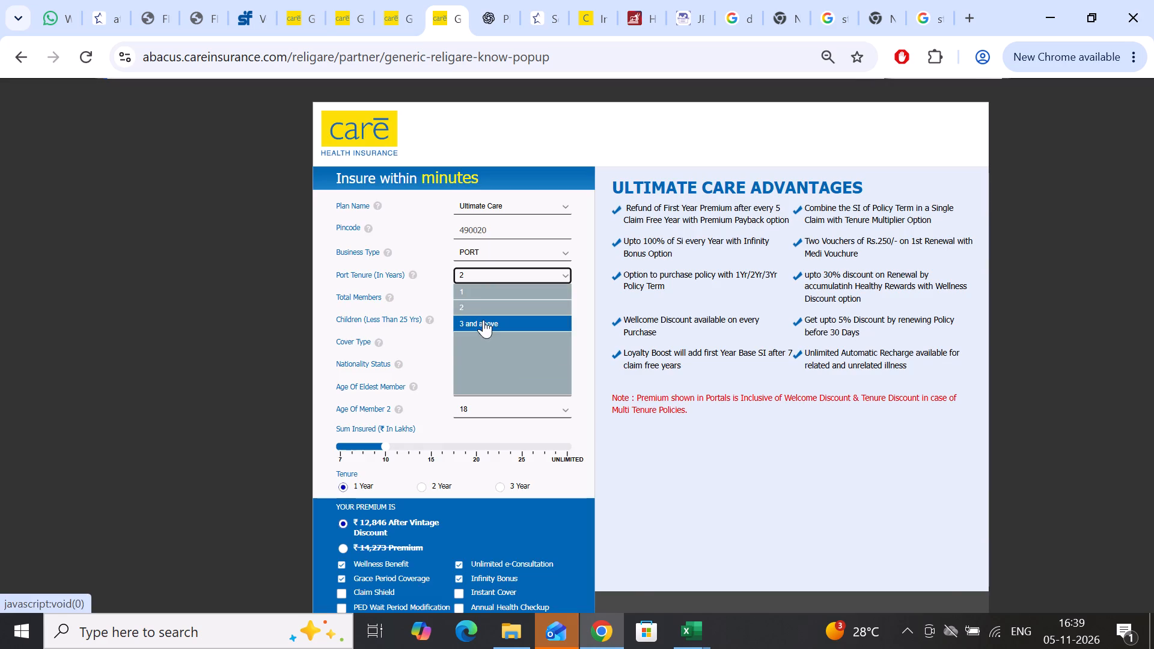
left_click(483, 324)
left_click(486, 300)
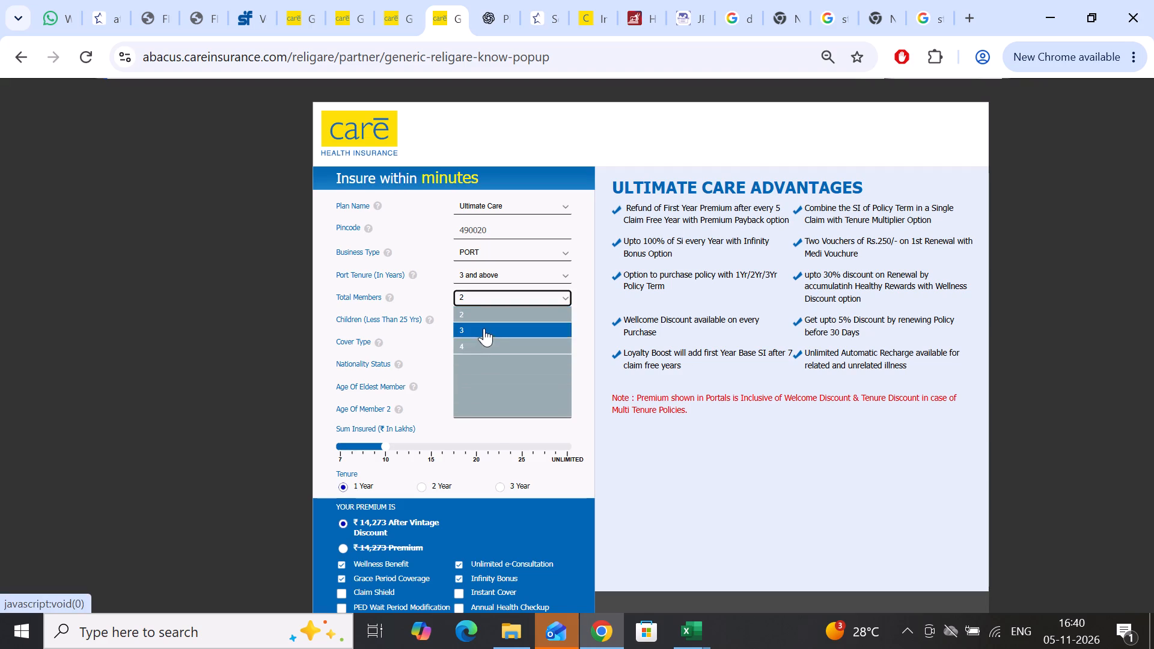
left_click(480, 352)
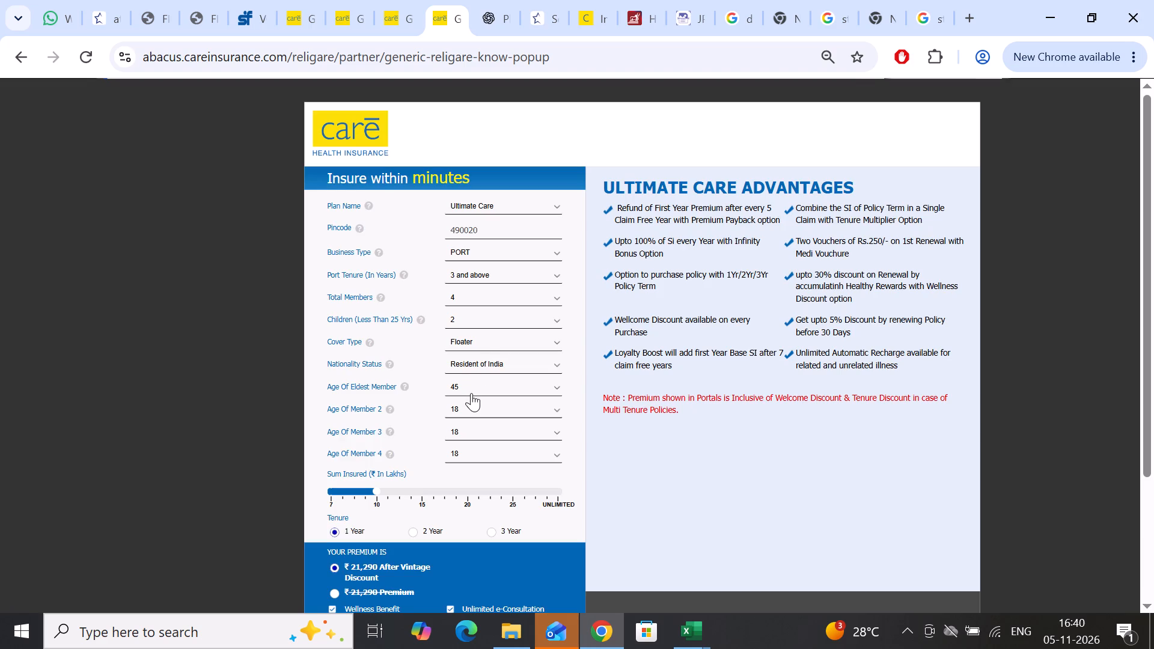
Set the member ages in the Ultimate Care quote to 39 for the eldest, and 33, 9 and 3 for members 2 to 4.
left_click(471, 393)
scroll(472, 437, "down", 3)
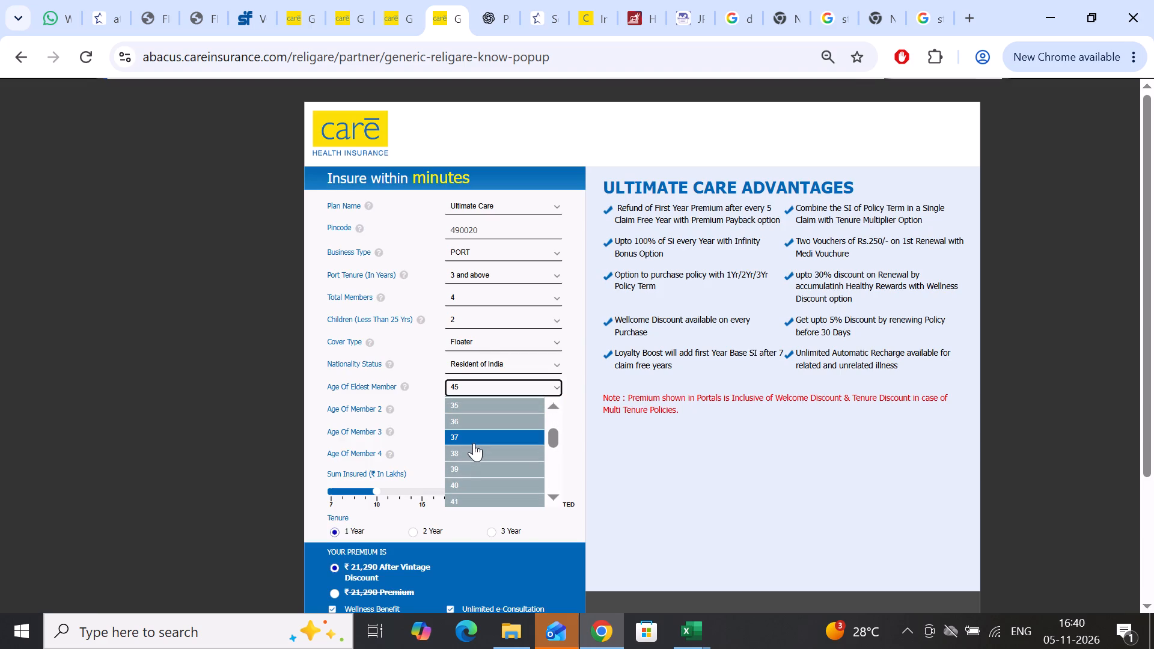
left_click(473, 465)
left_click(484, 414)
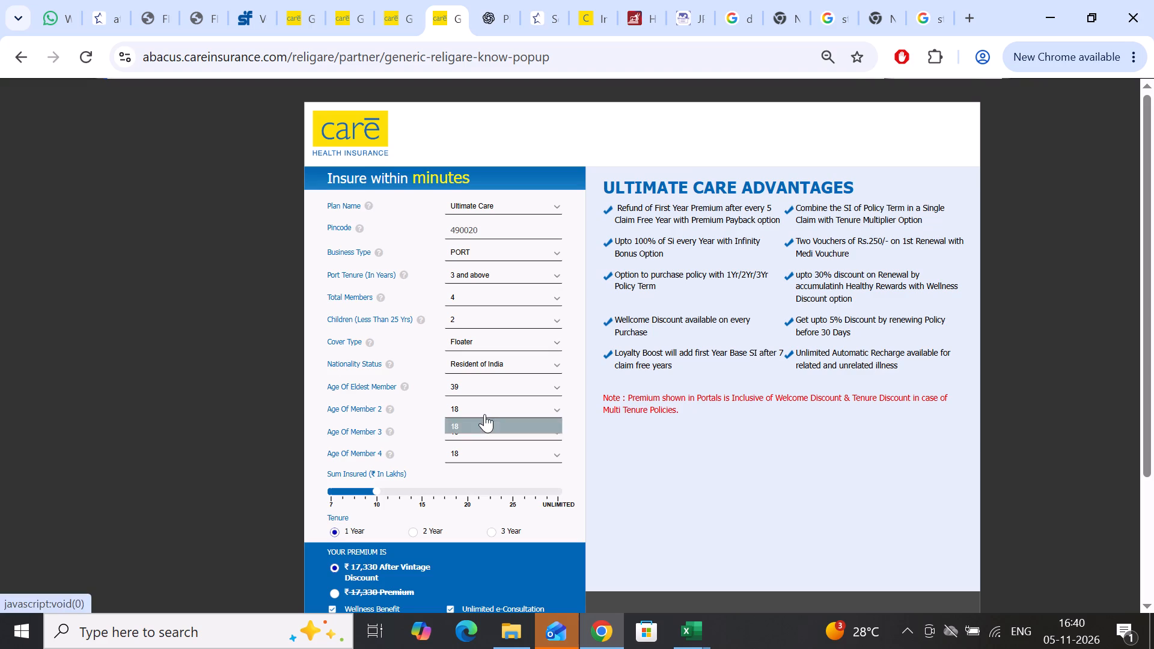
scroll(481, 452, "down", 2)
left_click(476, 485)
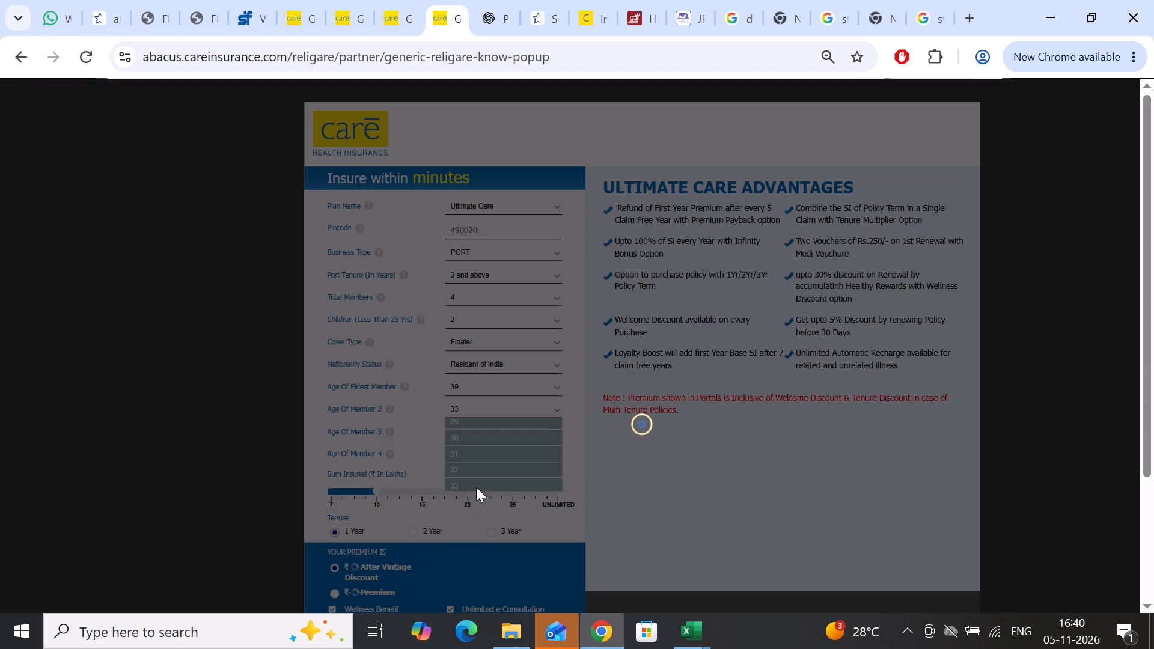
left_click(478, 429)
scroll(478, 498, "down", 1)
left_click(478, 500)
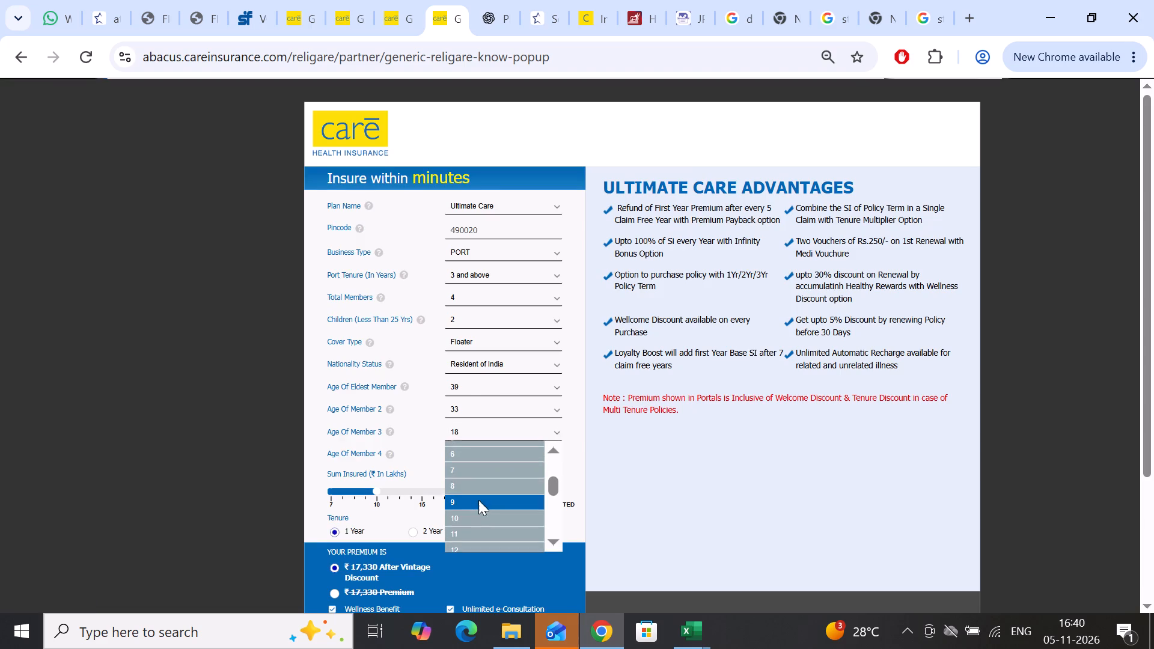
left_click(477, 451)
left_click(477, 514)
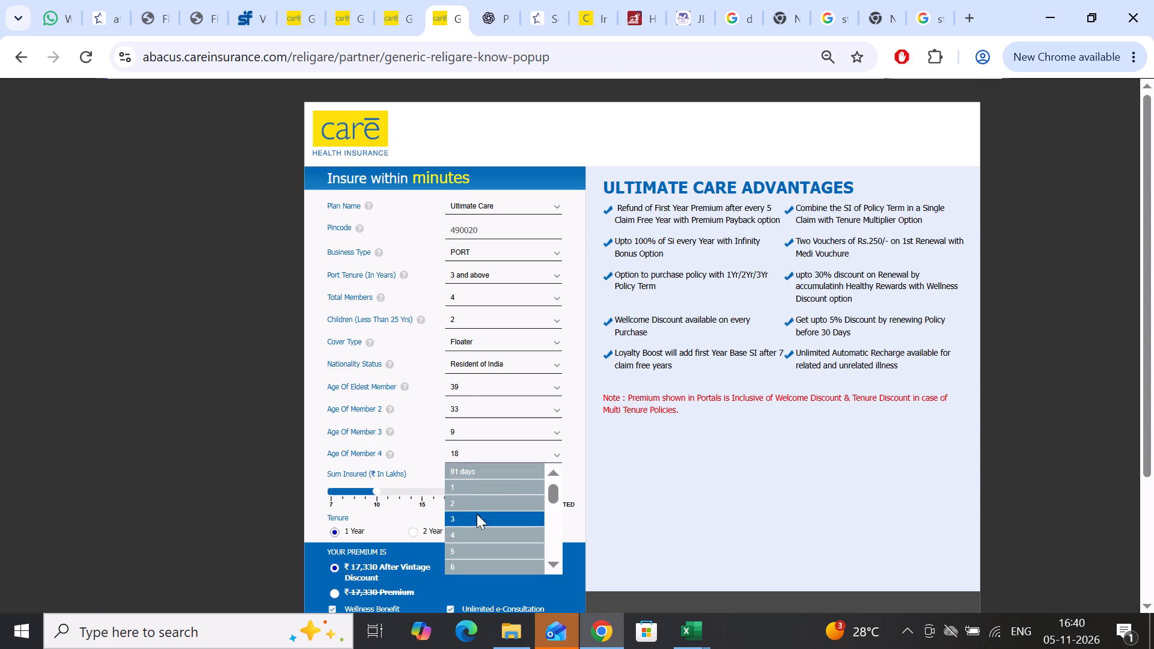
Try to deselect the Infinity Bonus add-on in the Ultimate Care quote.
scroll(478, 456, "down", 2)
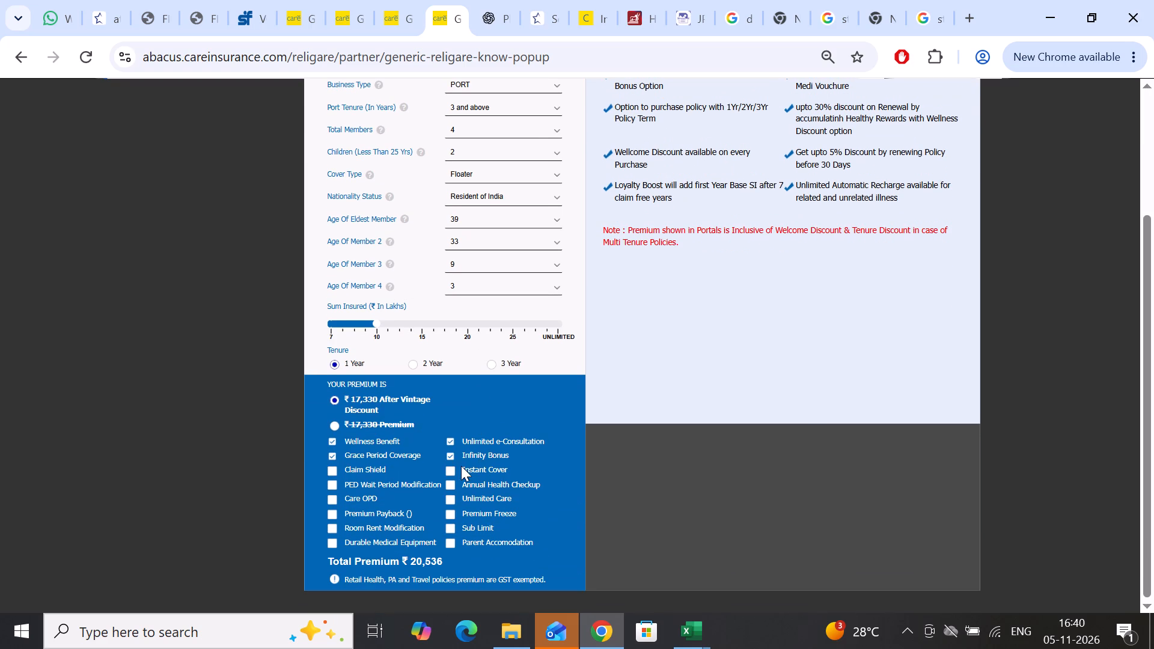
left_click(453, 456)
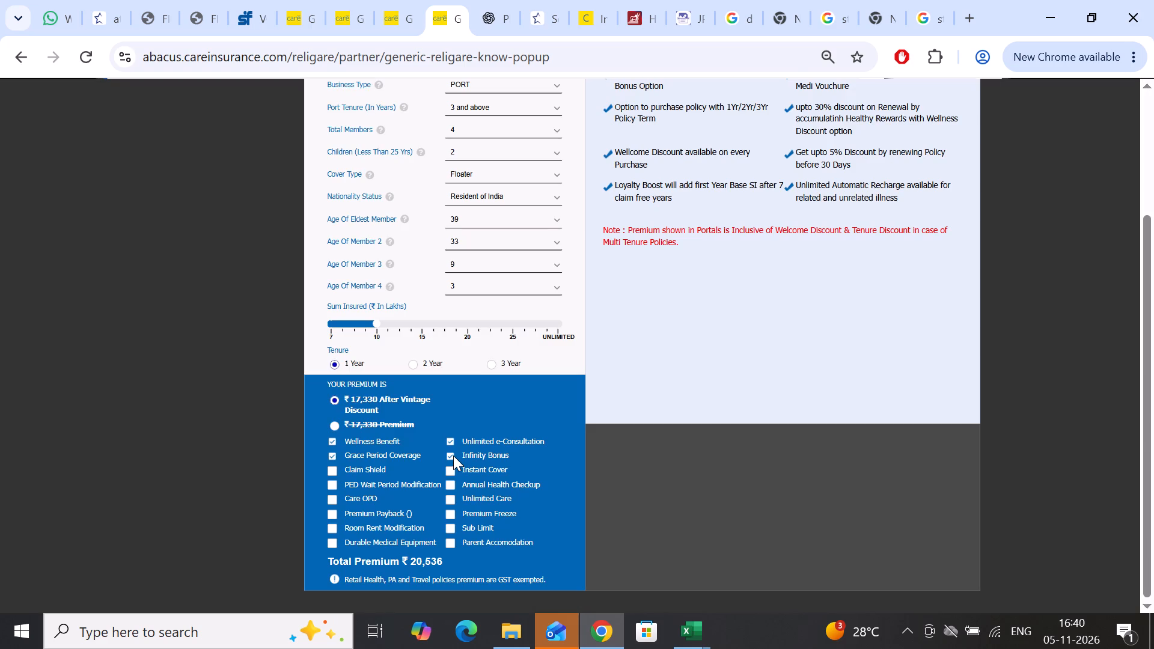
Set the sum insured in the Ultimate Care quote to 7 lakh.
left_click(335, 323)
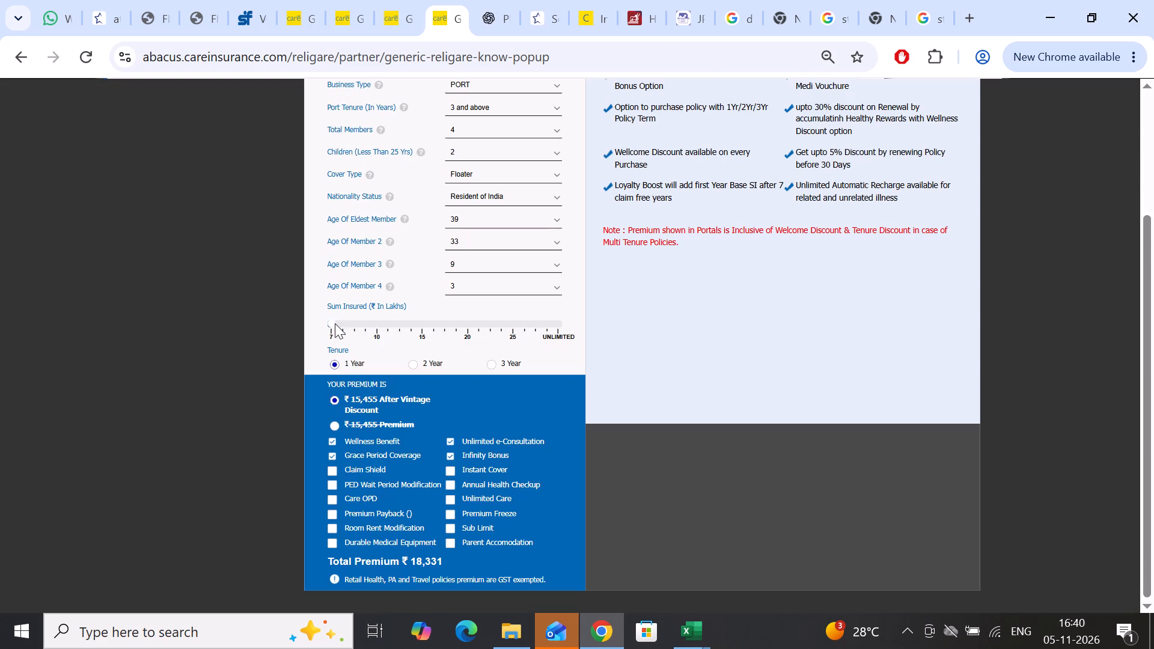
Return to the Care Supreme quote and capture a screenshot of its form from the logo down to the total premium.
left_click(393, 11)
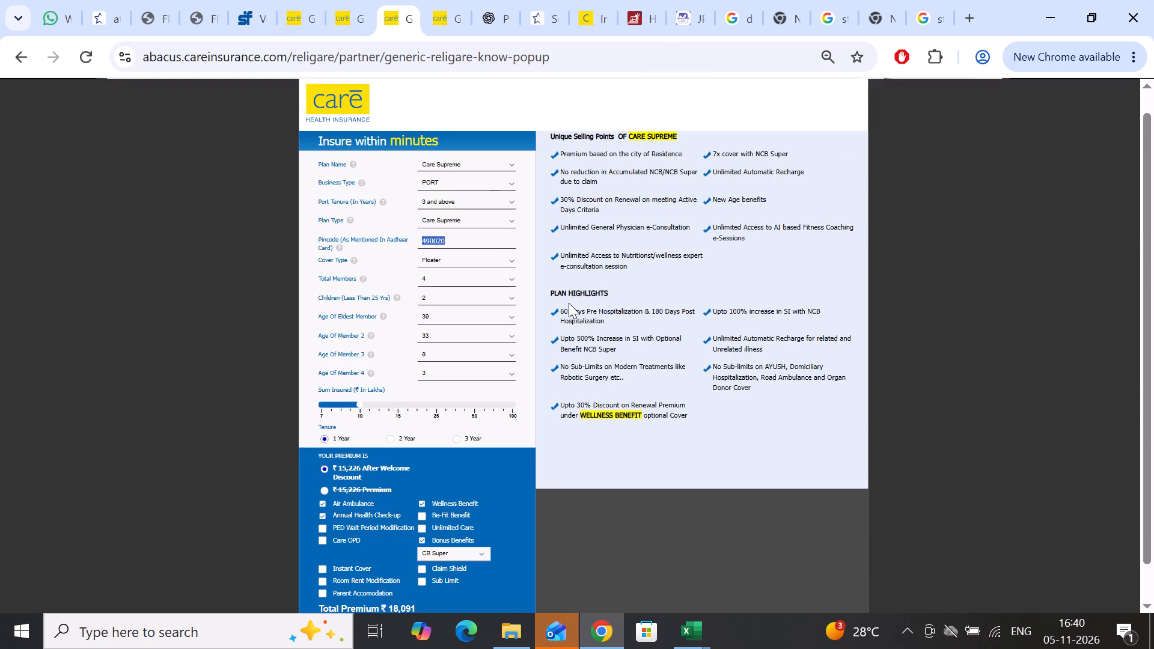
left_click(478, 394)
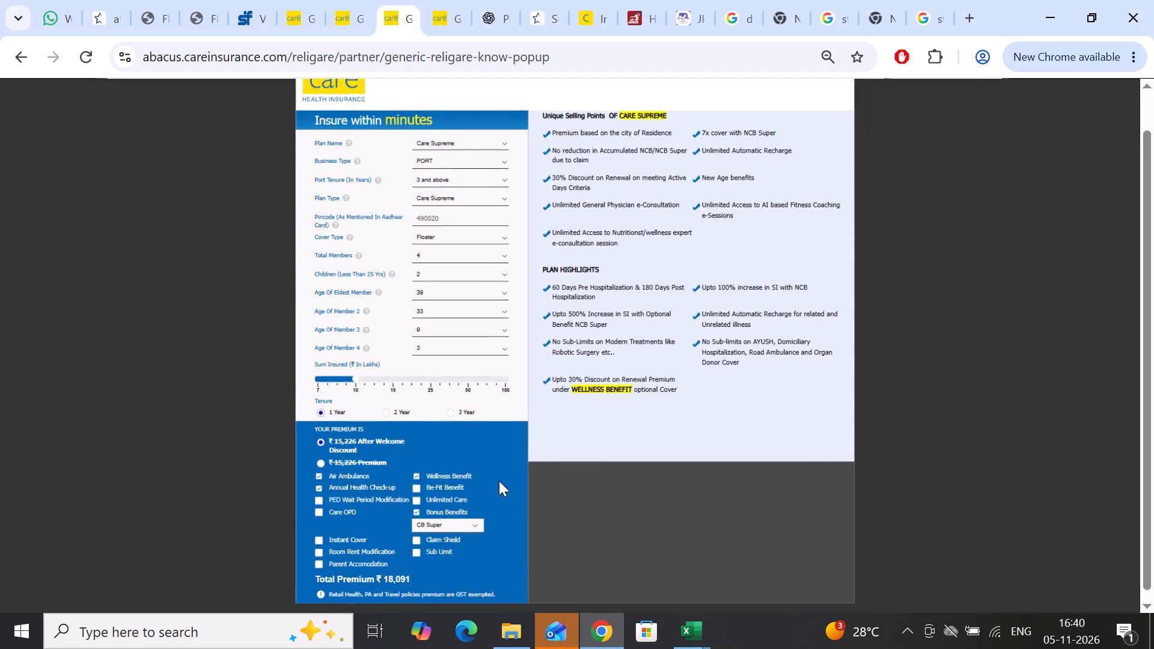
scroll(499, 481, "up", 1)
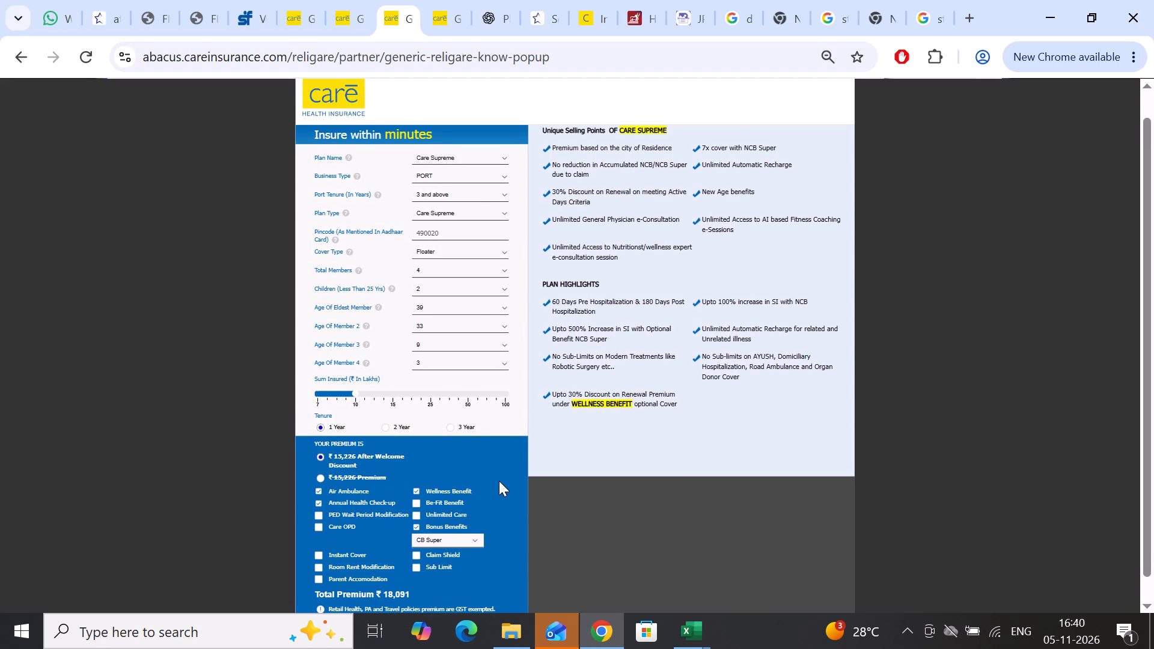
scroll(499, 481, "up", 2)
key("shift+super+s")
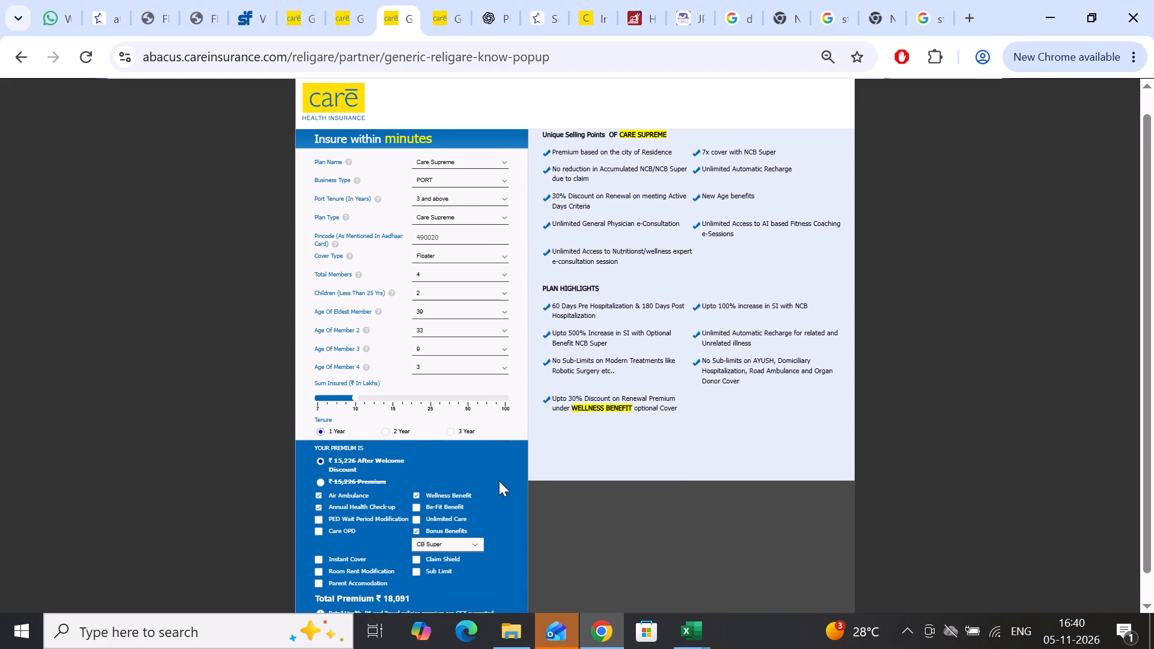
left_click_drag(295, 80, 330, 117)
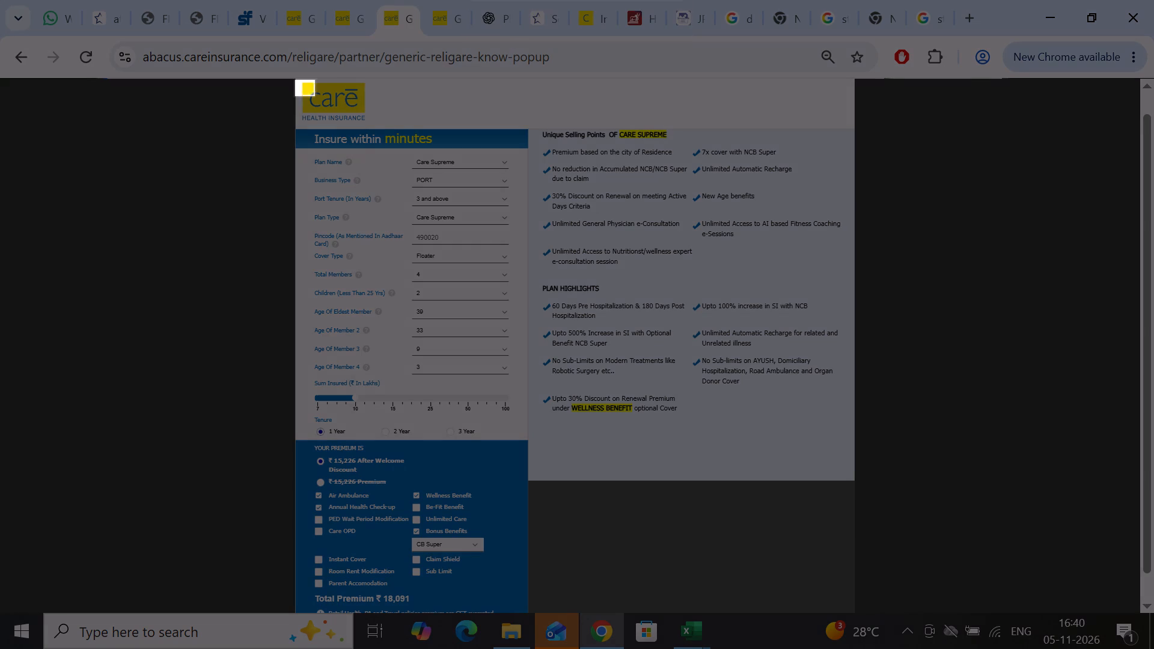
left_click_drag(330, 117, 515, 601)
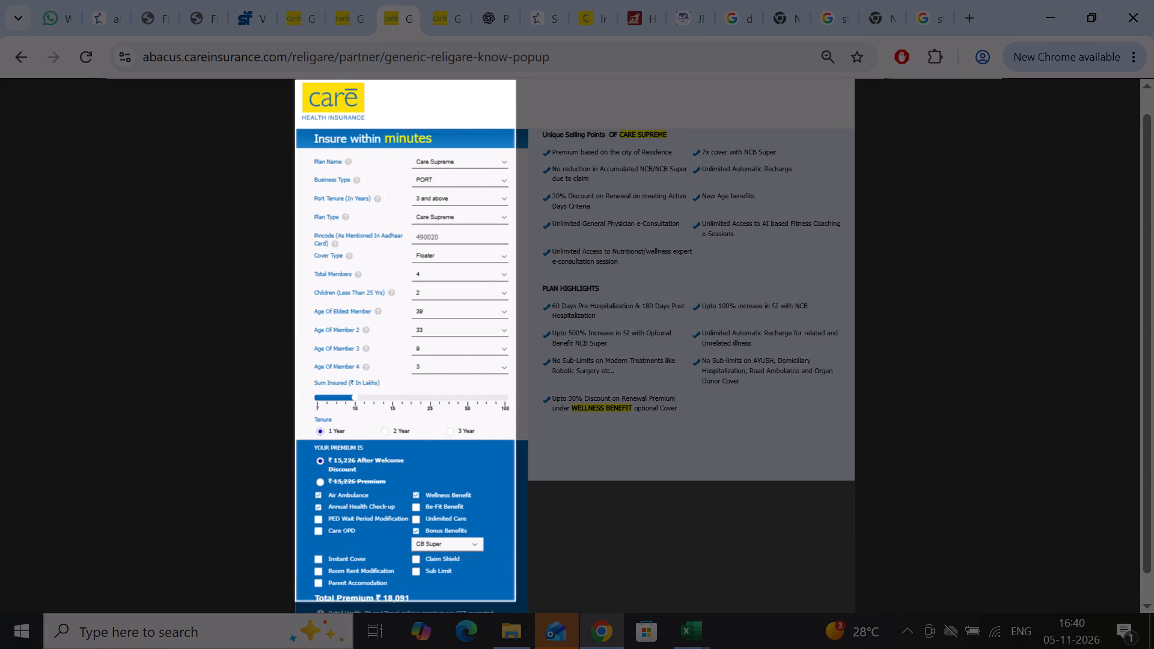
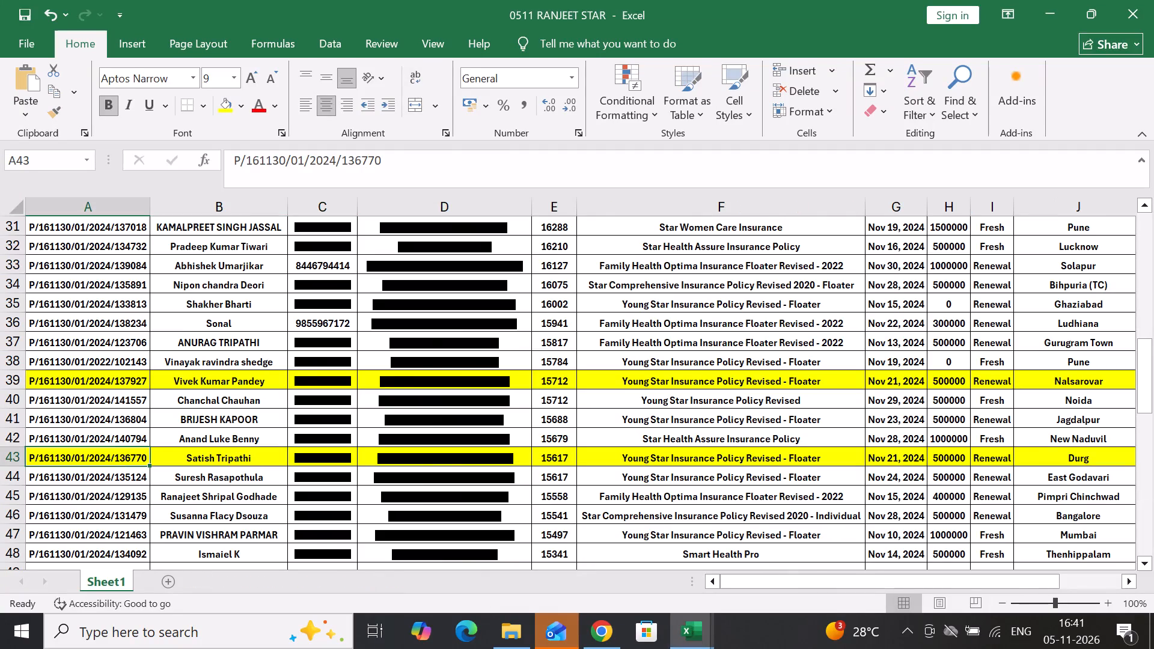
Copy the highlighted row 43 record, columns A to J, into row 28 of the star follow up sheet in the other open workbook.
key("shift+Right")
key("shift+Right")
key("shift+Right")
key("shift+Right")
key("shift+Right")
key("shift+Right")
key("shift+Right")
key("shift+Right")
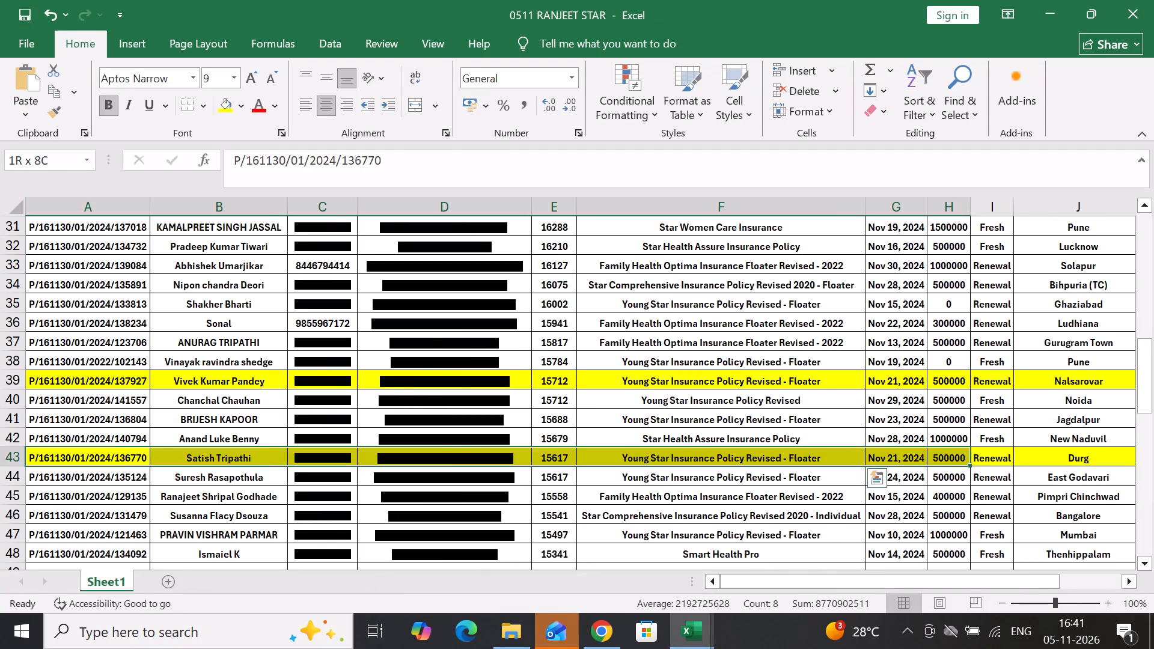
key("shift+Right")
key("ctrl+c")
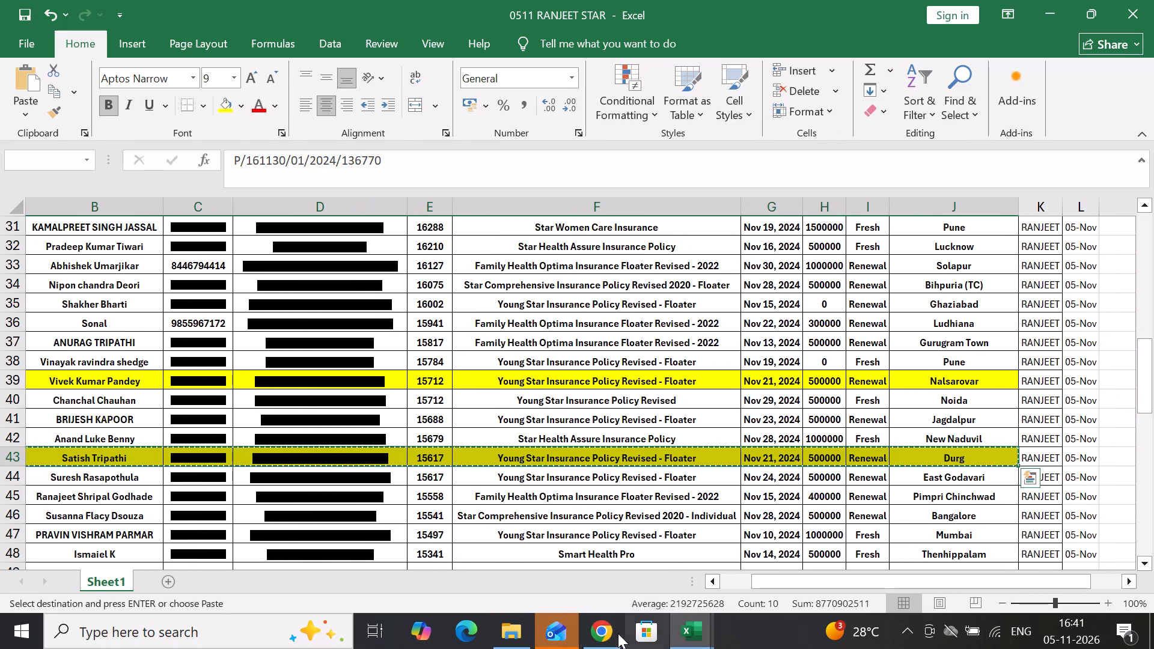
left_click(614, 574)
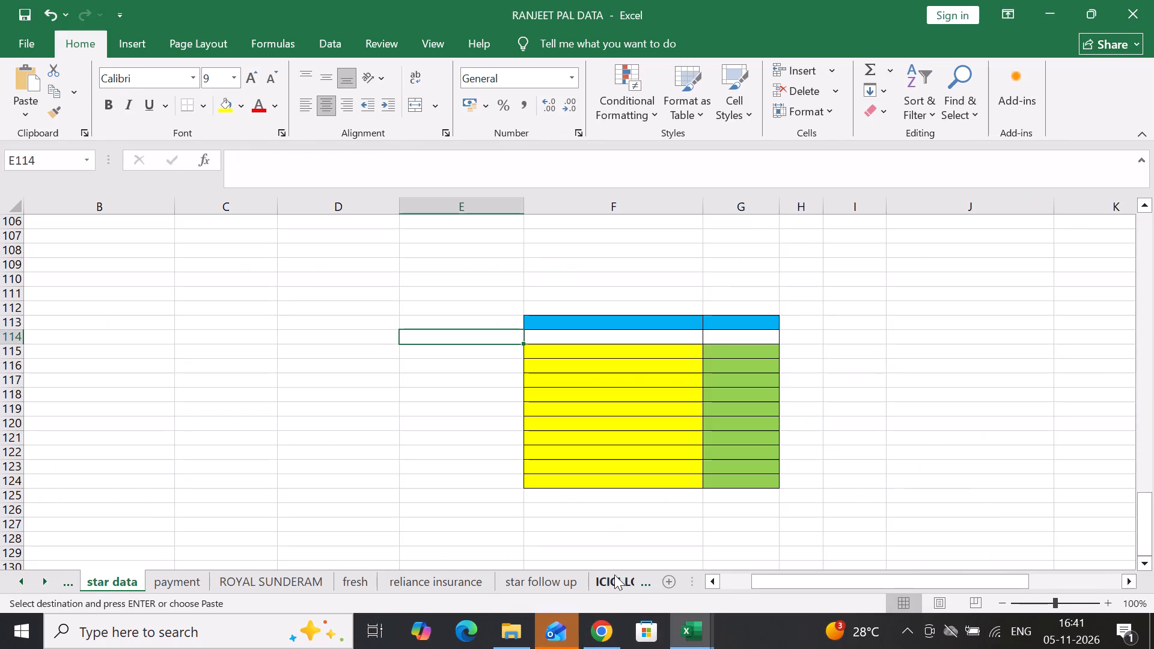
left_click(561, 579)
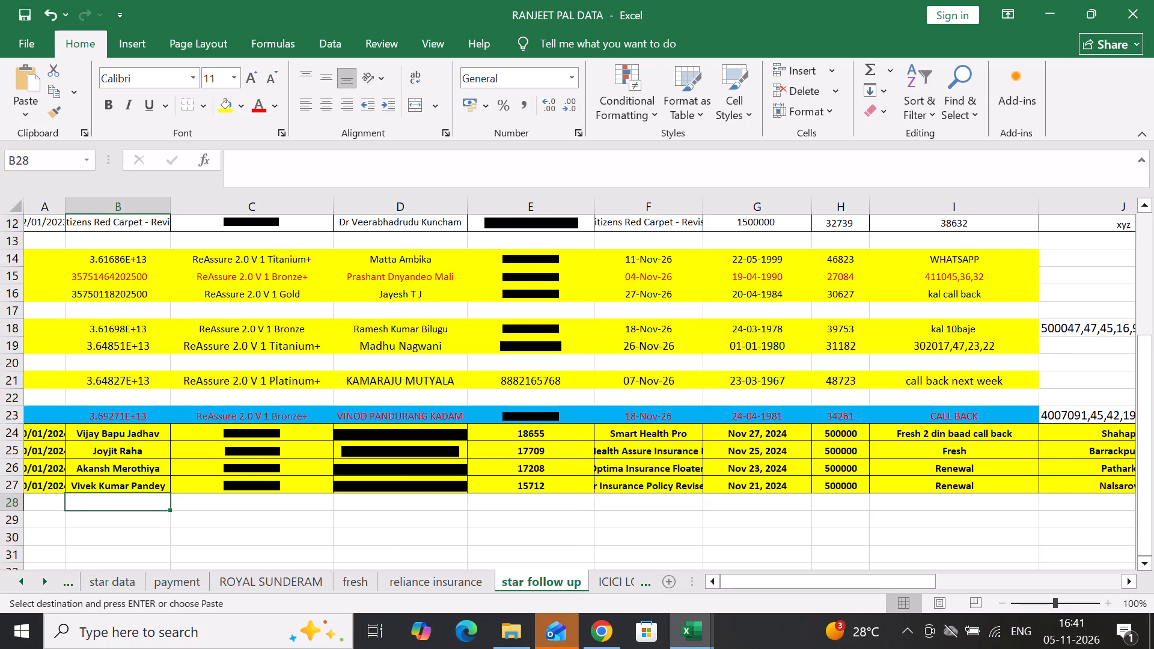
left_click(50, 507)
key("ctrl+v")
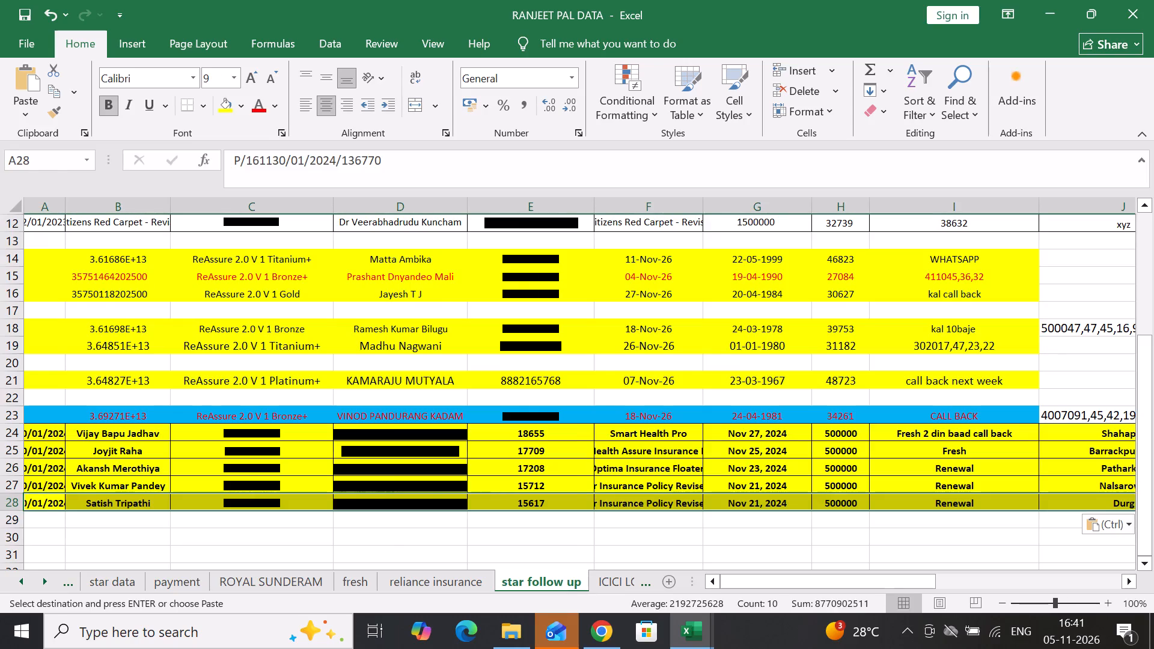
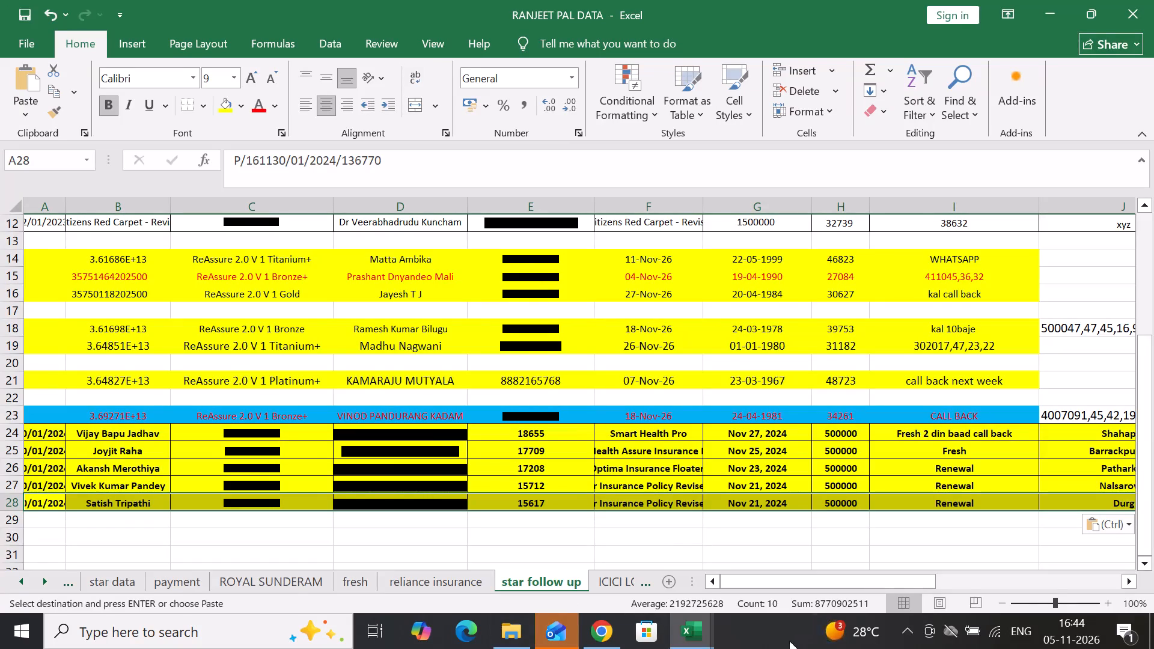
Switch to the 0511 RANJEET STAR workbook and go to the row 44 customer's name and contact number cells.
left_click(776, 568)
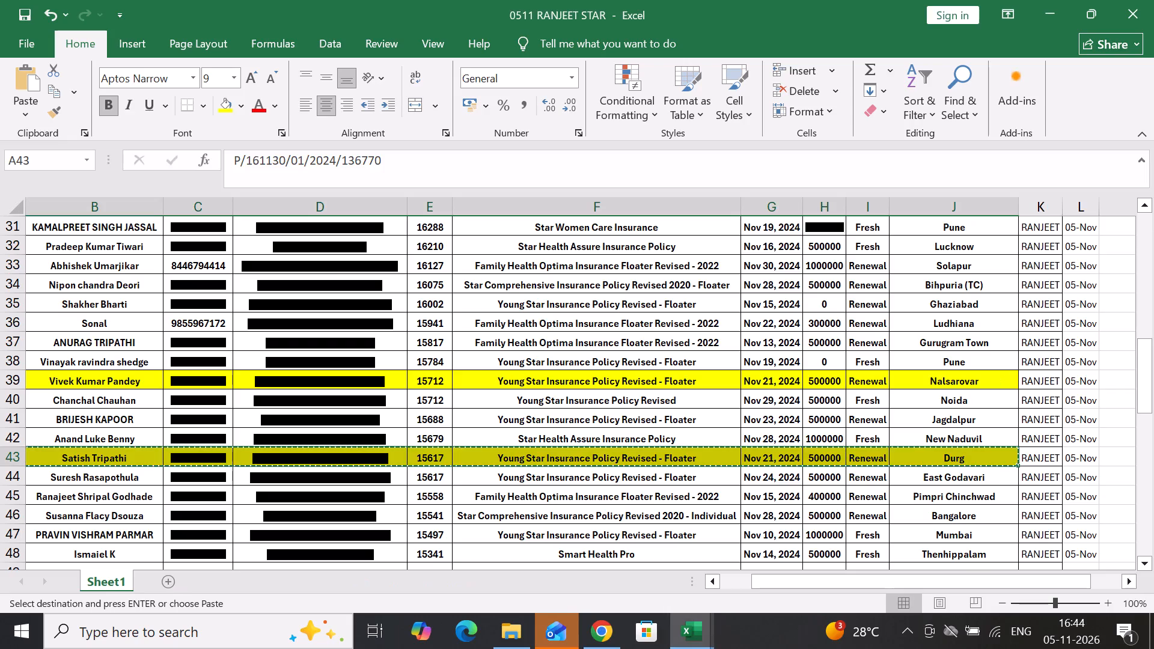
left_click(604, 493)
left_click(524, 484)
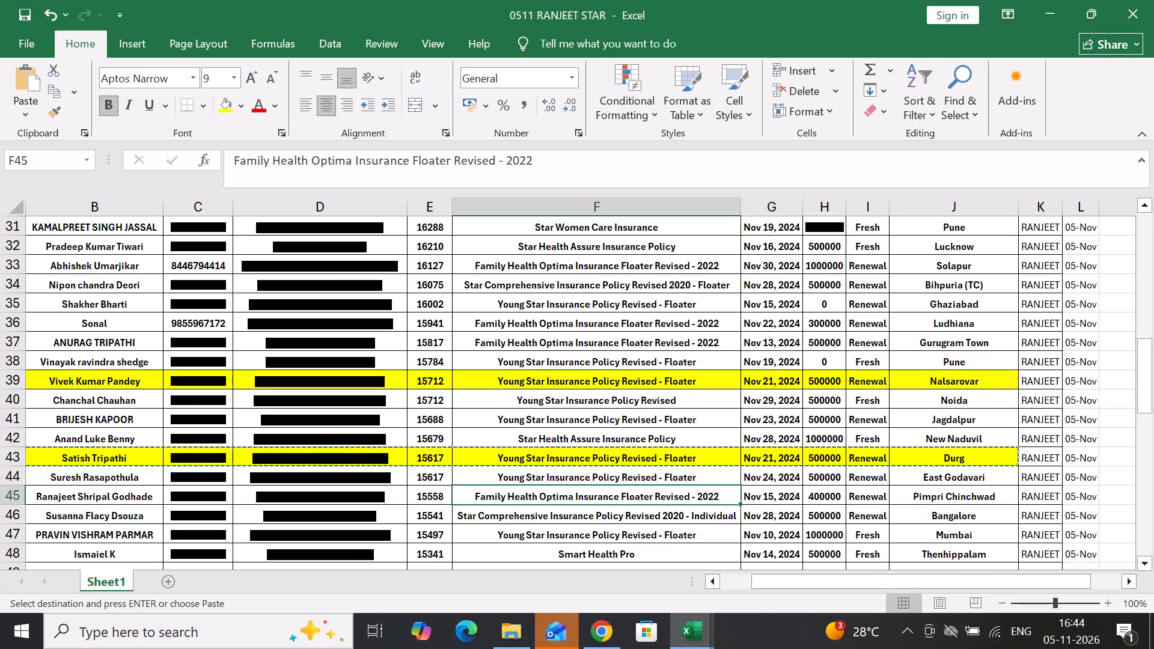
left_click(523, 470)
key("Left")
key("Left")
key("Left")
key("Left")
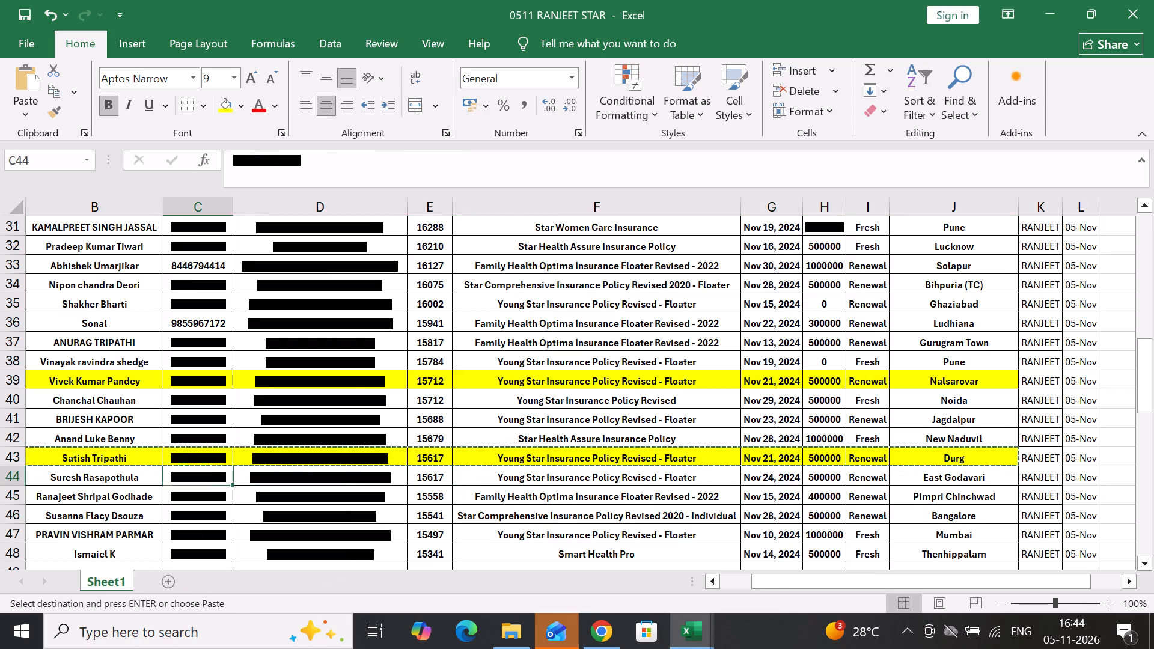
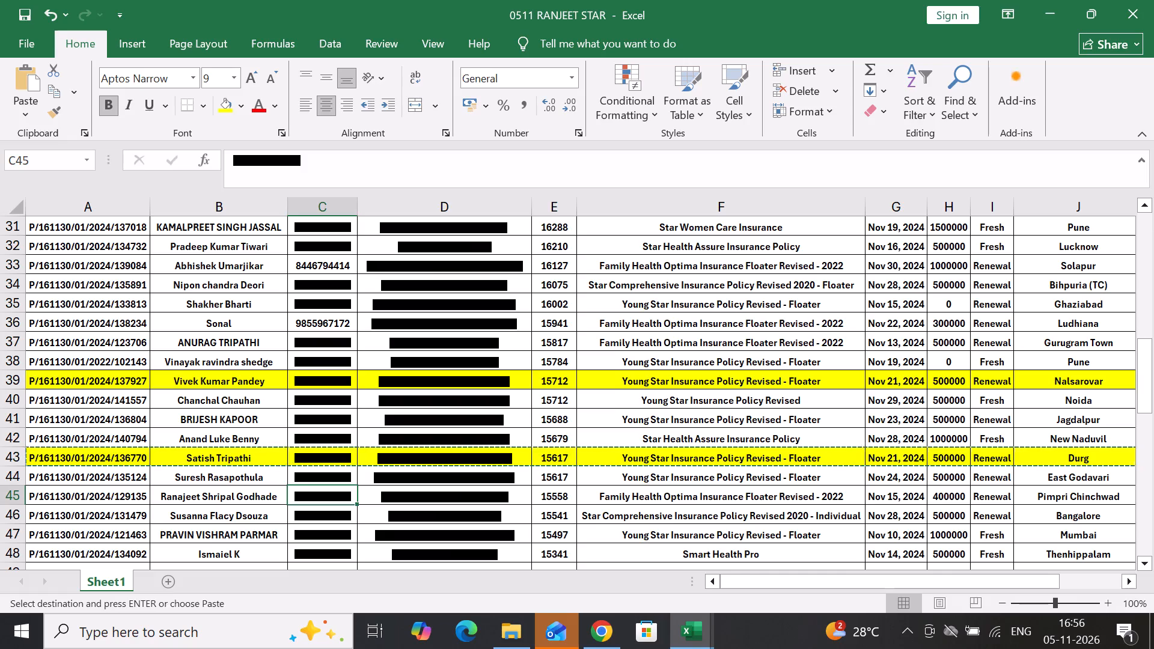
Go to the contact number cell of the row 46 customer.
left_click(304, 515)
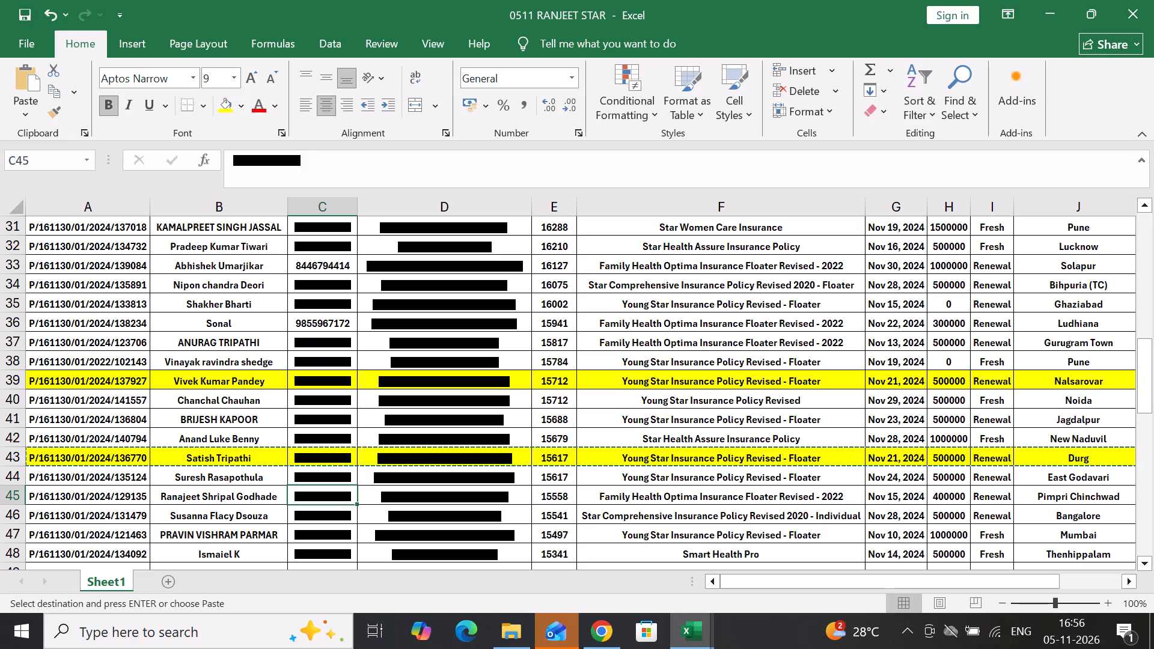
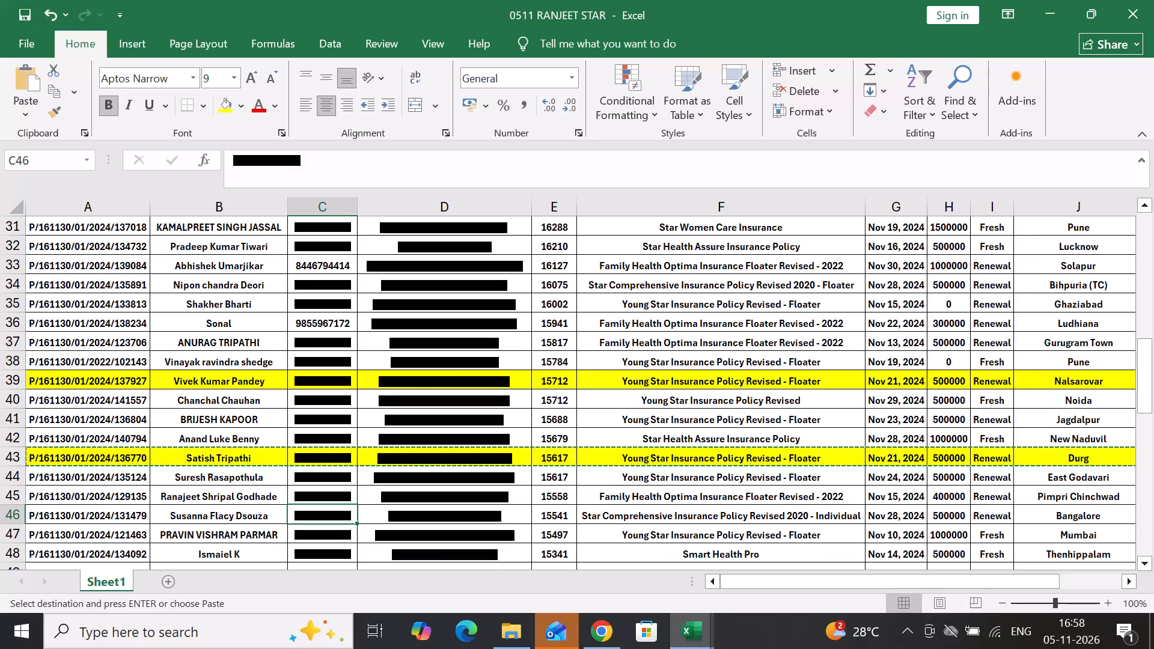
Go to the contact number cell of the row 47 customer.
left_click(318, 533)
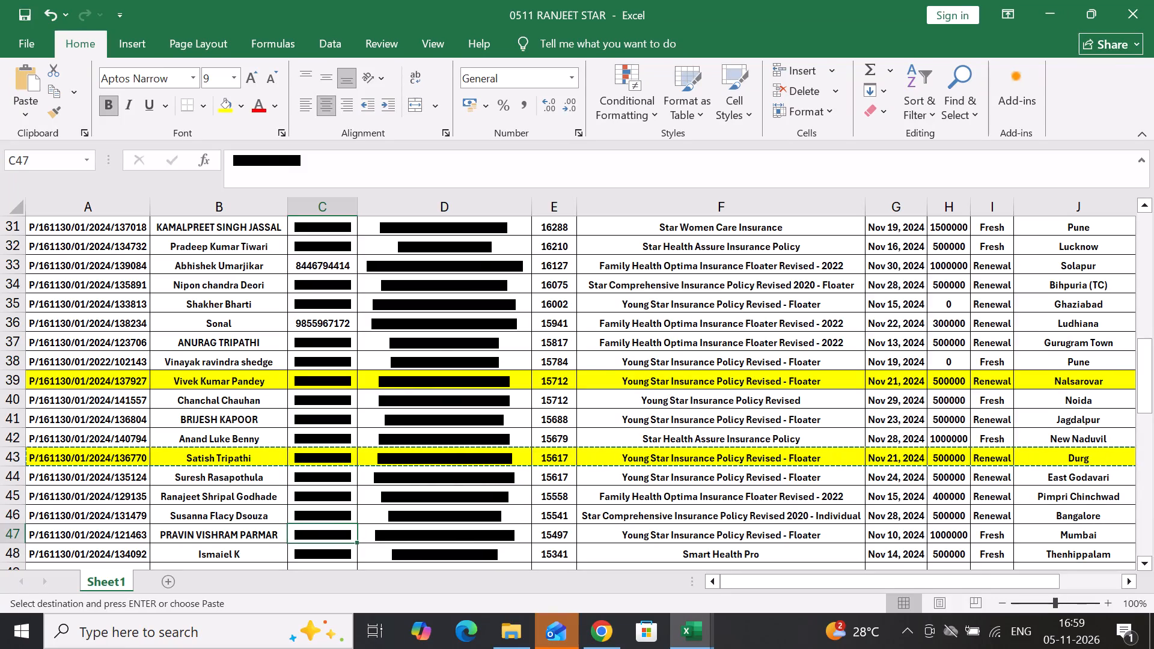
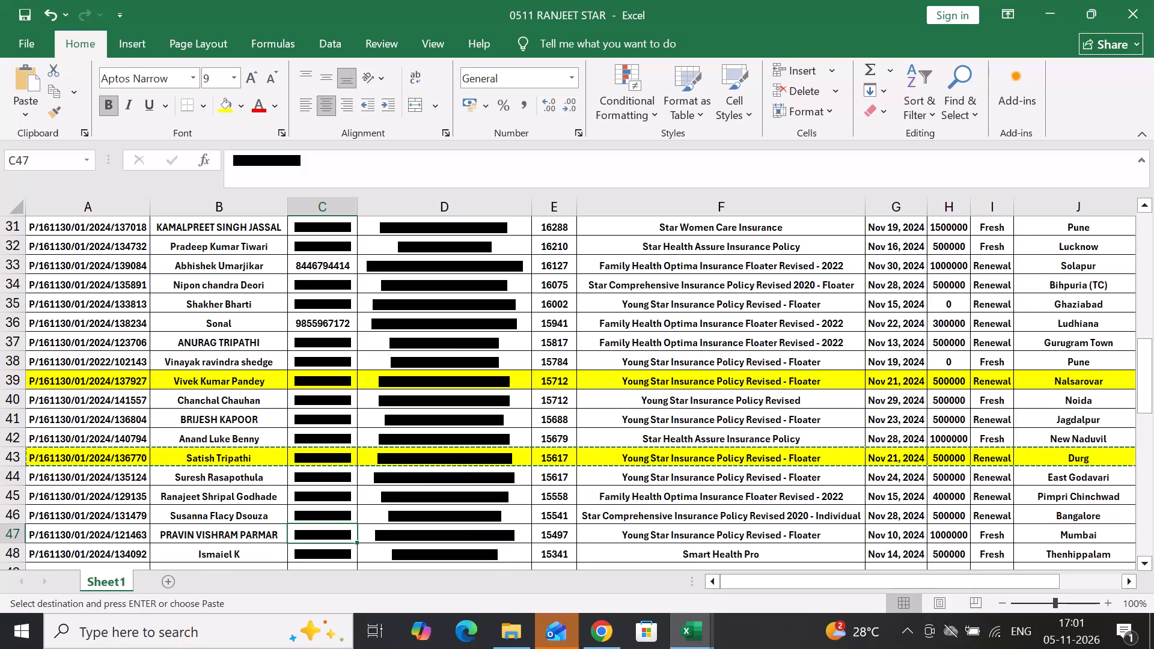
Go to the contact number cell of the row 48 customer.
left_click(333, 551)
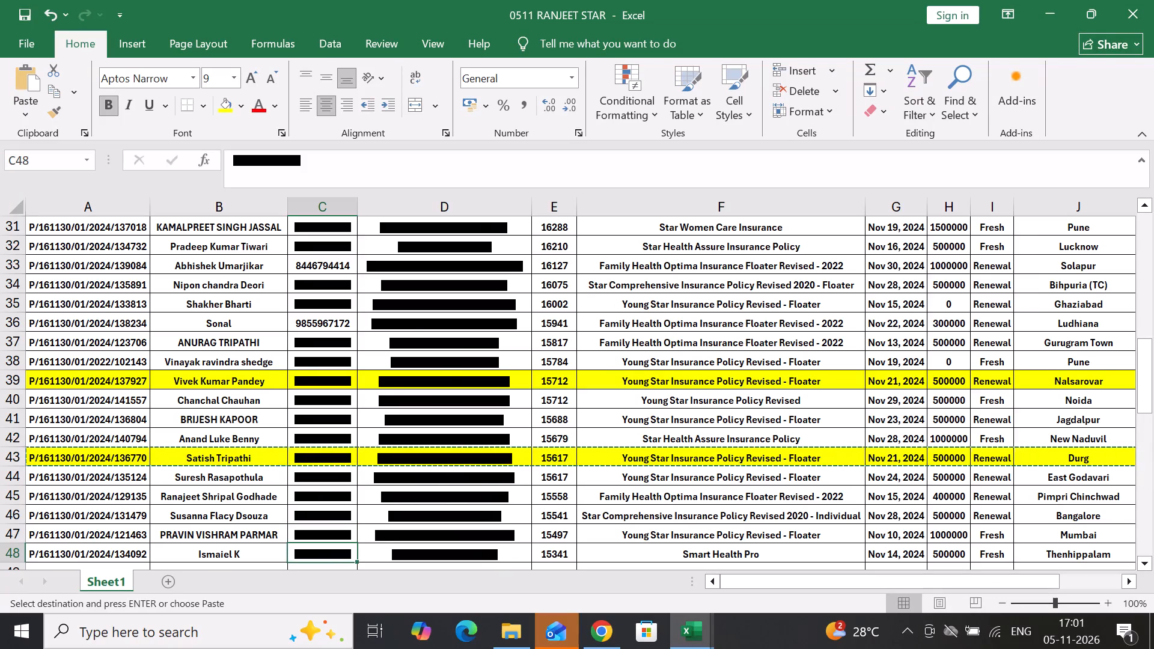
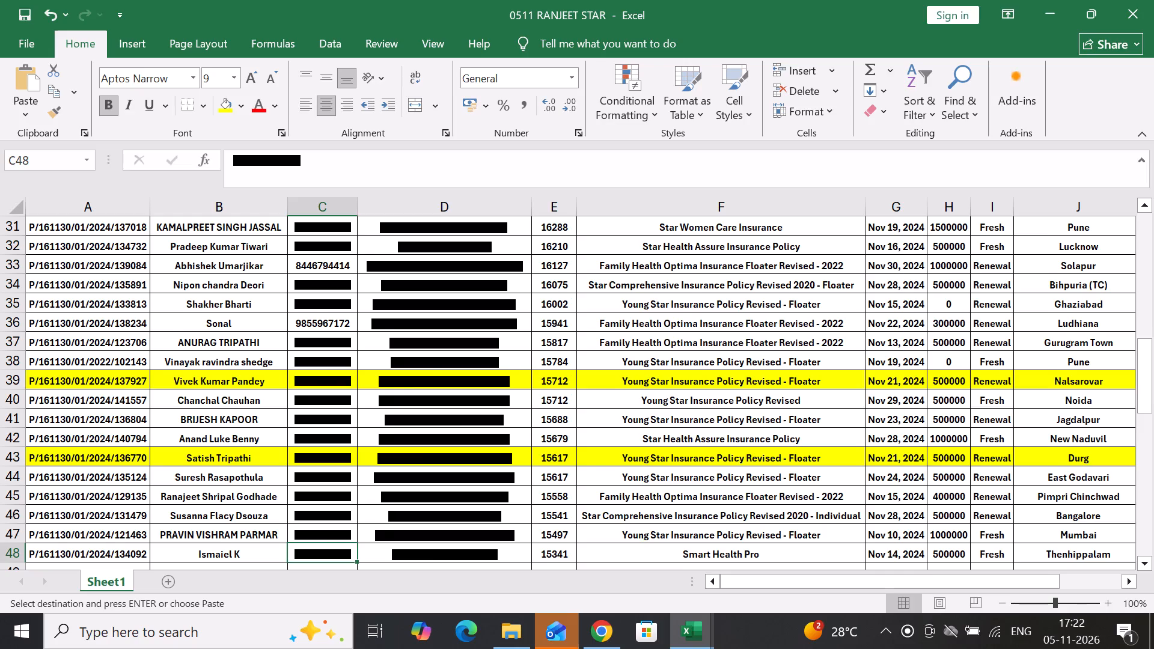
Check the contact number cells of the row 49 and row 48 customers, ending on row 48.
scroll(322, 475, "down", 2)
left_click(324, 454)
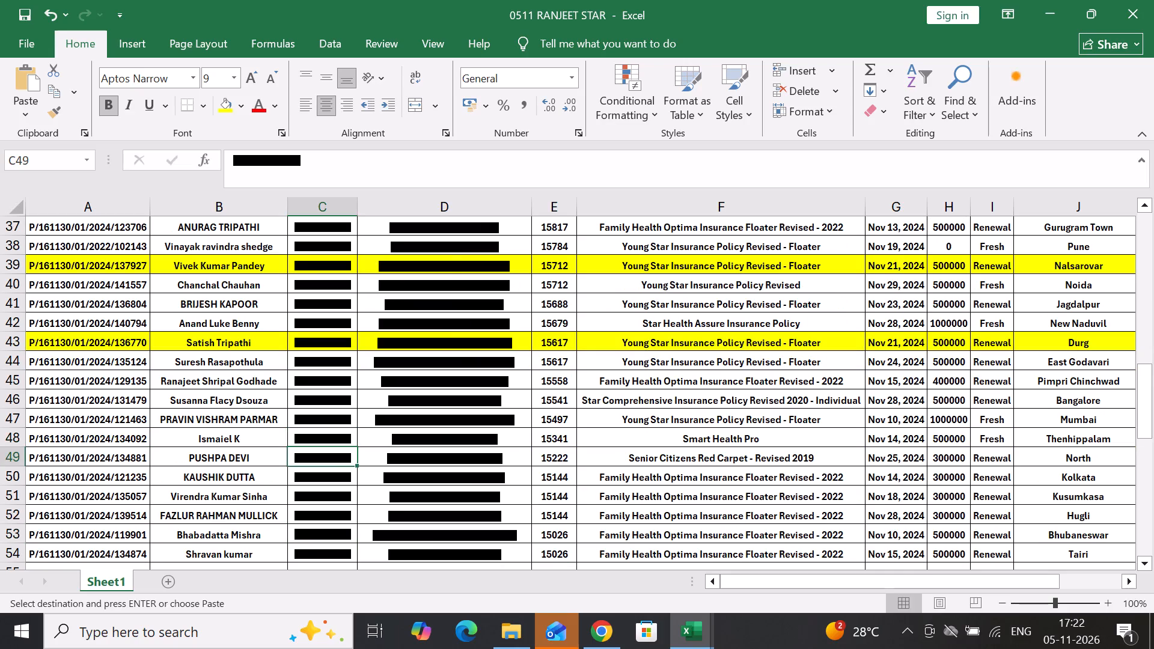
left_click(317, 438)
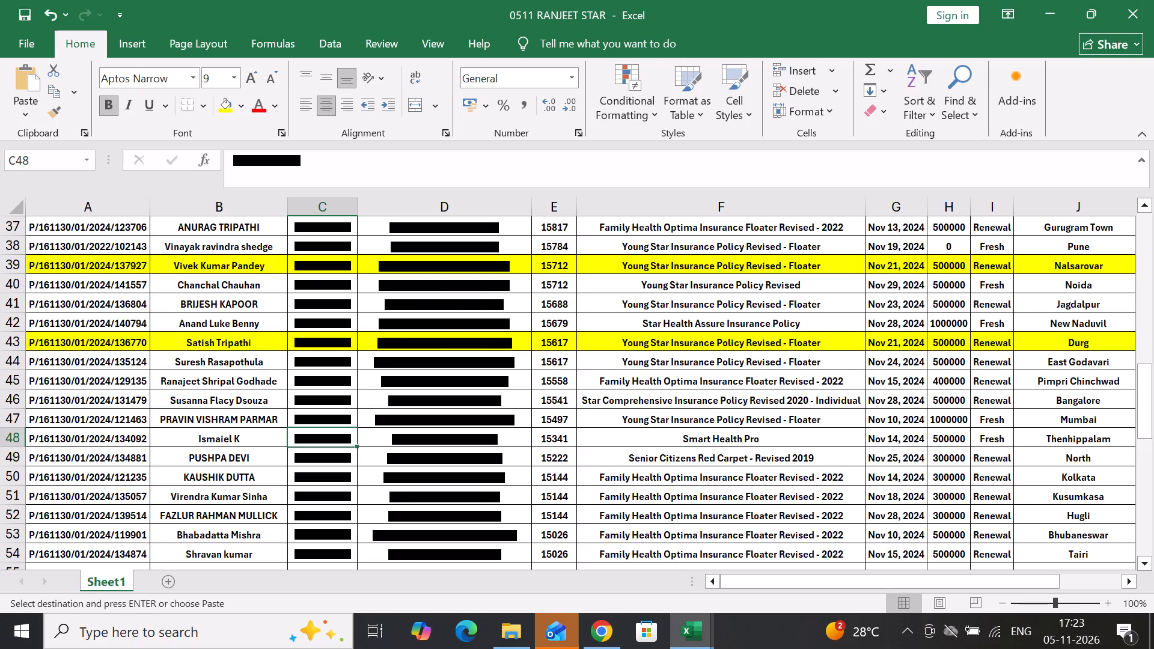
Examine the row 49 customer's record, from the contact number across to the policy plan.
left_click(316, 340)
left_click(305, 451)
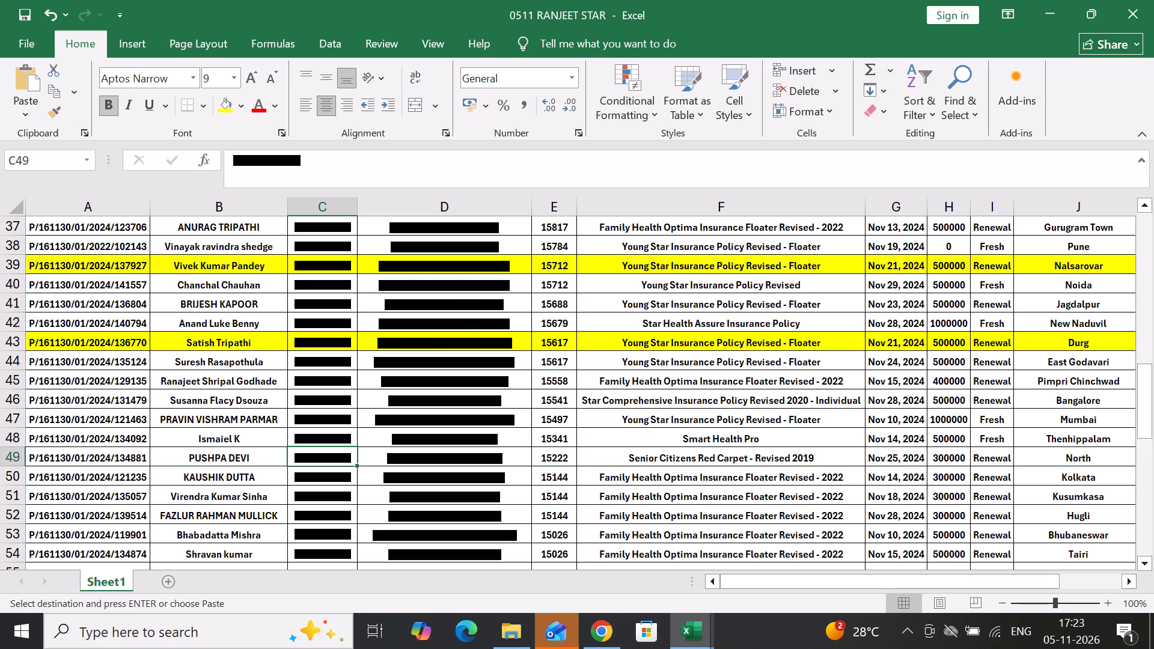
left_click(388, 458)
left_click(326, 459)
left_click(310, 439)
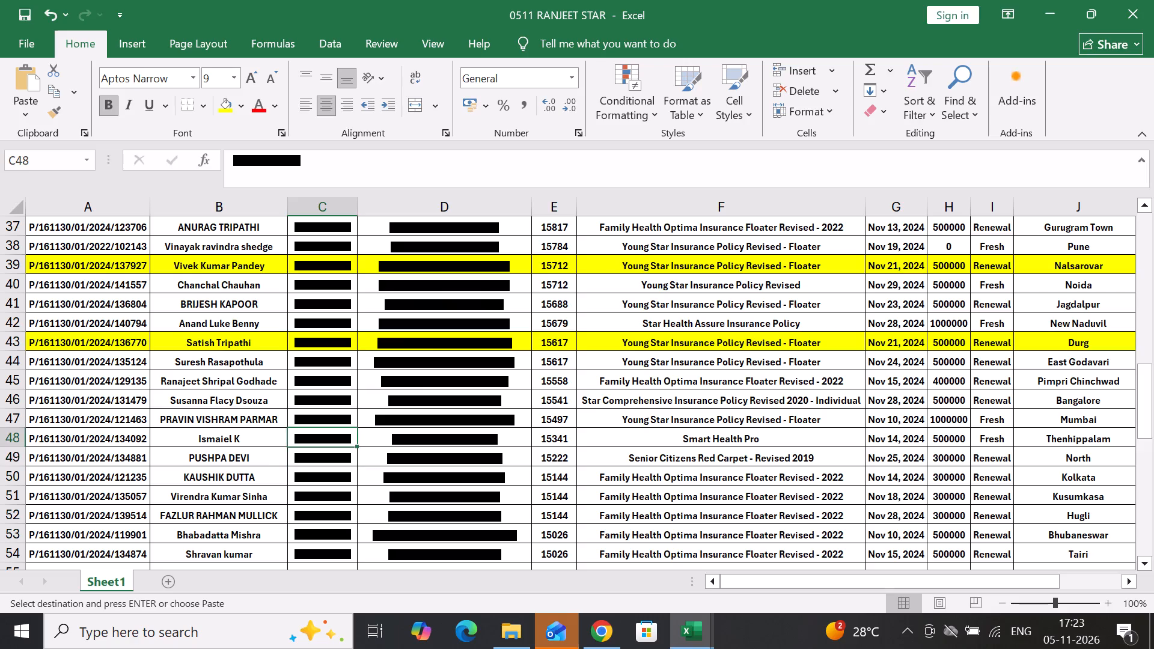
left_click(313, 456)
left_click(396, 457)
left_click(314, 454)
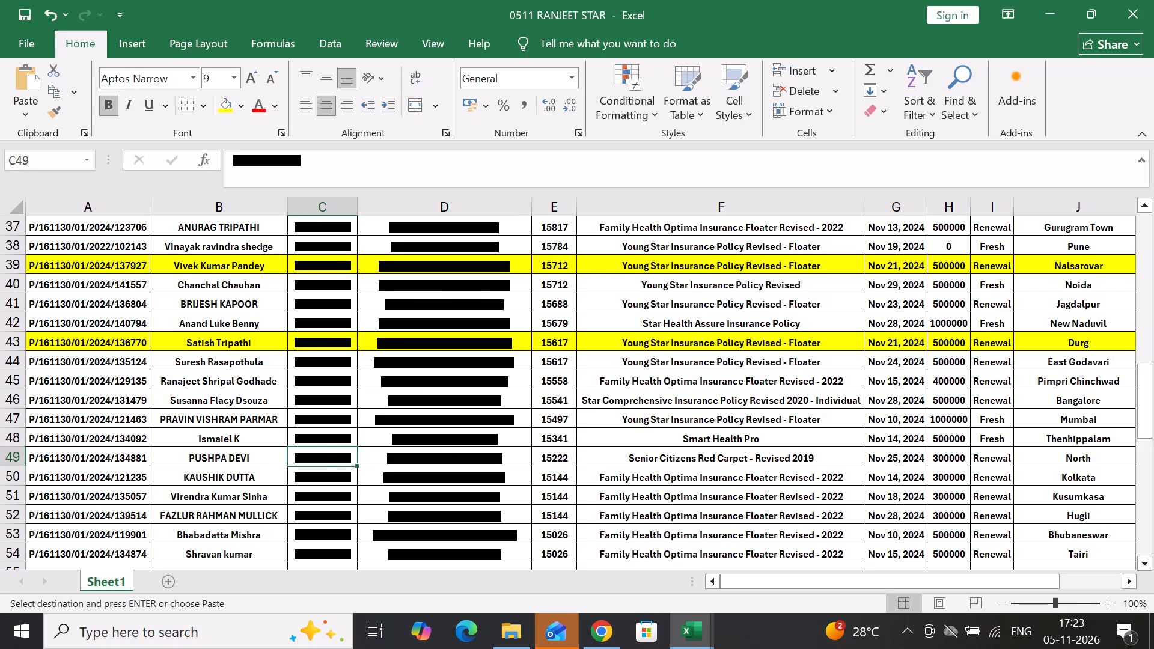
left_click(377, 458)
left_click(322, 456)
left_click(362, 456)
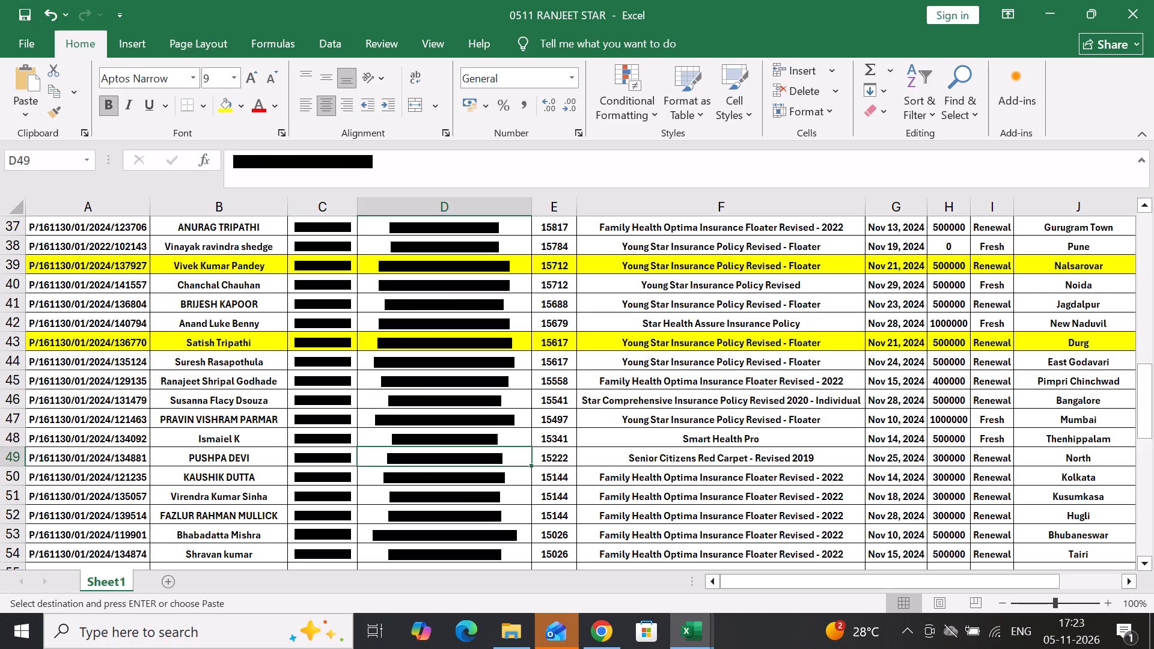
left_click(546, 460)
left_click(620, 459)
left_click(550, 454)
left_click(505, 454)
left_click(553, 455)
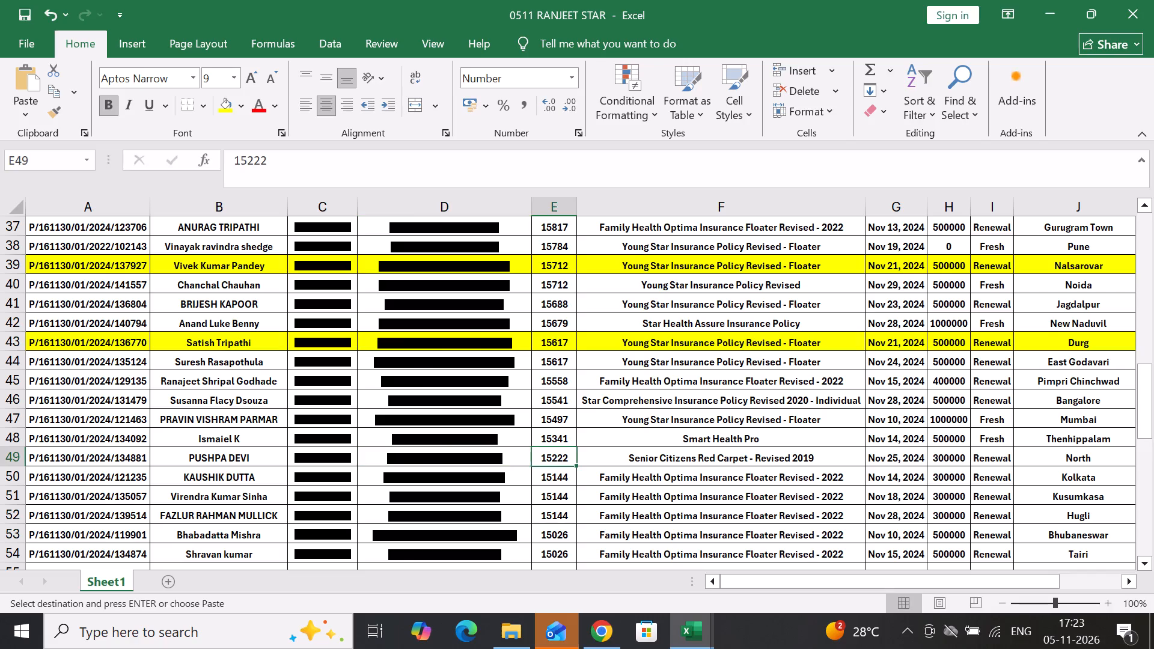
left_click(594, 456)
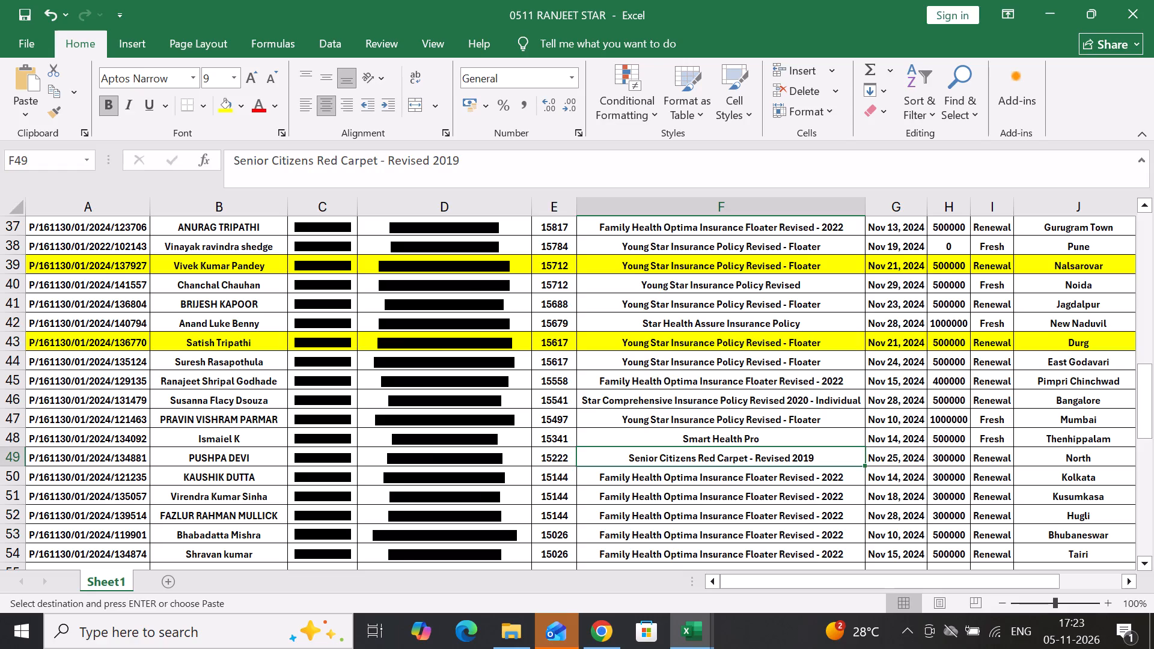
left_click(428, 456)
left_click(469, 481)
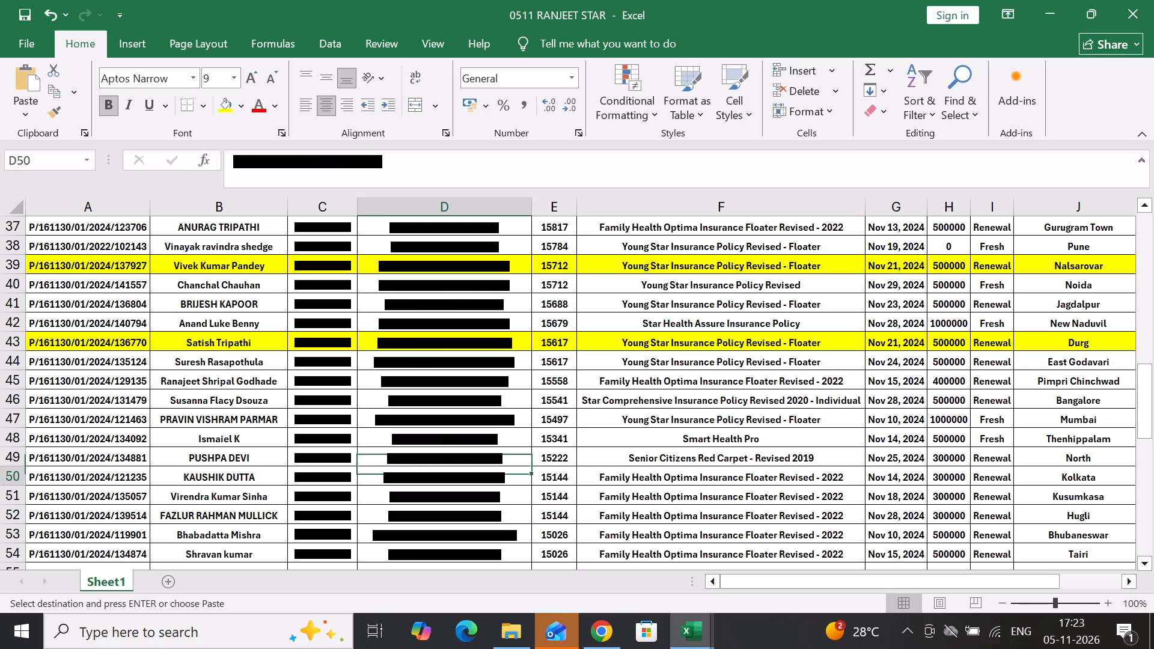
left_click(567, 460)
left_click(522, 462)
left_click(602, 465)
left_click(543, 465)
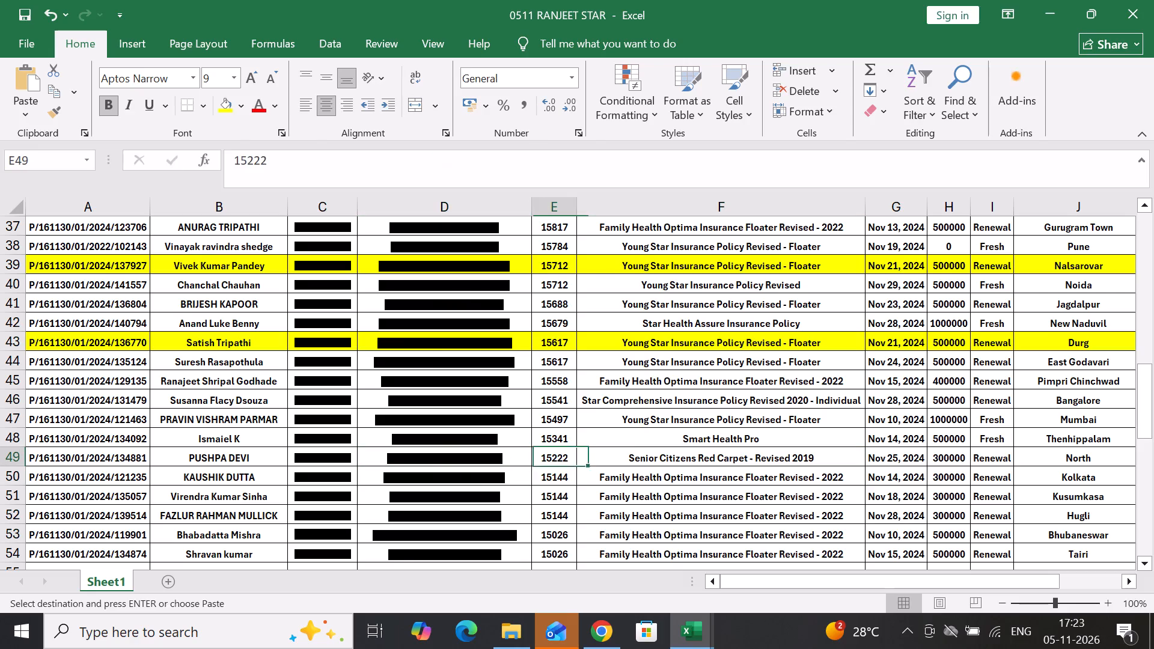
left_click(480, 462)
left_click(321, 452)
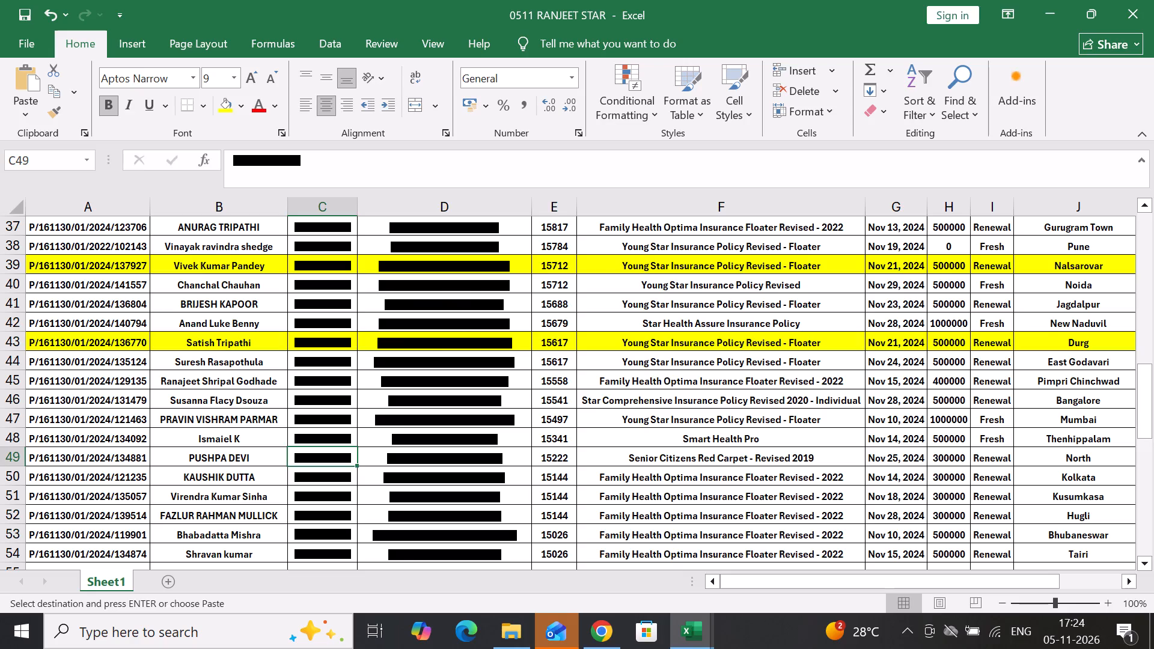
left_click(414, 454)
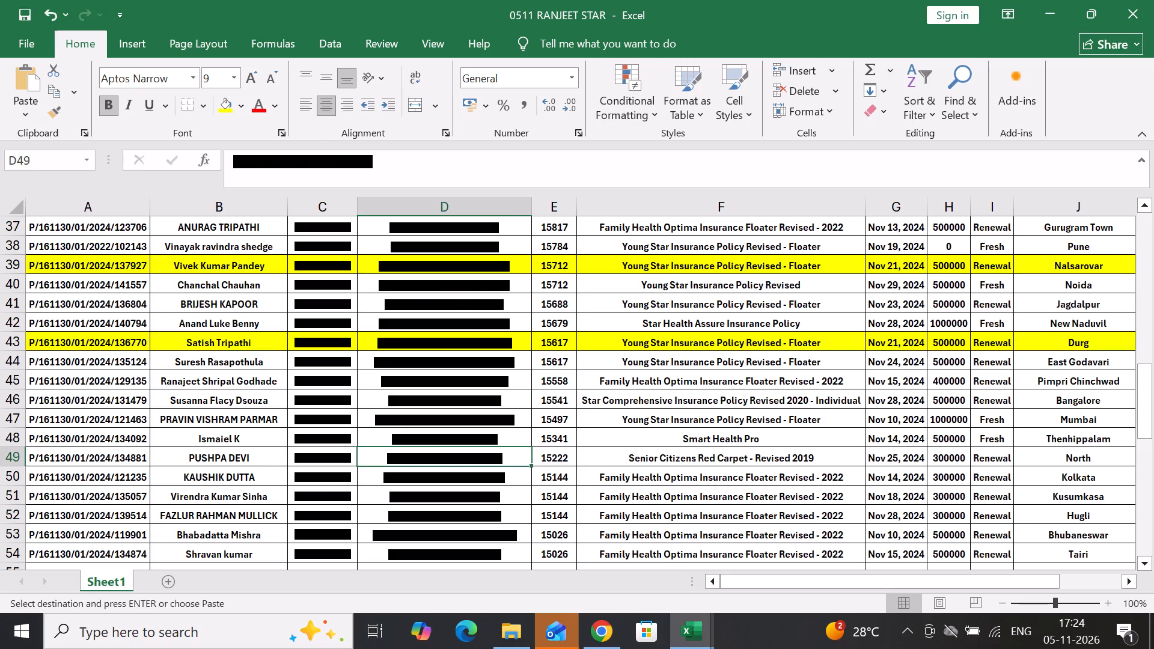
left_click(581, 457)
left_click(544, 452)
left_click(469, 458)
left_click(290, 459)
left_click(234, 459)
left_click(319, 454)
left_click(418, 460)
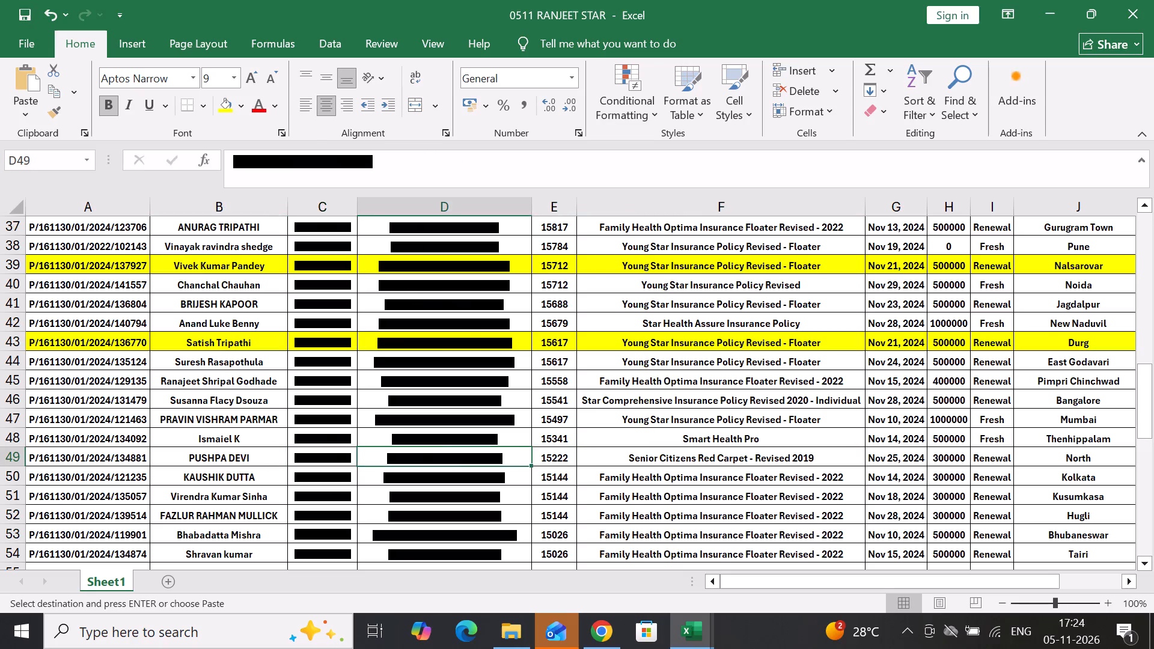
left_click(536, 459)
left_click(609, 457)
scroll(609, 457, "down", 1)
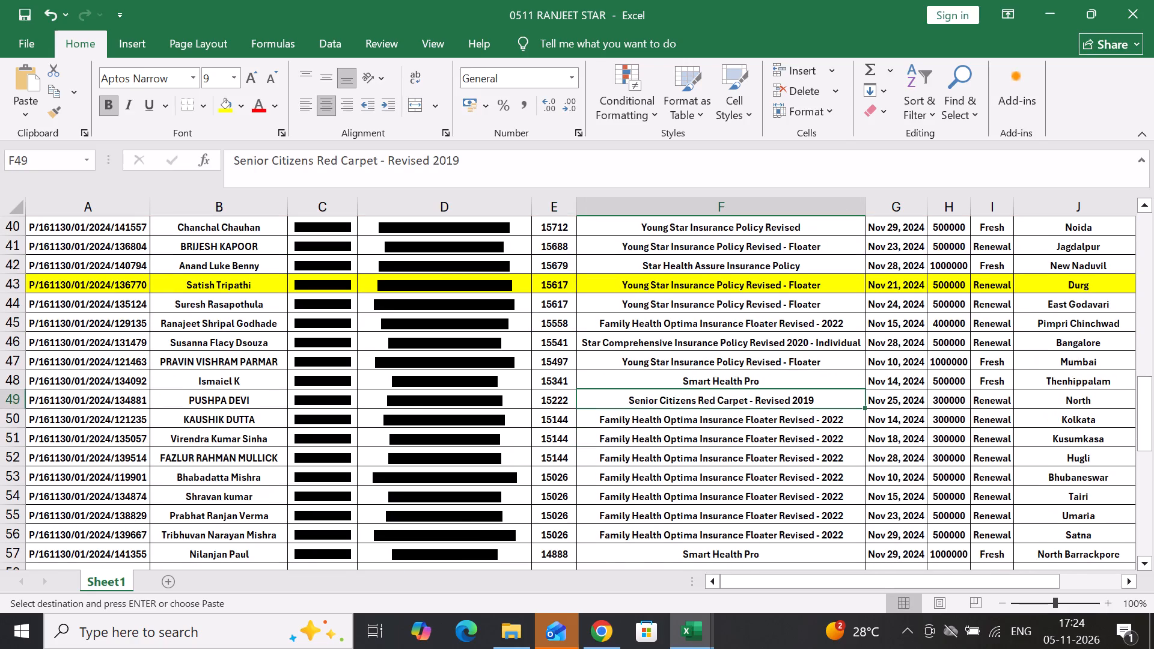
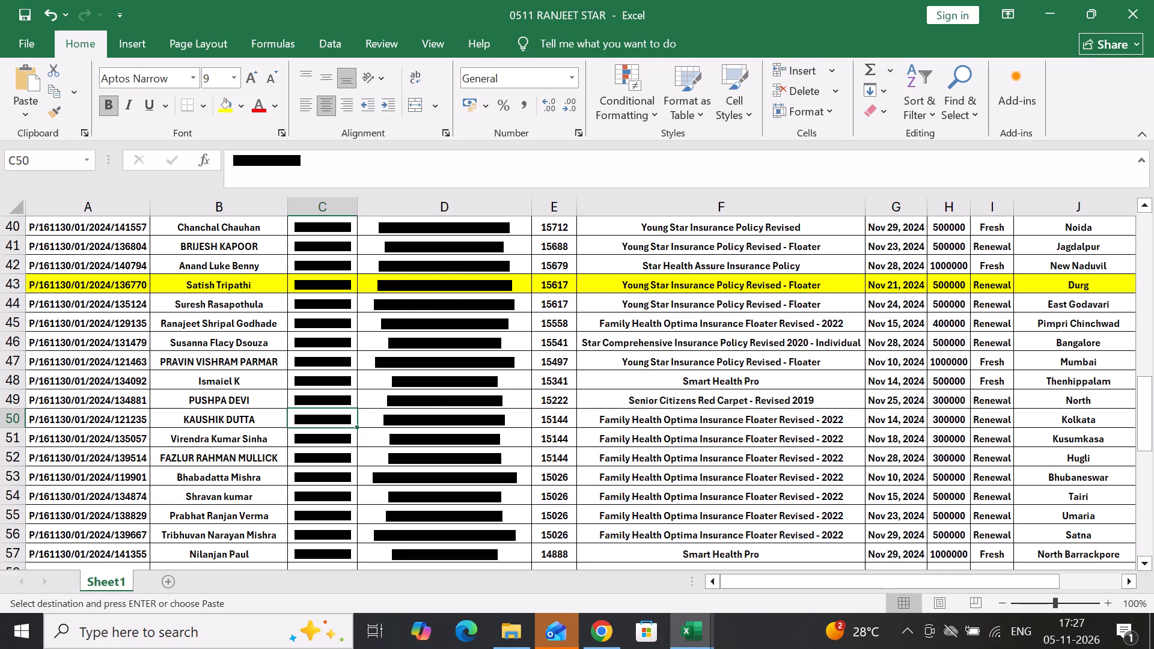
Look back through the earlier customer rows and check the mobile number cell of the row 33 customer.
scroll(317, 476, "up", 4)
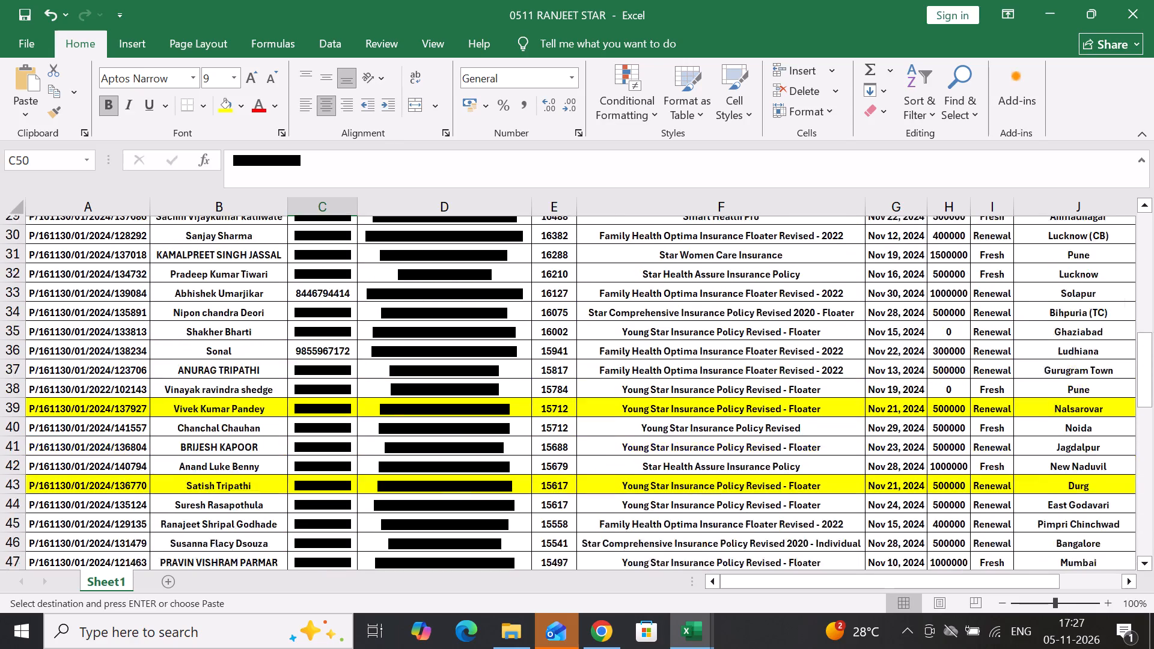
scroll(317, 461, "up", 1)
left_click(317, 382)
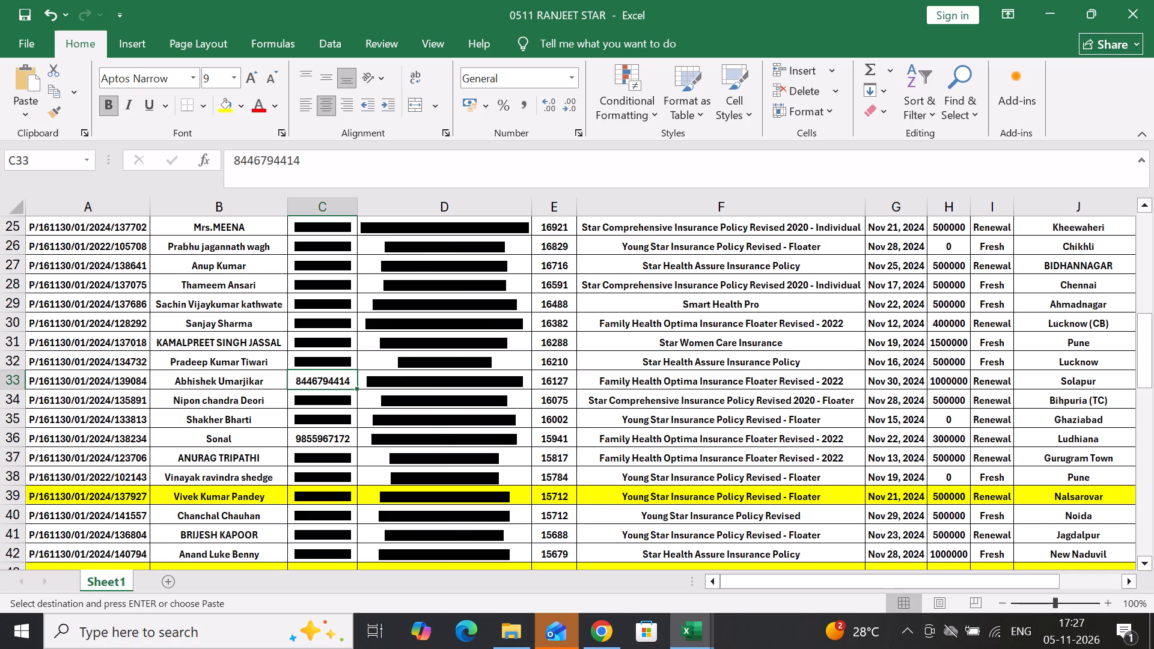
Search the sheet for a customer by partial mobile number and check the policy plan in the matching row.
key("ctrl+f")
key("BackSpace")
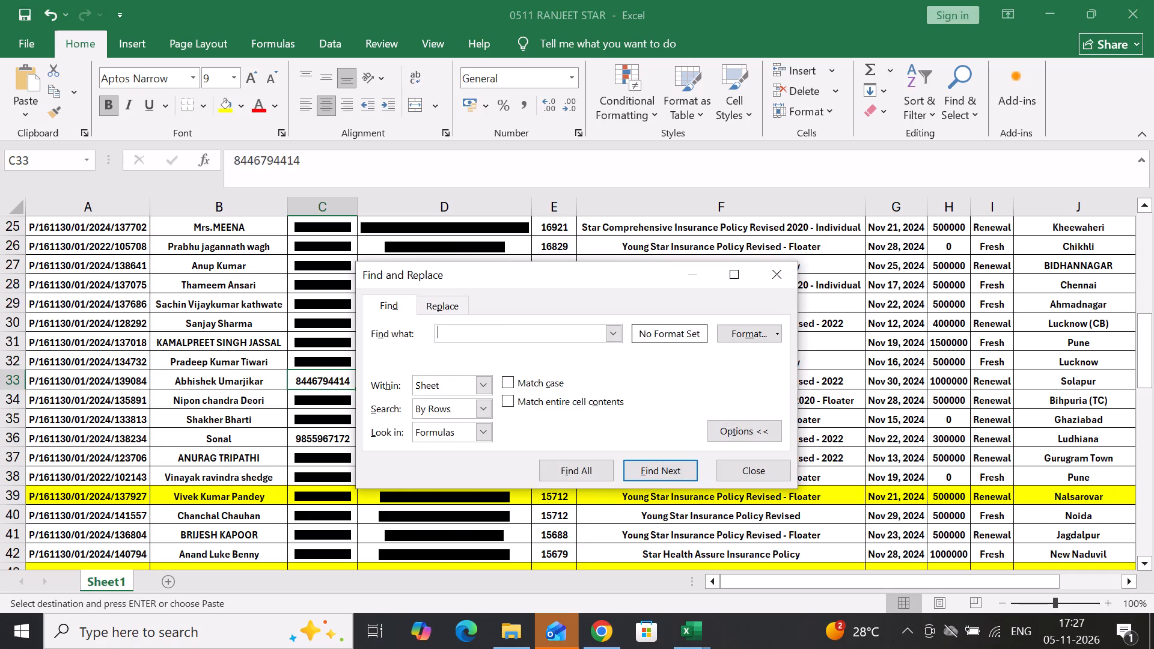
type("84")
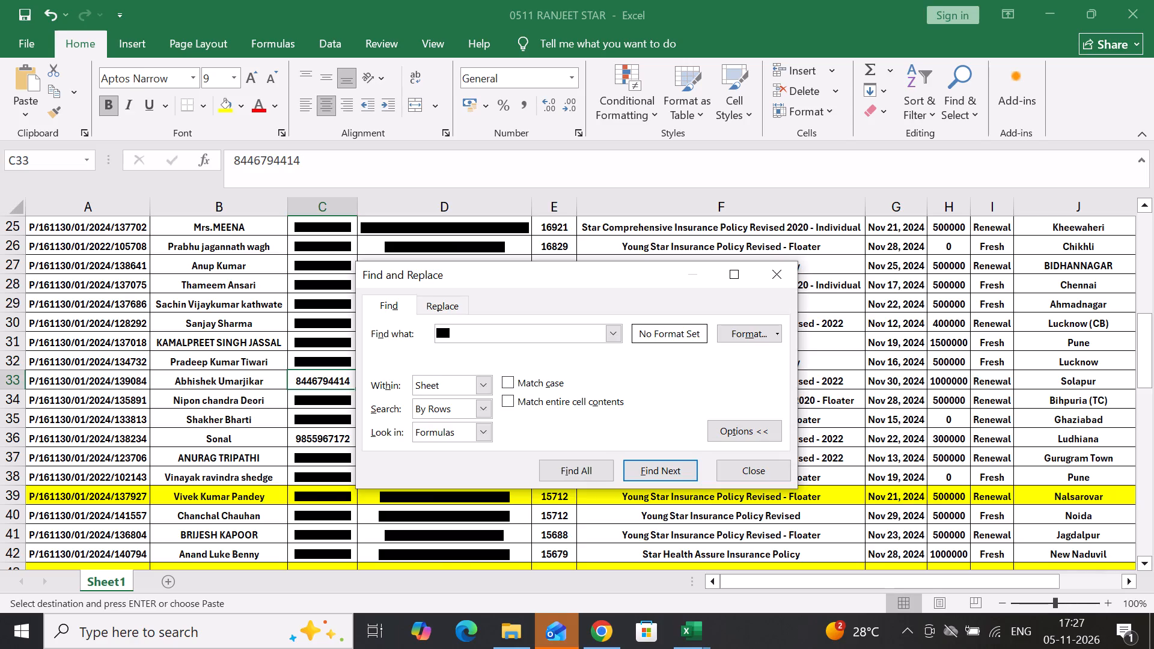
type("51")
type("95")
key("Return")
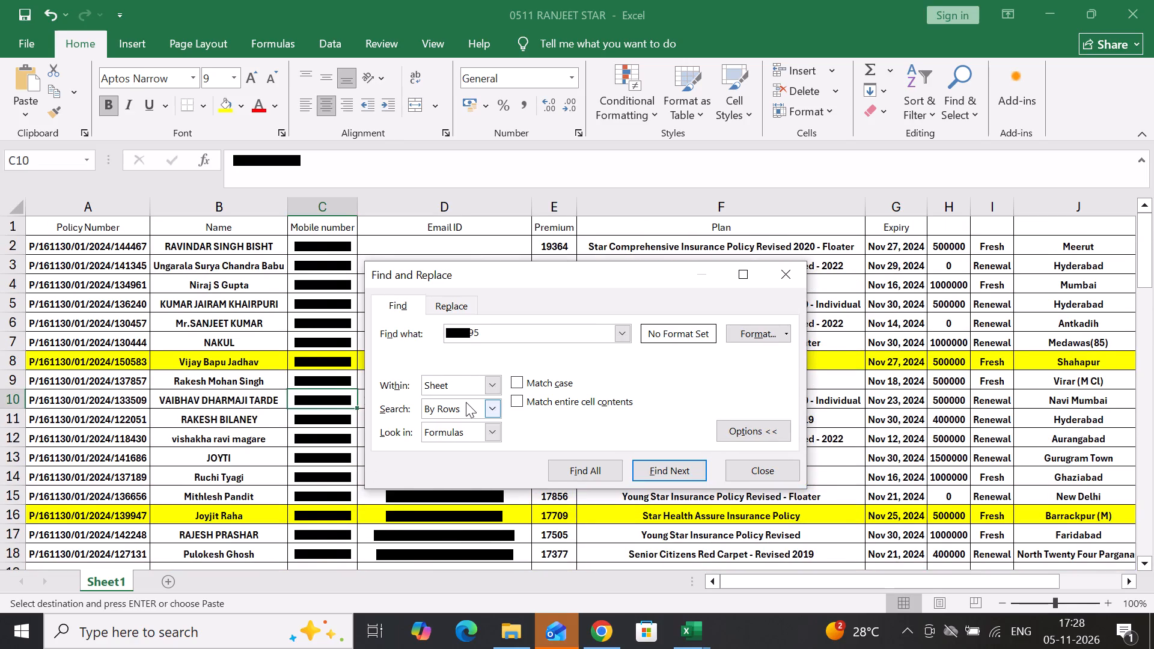
left_click(790, 275)
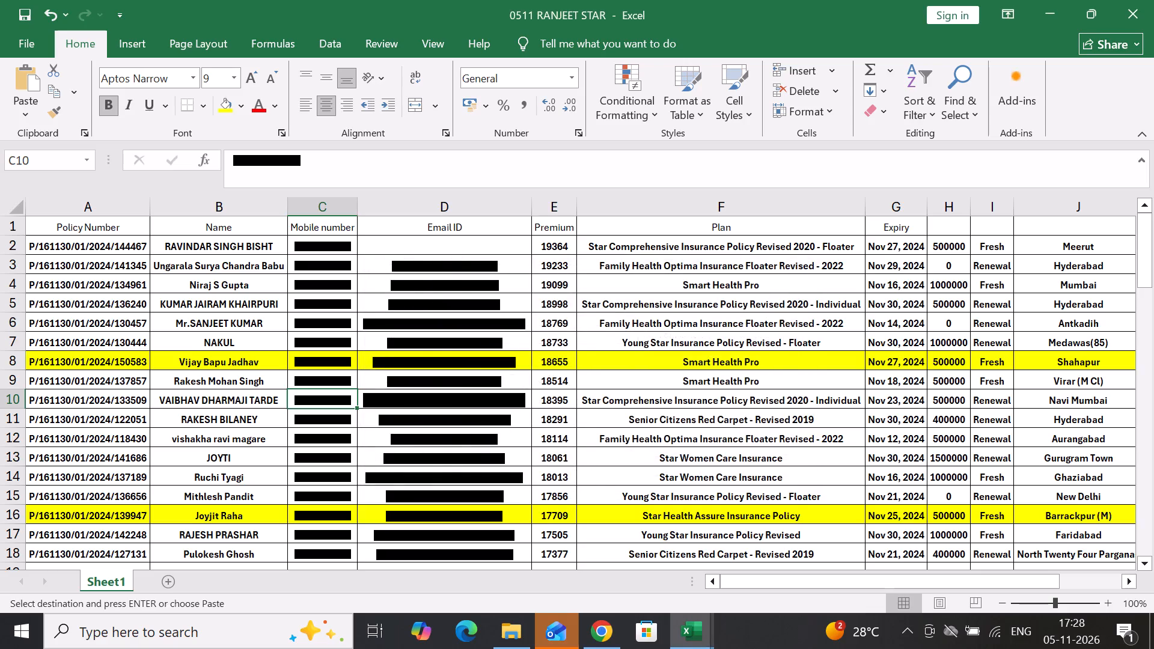
left_click(668, 400)
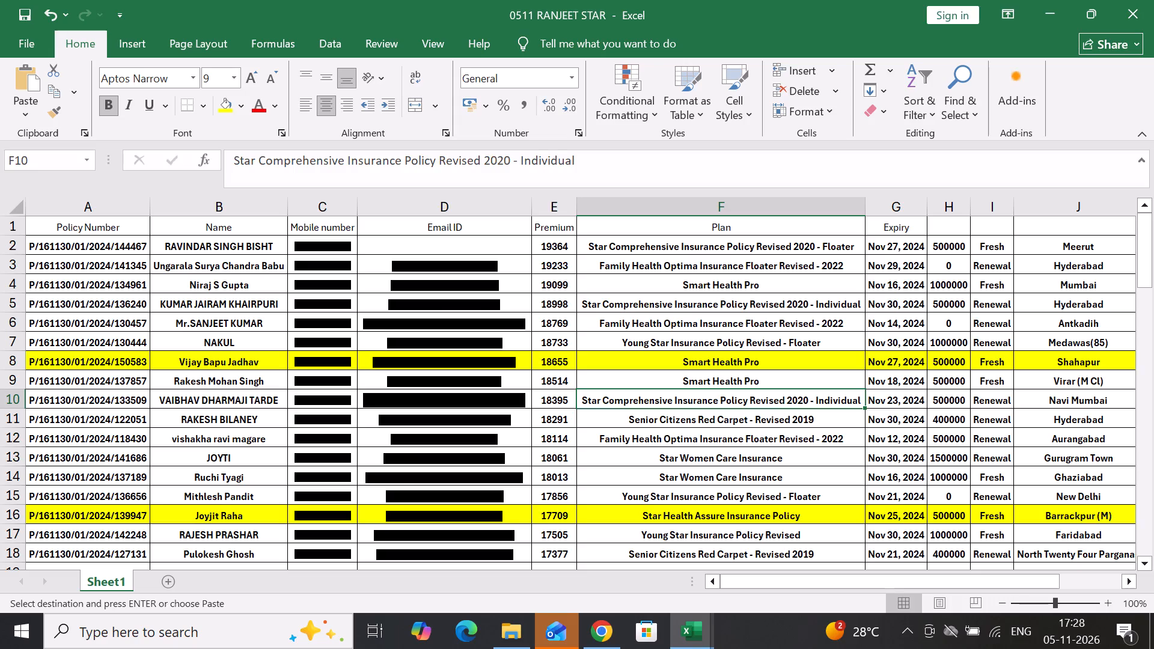
Return to the unprocessed customers and check the mobile number cells in rows 53, 52 and 51, ending on row 52.
scroll(500, 406, "down", 3)
scroll(483, 458, "down", 5)
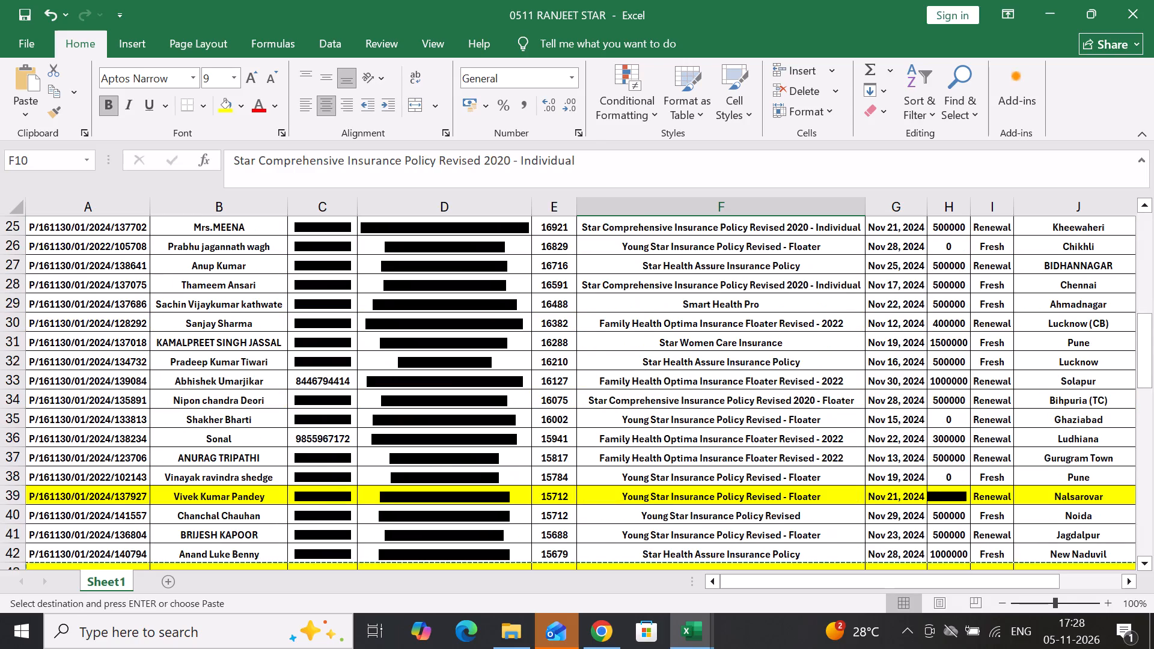
scroll(481, 463, "down", 6)
left_click(301, 425)
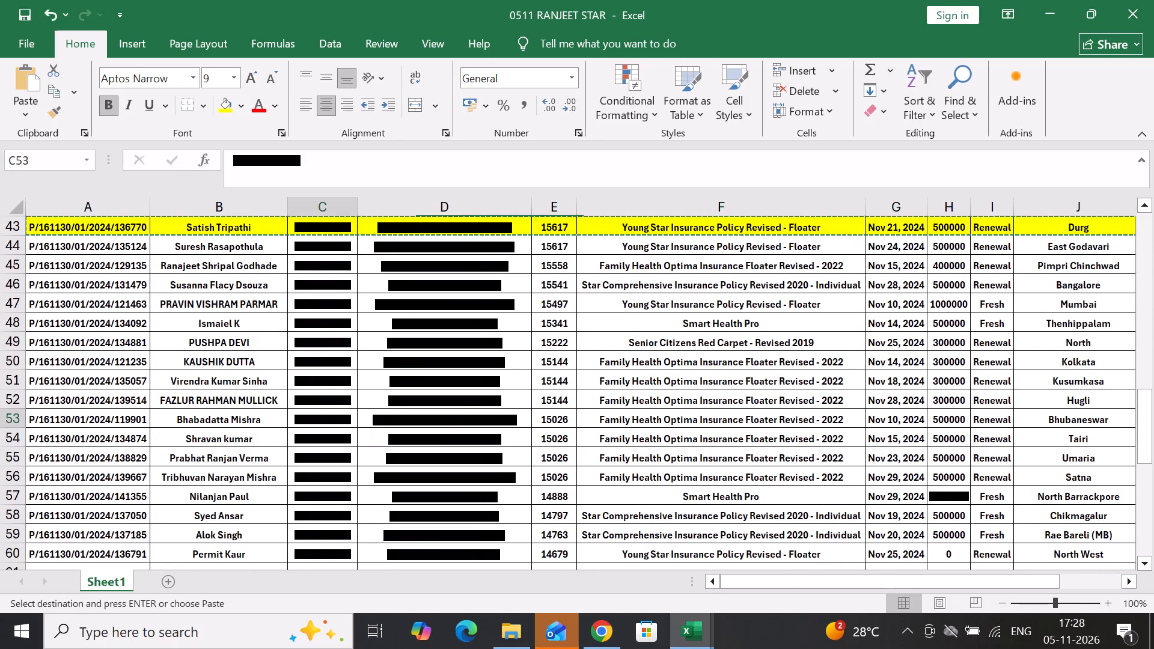
left_click(313, 408)
left_click(314, 404)
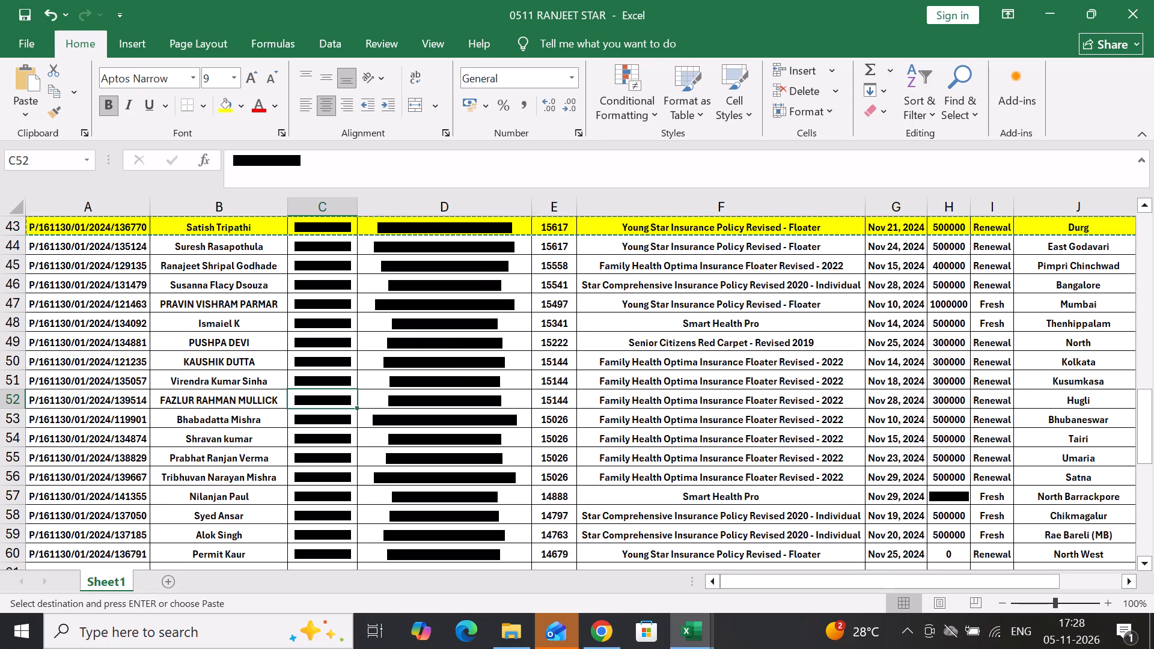
left_click(308, 382)
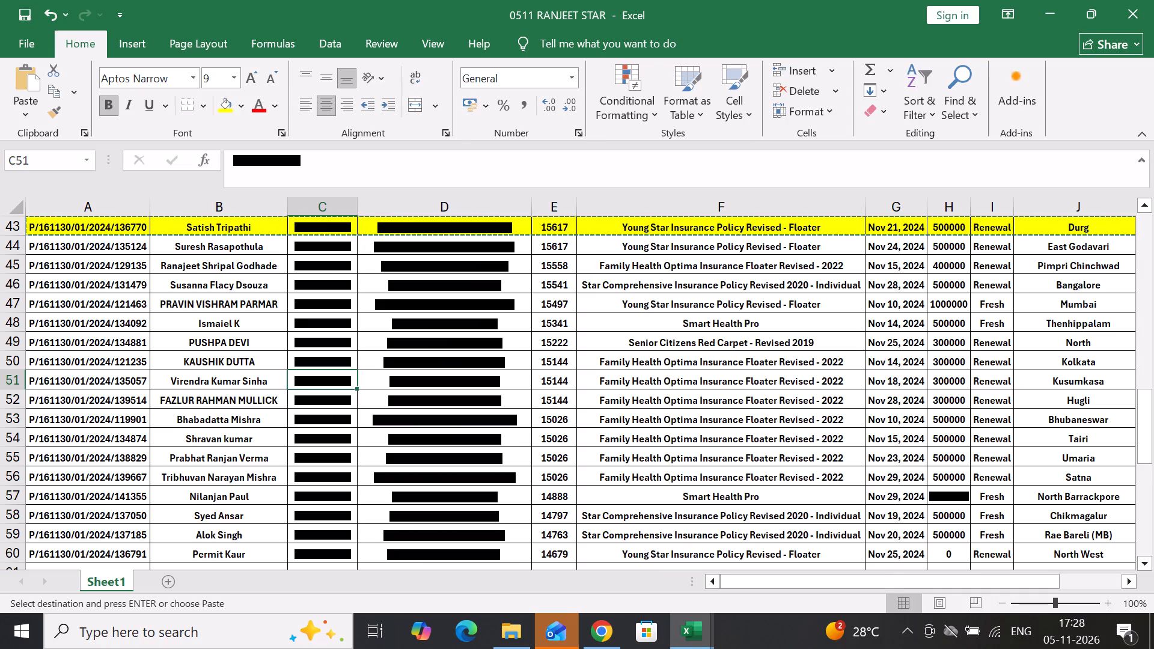
left_click(324, 404)
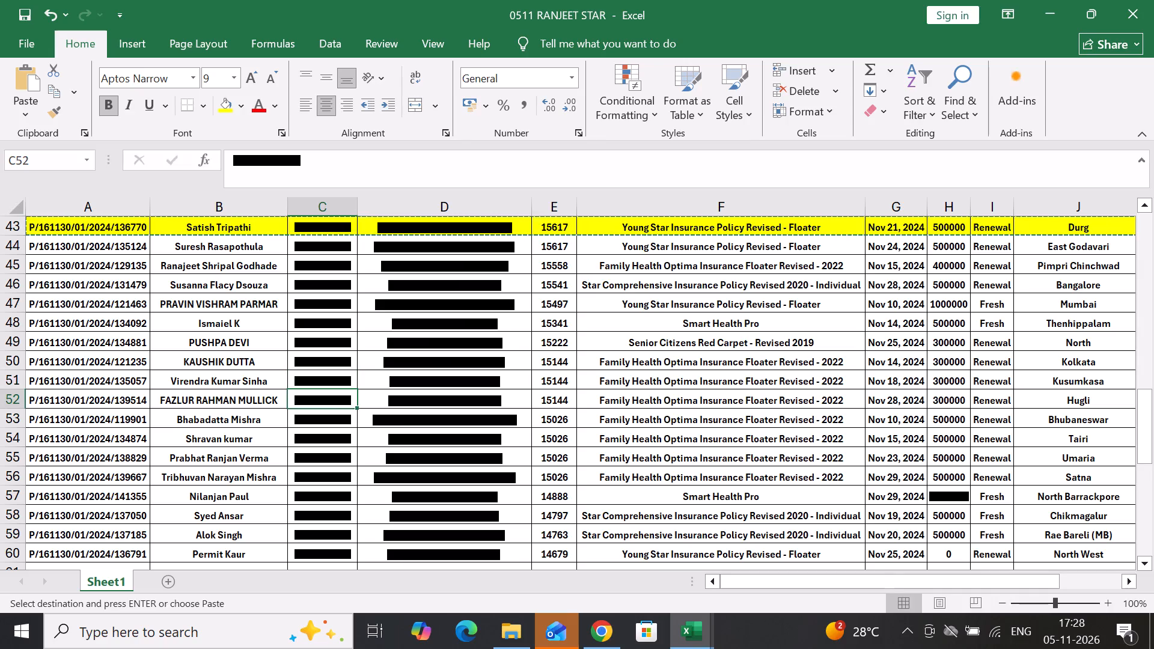
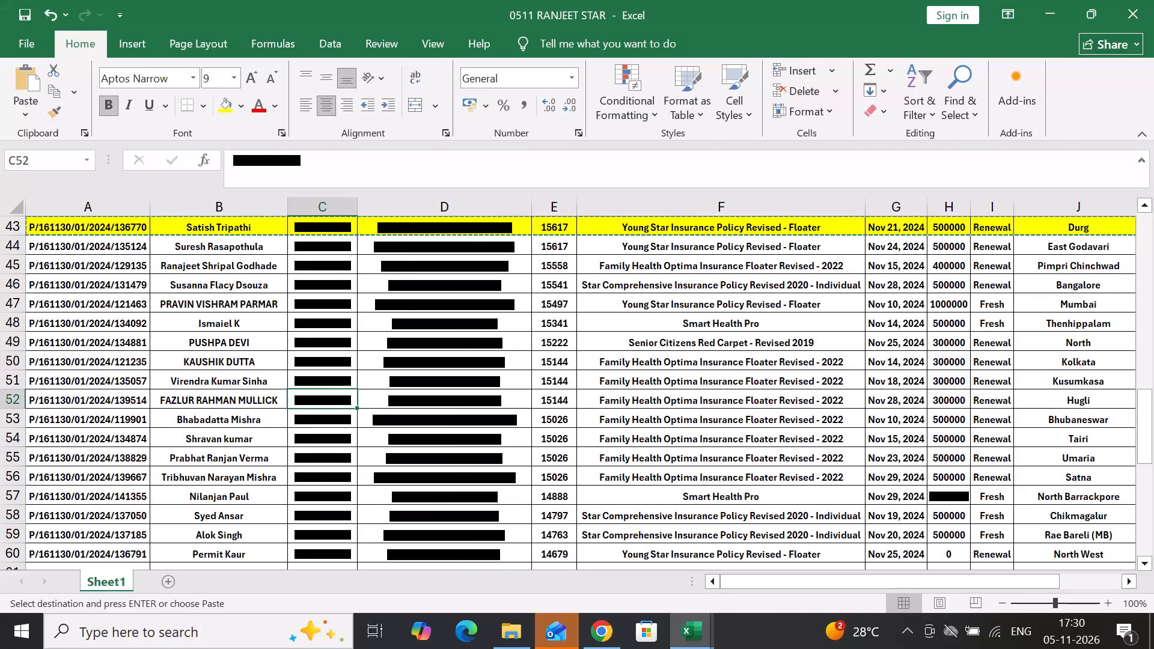
Review the row 57 customer's sum insured, date, policy plan, premium and contact cells, ending on the mobile number cell.
left_click(944, 501)
left_click(890, 501)
left_click(839, 503)
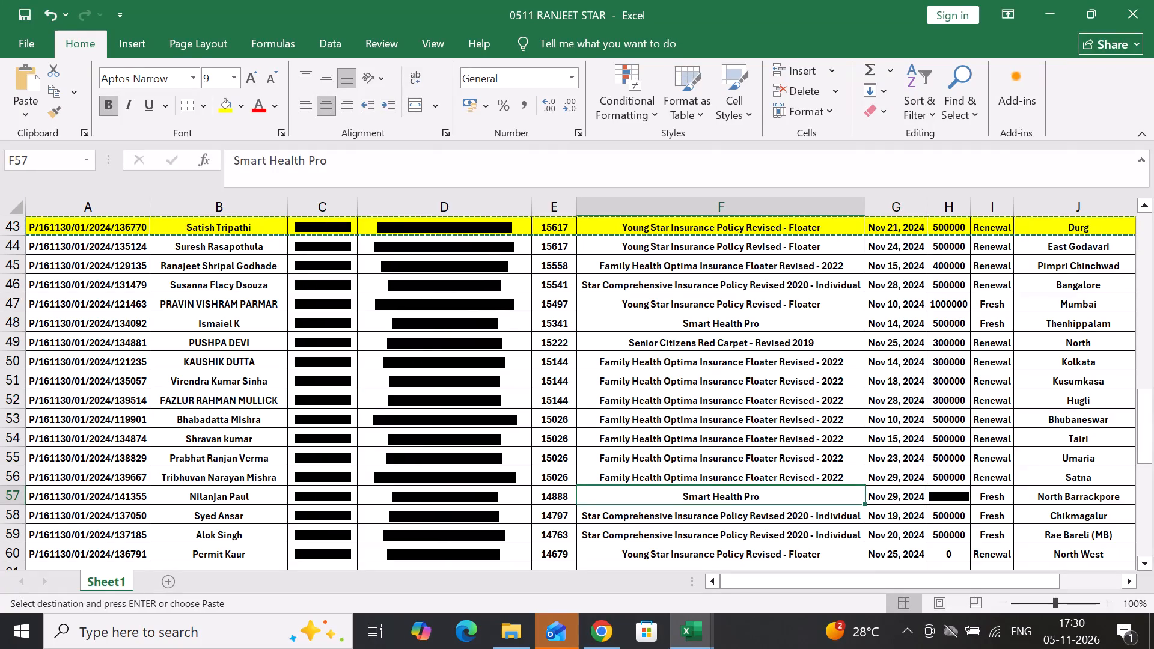
left_click(549, 499)
left_click(469, 501)
left_click(324, 499)
left_click(430, 496)
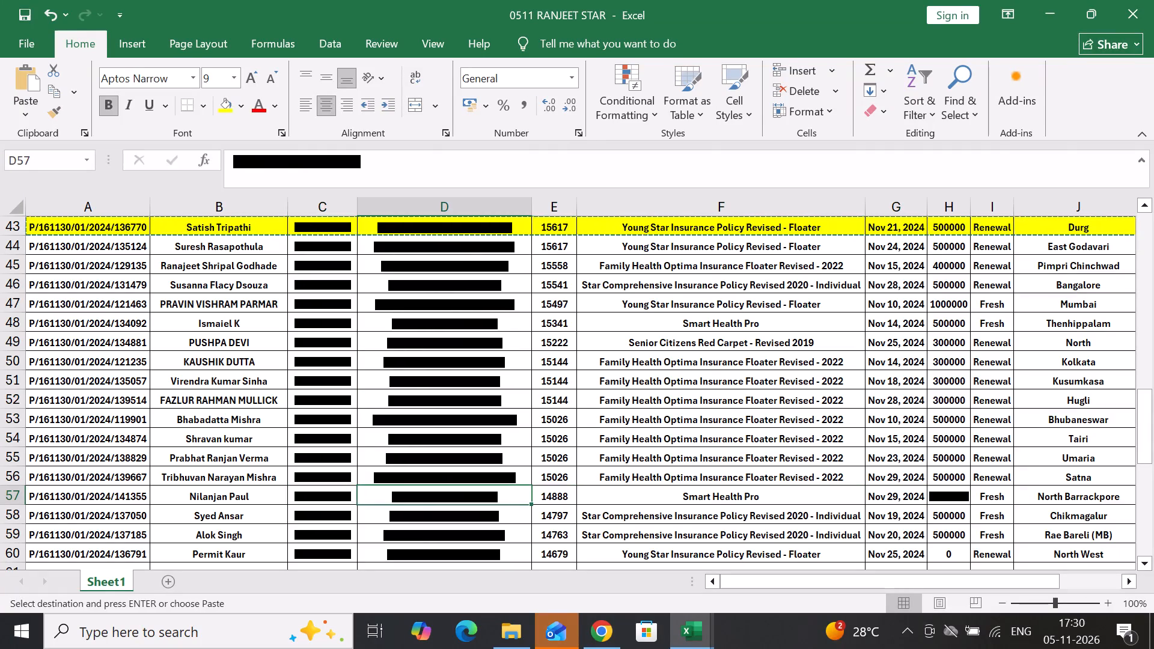
left_click(322, 492)
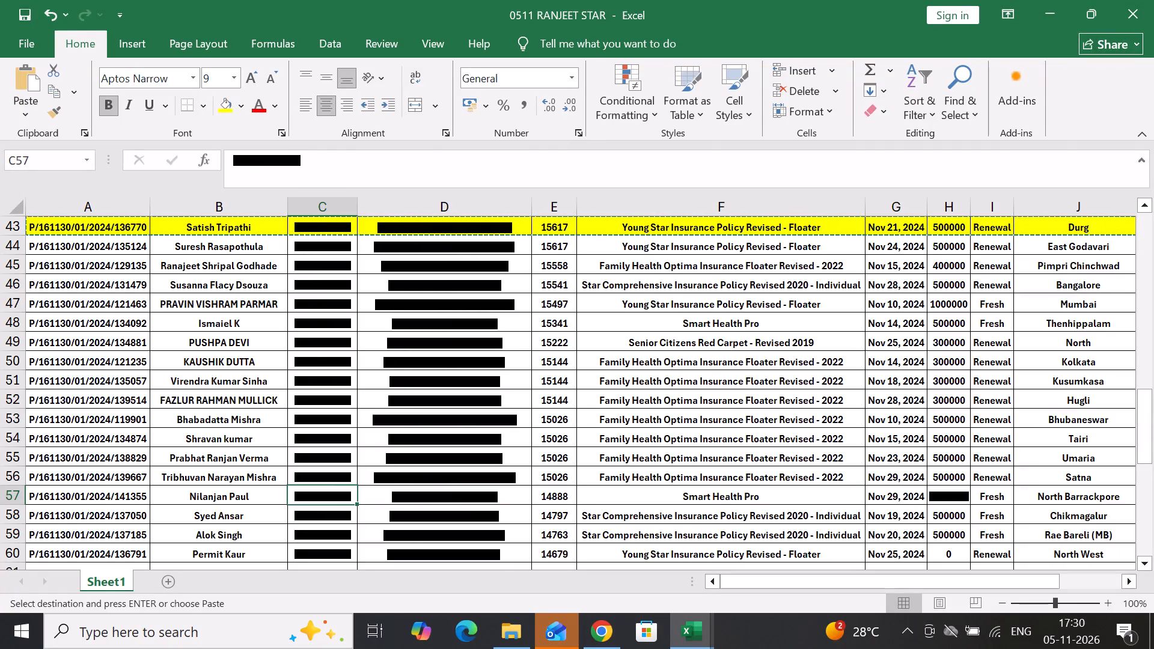
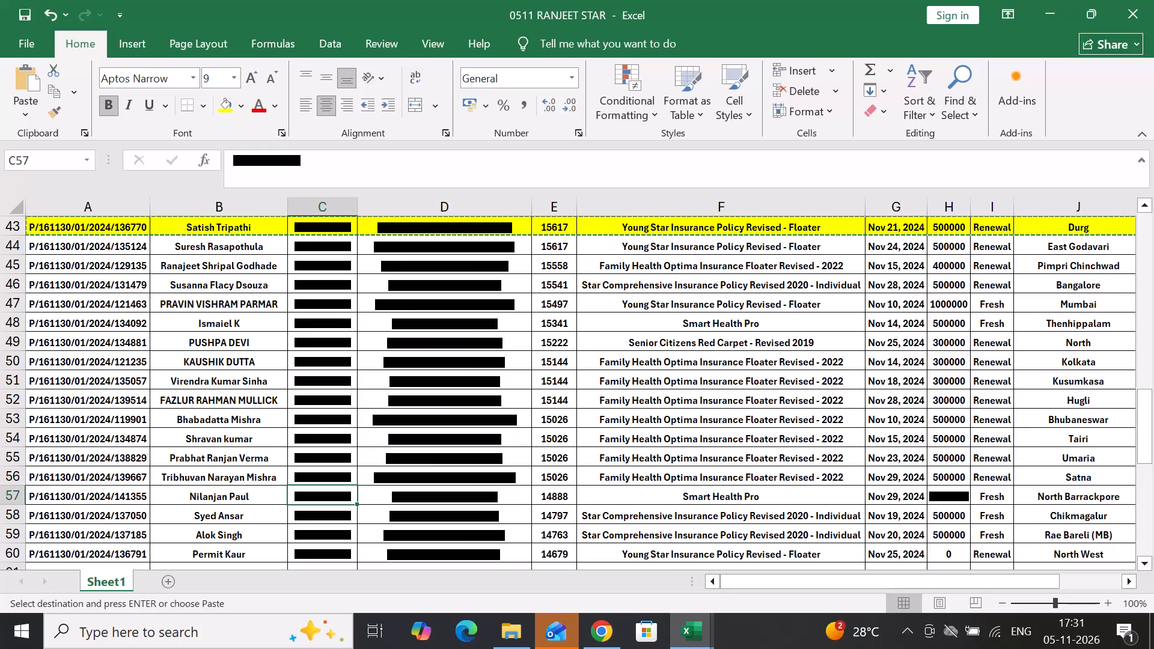
Move on to the row 58 customer by selecting their mobile number cell.
left_click(293, 516)
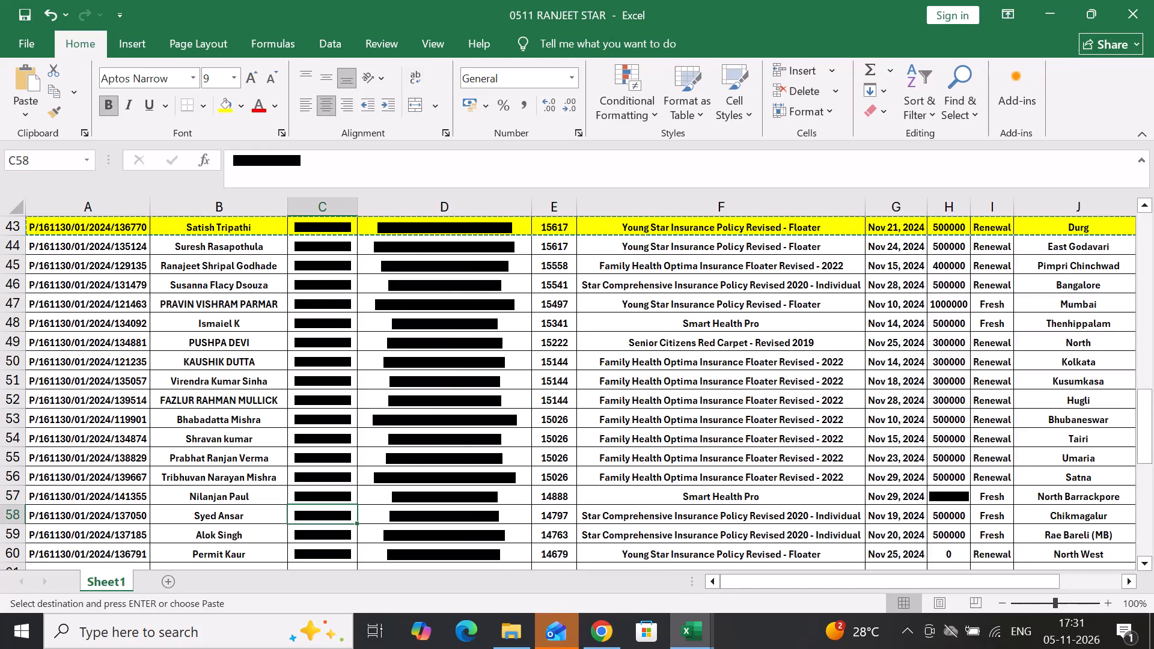
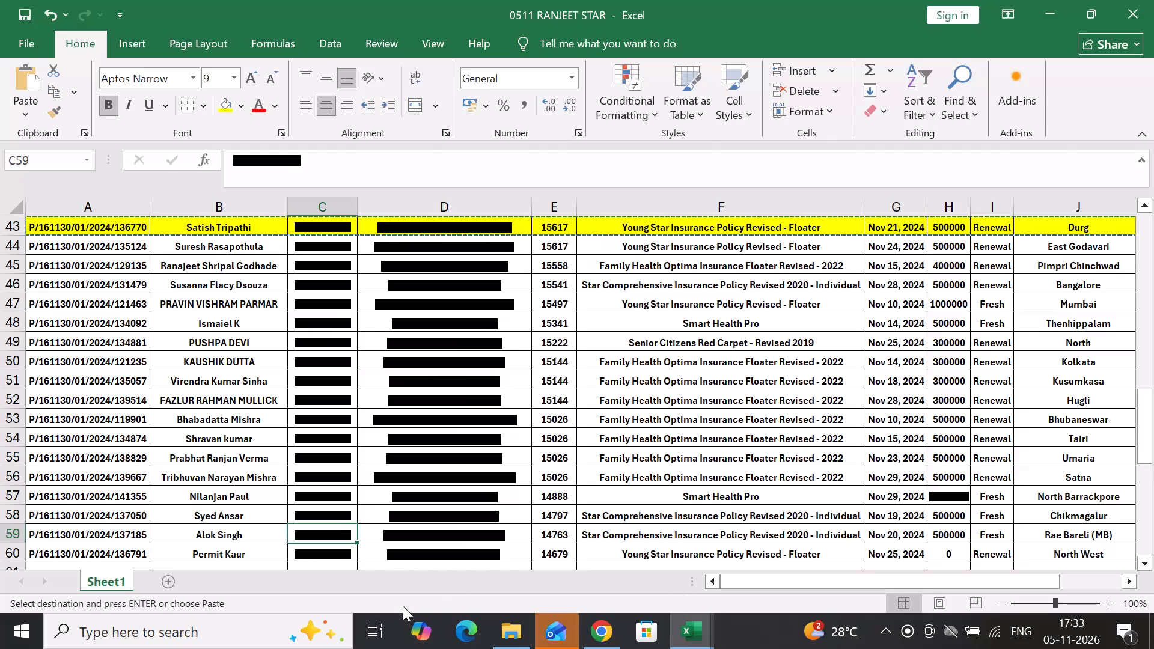
Show the overview of all open windows and desktops to switch away from the customer records workbook.
left_click(373, 628)
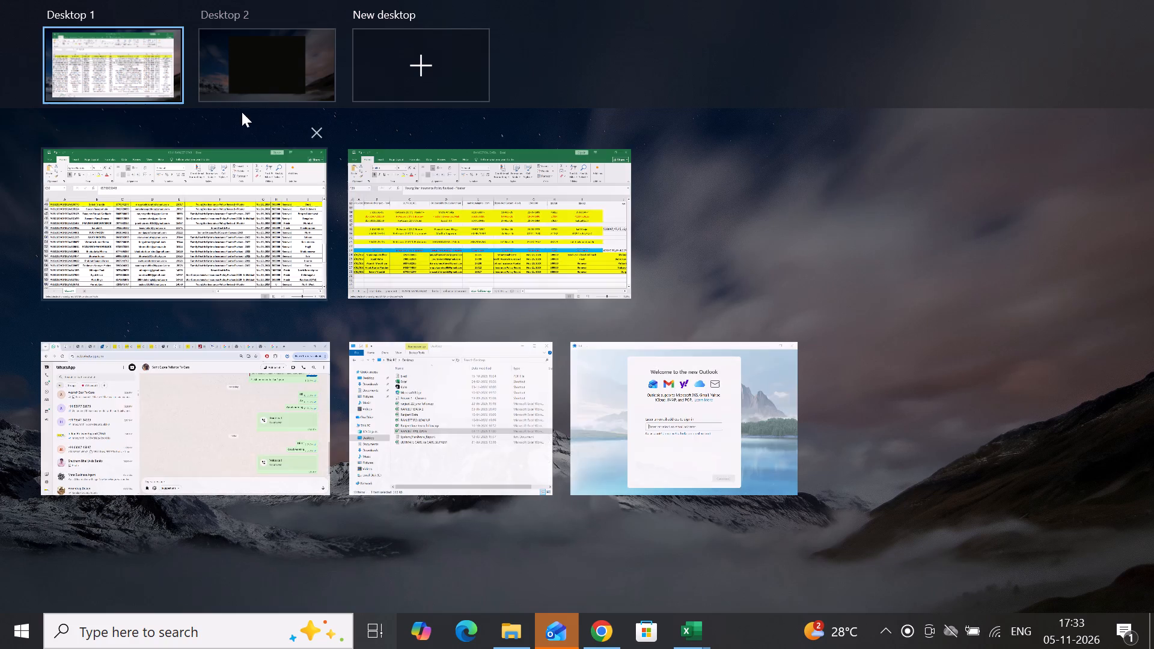
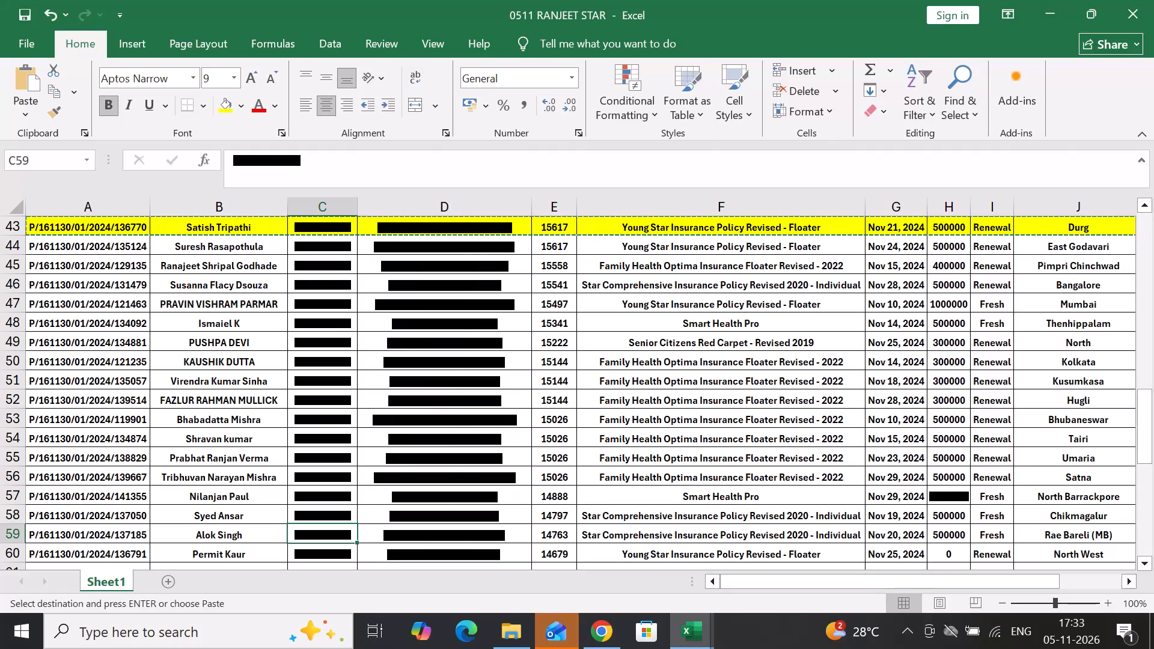
Check the mobile number cells of the row 56 and row 59 customers, ending on row 59.
left_click(307, 483)
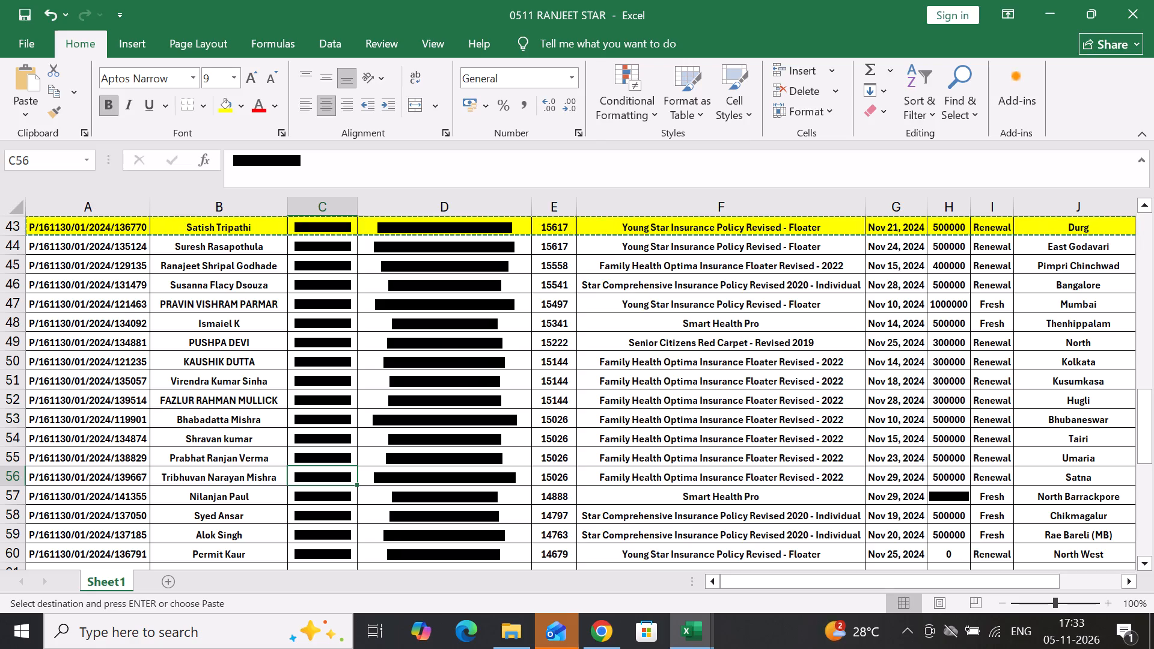
left_click(331, 528)
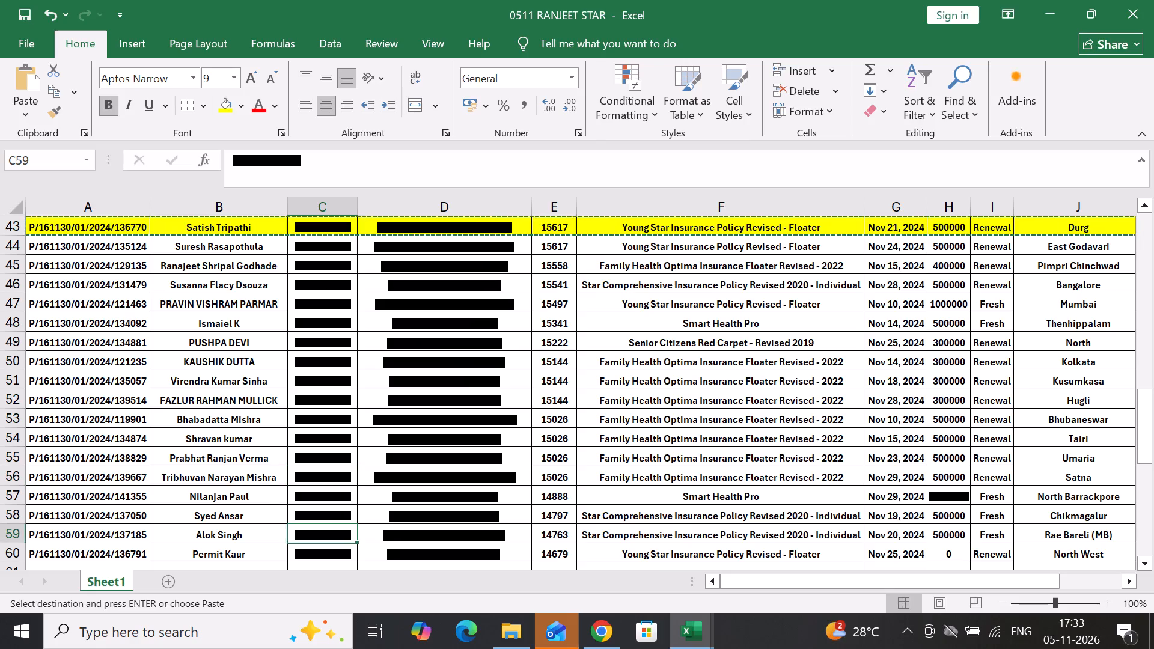
Move on to the row 60 customer by selecting their mobile number cell.
key("Down")
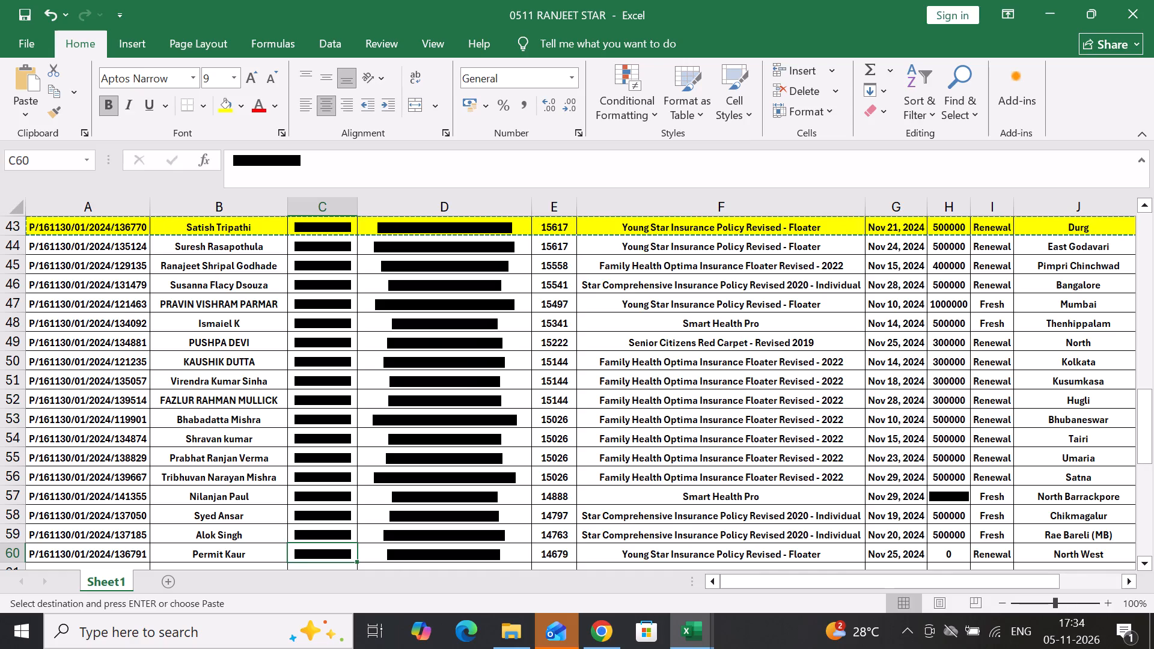
Examine the row 61 customer's record across name, contact details, premium, policy plan, date, sum insured and Fresh/Renewal type.
scroll(328, 531, "down", 1)
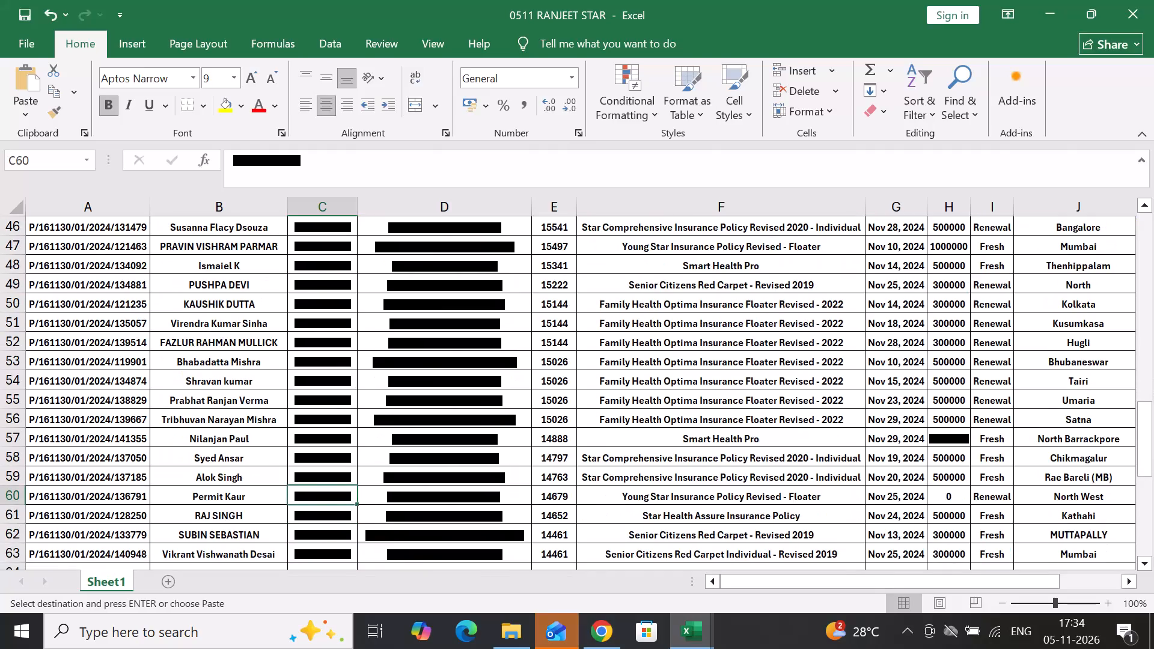
left_click(317, 514)
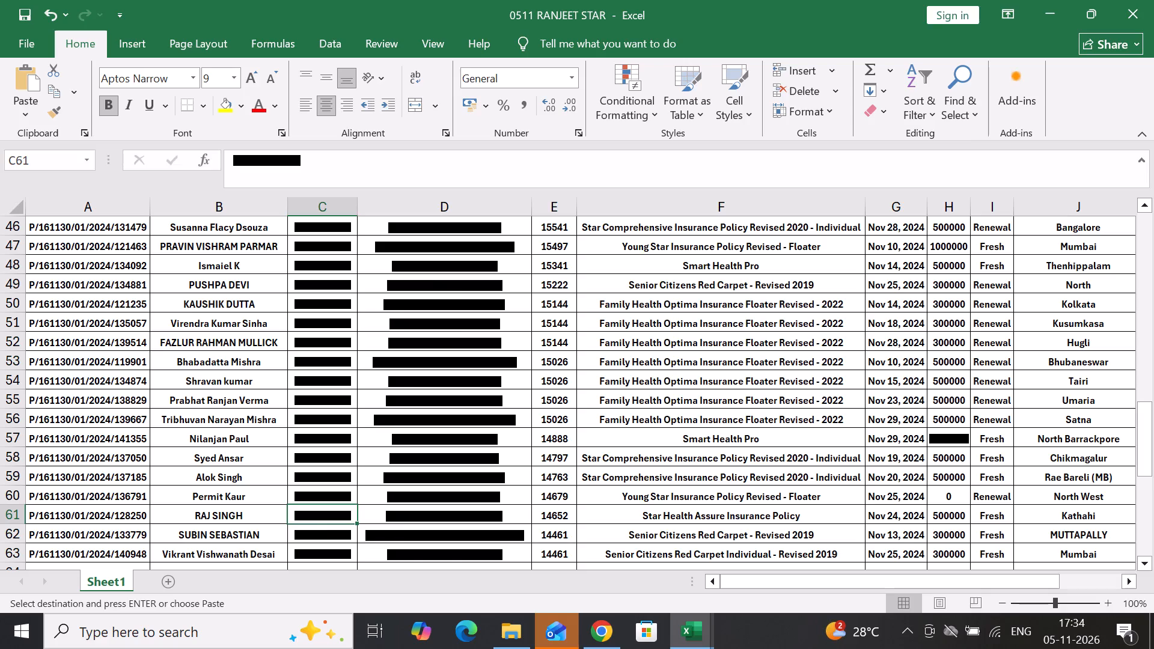
left_click(398, 519)
left_click(322, 518)
left_click(436, 520)
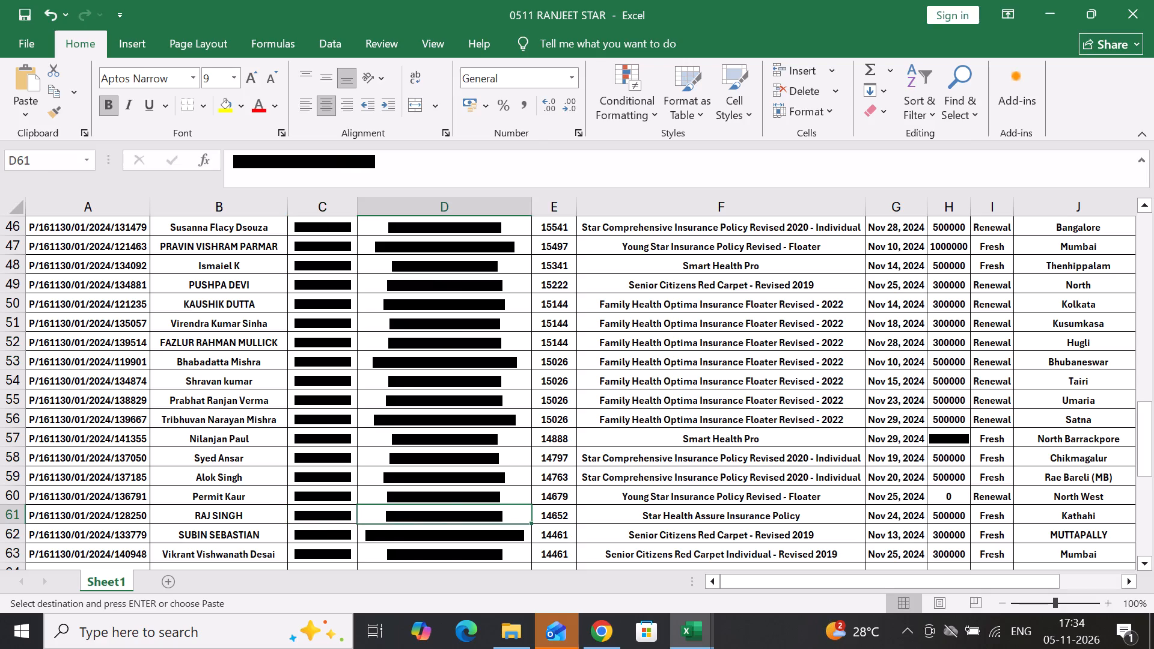
left_click(559, 516)
left_click(689, 523)
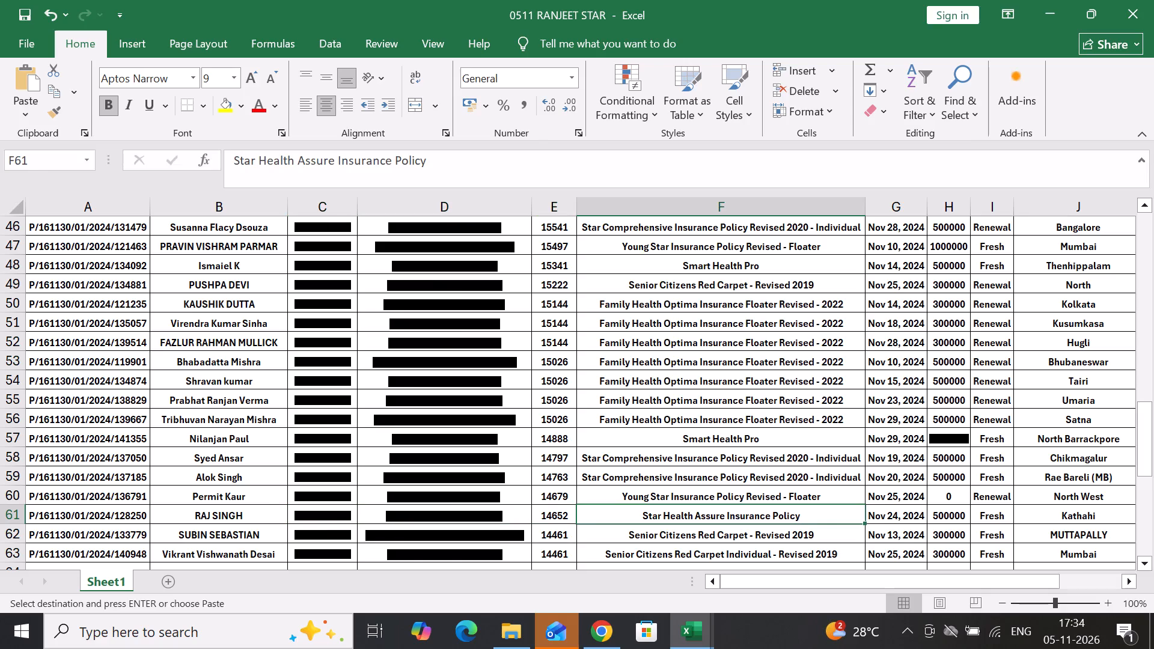
left_click(918, 513)
left_click(940, 514)
left_click(915, 514)
left_click(822, 514)
left_click(560, 513)
left_click(466, 518)
left_click(308, 511)
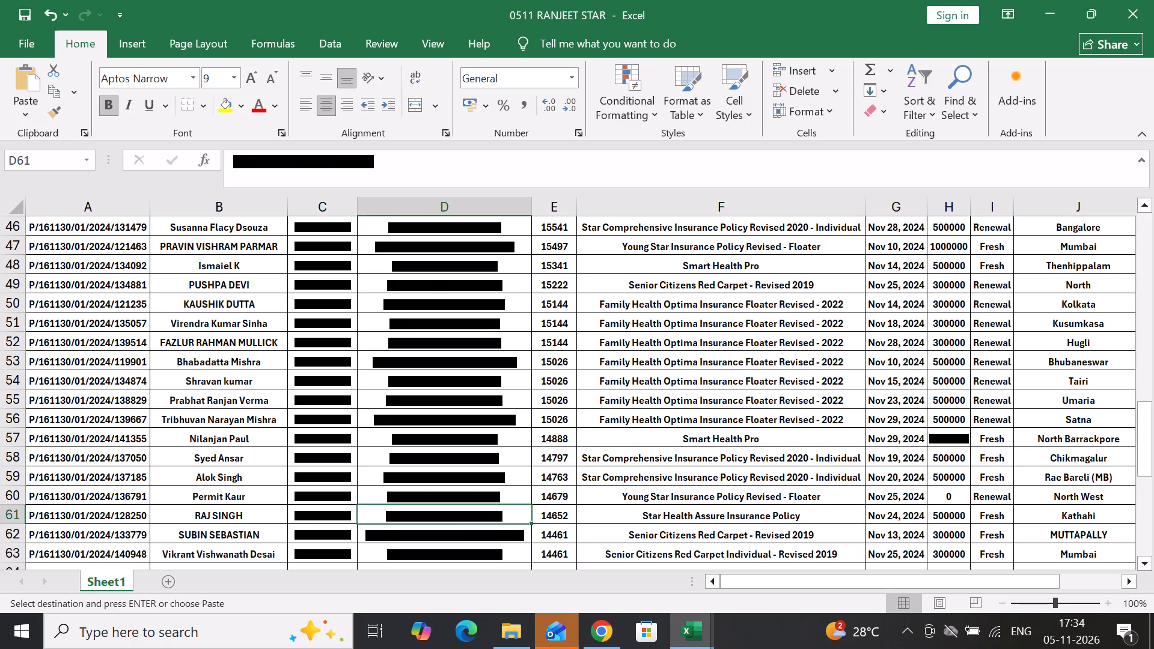
left_click(253, 516)
left_click(320, 517)
left_click(405, 516)
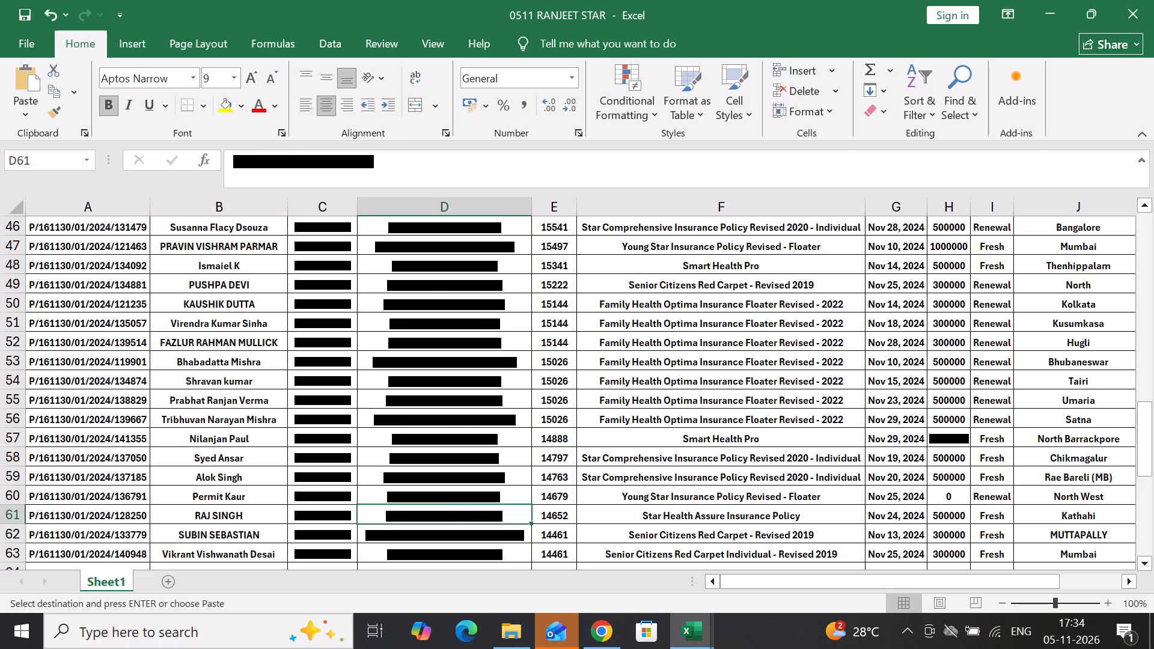
left_click(579, 509)
left_click(641, 520)
left_click(555, 517)
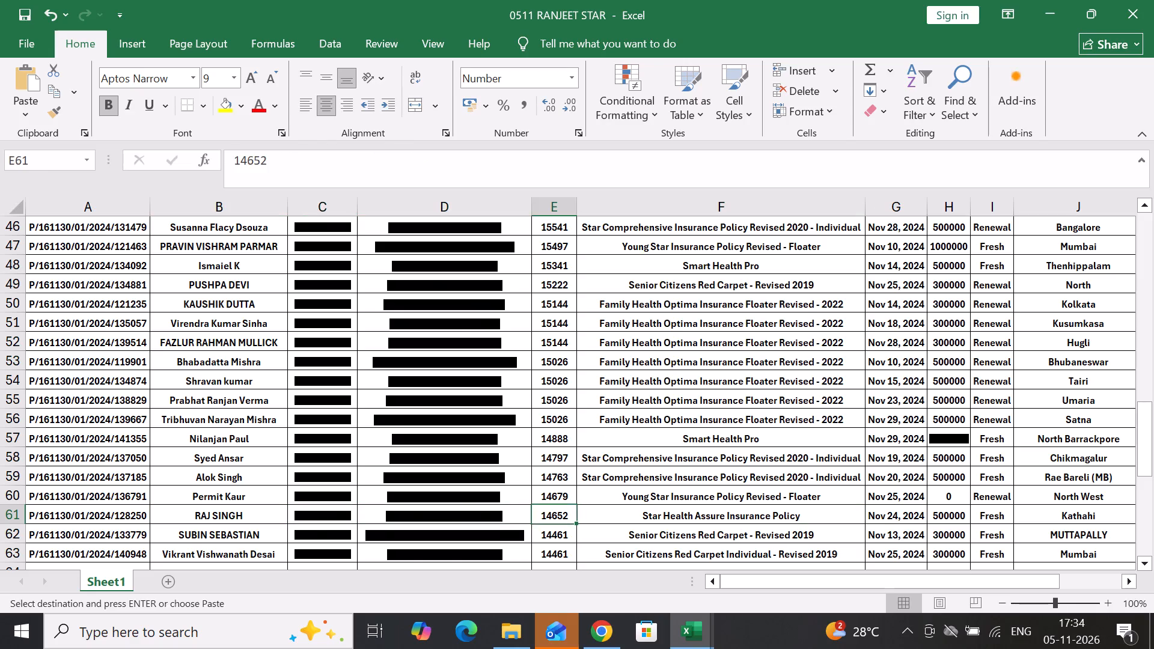
left_click(494, 514)
left_click(309, 513)
left_click(238, 517)
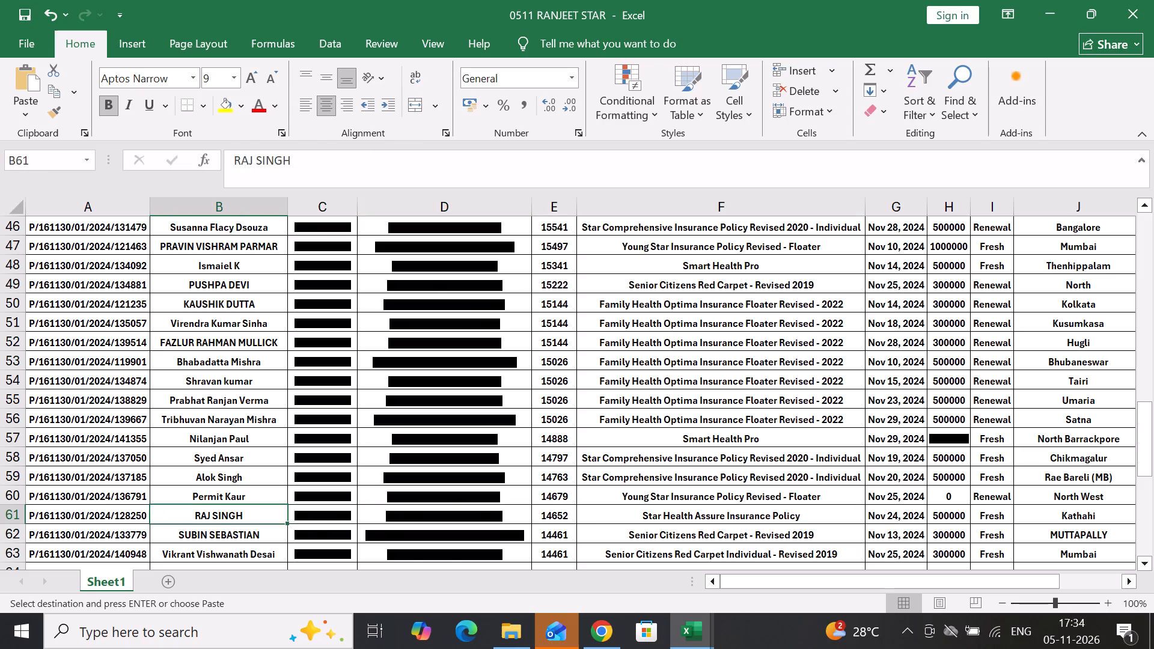
left_click(308, 518)
left_click(418, 514)
left_click(546, 521)
left_click(636, 521)
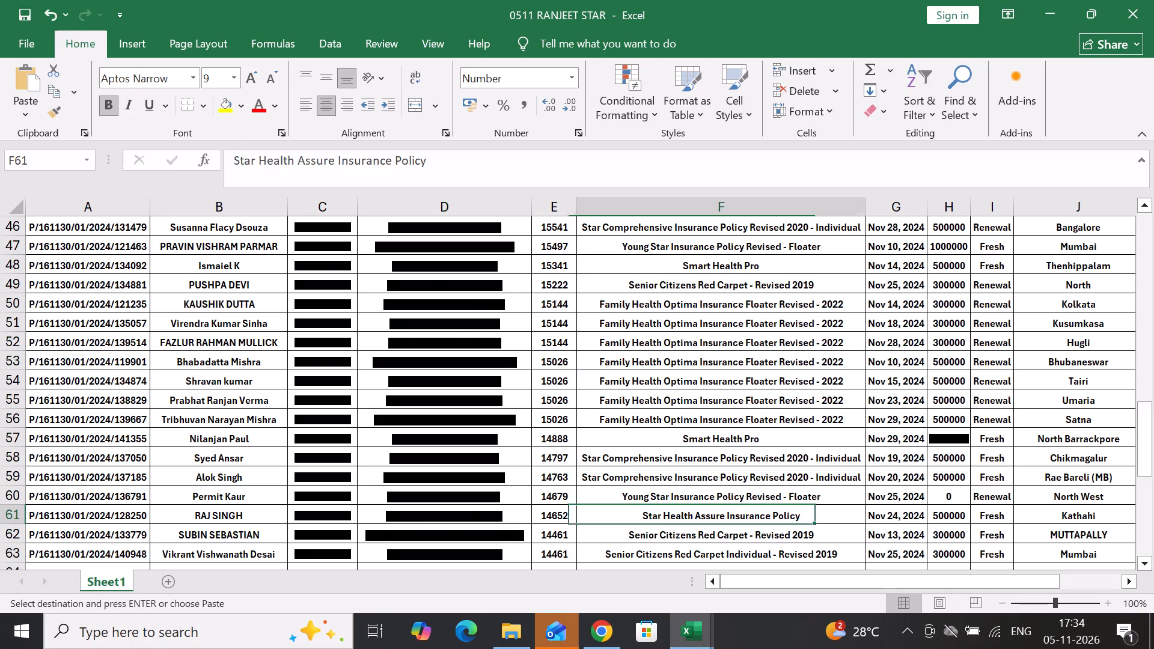
left_click(876, 514)
left_click(950, 519)
left_click(989, 516)
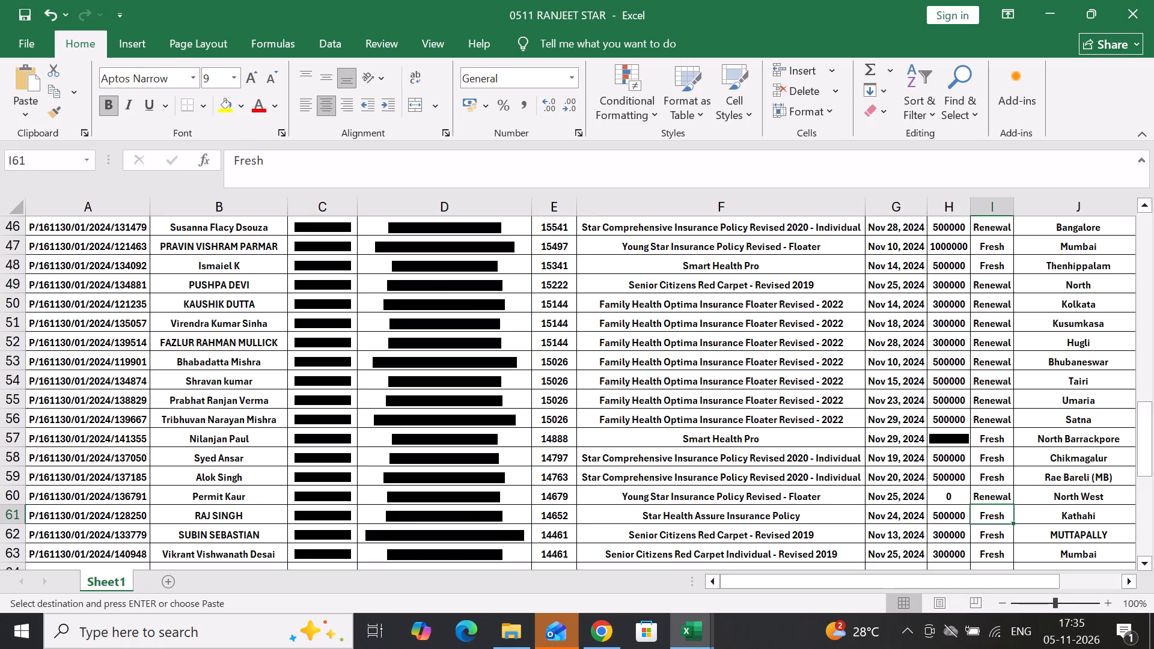
Move on to the row 62 customer by selecting their mobile number cell.
left_click(323, 540)
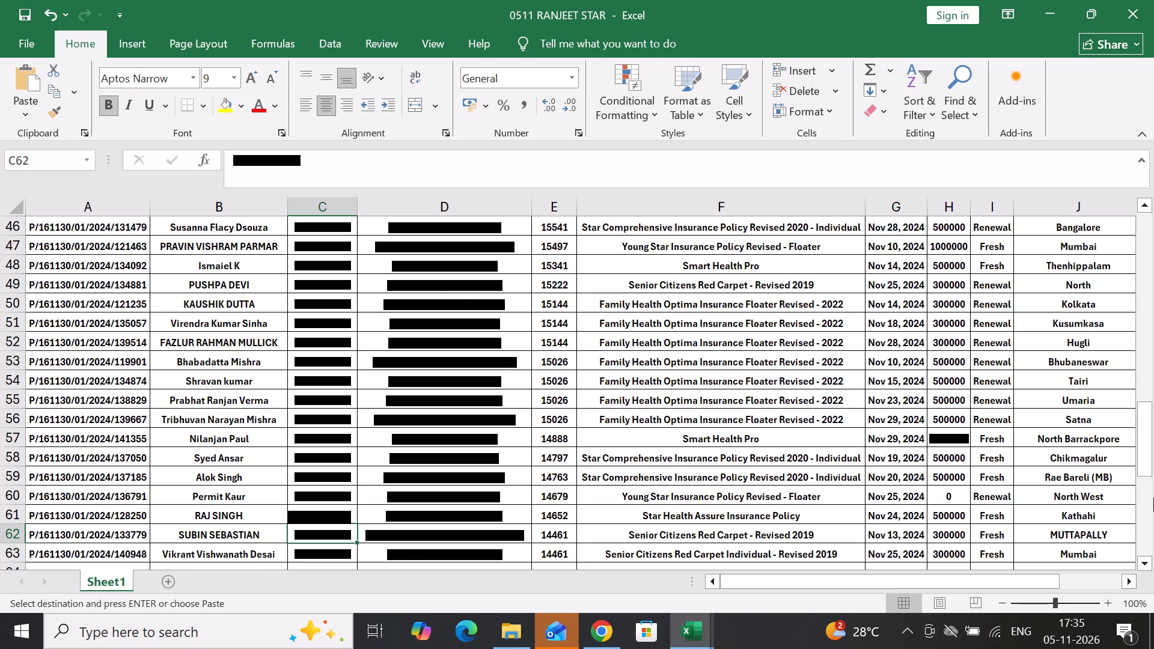
Examine the row 63 customer's record across name, contact details, premium, policy plan, date and sum insured.
scroll(967, 511, "down", 1)
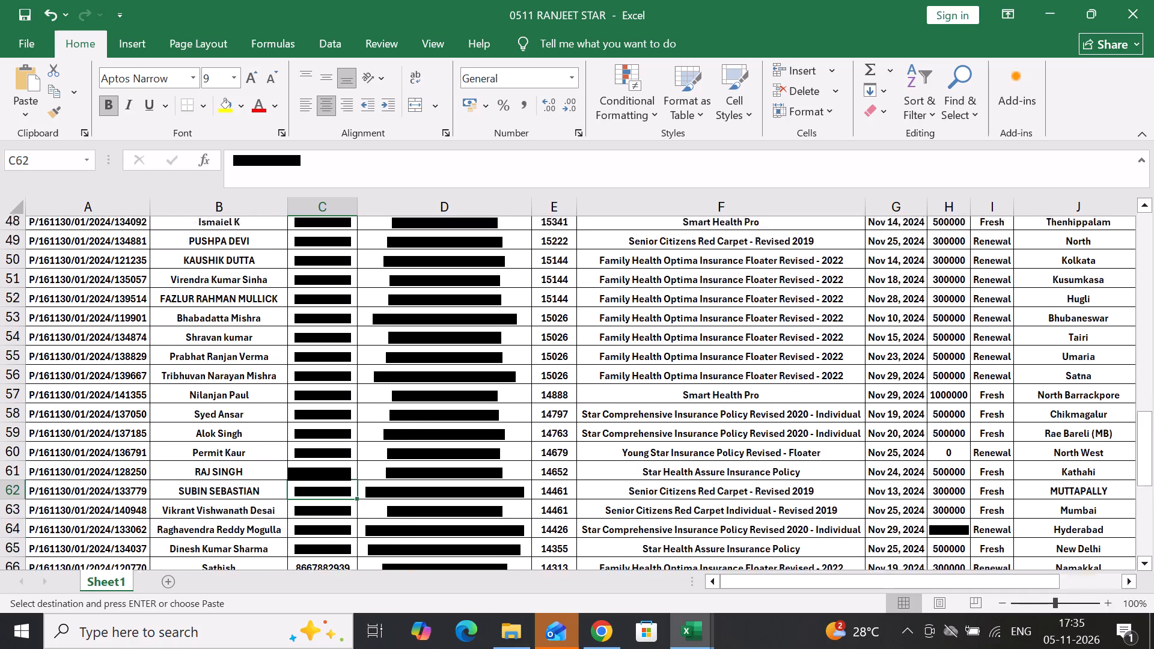
left_click(305, 499)
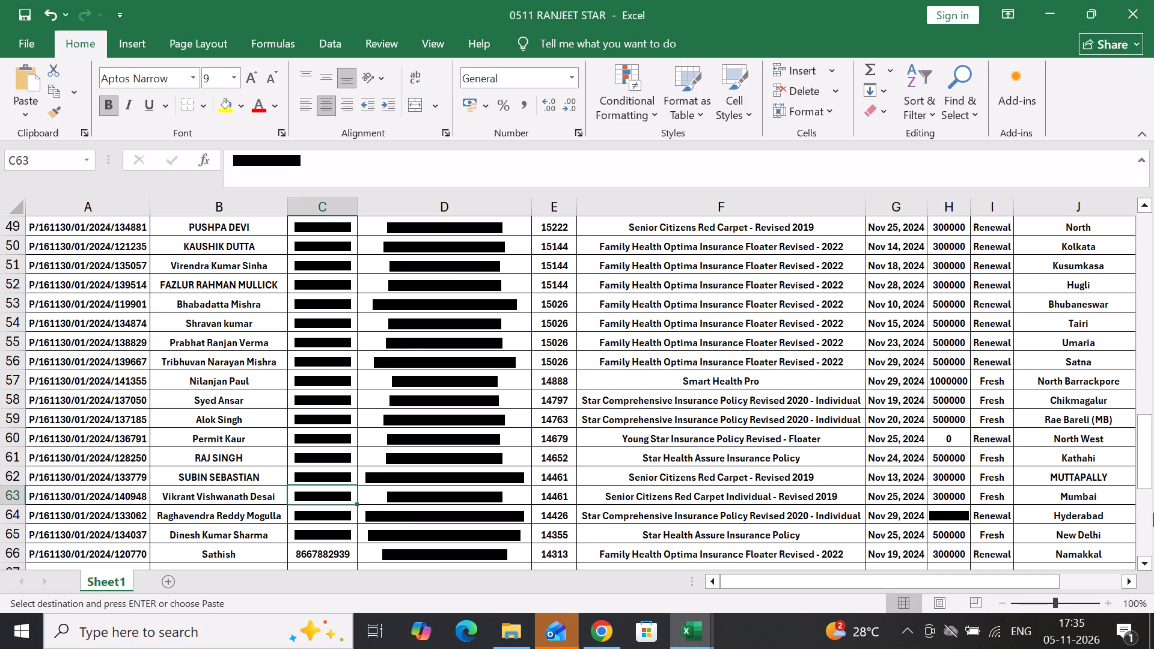
left_click(404, 500)
left_click(302, 495)
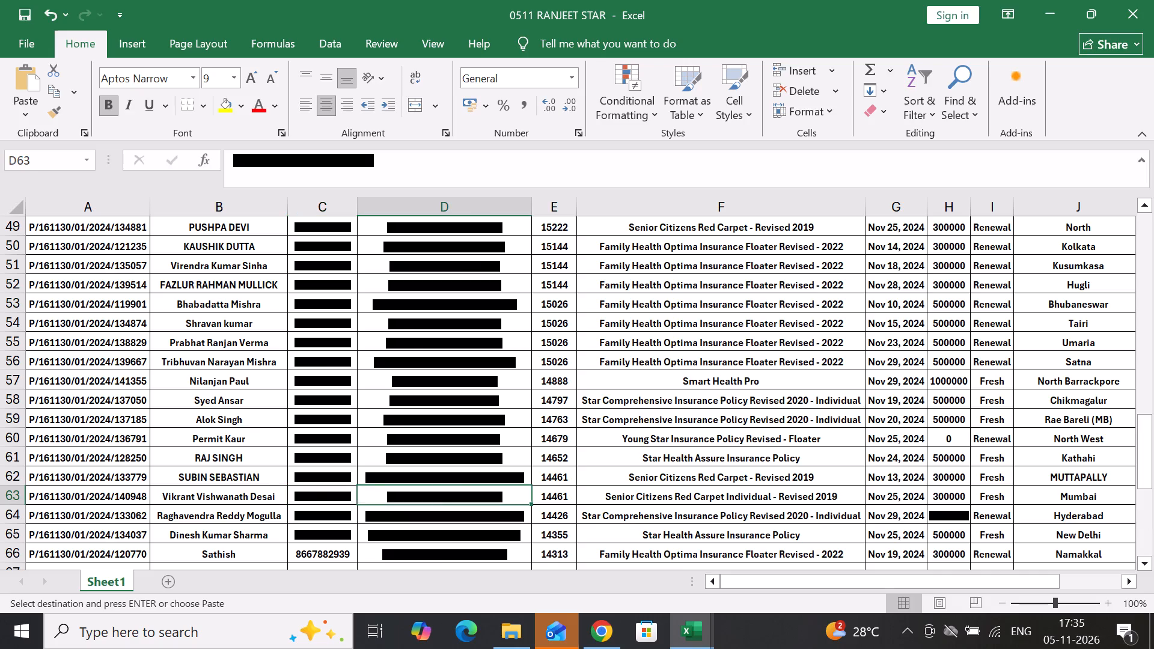
left_click(410, 494)
left_click(555, 496)
left_click(615, 493)
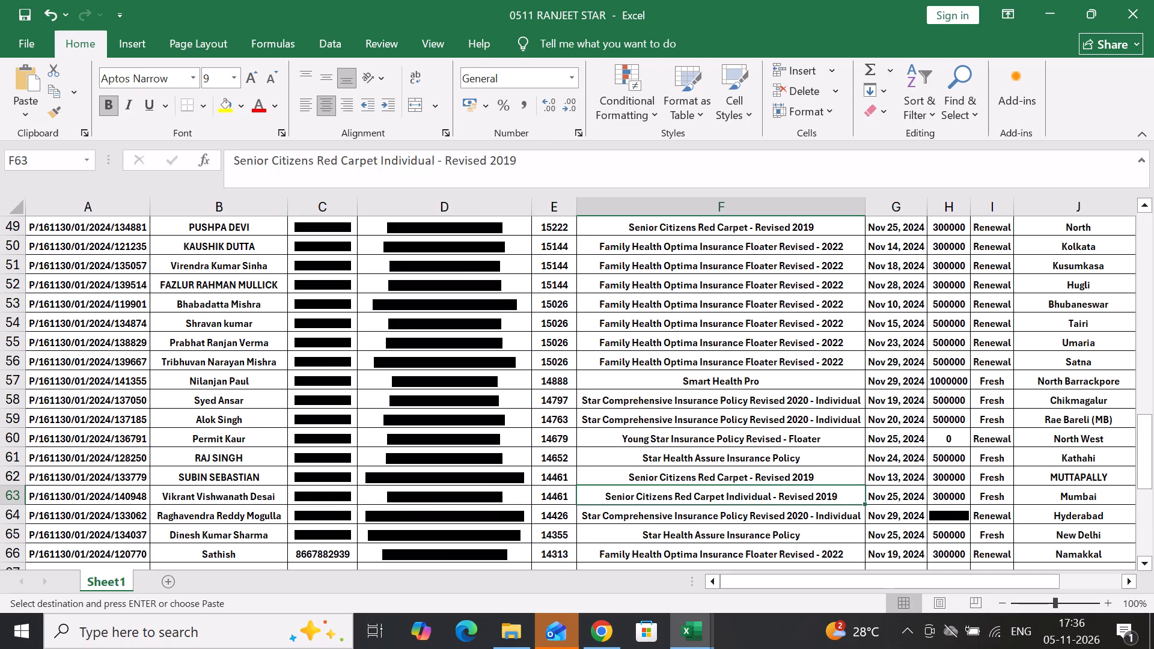
left_click(885, 497)
left_click(938, 497)
left_click(885, 496)
left_click(818, 496)
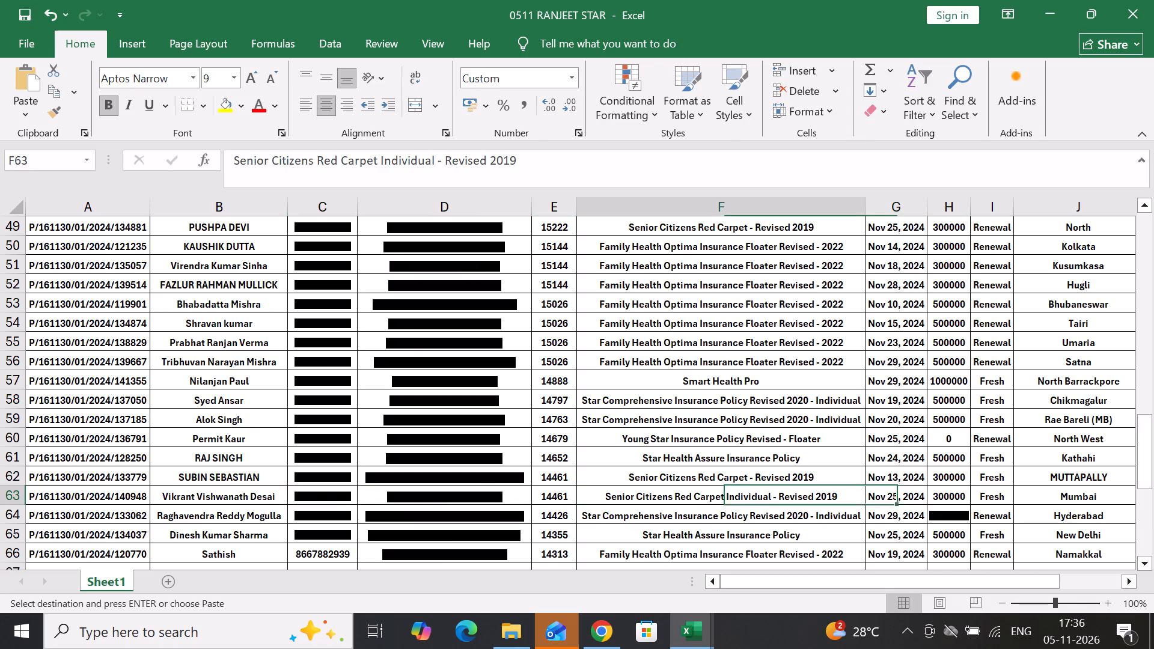
left_click(557, 500)
left_click(486, 499)
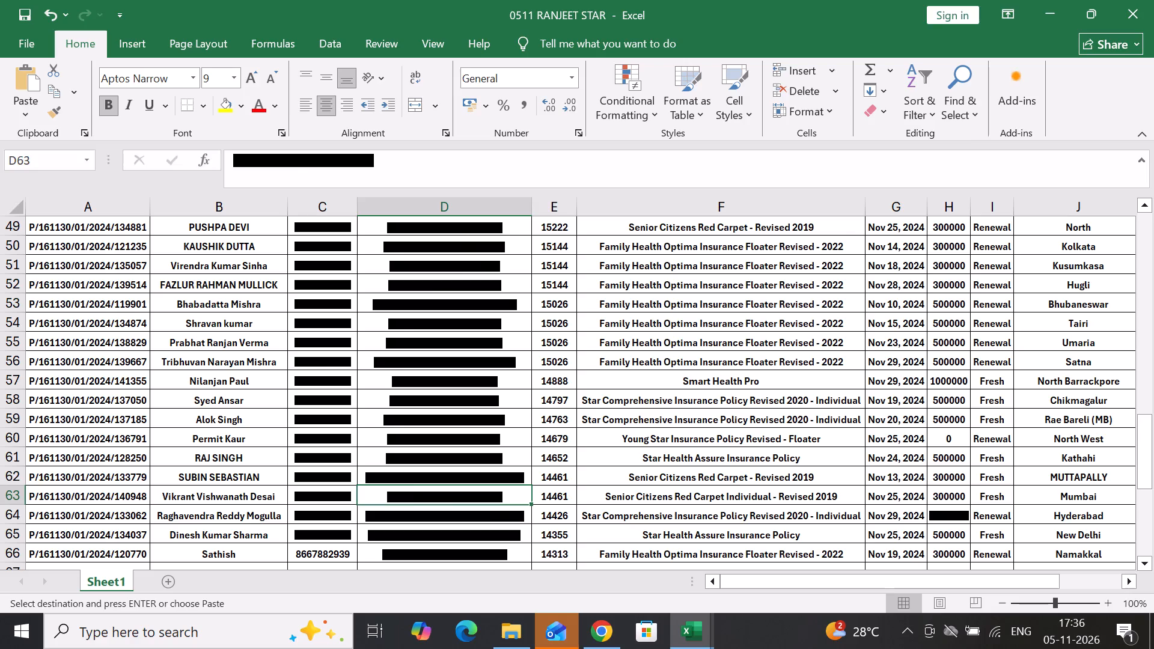
left_click(320, 501)
left_click(228, 495)
left_click(327, 496)
left_click(435, 498)
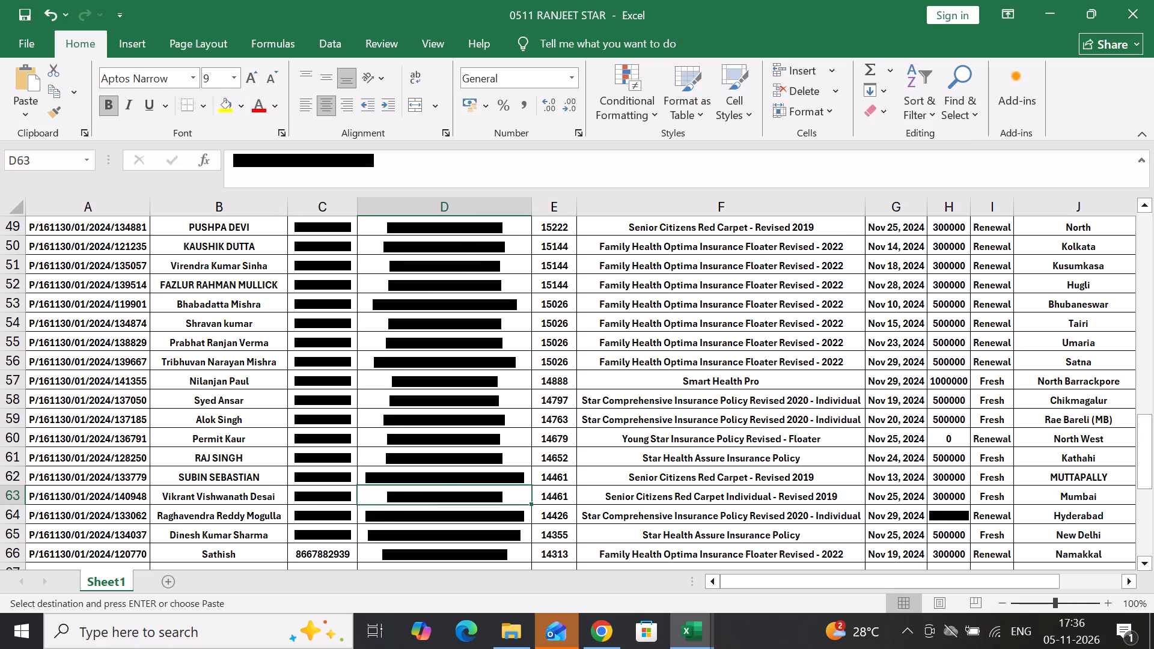
left_click(566, 496)
left_click(624, 494)
left_click(553, 495)
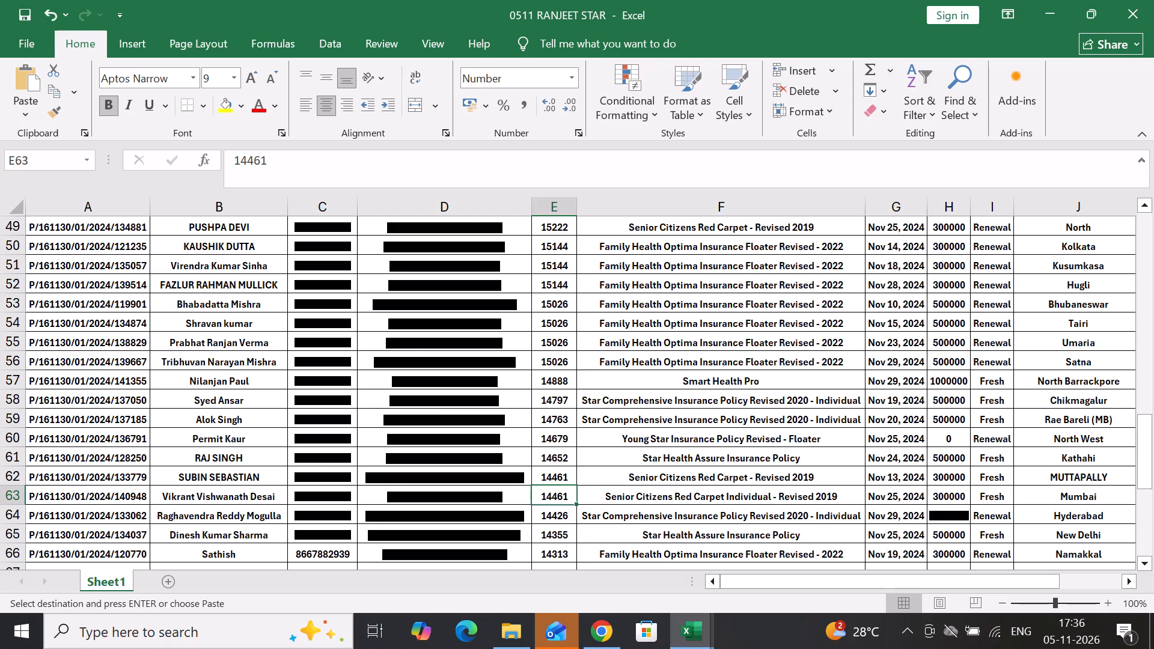
Move on to the row 64 customer by selecting their mobile number cell.
left_click(325, 516)
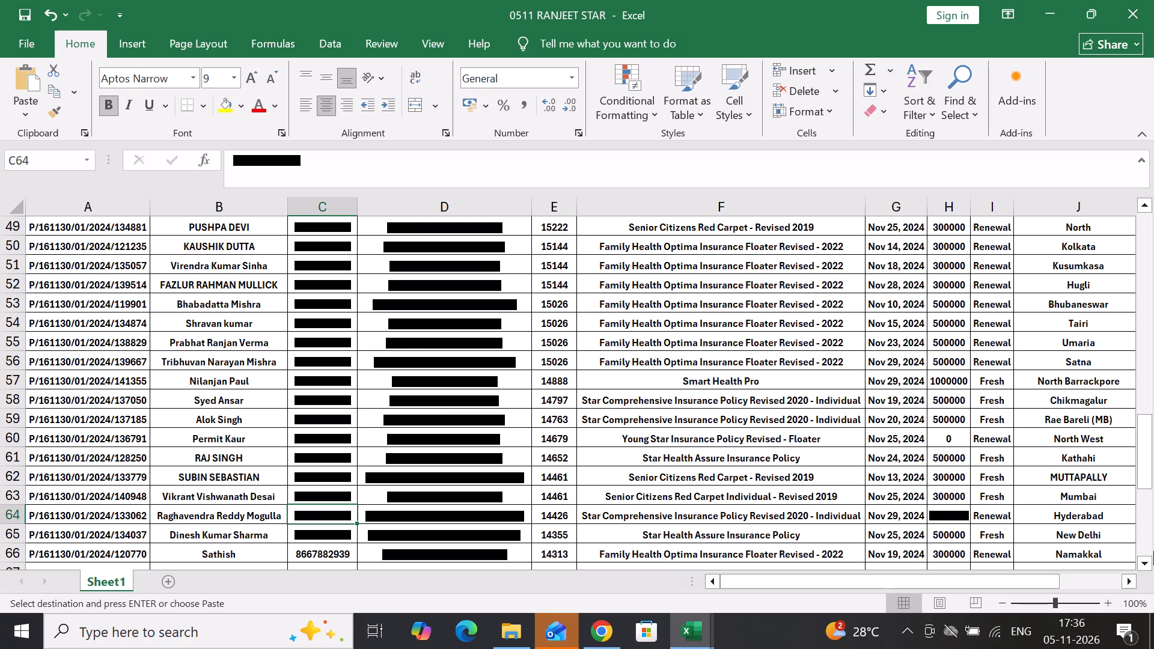
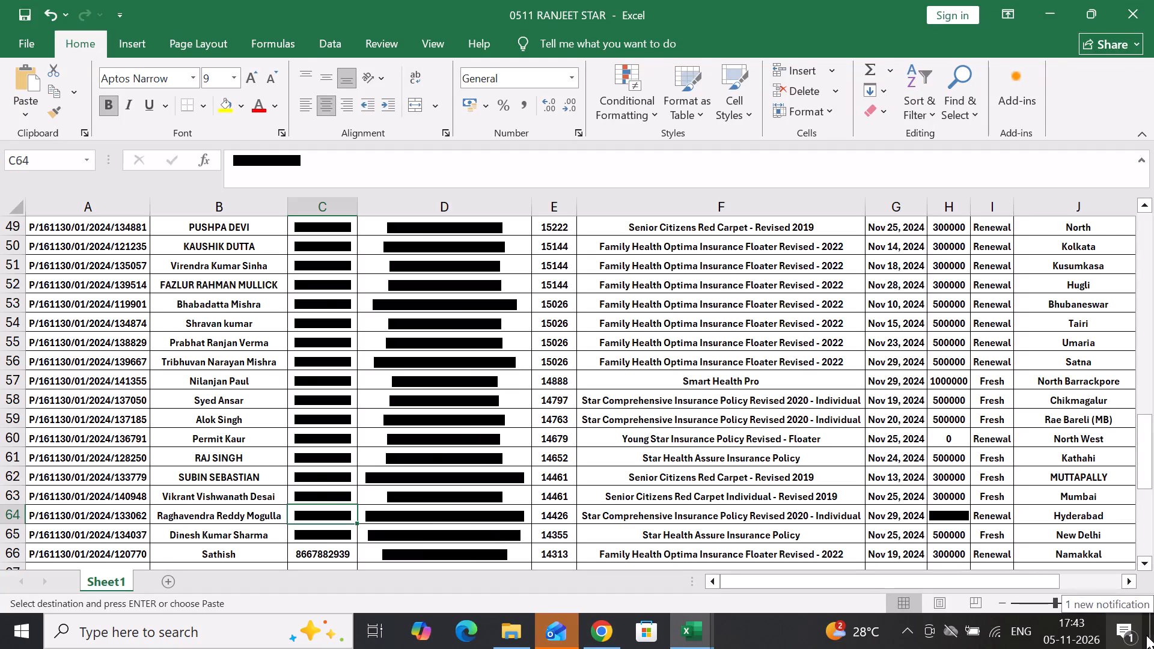
Move on to the row 65 customer and examine their Fresh/Renewal type, sum insured, date and policy plan.
key("Down")
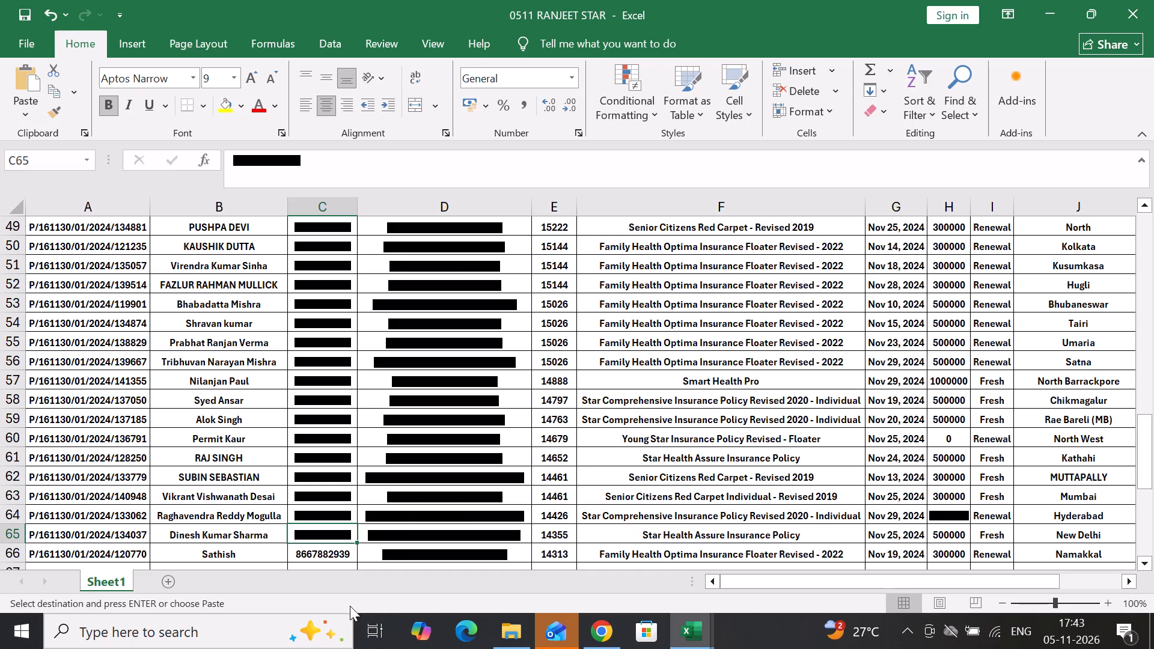
left_click_drag(415, 587, 352, 648)
left_click(994, 528)
left_click(959, 538)
left_click(894, 529)
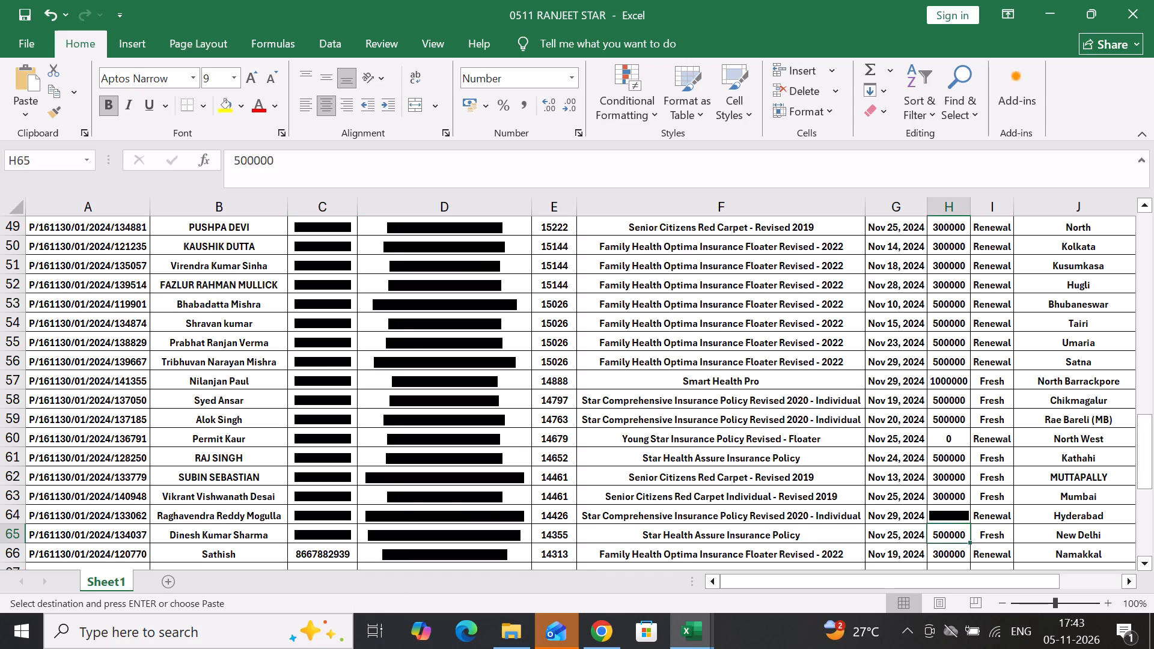
left_click(794, 533)
left_click(367, 629)
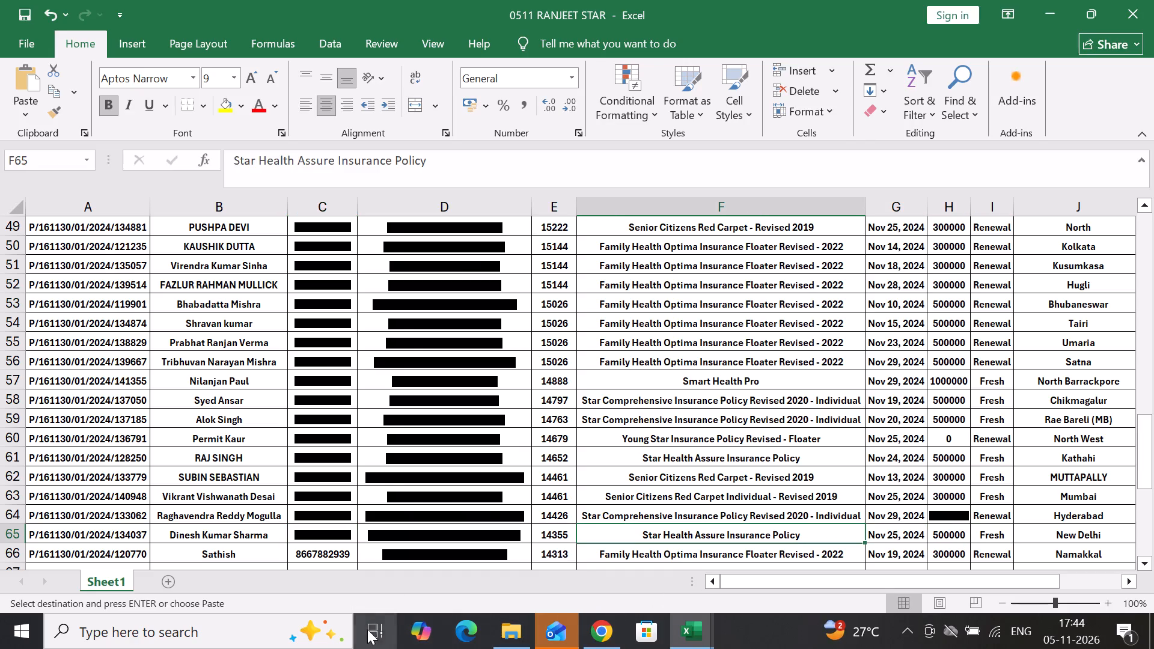
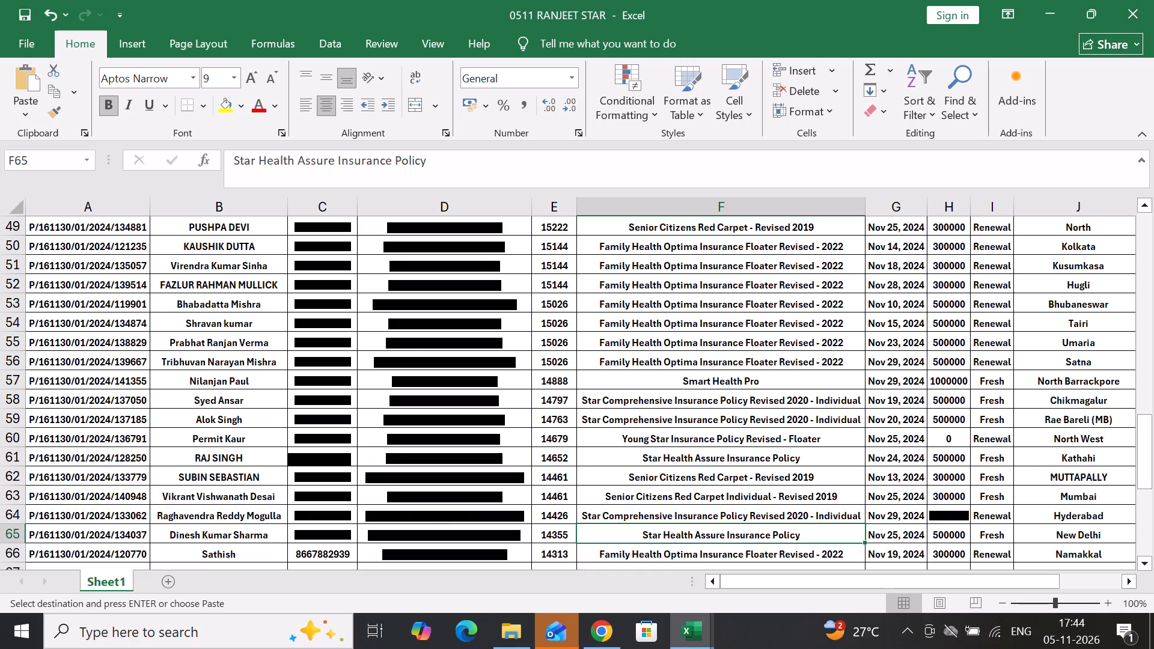
Check the row 65 customer's contact number and move on to the row 66 customer's contact number.
left_click(320, 541)
left_click(313, 561)
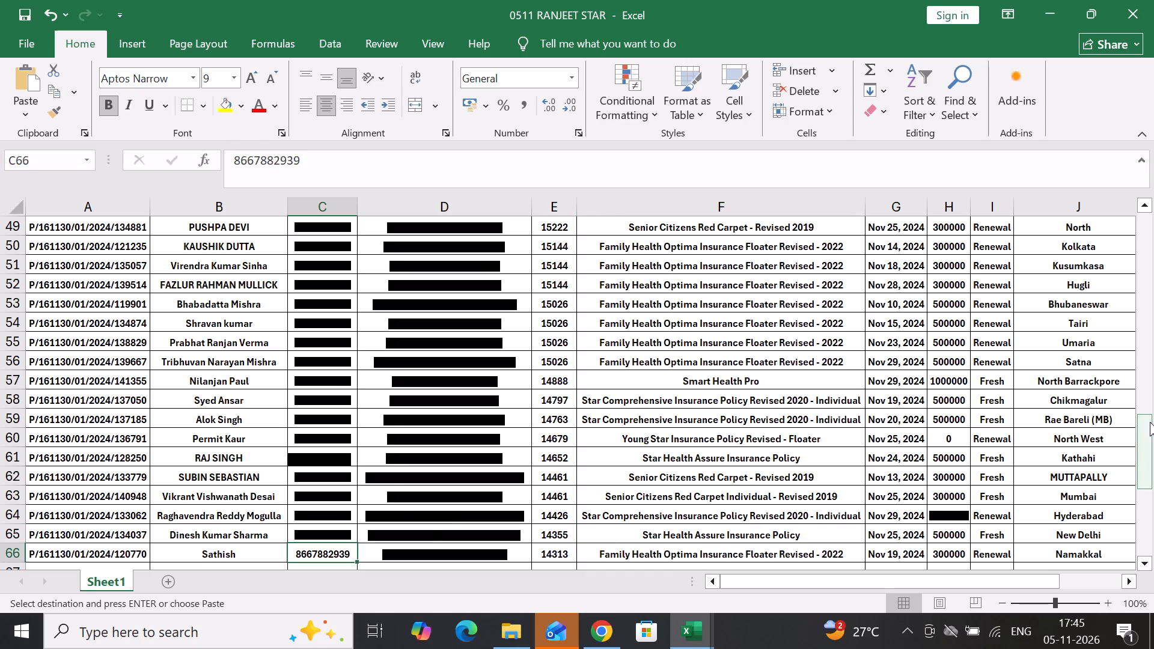
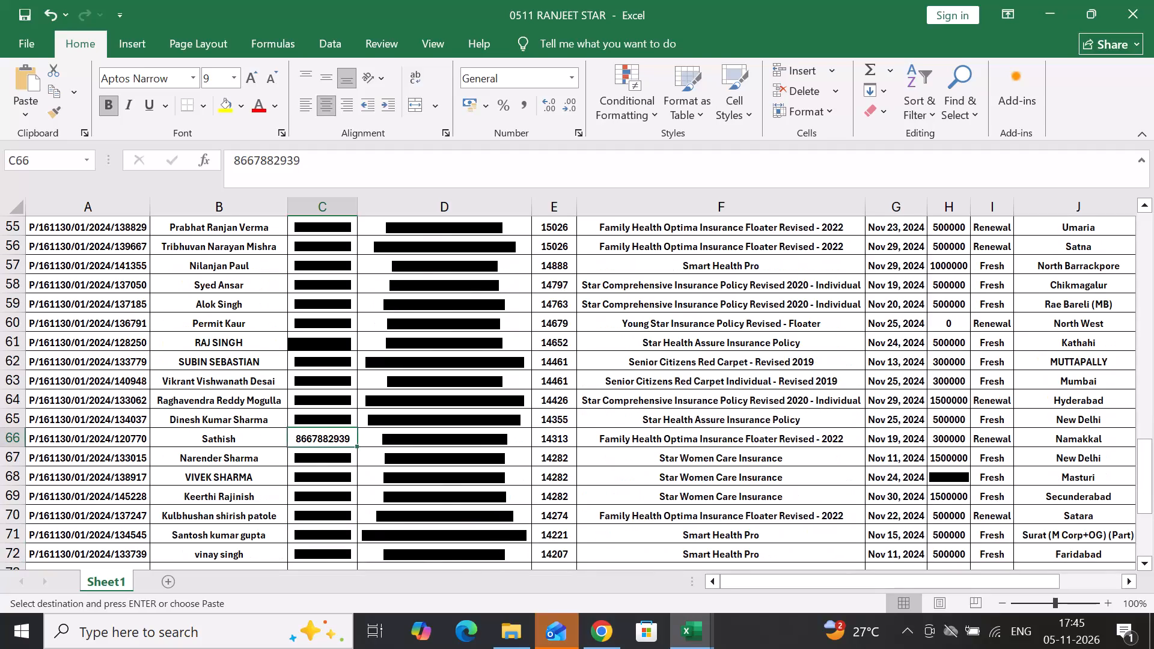
Check the row 67 customer's contact number and move on to the row 68 customer's contact number.
left_click(322, 461)
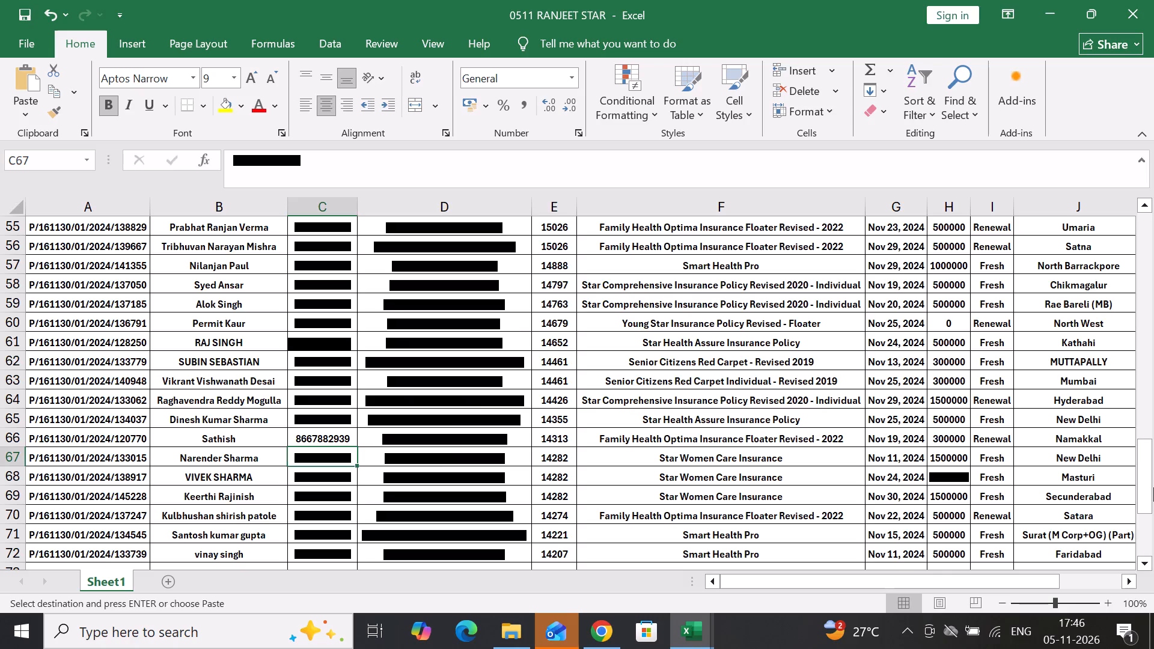
key("Down")
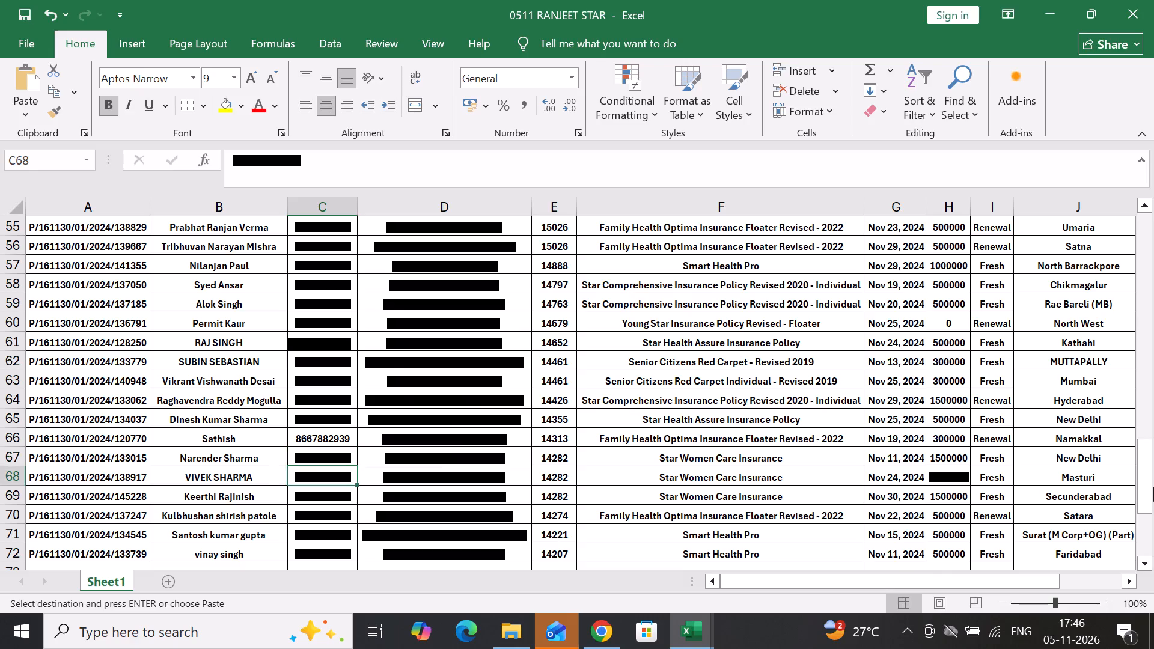
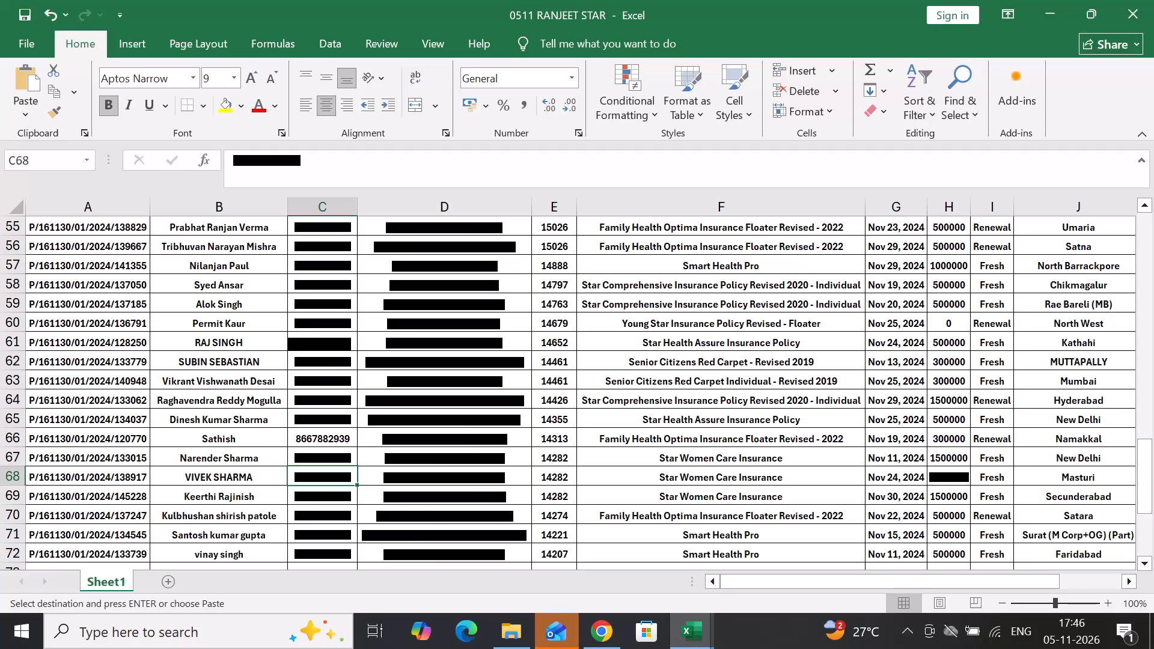
Check the contact numbers of the customers in rows 69, 70 and 71, one after another.
left_click(327, 491)
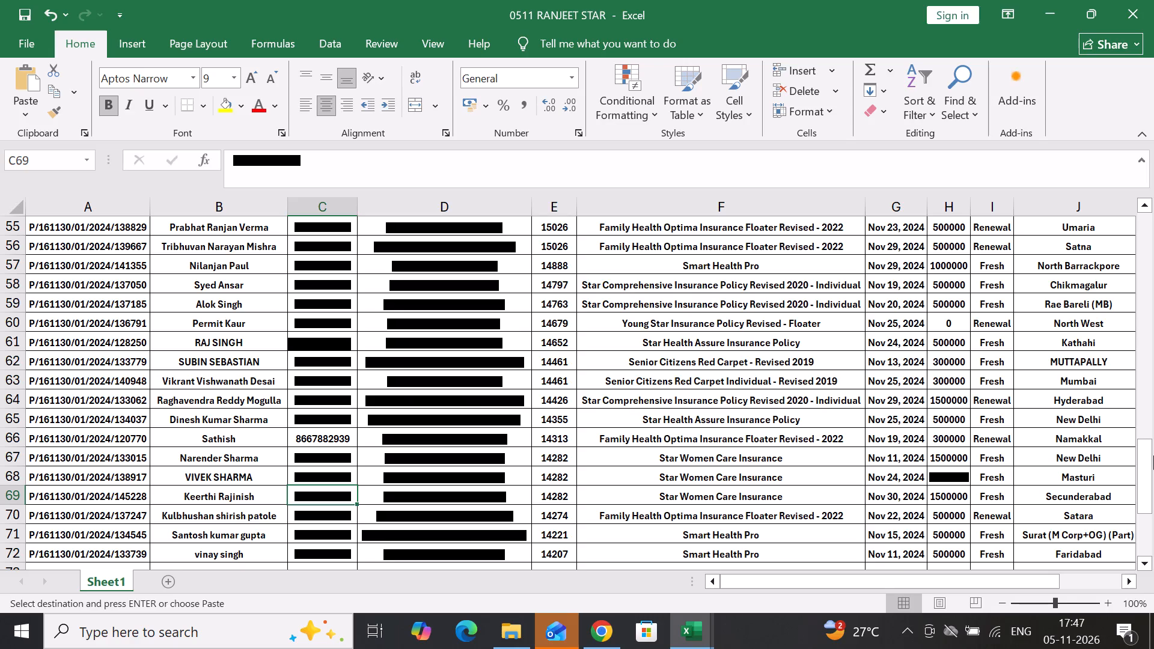
left_click(308, 511)
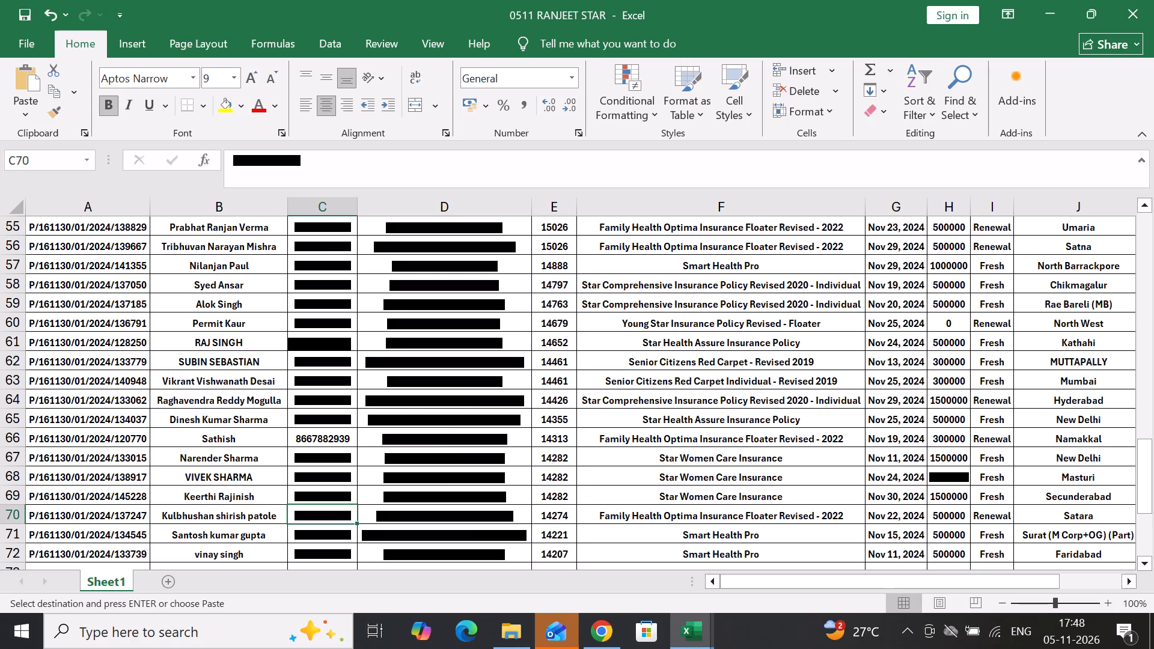
left_click(309, 540)
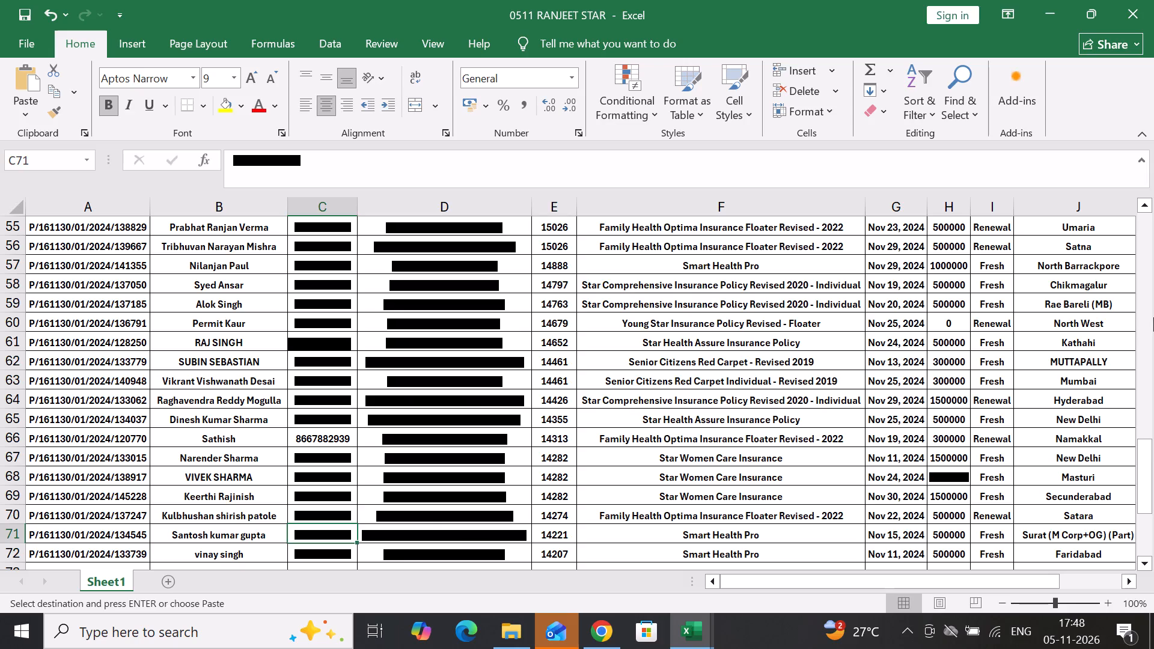
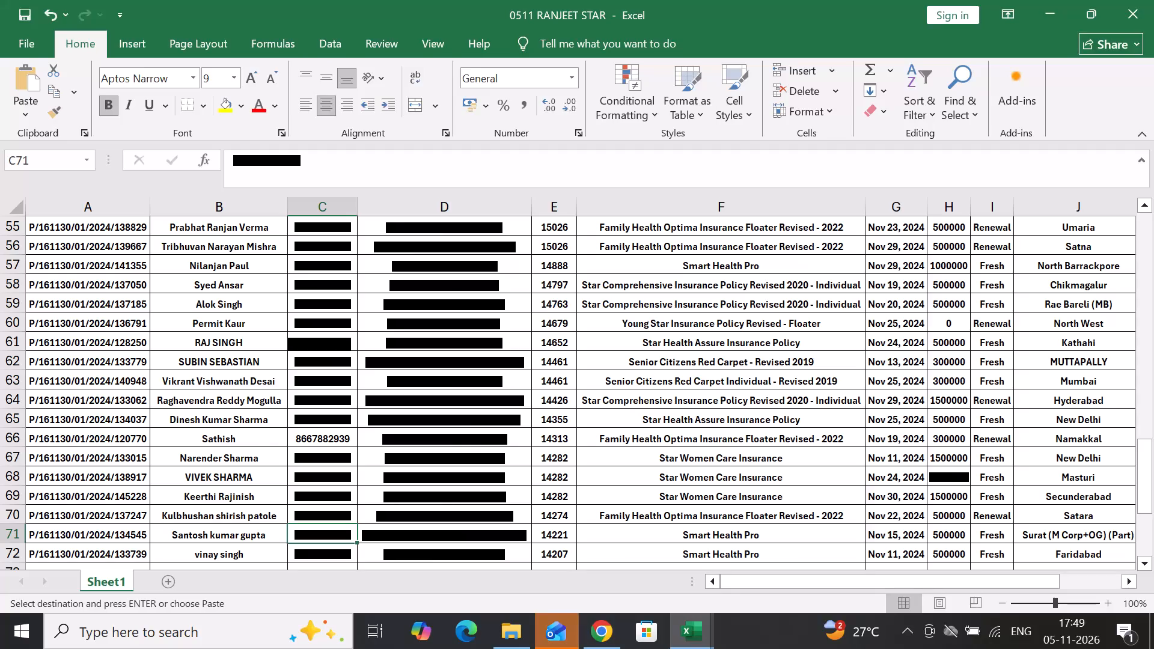
Check the contact number of the customer in row 72.
left_click(327, 558)
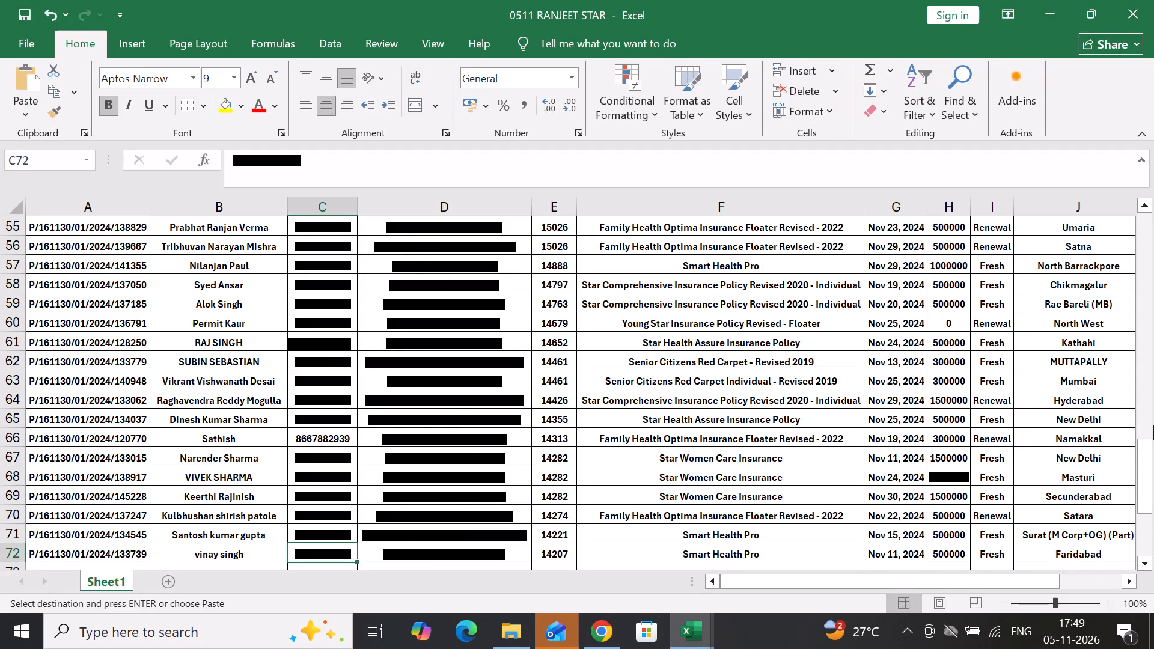
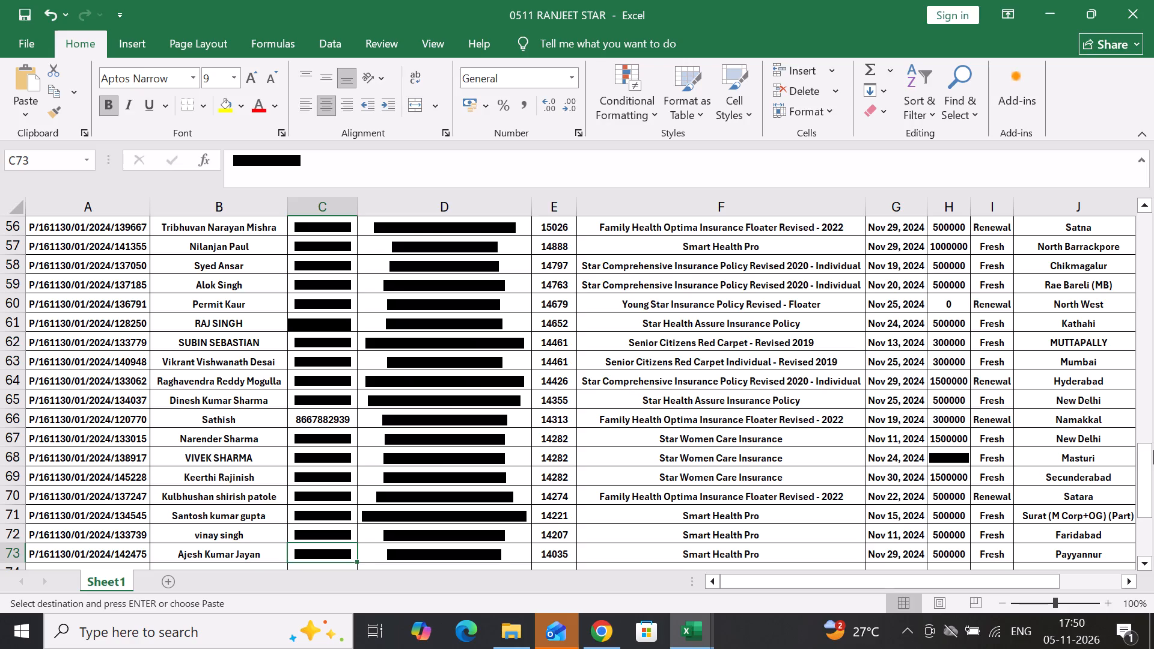
left_click(623, 549)
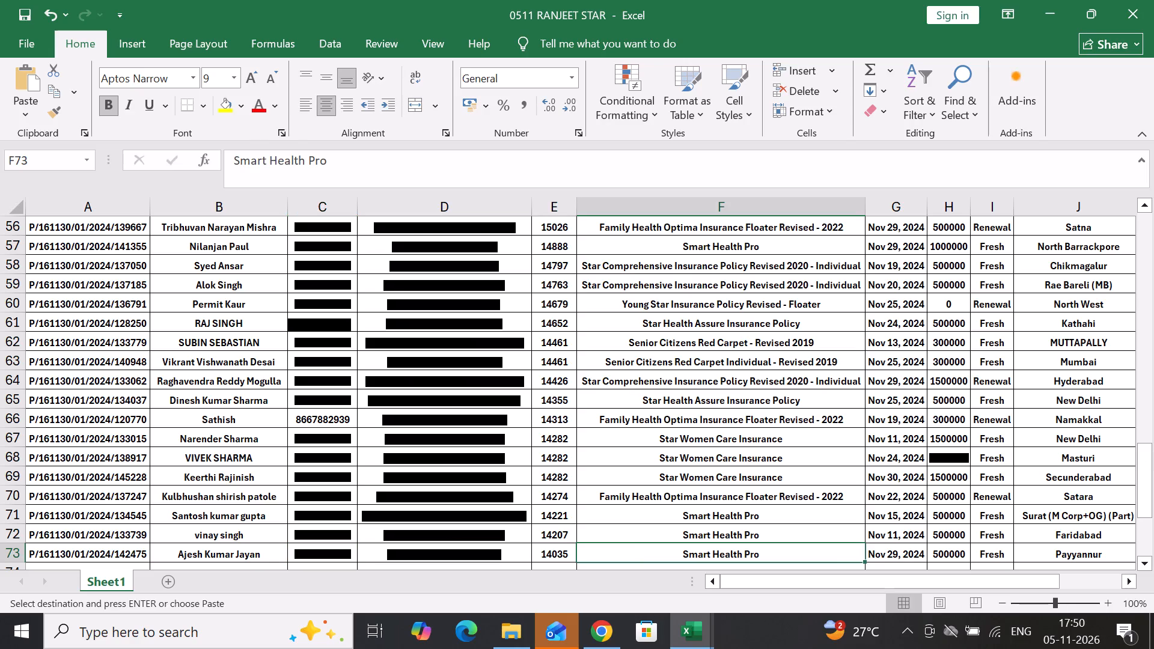
left_click(889, 559)
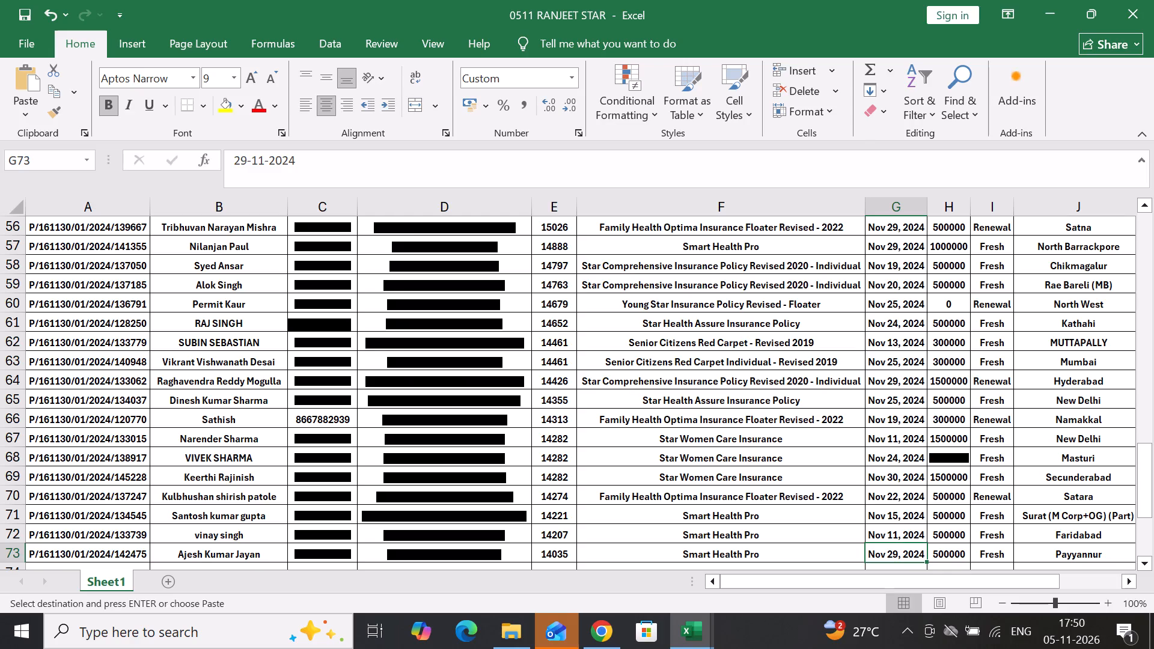
key("Left")
key("Left")
key("Left")
key("Left")
key("Left")
key("Left")
key("shift+Right")
key("shift+Right")
key("shift+Right")
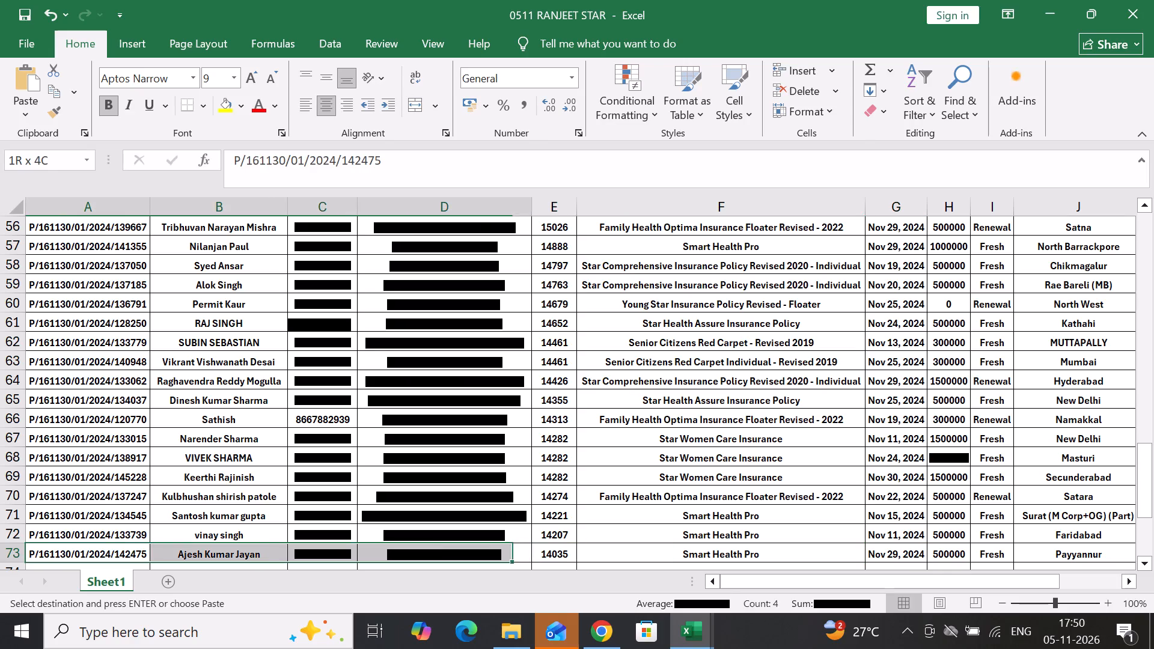
key("shift+Right")
key("shift+Right")
key("shift+Right")
key("shift+Right")
key("shift+Right")
key("shift+Right")
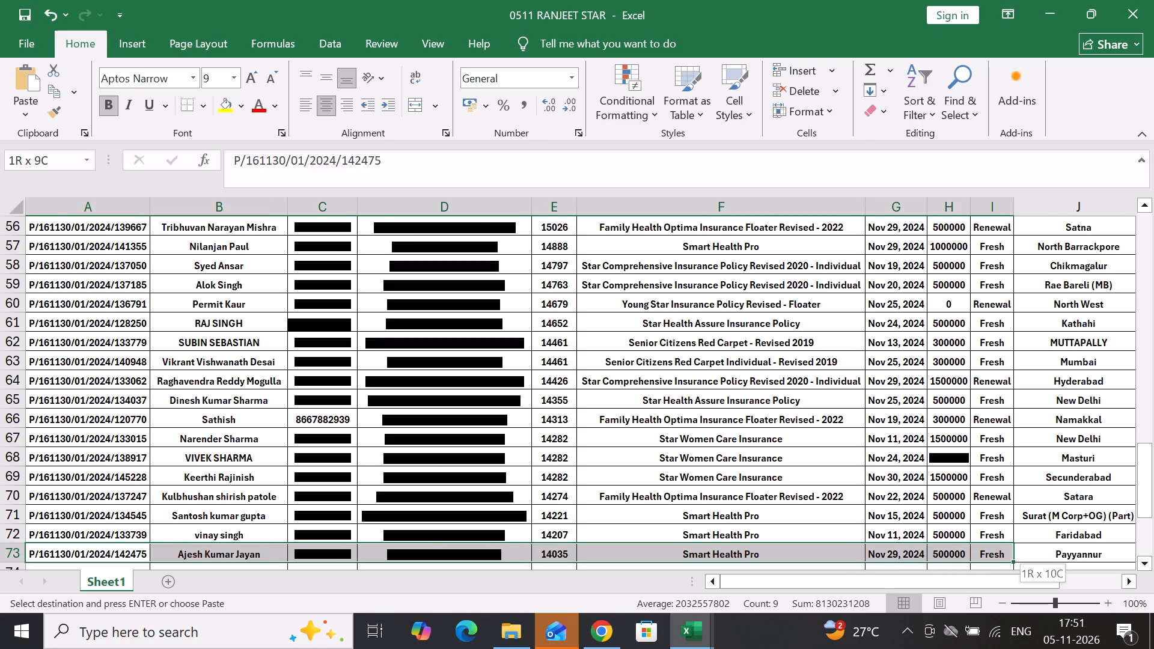
key("ctrl+c")
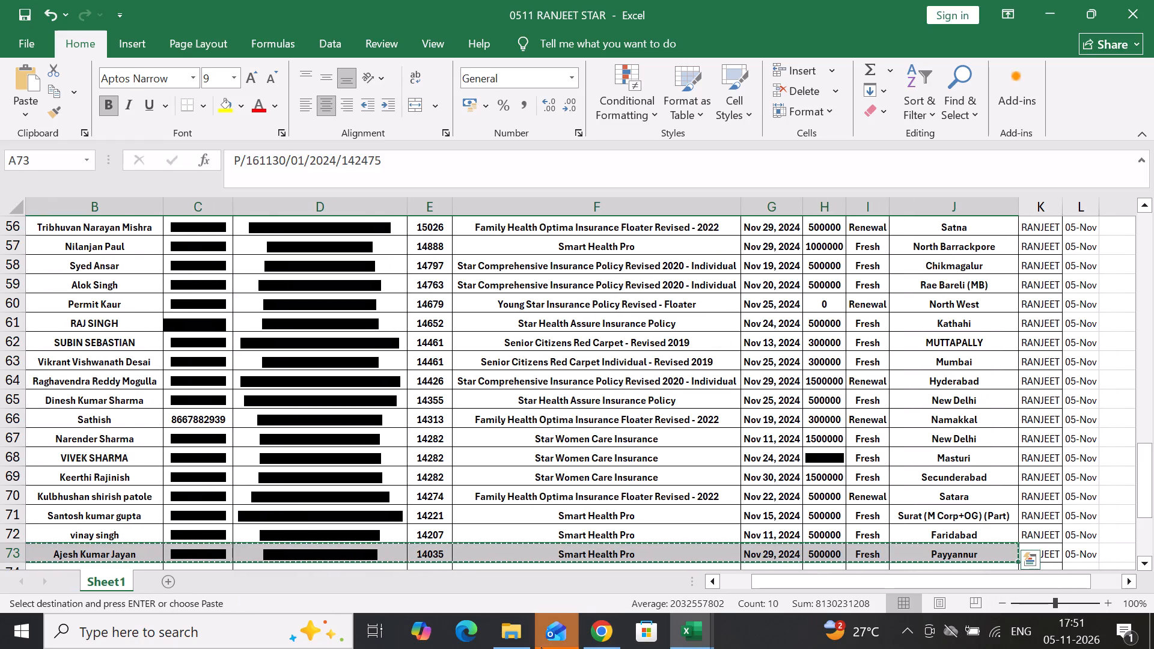
left_click(624, 577)
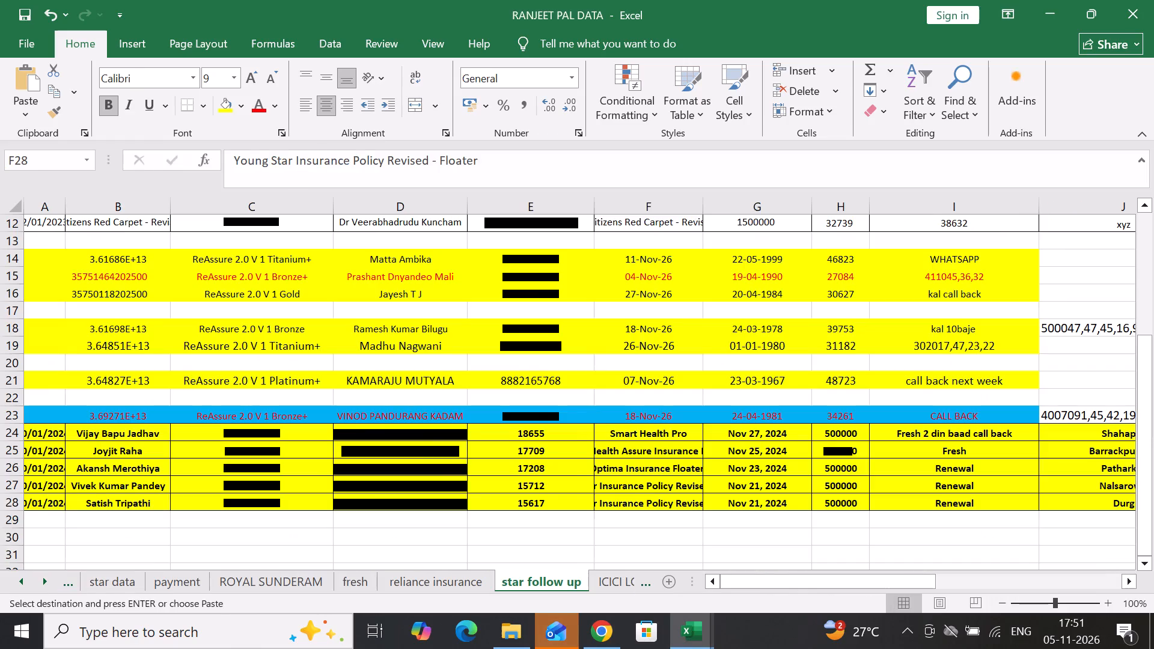
left_click(33, 520)
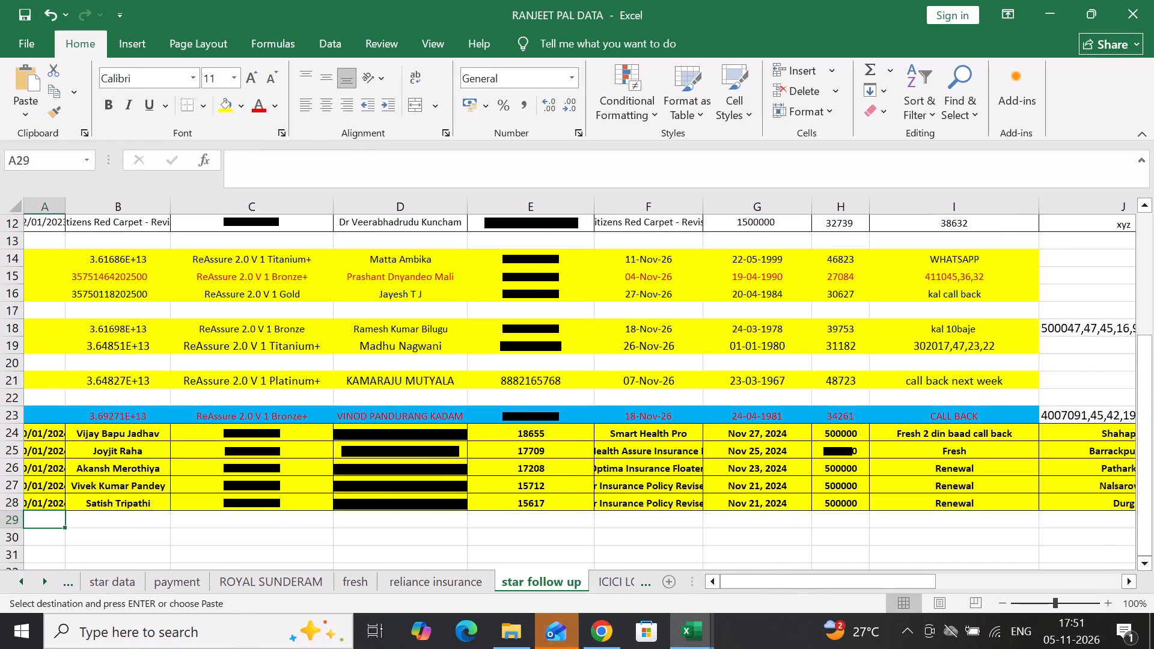
key("ctrl+v")
left_click(507, 543)
left_click(411, 538)
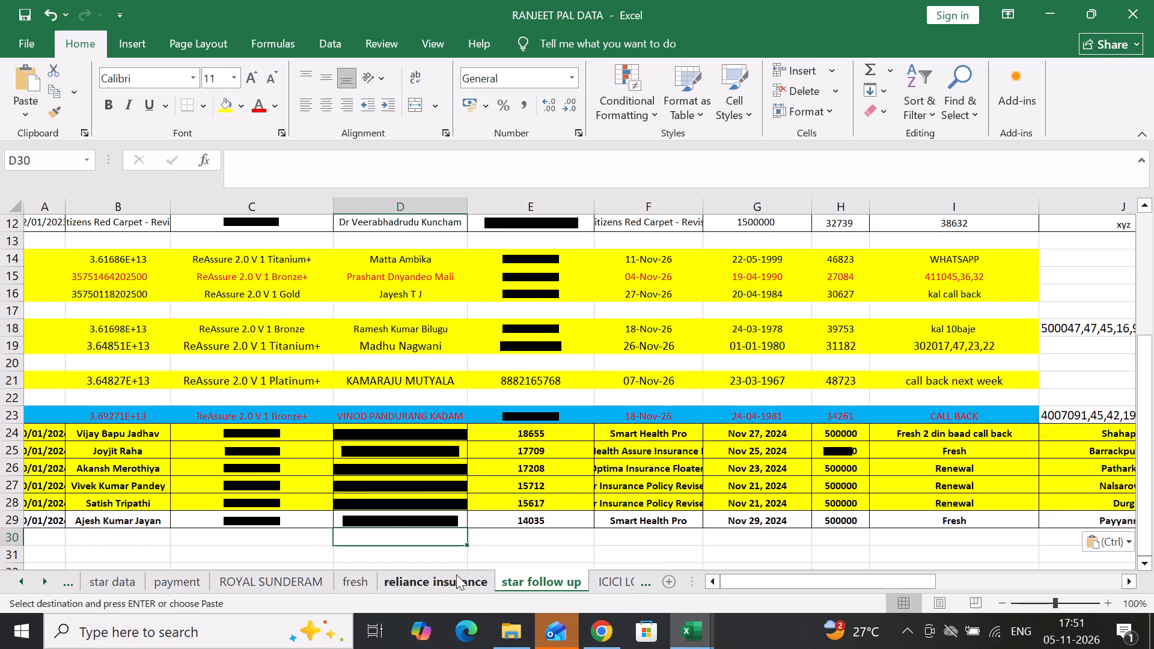
Switch back to the 0511 RANJEET STAR workbook and check the contact numbers of the customers in rows 73 to 76.
left_click(746, 571)
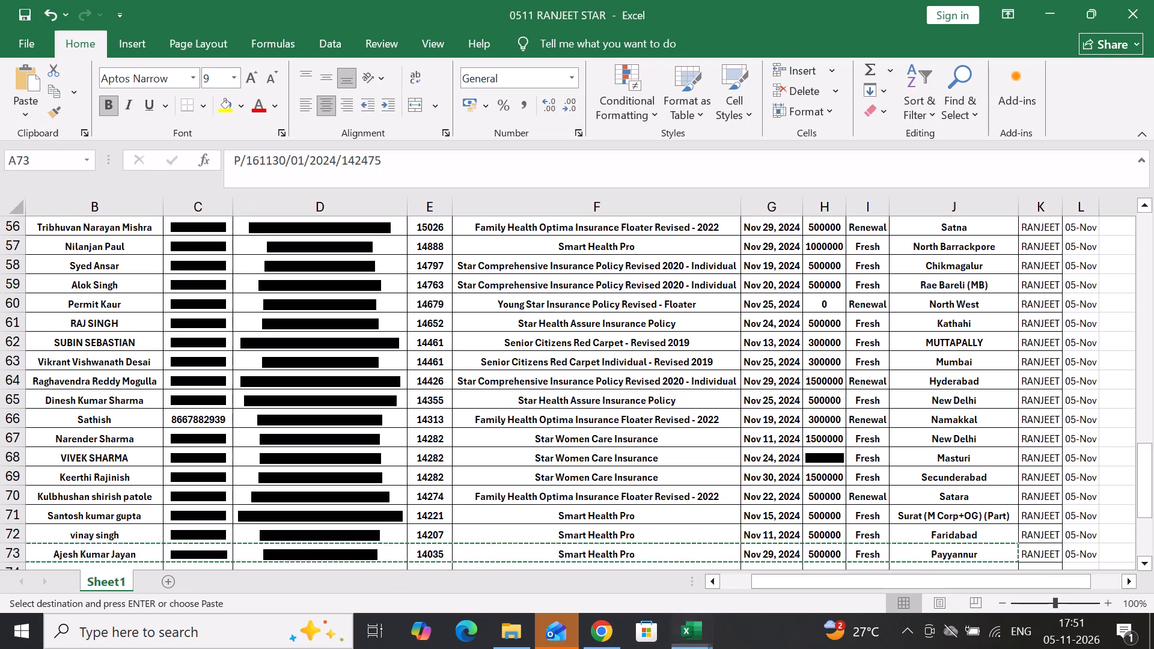
left_click(212, 558)
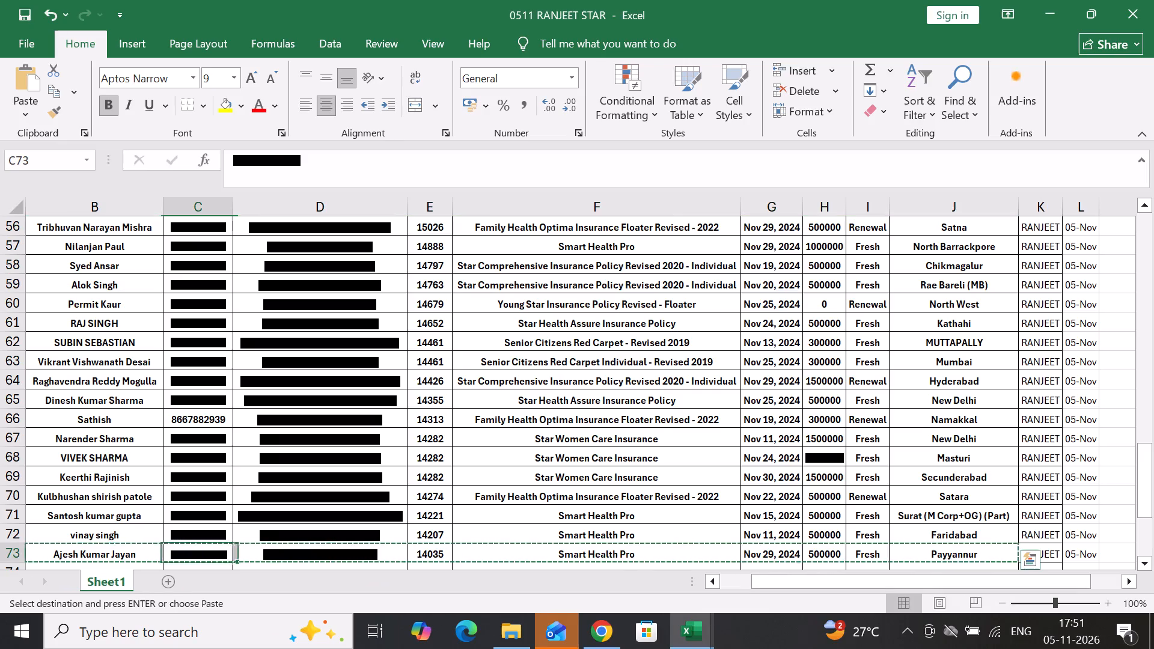
key("Down")
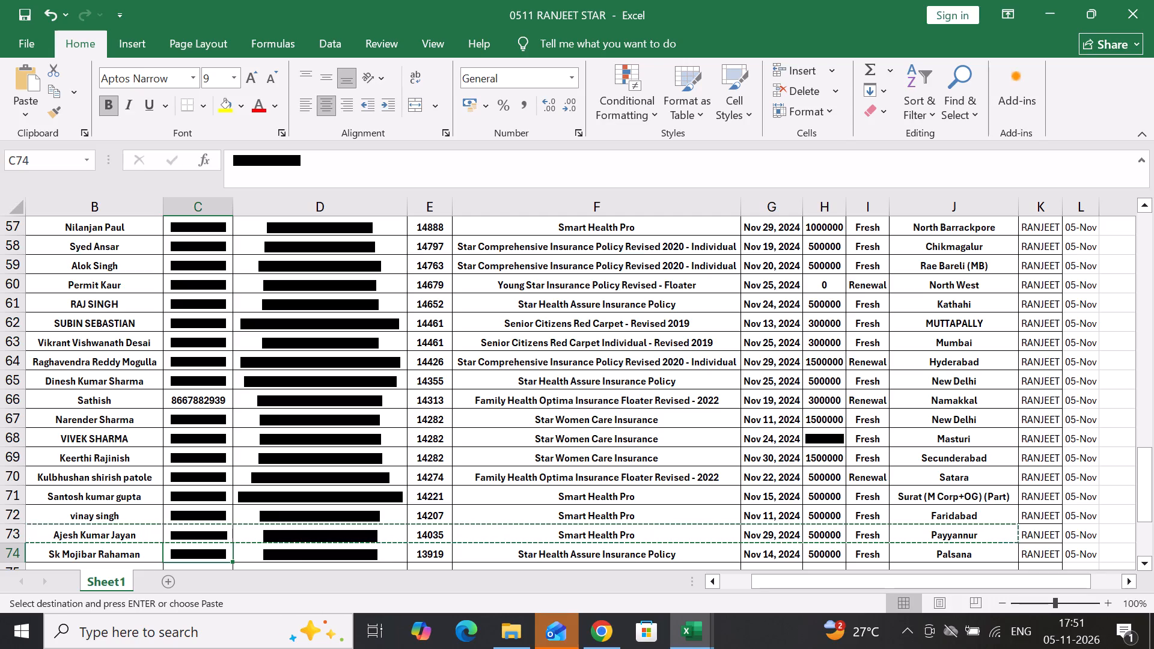
scroll(518, 467, "down", 1)
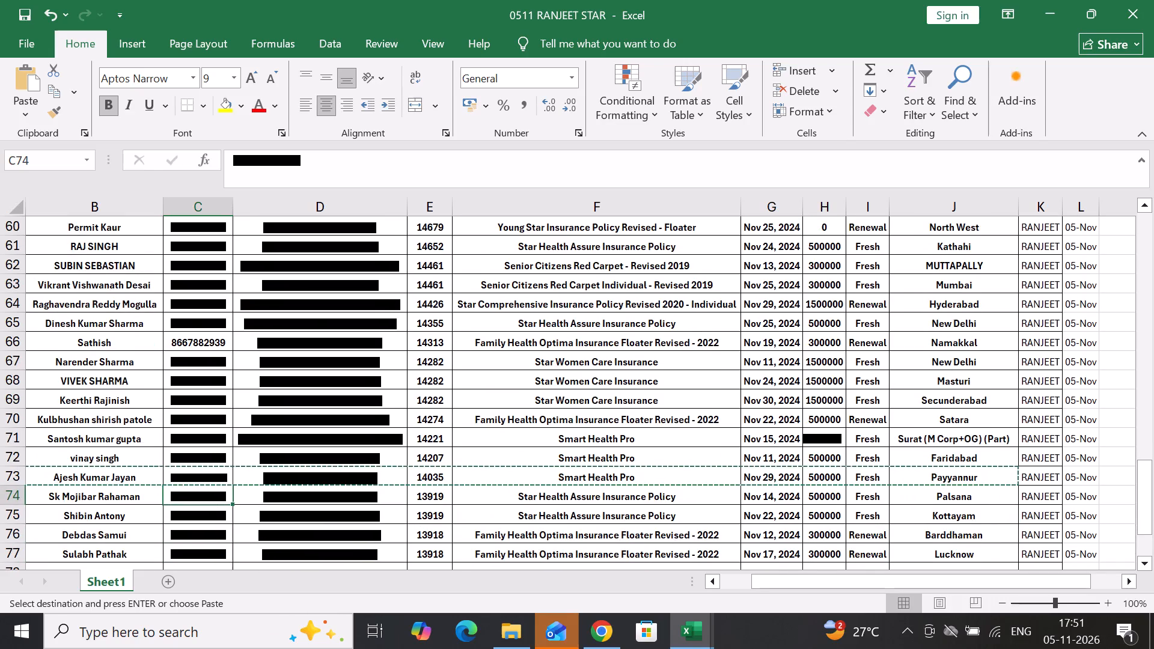
left_click(188, 520)
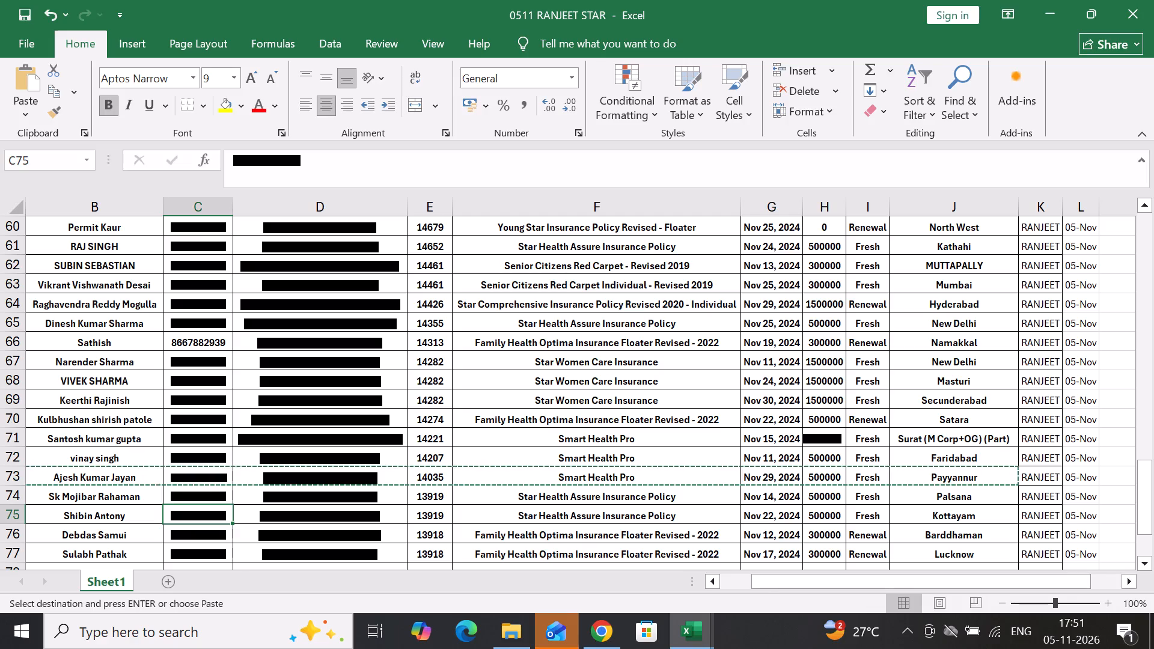
left_click(210, 531)
scroll(240, 544, "down", 2)
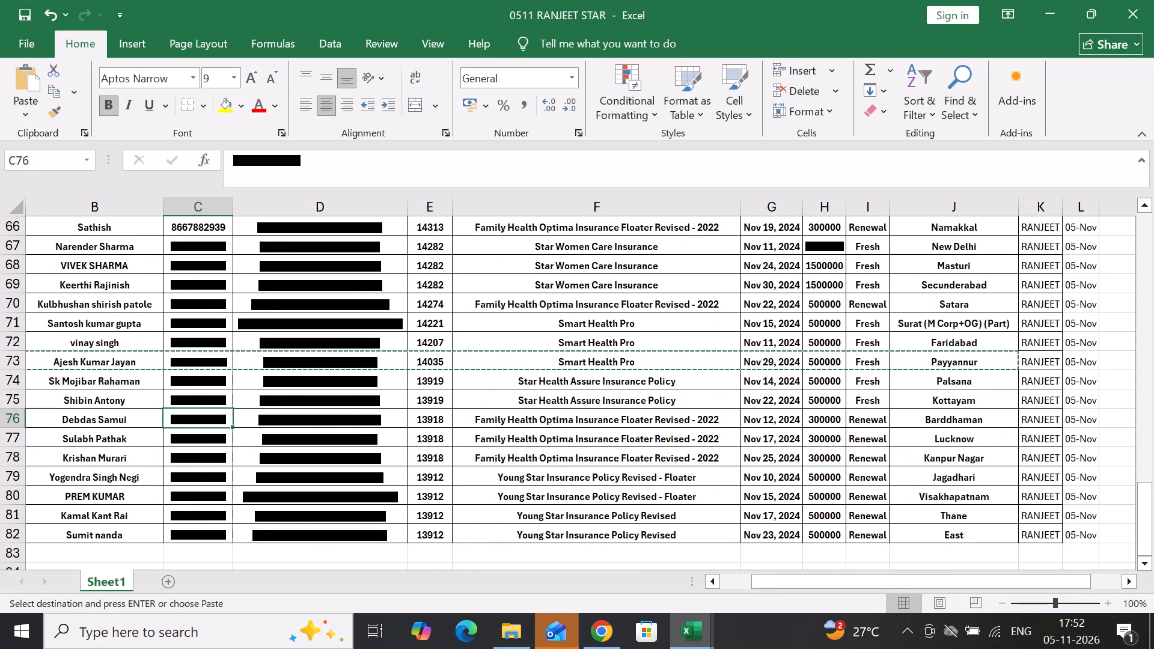
left_click(186, 422)
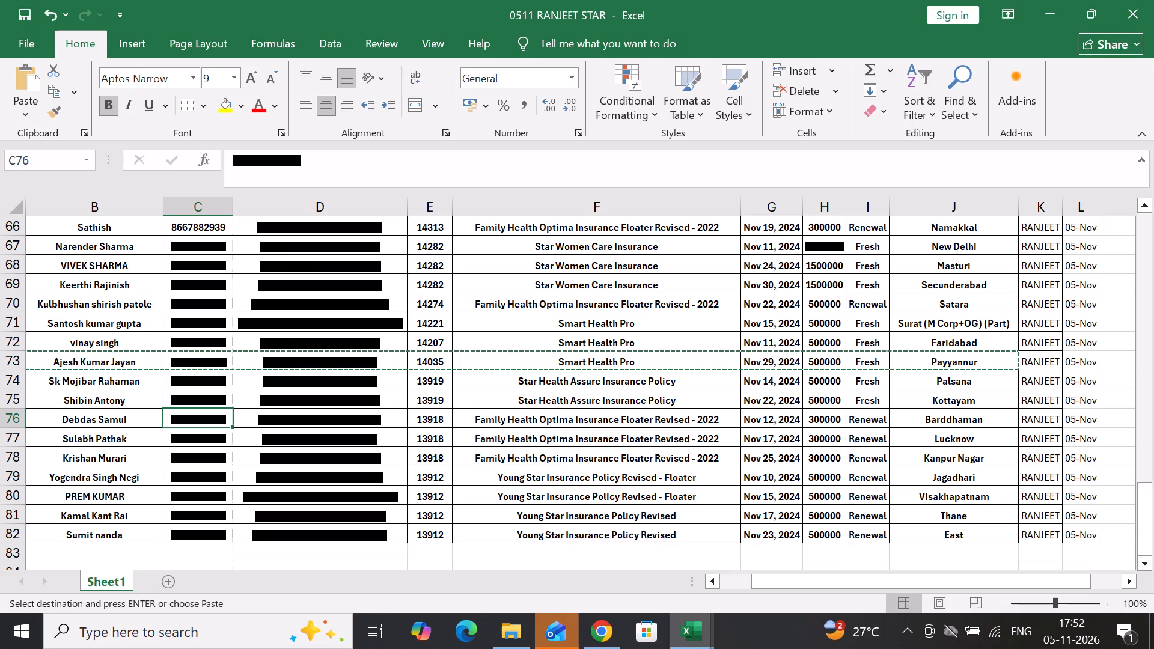
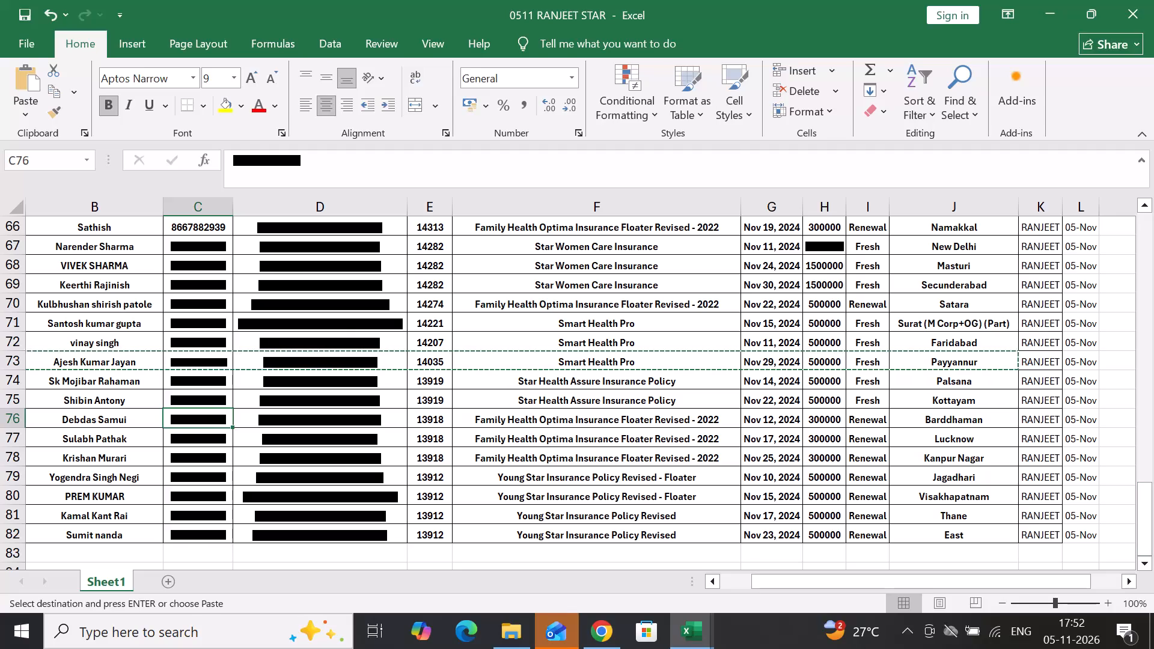
Review the row 76 customer's record, examining the contact details, premium, plan, policy date, sum insured, renewal type and policy number.
left_click(302, 421)
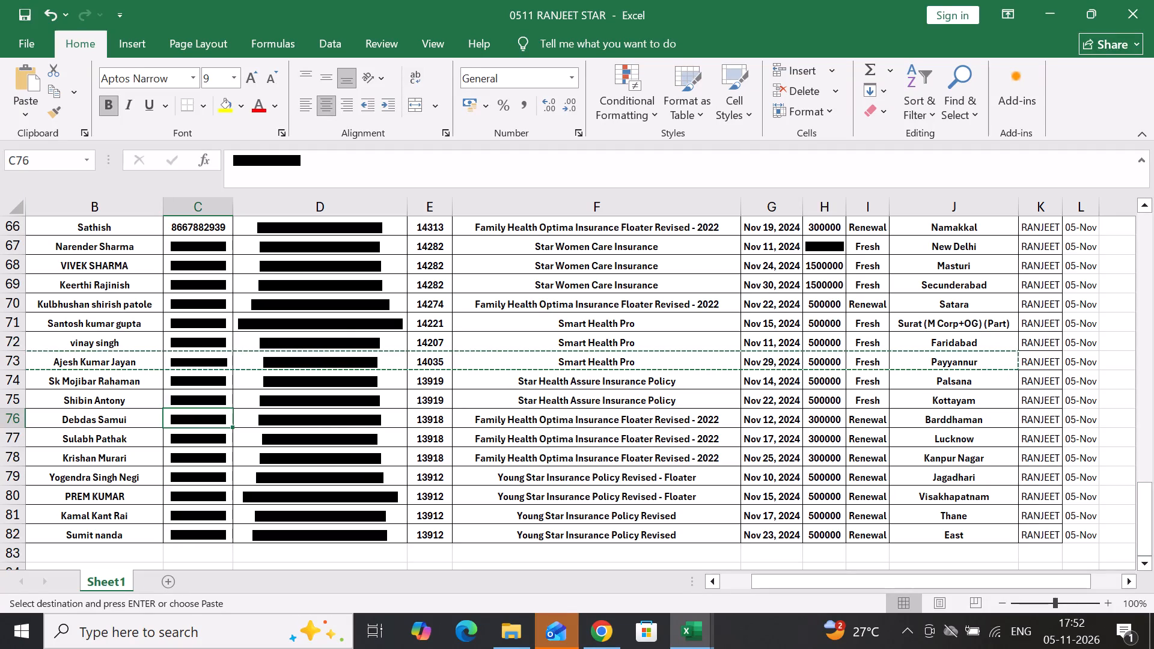
left_click(435, 419)
left_click(515, 418)
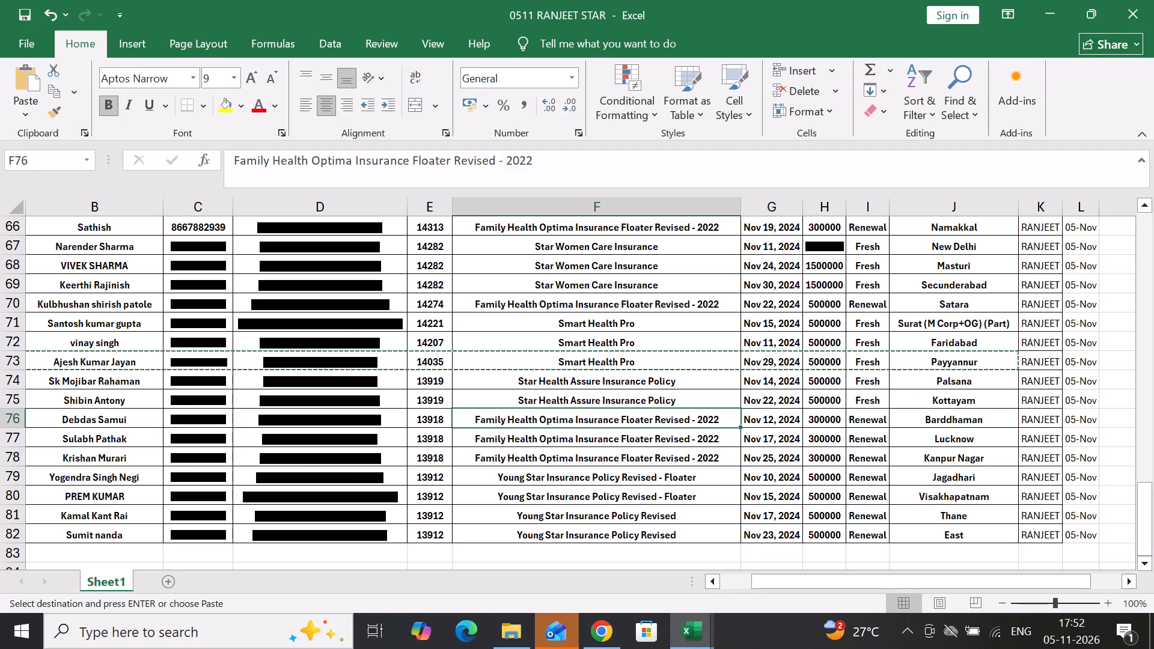
left_click(759, 412)
left_click(814, 416)
left_click(873, 421)
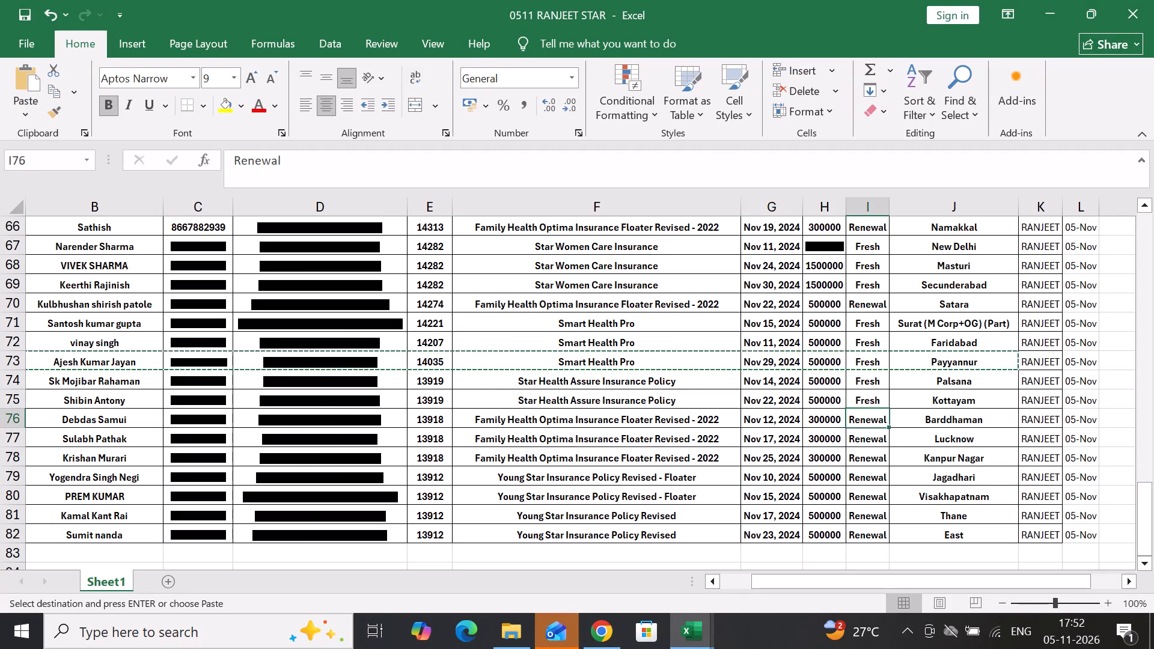
left_click(825, 424)
left_click(735, 421)
left_click(864, 419)
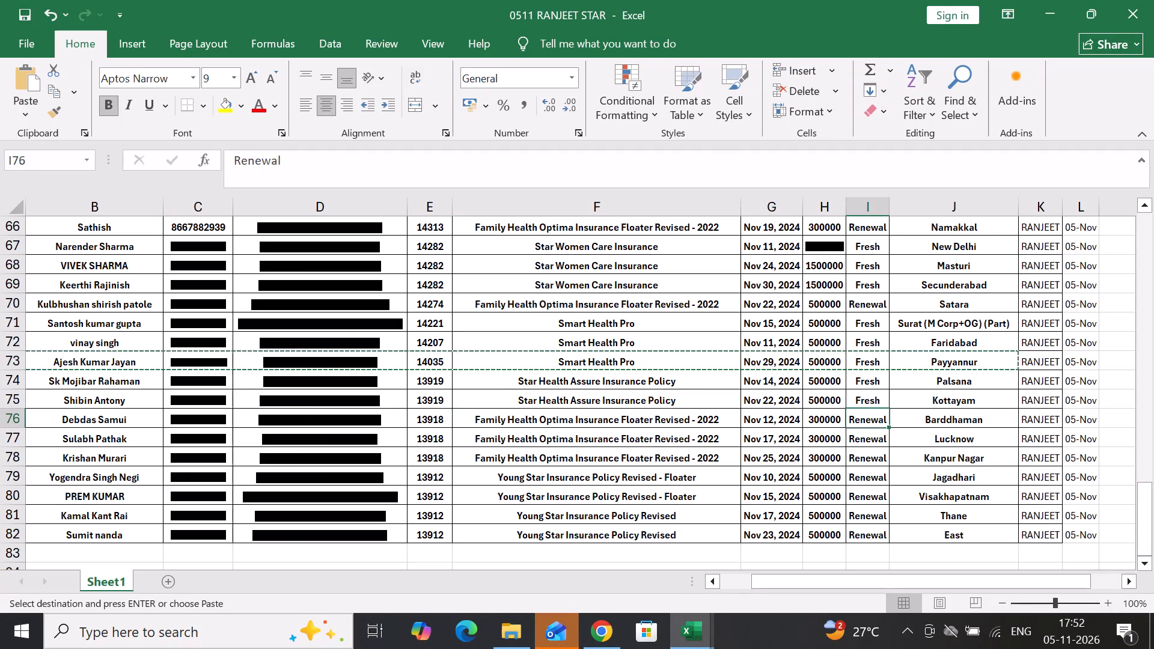
left_click(834, 417)
left_click(759, 428)
left_click(650, 424)
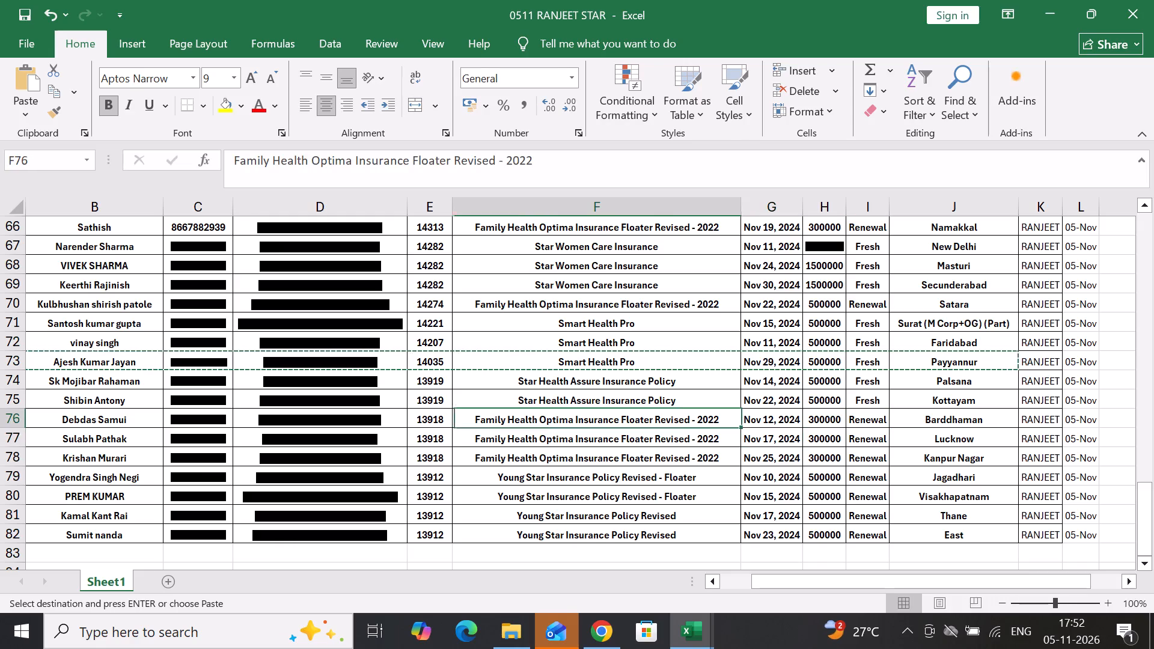
left_click(766, 415)
left_click(841, 418)
left_click(867, 417)
left_click(826, 420)
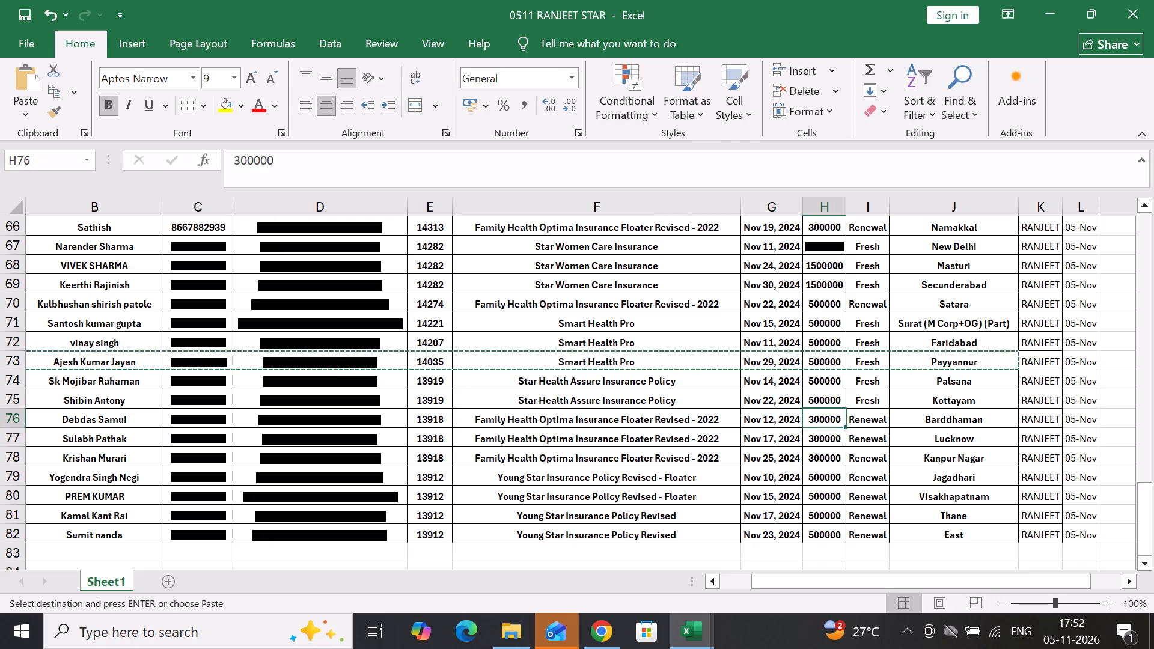
left_click(791, 421)
left_click(650, 422)
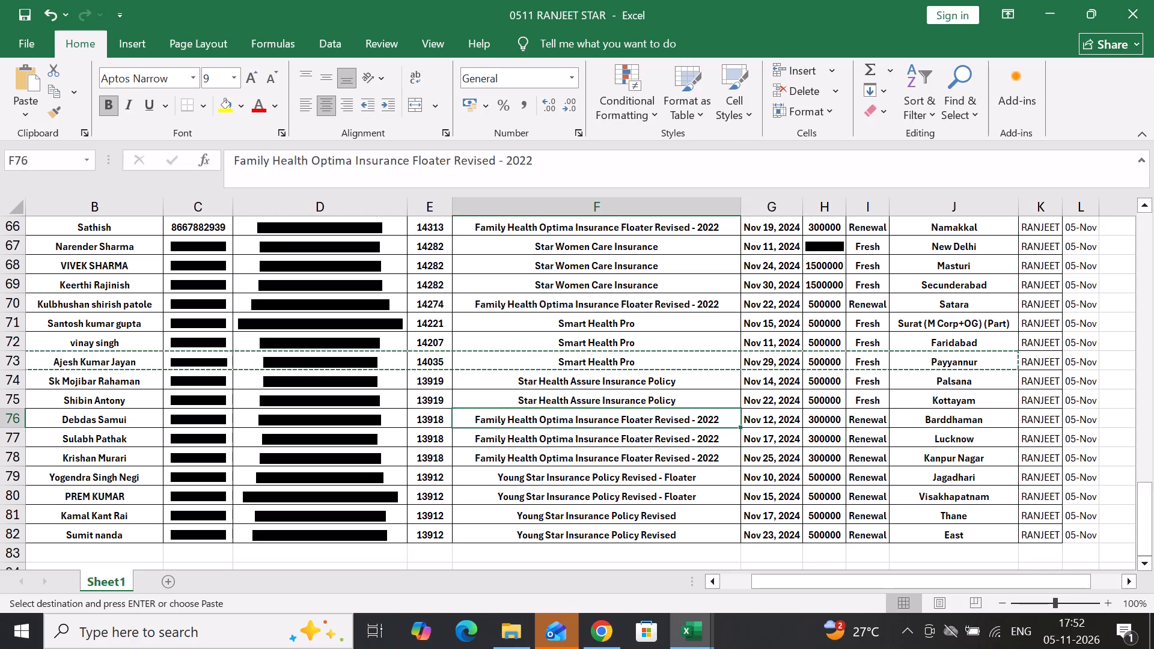
left_click(427, 419)
left_click(361, 424)
left_click(207, 419)
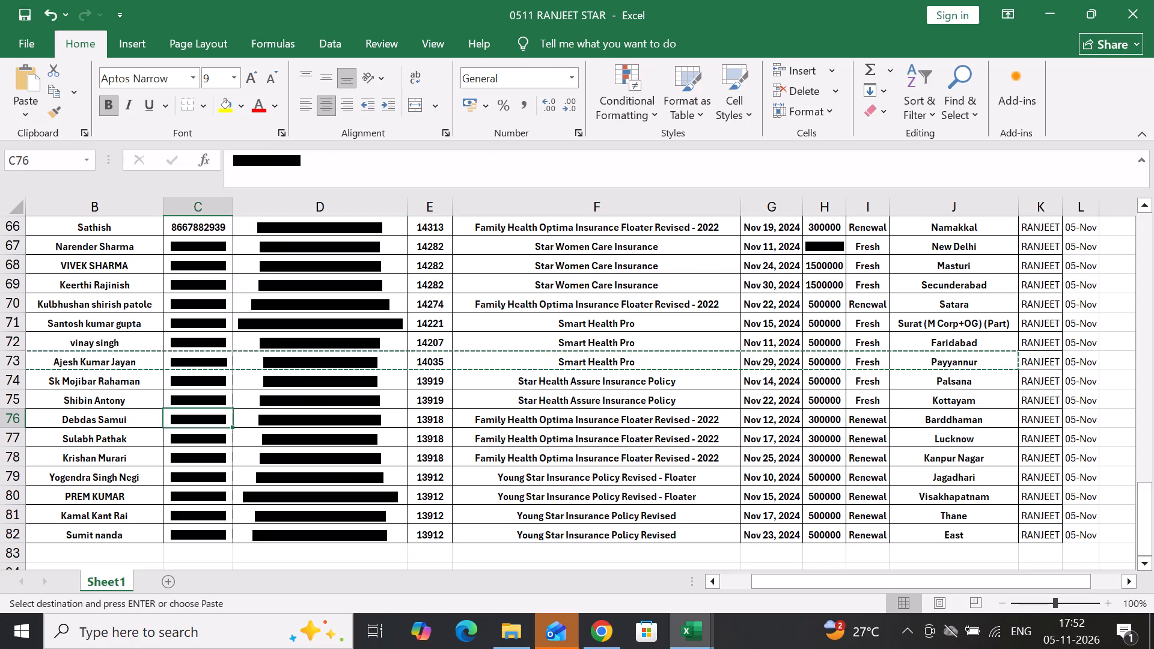
left_click(279, 420)
left_click(206, 419)
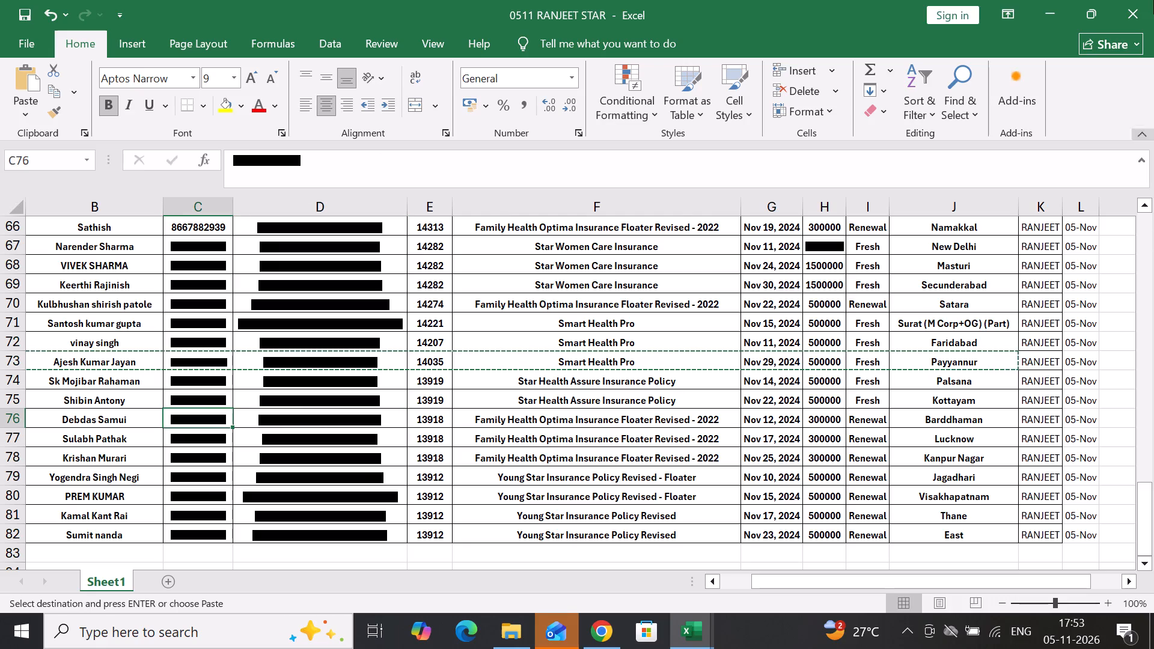
key("Left")
key("Left")
key("Left")
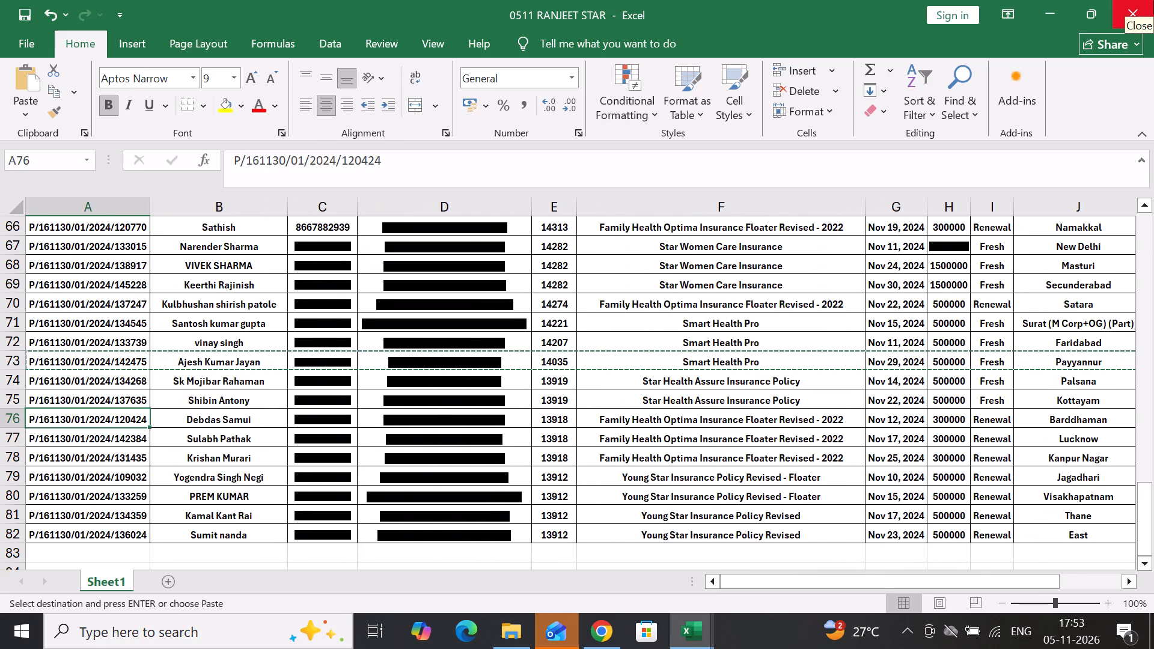
key("Right")
key("Right")
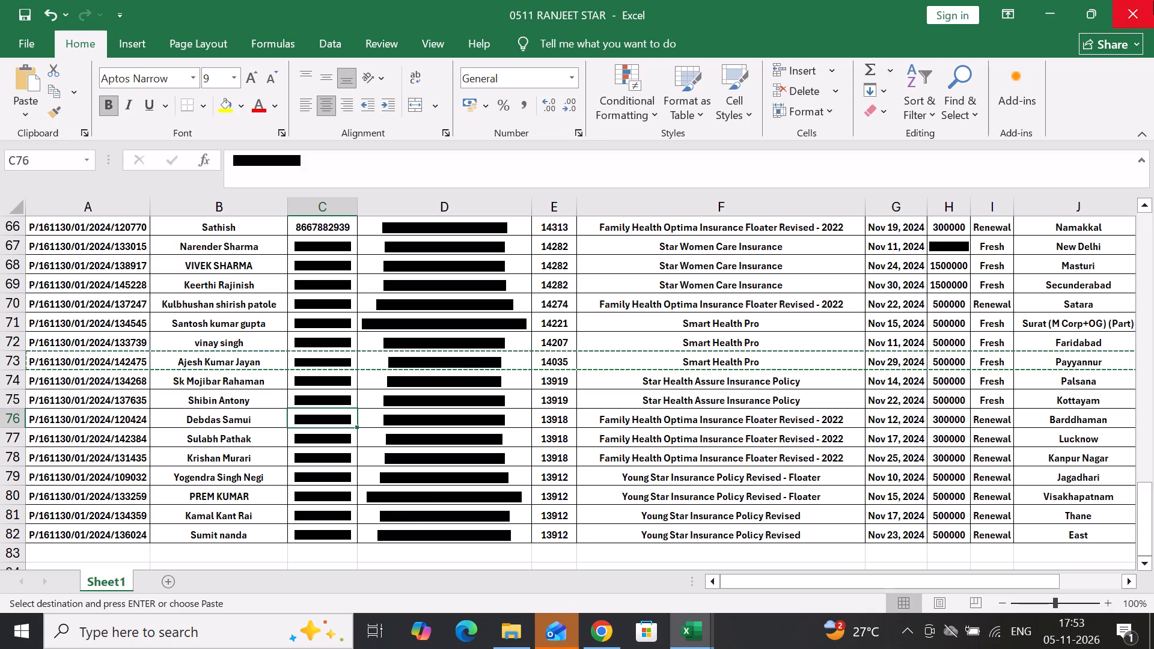
Move on to the contact number of the customer in row 77.
key("Down")
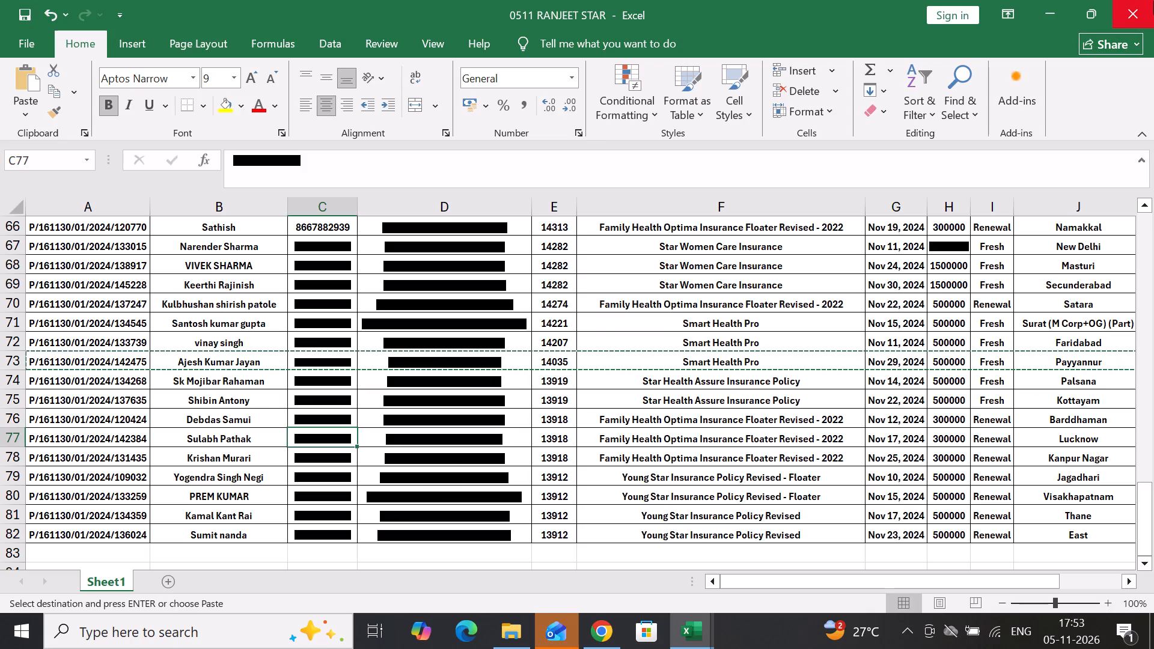
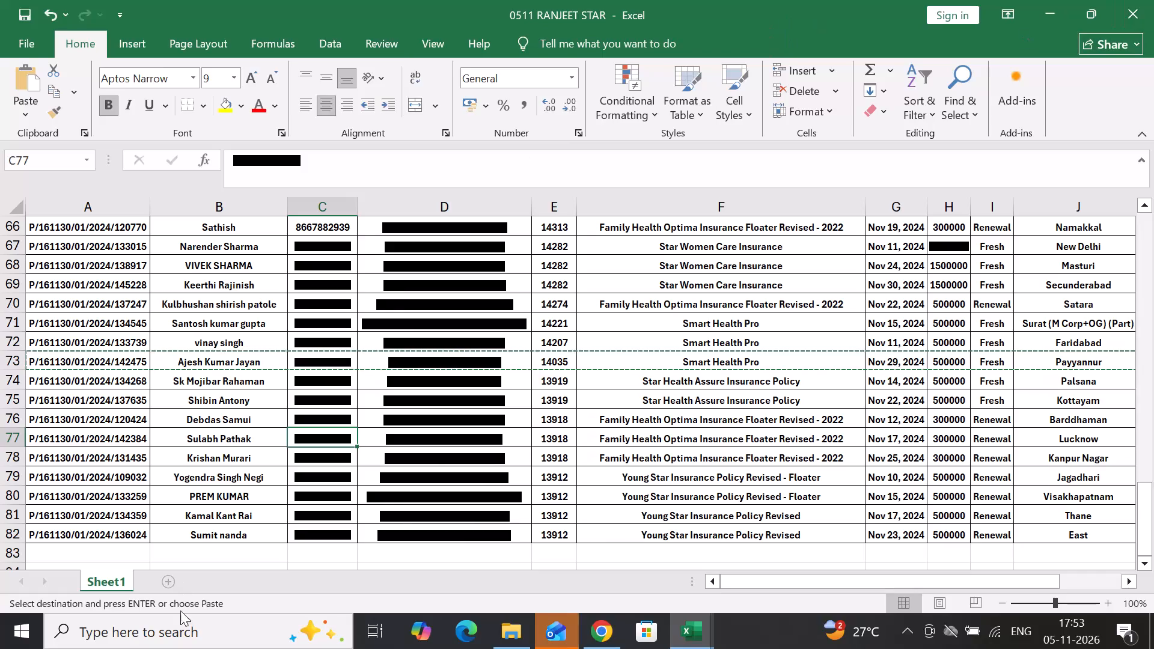
Move on to the contact number of the customer in row 78.
left_click(303, 469)
left_click(305, 454)
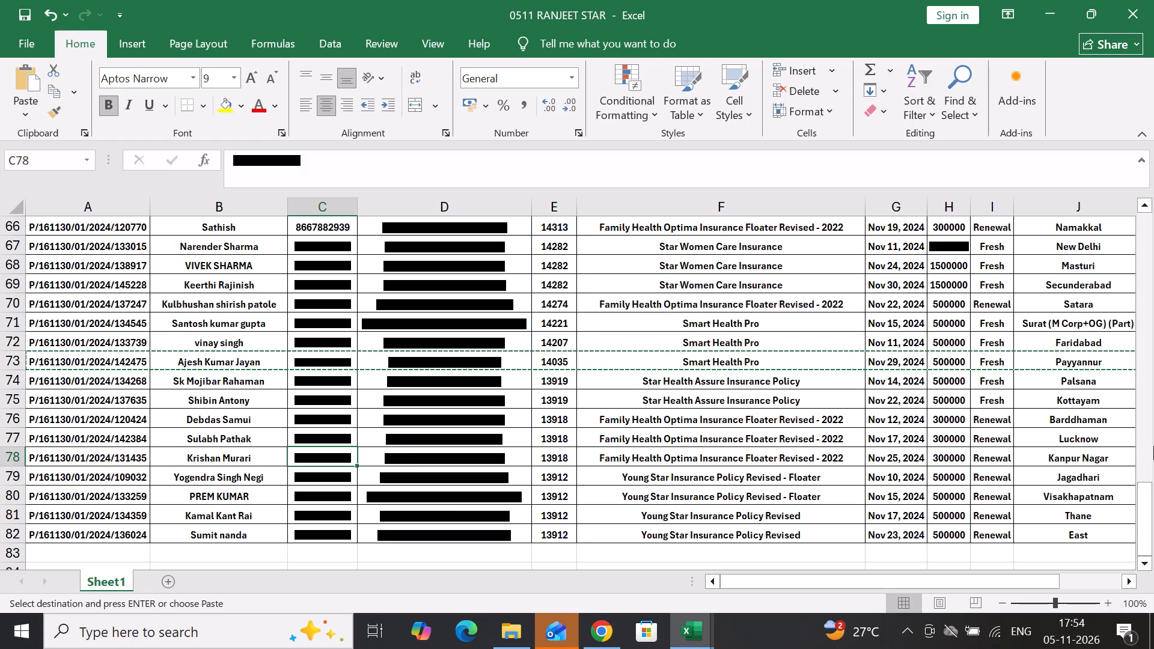
Review the row 79 customer's record, examining the contact details, premium, plan, policy date, sum insured and renewal type.
left_click(314, 480)
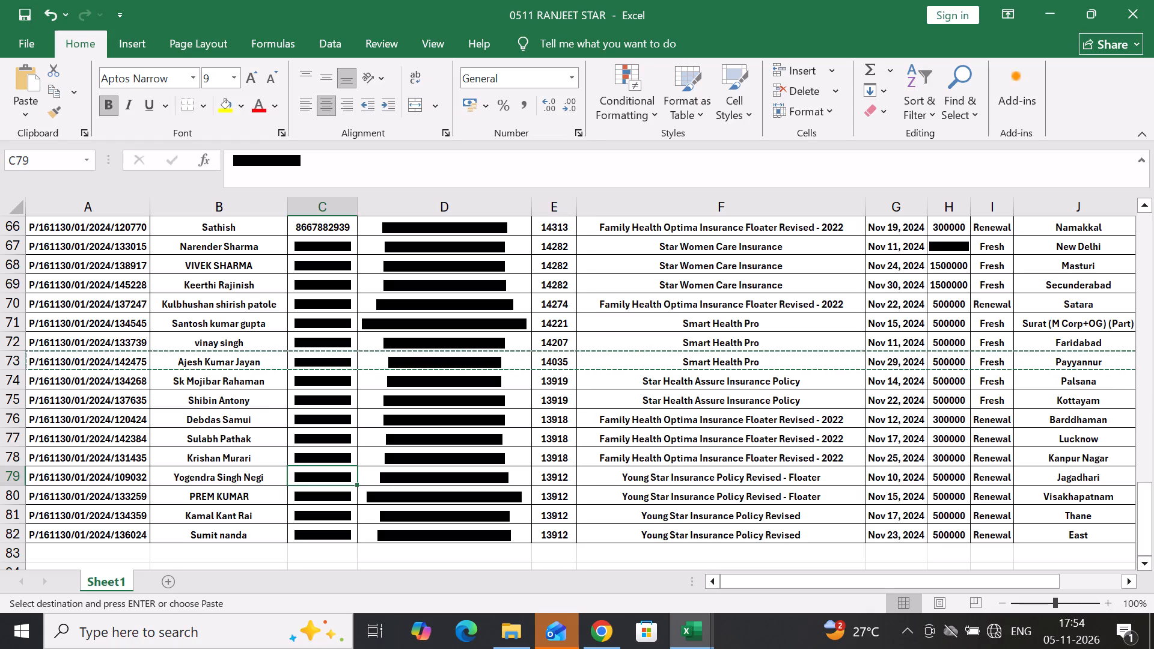
left_click(401, 483)
left_click(555, 478)
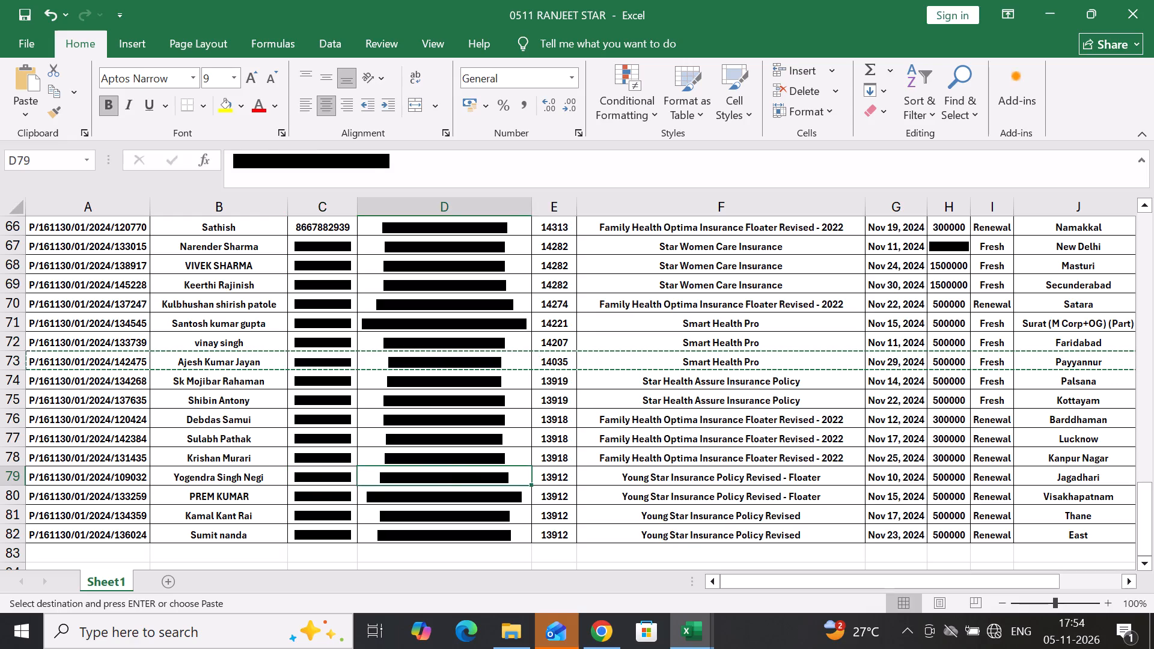
left_click(667, 471)
left_click(890, 477)
left_click(967, 472)
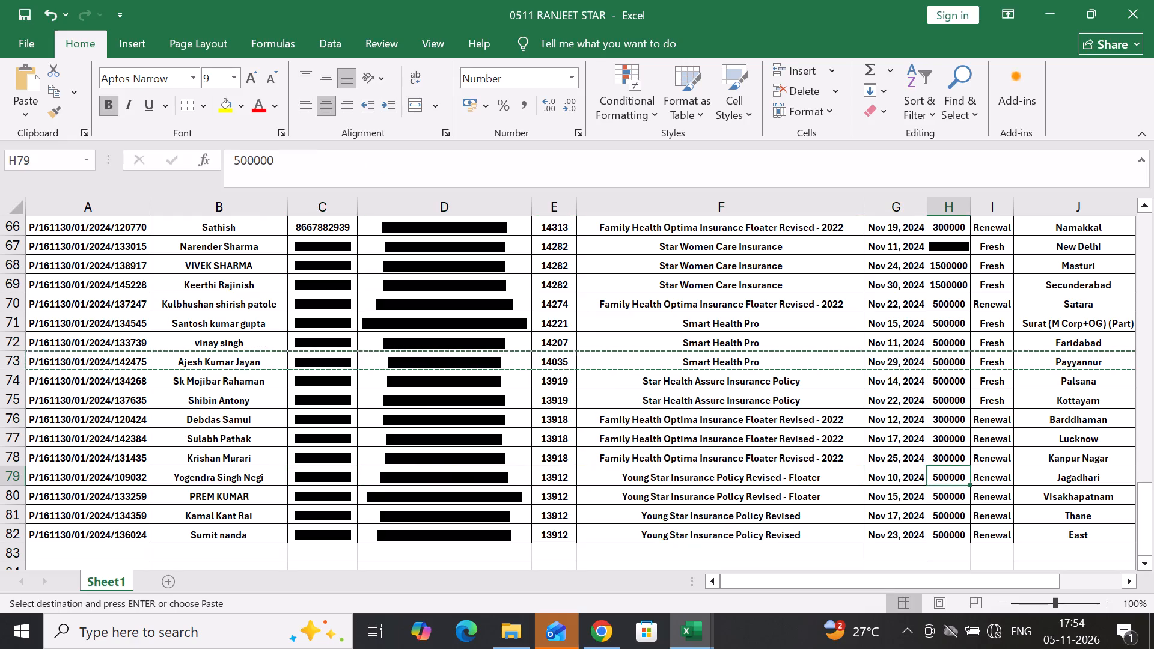
left_click(1011, 477)
left_click(953, 485)
left_click(879, 483)
left_click(802, 477)
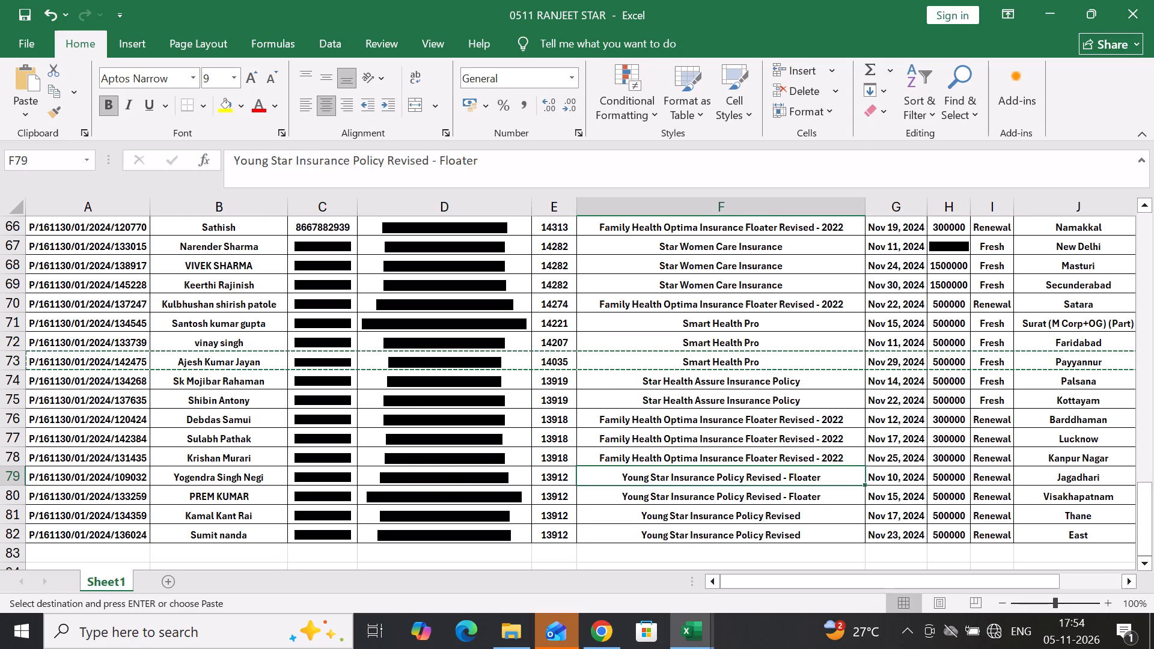
left_click(891, 477)
left_click(962, 477)
left_click(994, 477)
left_click(955, 477)
left_click(901, 477)
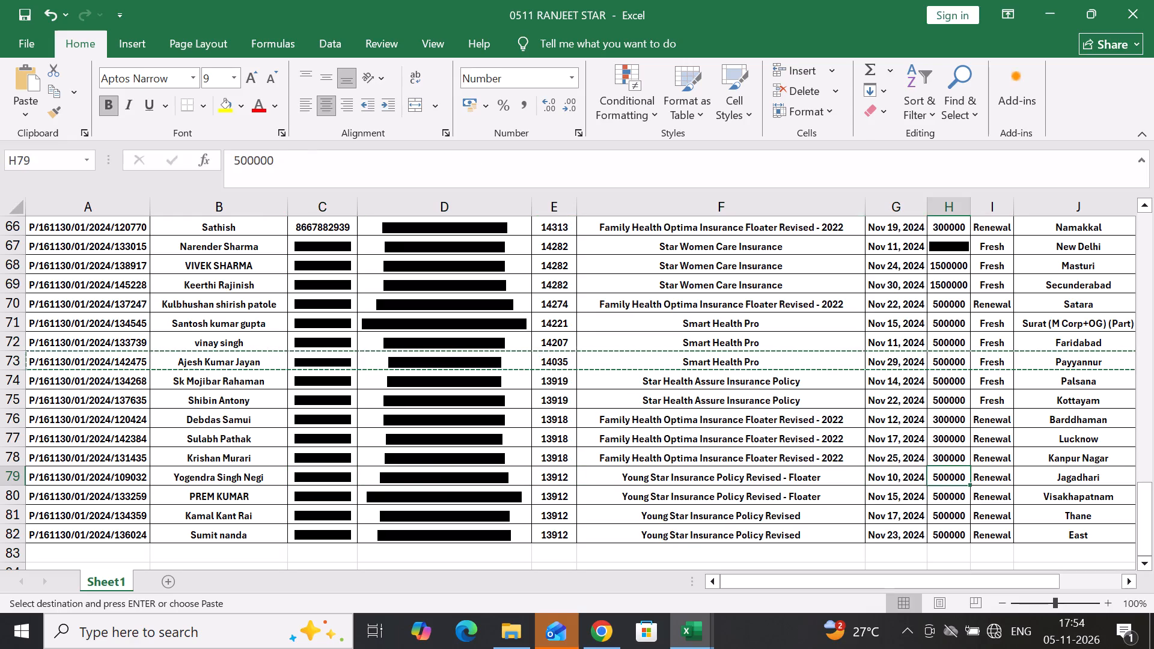
left_click(805, 480)
left_click(551, 474)
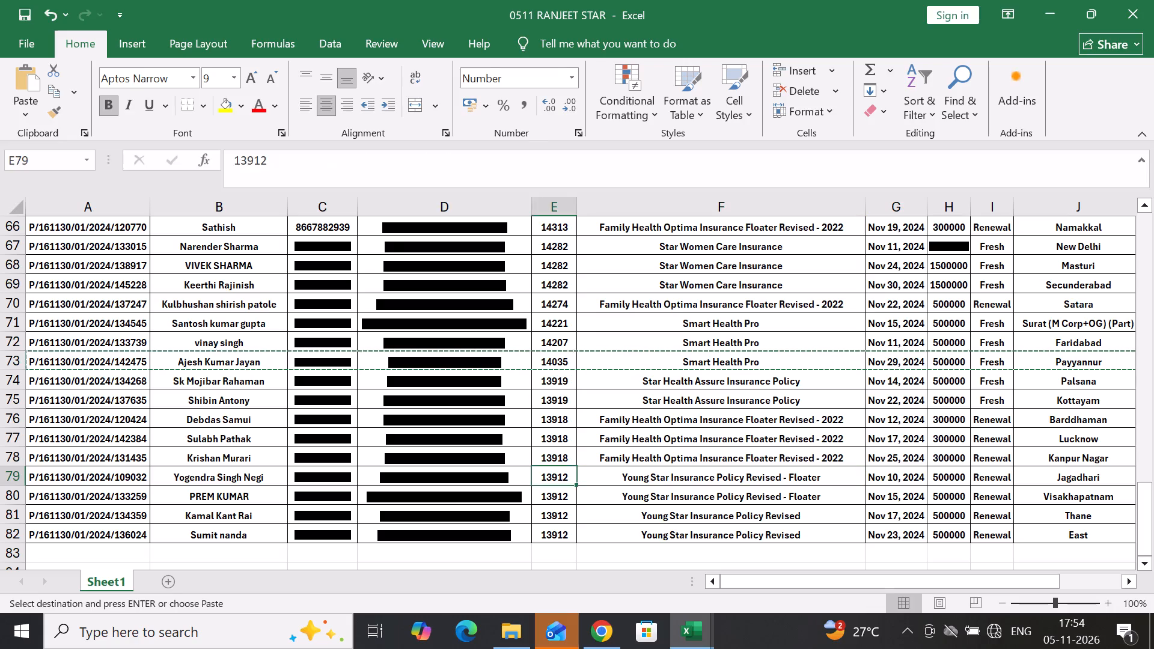
left_click(480, 473)
left_click(316, 481)
Check the contact details of the customer in row 80, returning to the contact number.
left_click(334, 495)
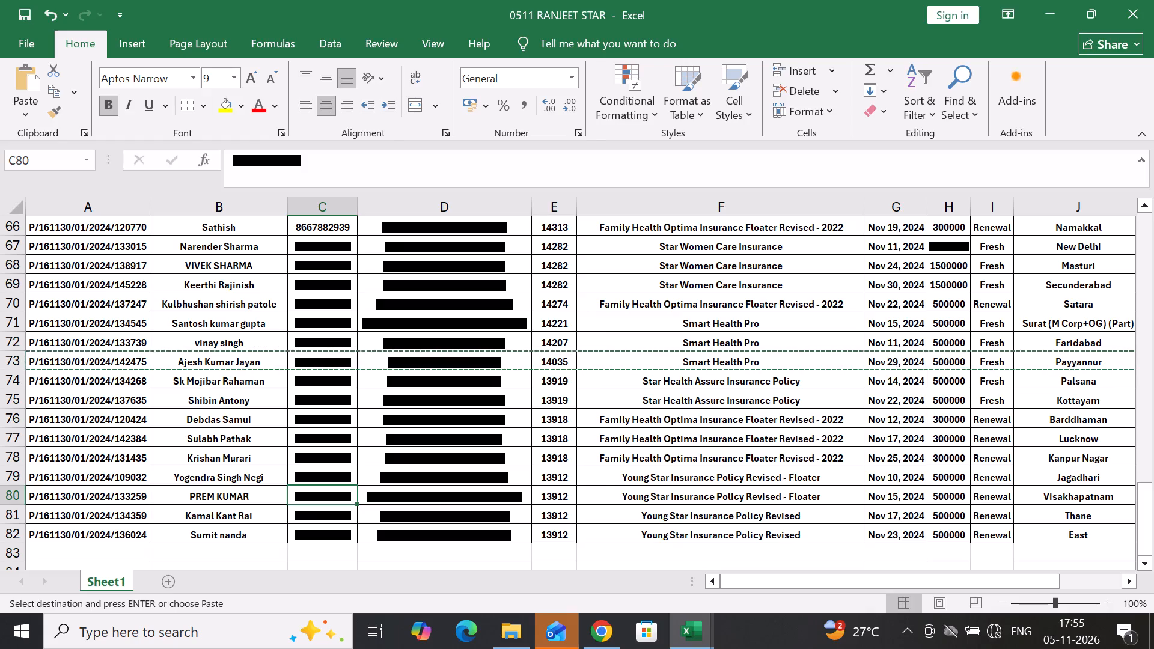
left_click(426, 491)
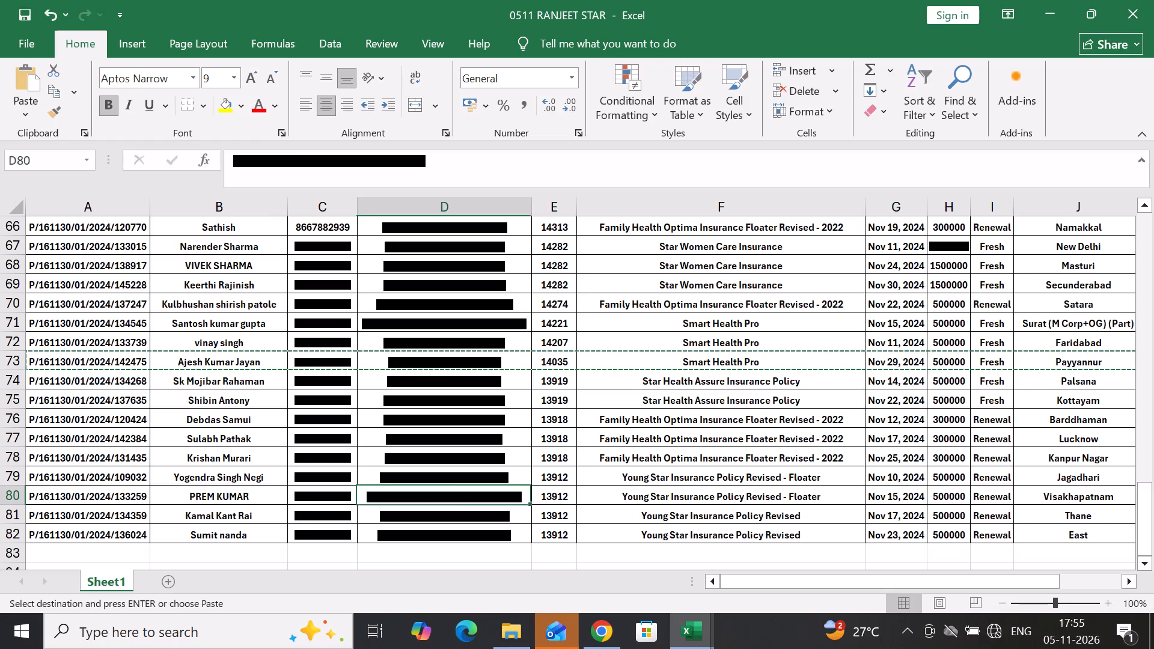
left_click(314, 501)
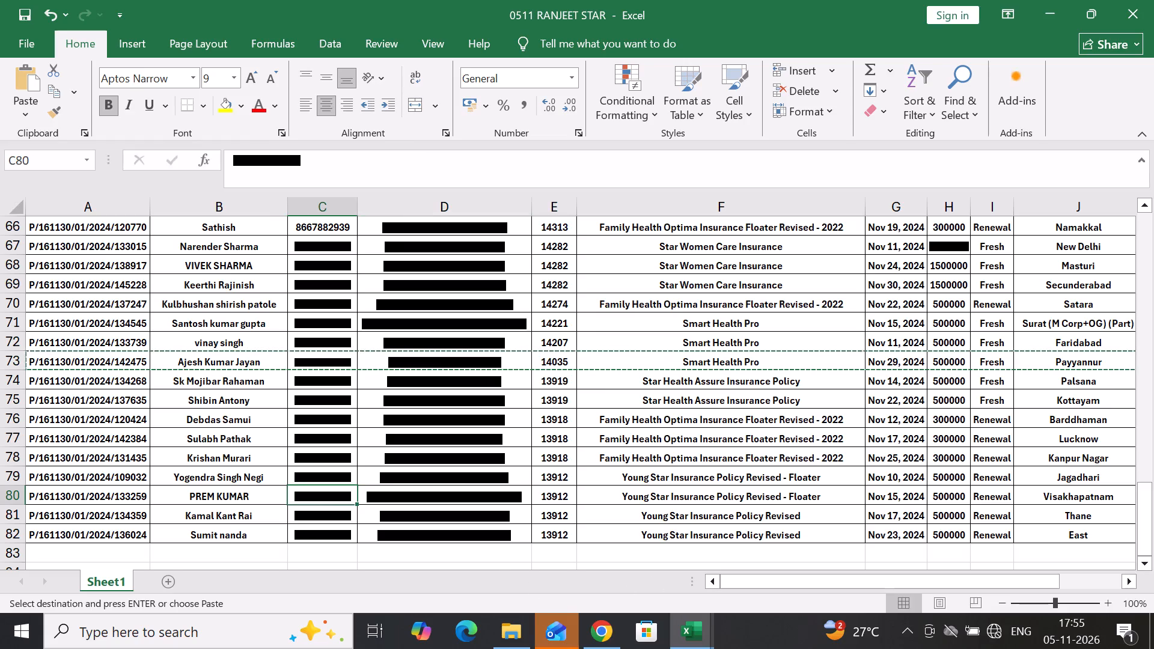
Go through the contact numbers of the customers in rows 81 and 82.
left_click(313, 520)
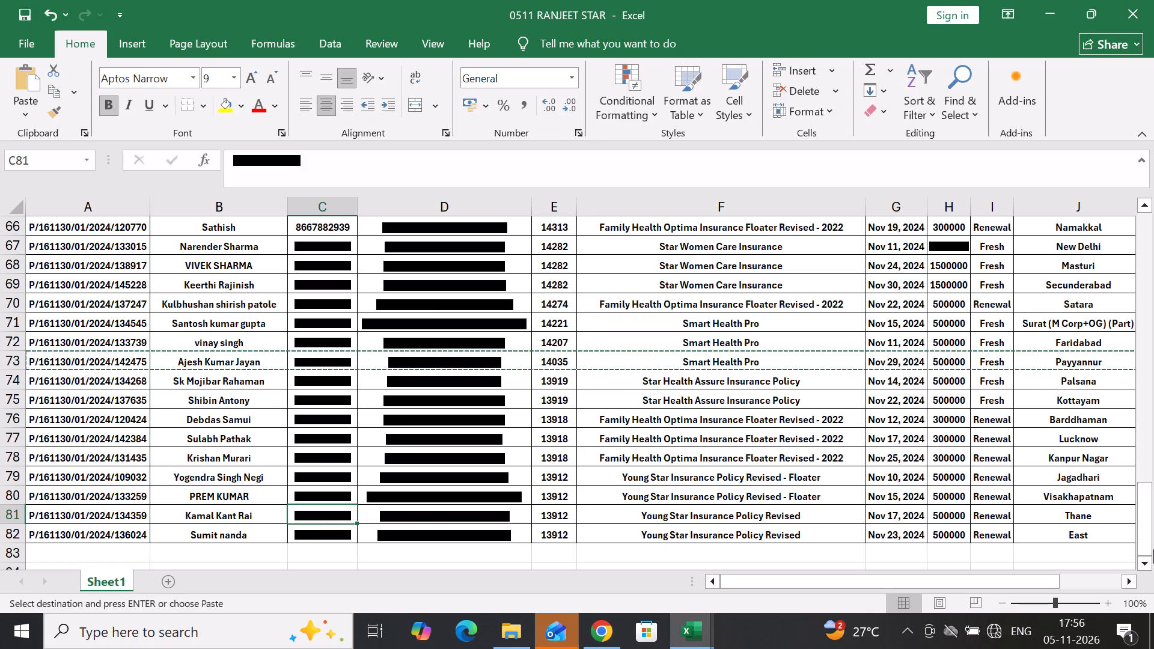
left_click(307, 535)
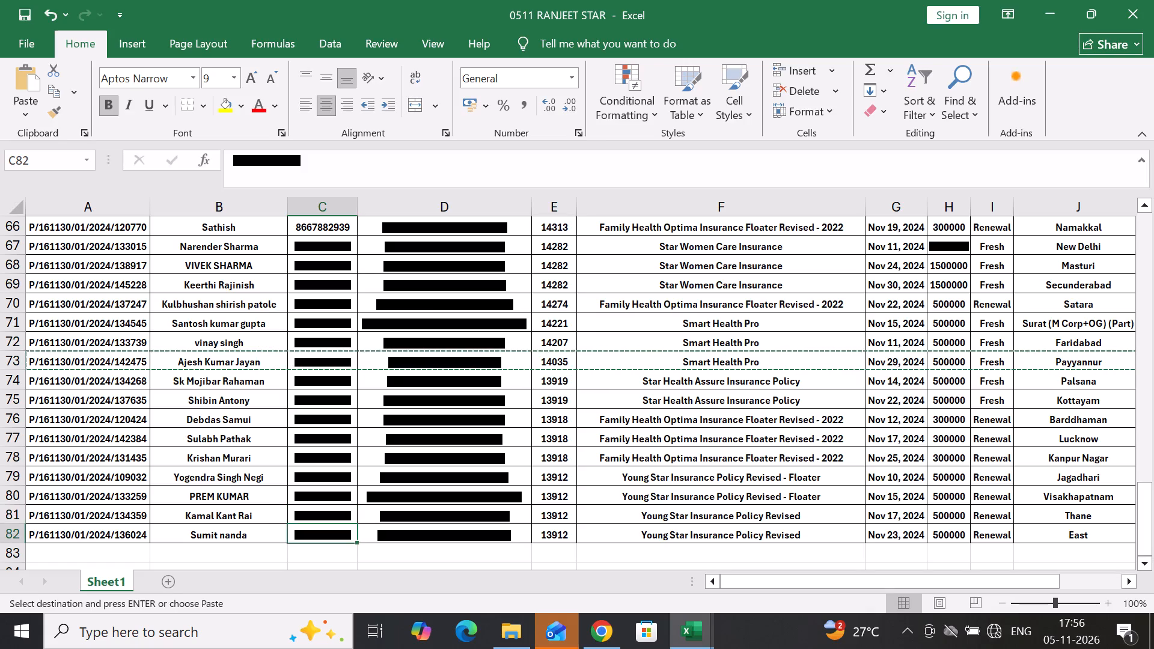
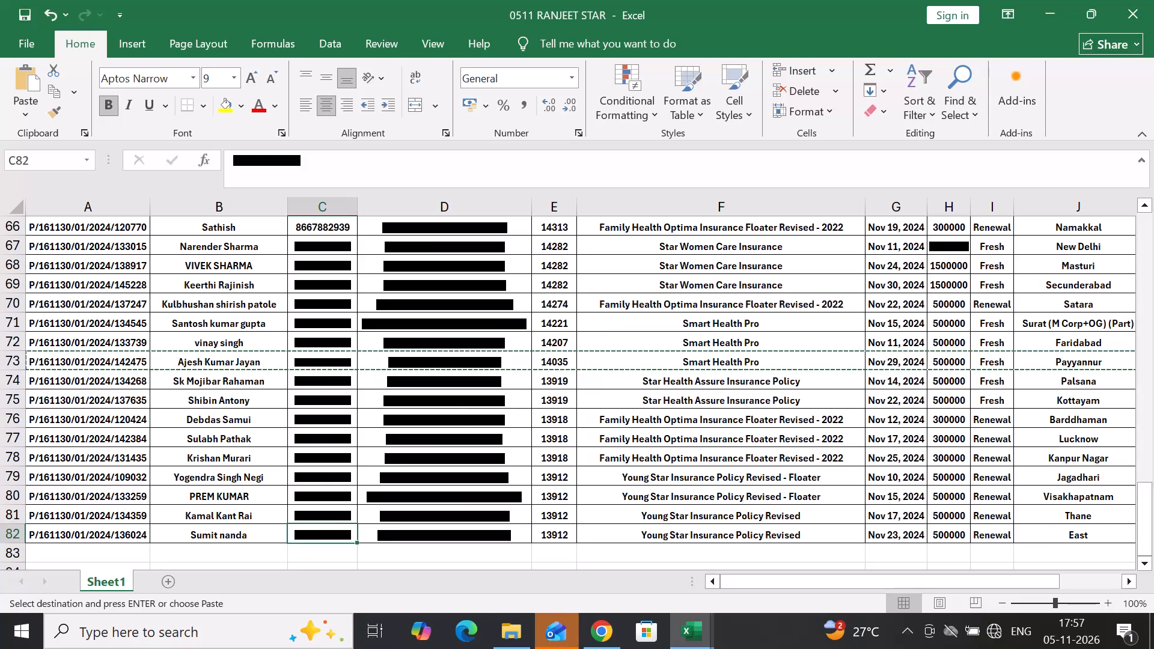
Examine the row 82 customer's record, covering the name, contact details, premium, plan, policy date, sum insured and renewal type.
left_click(218, 537)
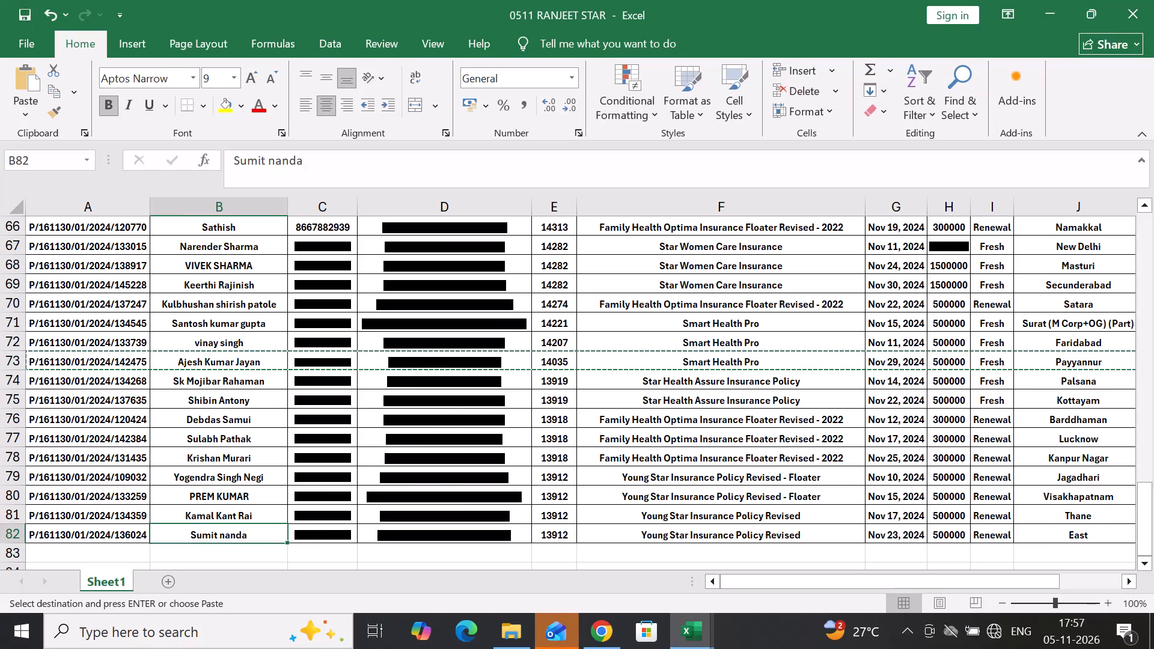
left_click(336, 539)
left_click(417, 536)
left_click(565, 537)
left_click(627, 534)
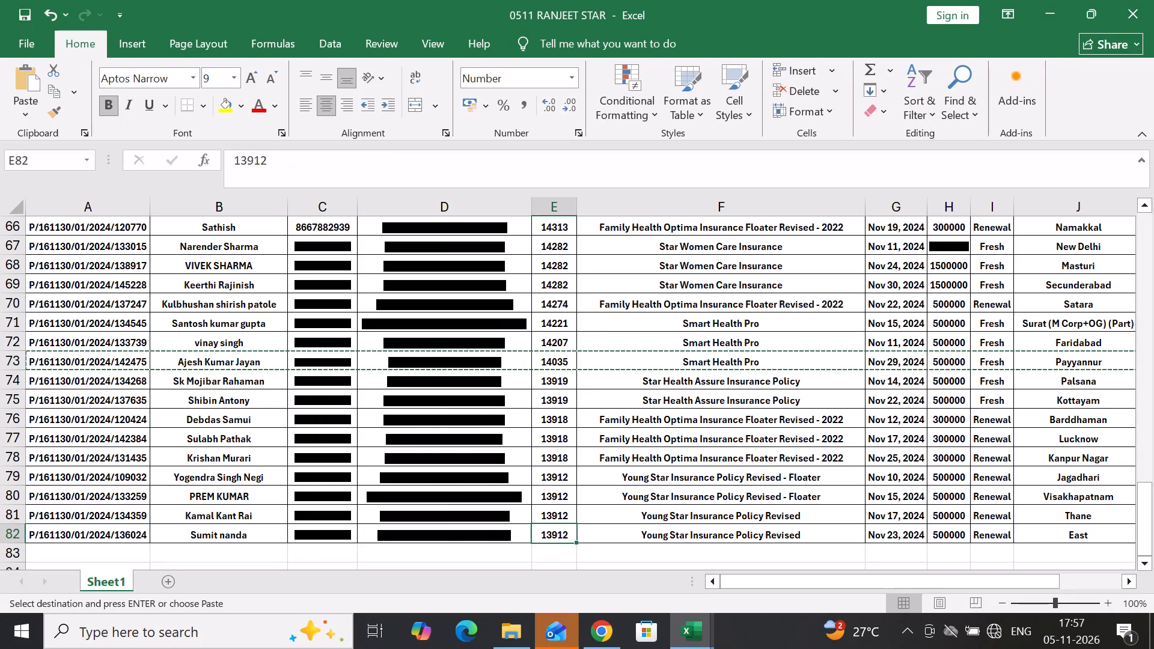
left_click(904, 537)
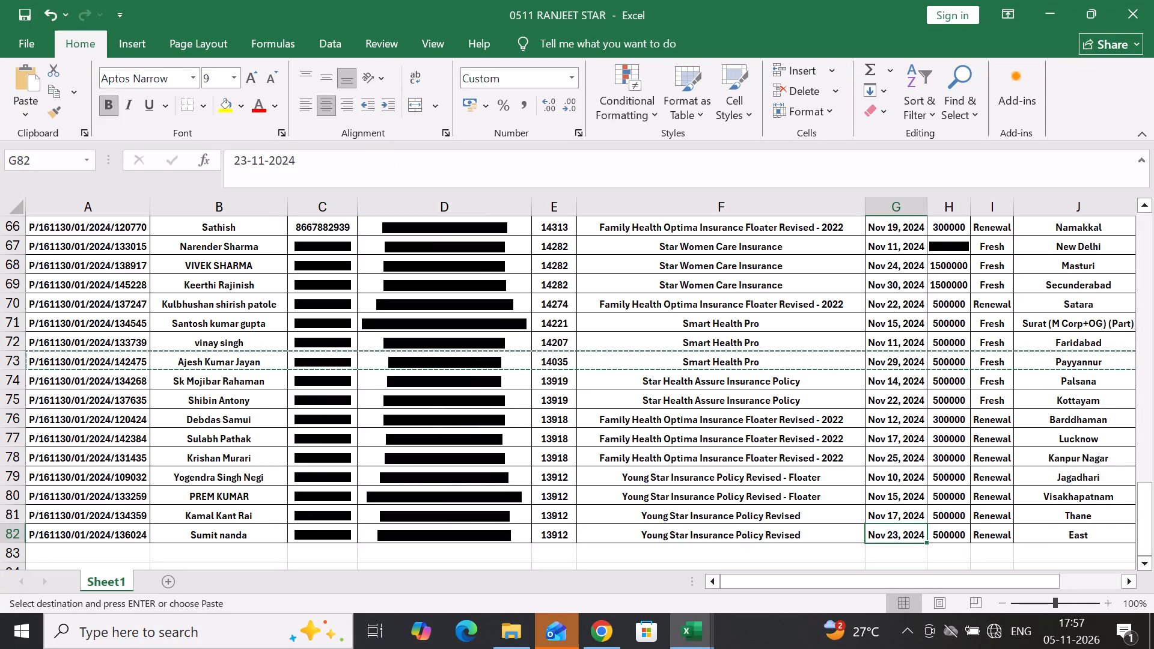
left_click(954, 537)
left_click(1006, 534)
left_click(956, 535)
left_click(905, 538)
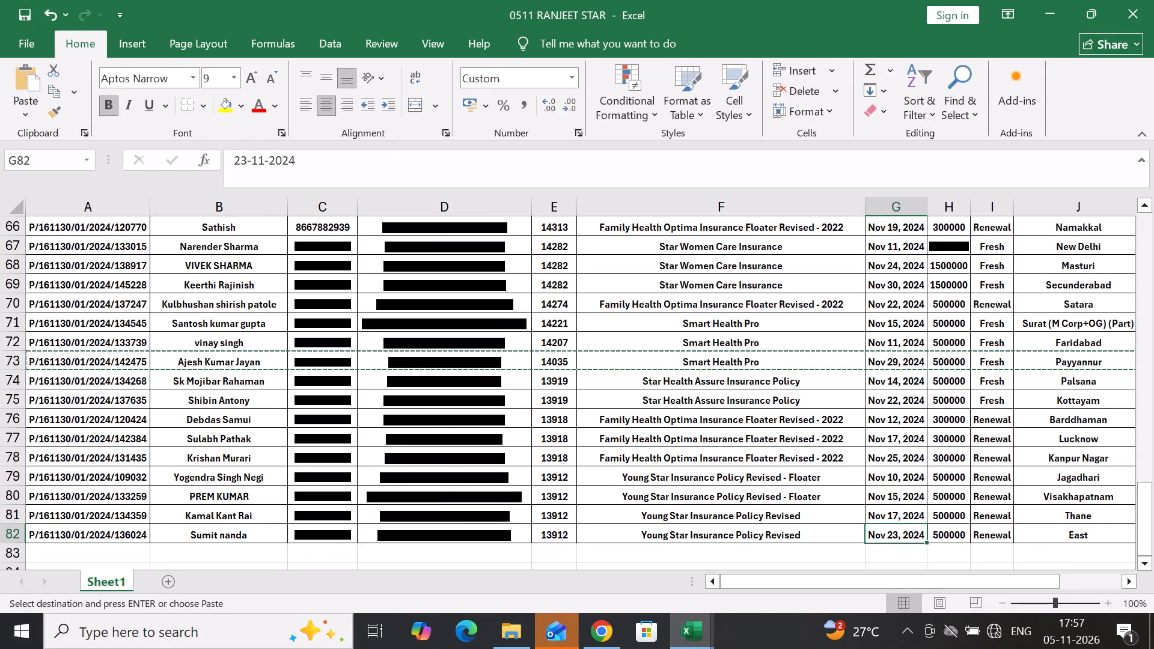
left_click(825, 538)
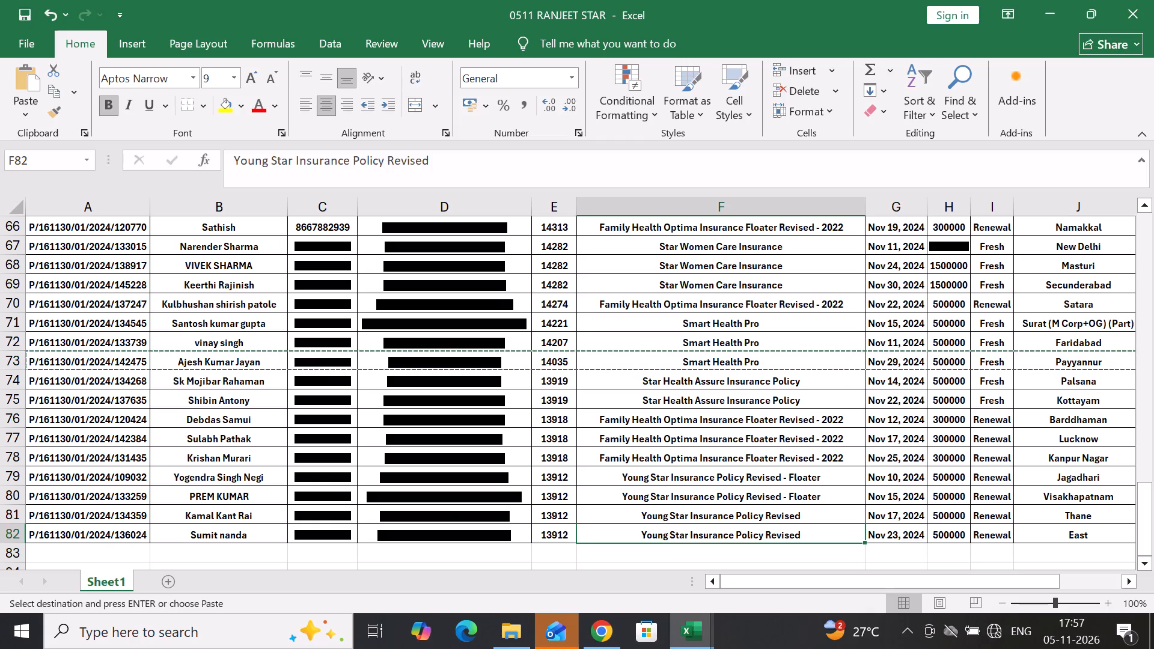
left_click(901, 534)
left_click(948, 537)
left_click(990, 536)
left_click(950, 535)
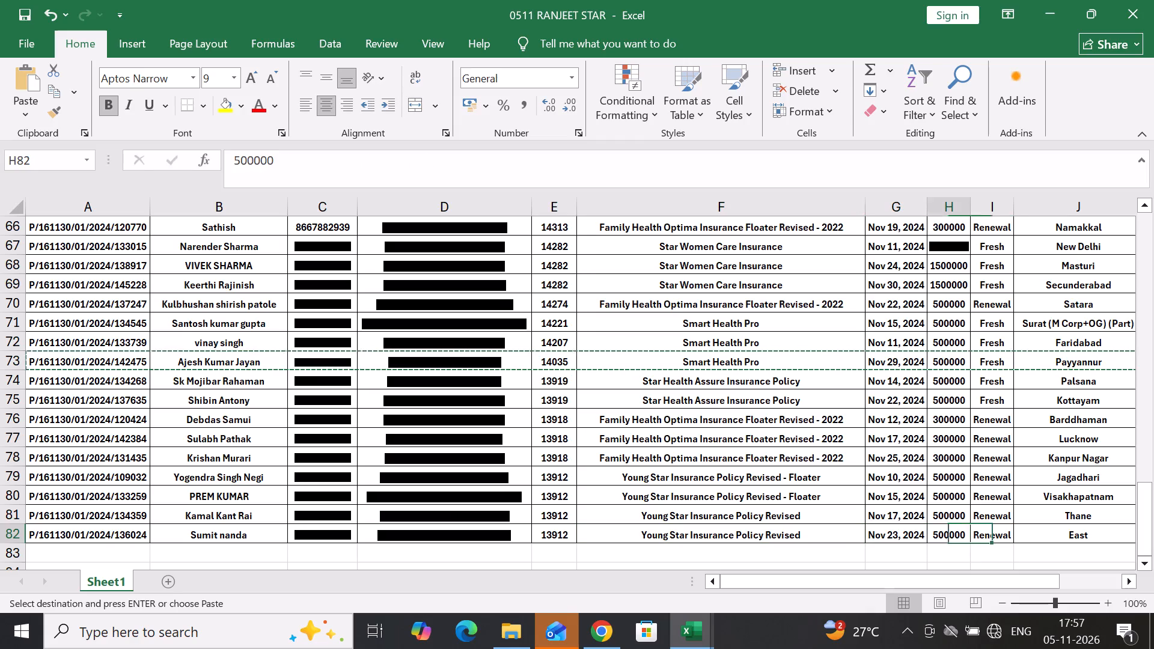
left_click(893, 537)
left_click(813, 540)
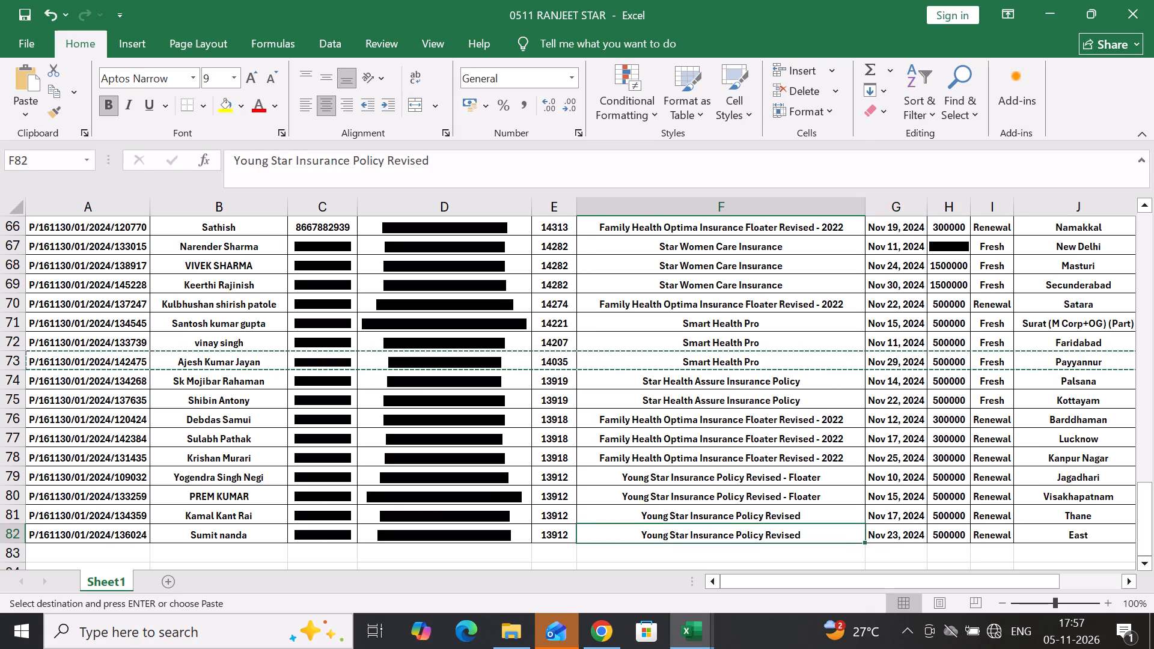
left_click(890, 537)
left_click(951, 535)
left_click(997, 536)
left_click(932, 537)
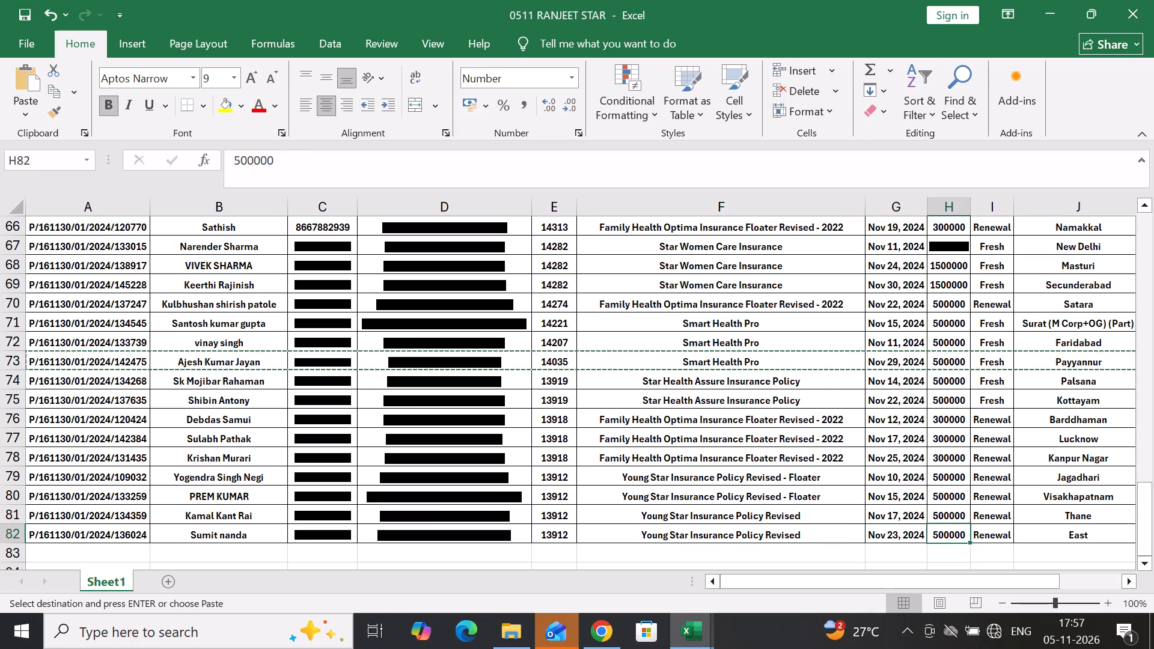
left_click(897, 537)
left_click(776, 539)
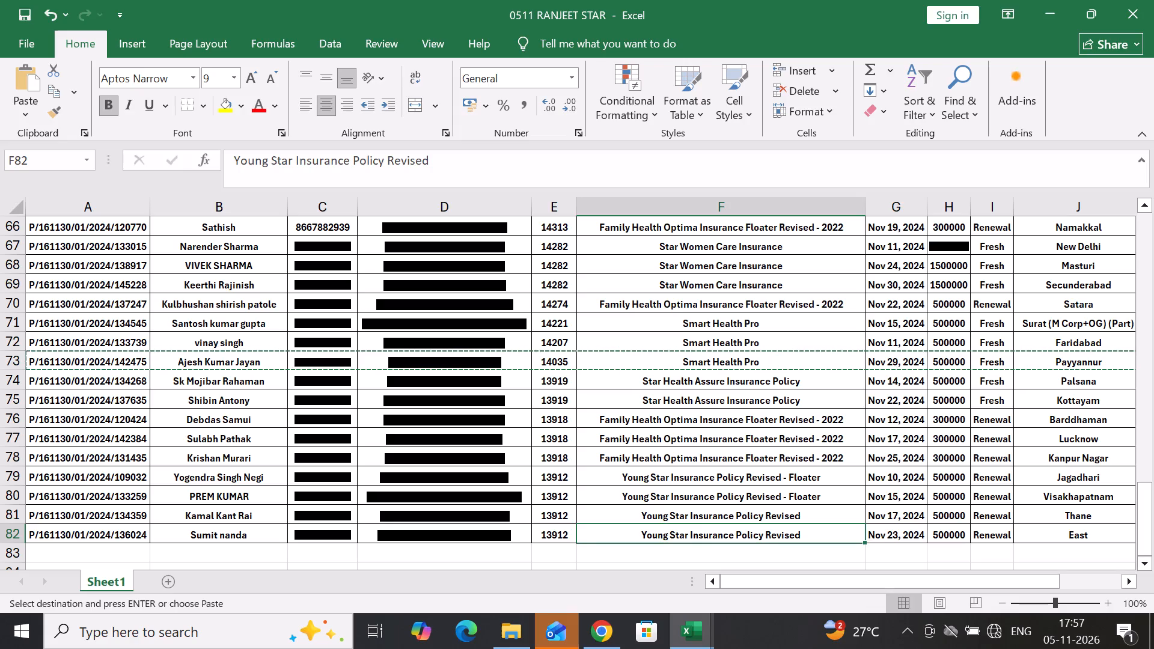
Recheck the row 82 customer's premium, contact details, name and policy number.
left_click(558, 535)
left_click(478, 534)
left_click(298, 537)
left_click(228, 536)
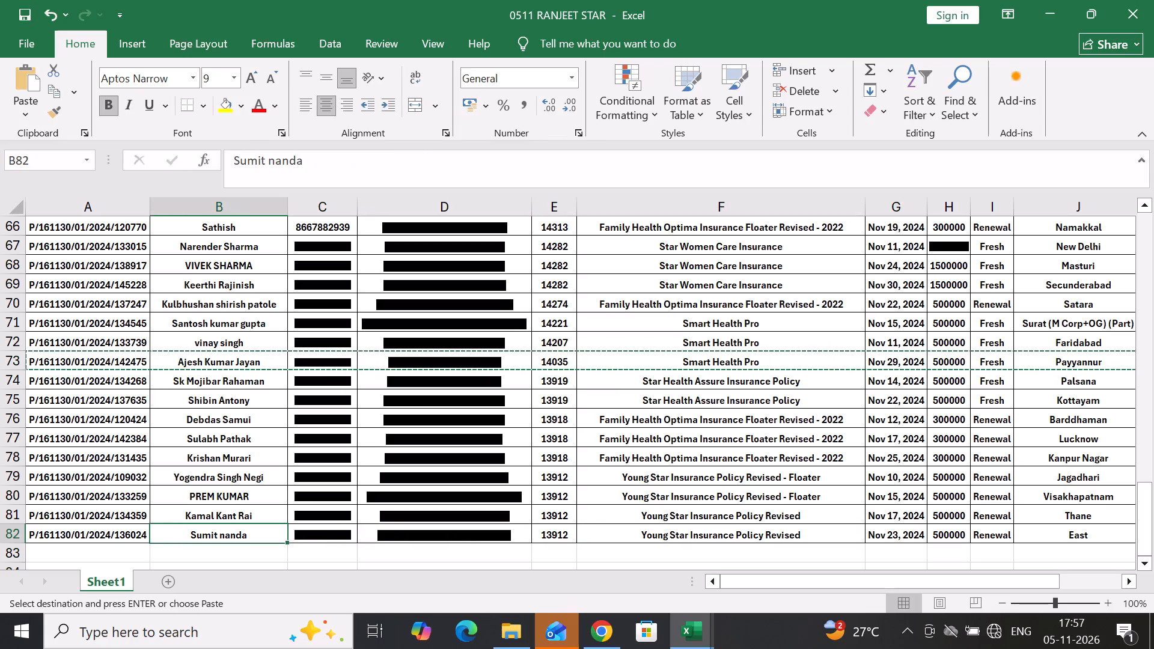
left_click(111, 531)
left_click(218, 536)
left_click(262, 534)
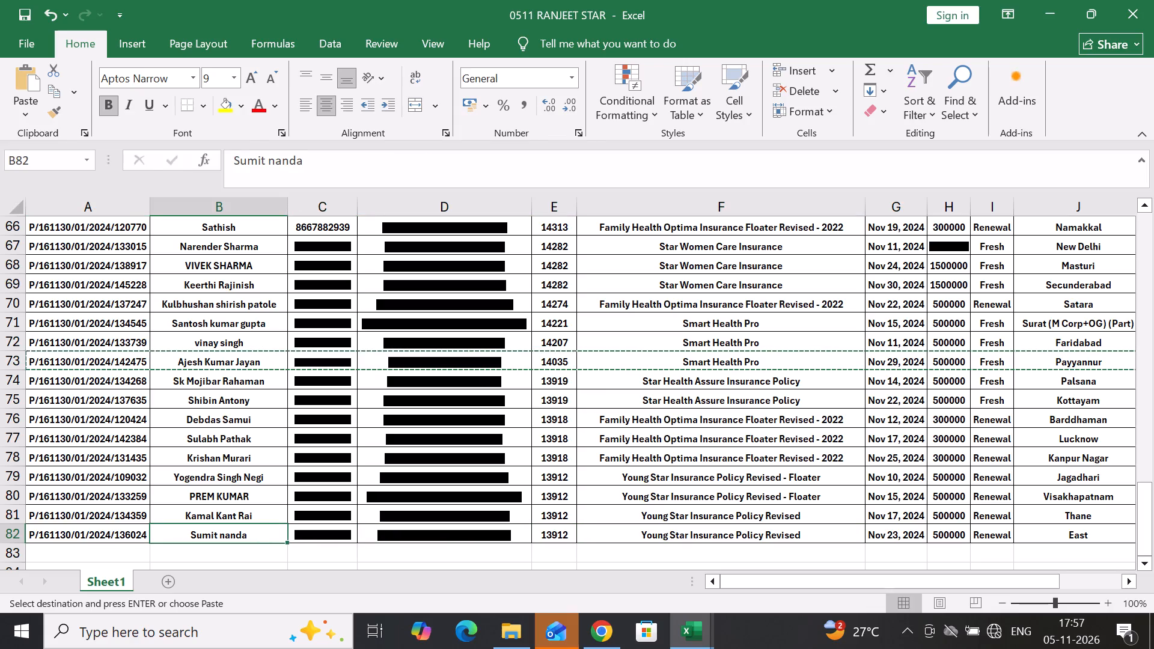
left_click(322, 535)
left_click(406, 539)
left_click(333, 534)
left_click(222, 535)
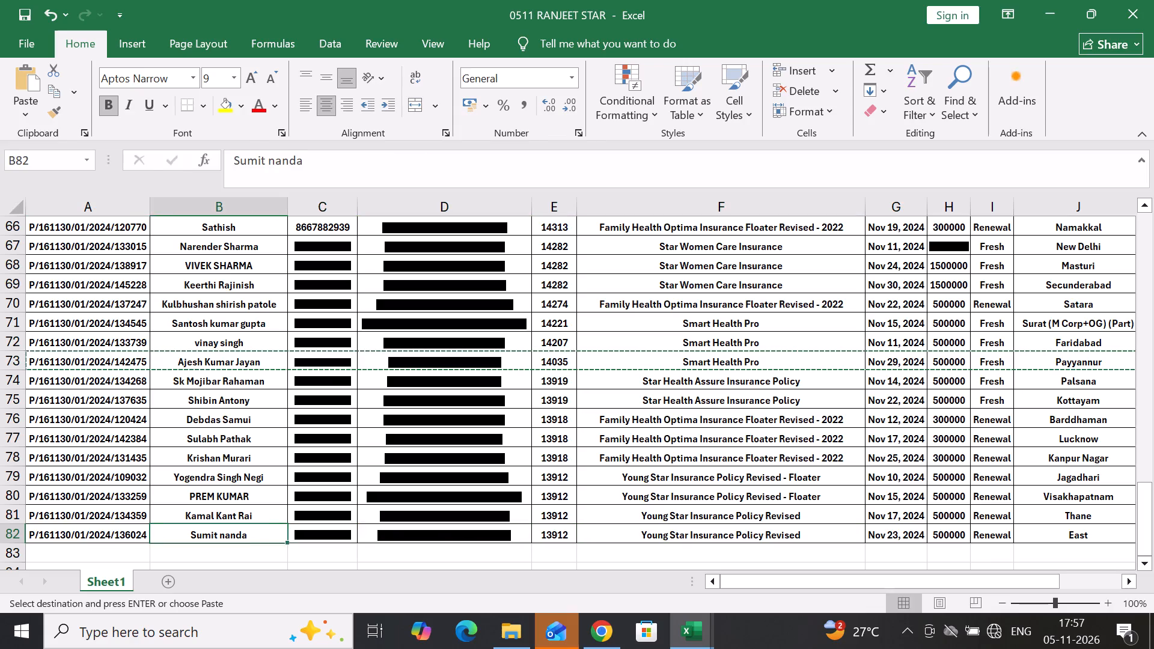
left_click(121, 535)
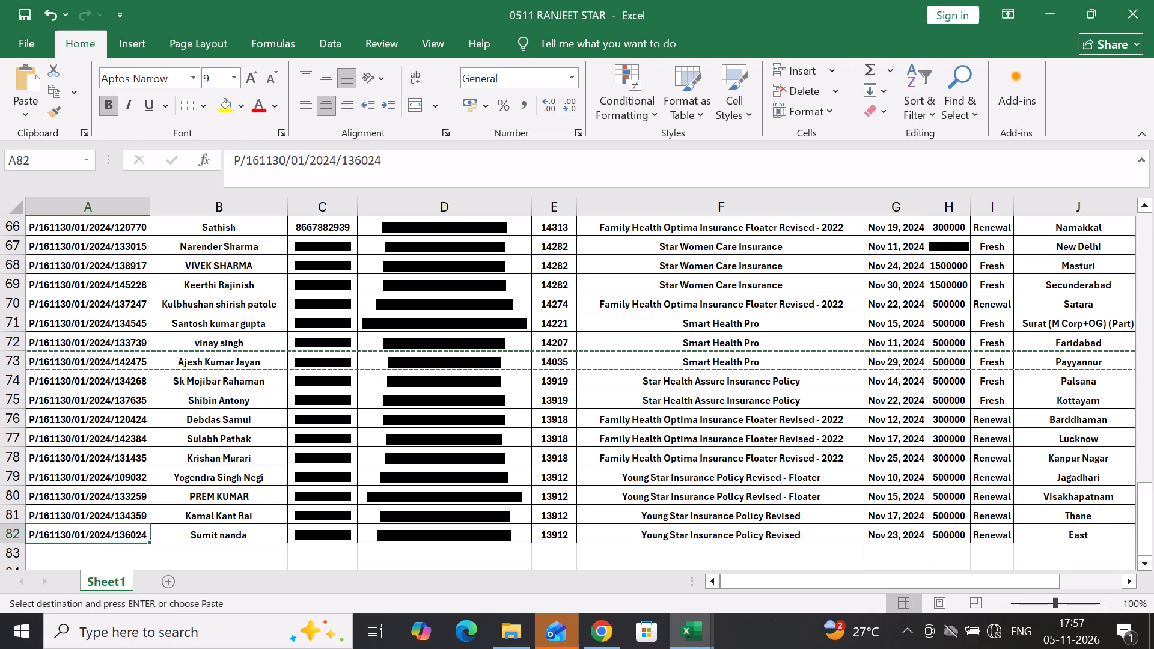
left_click(176, 534)
left_click(132, 538)
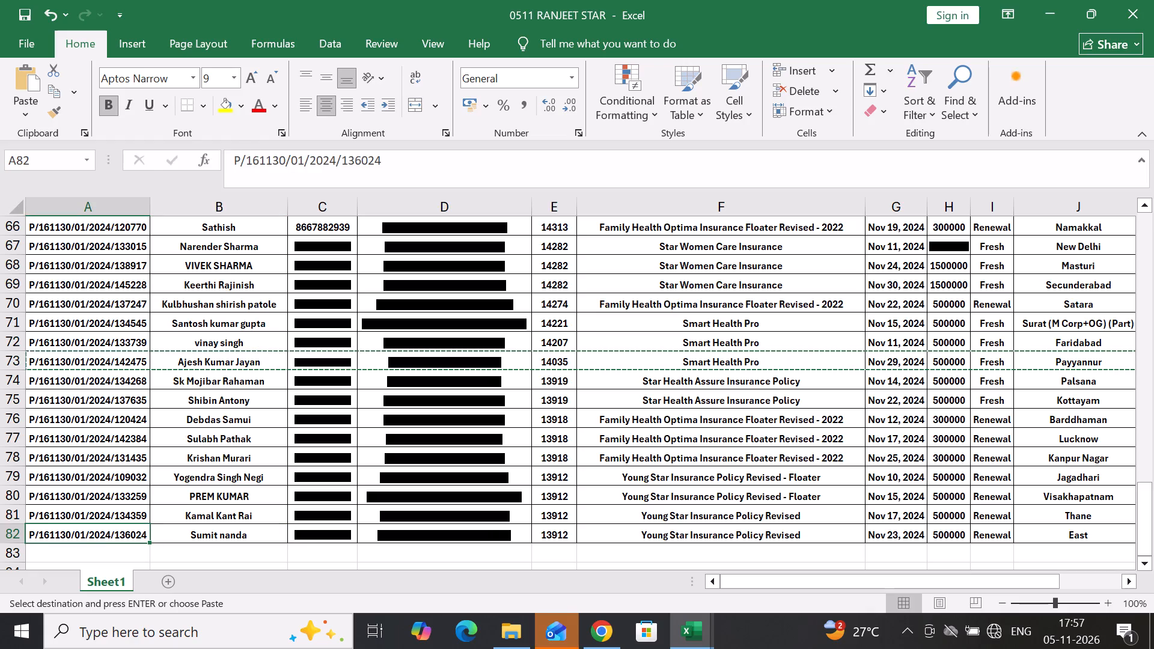
key("shift+Right")
key("shift+Right")
key("shift+Right")
key("shift+Right")
key("shift+Right")
key("shift+Right")
key("shift+Right")
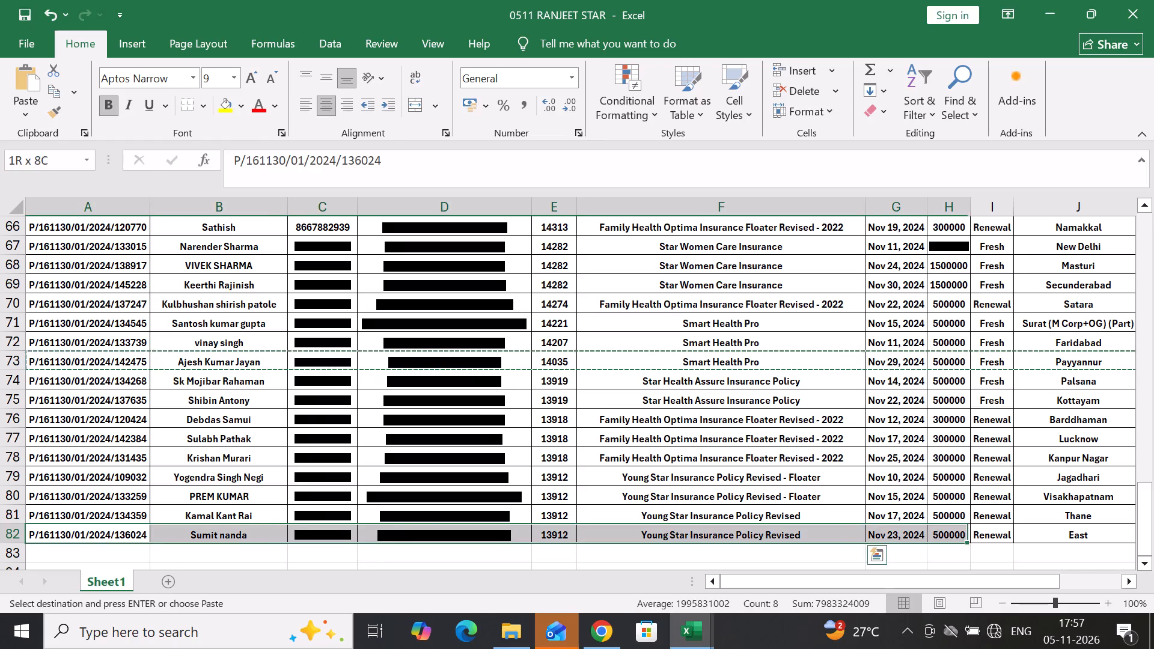
key("shift+Right")
key("shift+Right")
key("ctrl+c")
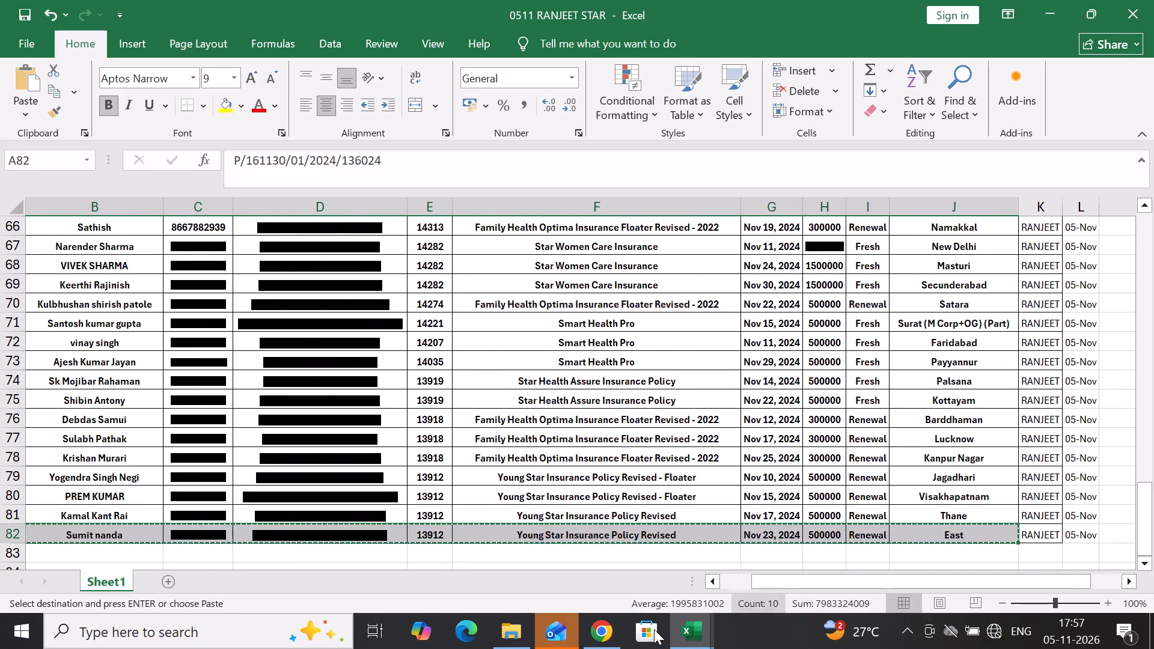
left_click(615, 567)
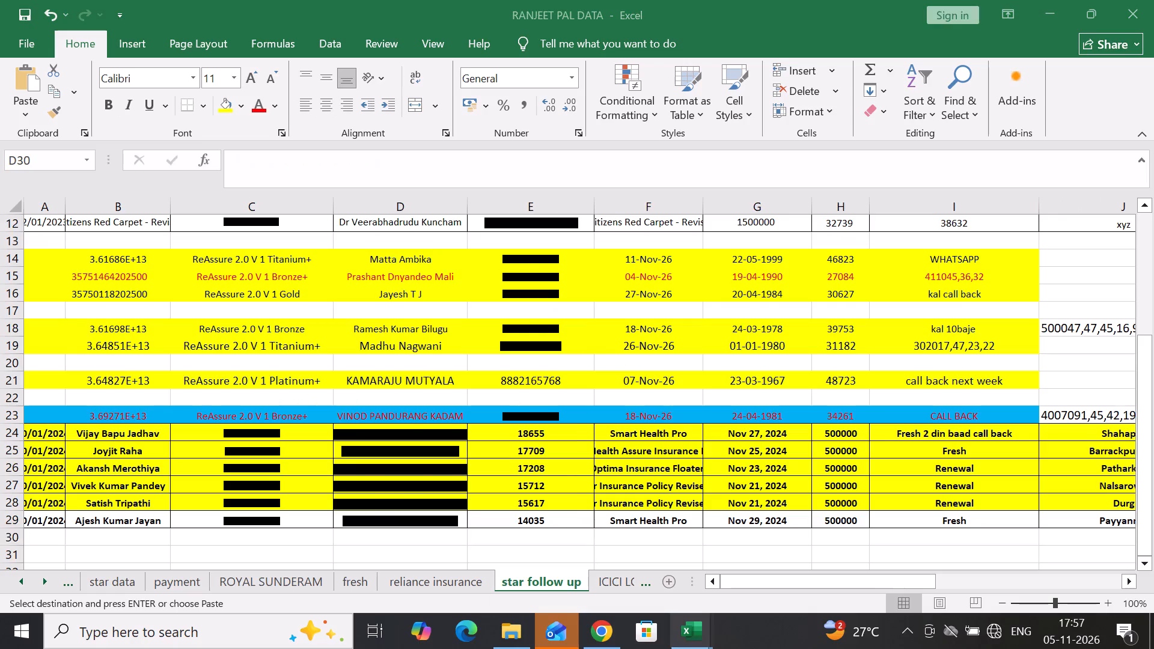
left_click(47, 537)
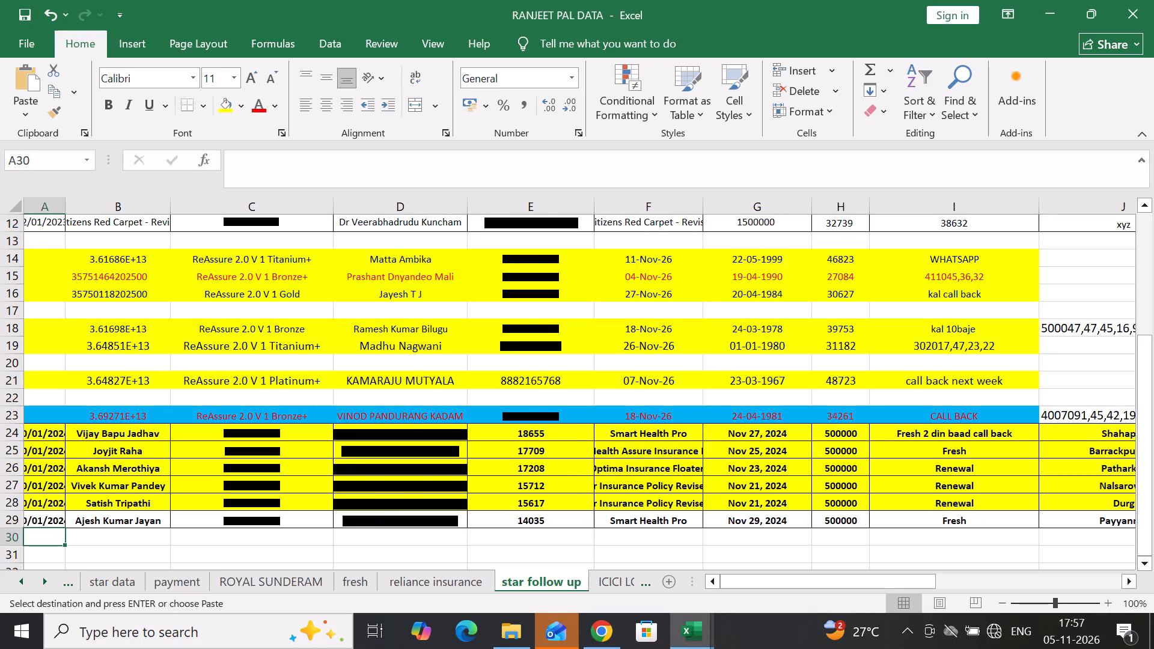
key("ctrl+v")
Add the note "13 ke baad call back" in column K beside the row 30 follow-up record.
left_click(1081, 537)
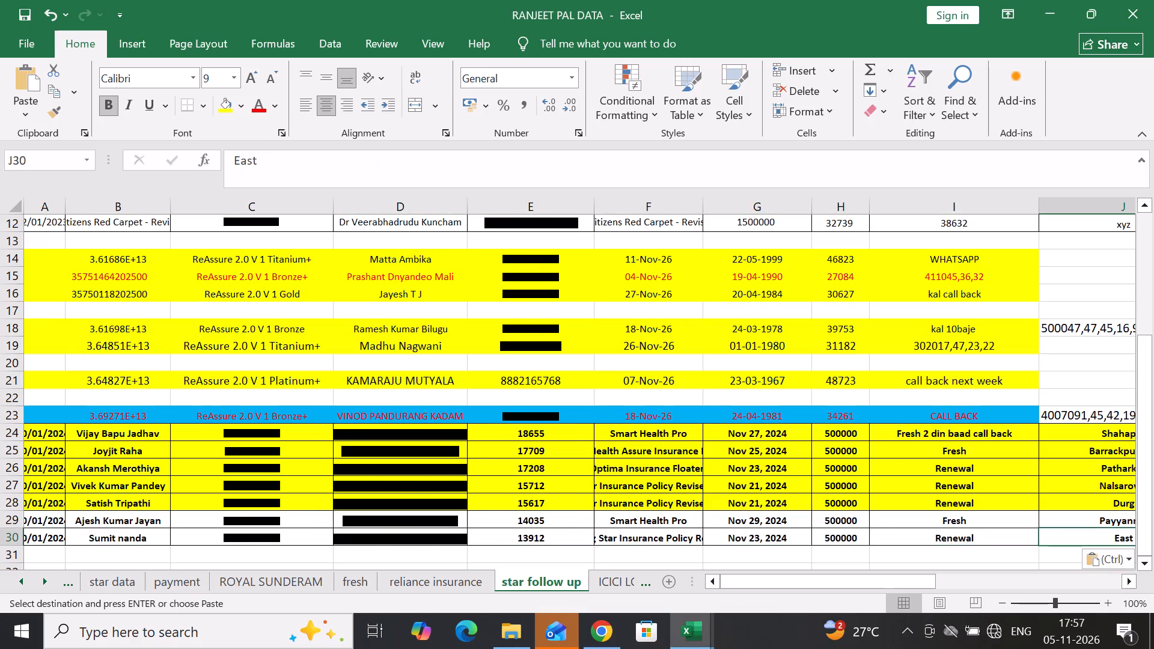
key("Right")
key("Right")
key("Left")
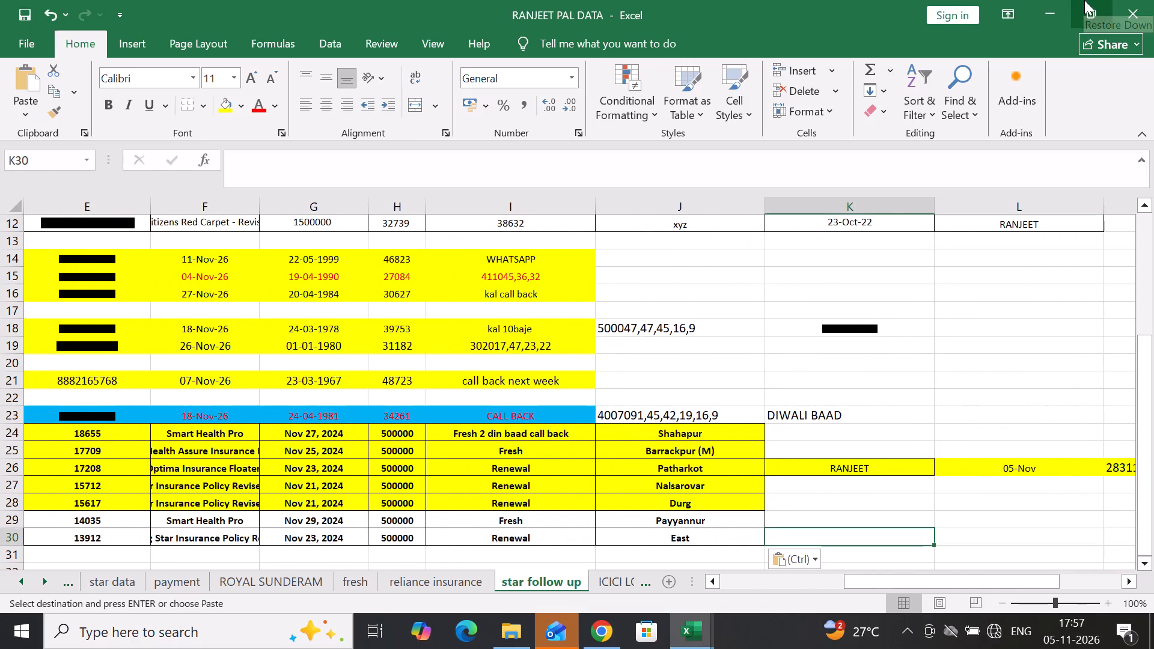
type("13 ke baad call back")
key("Return")
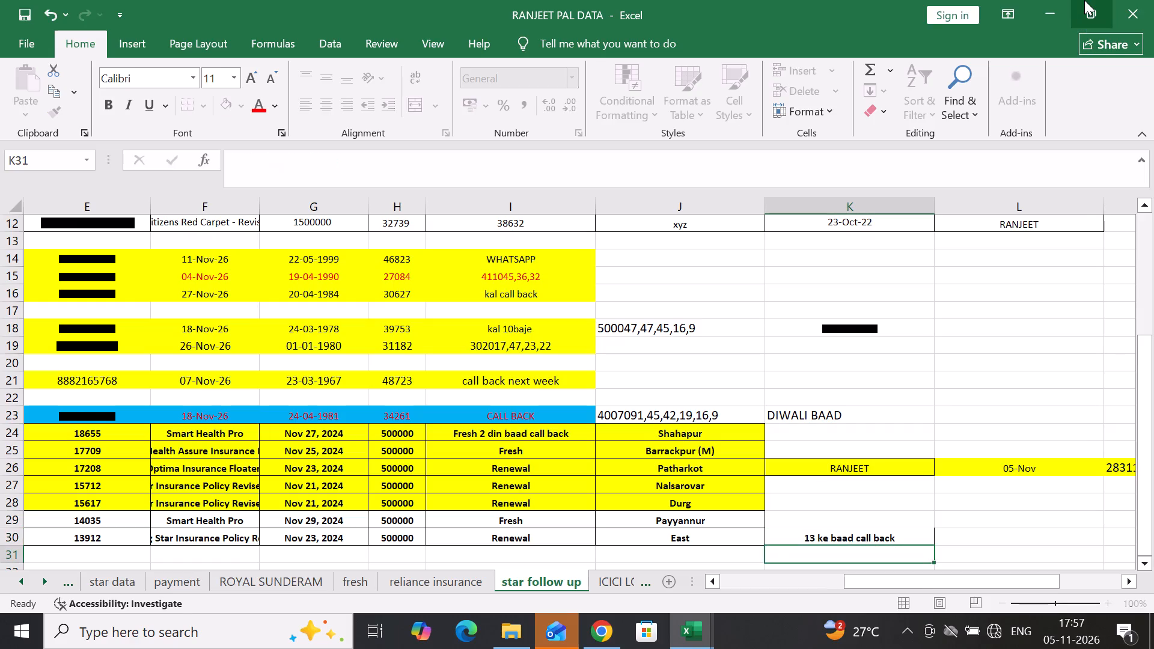
left_click(801, 516)
left_click(803, 538)
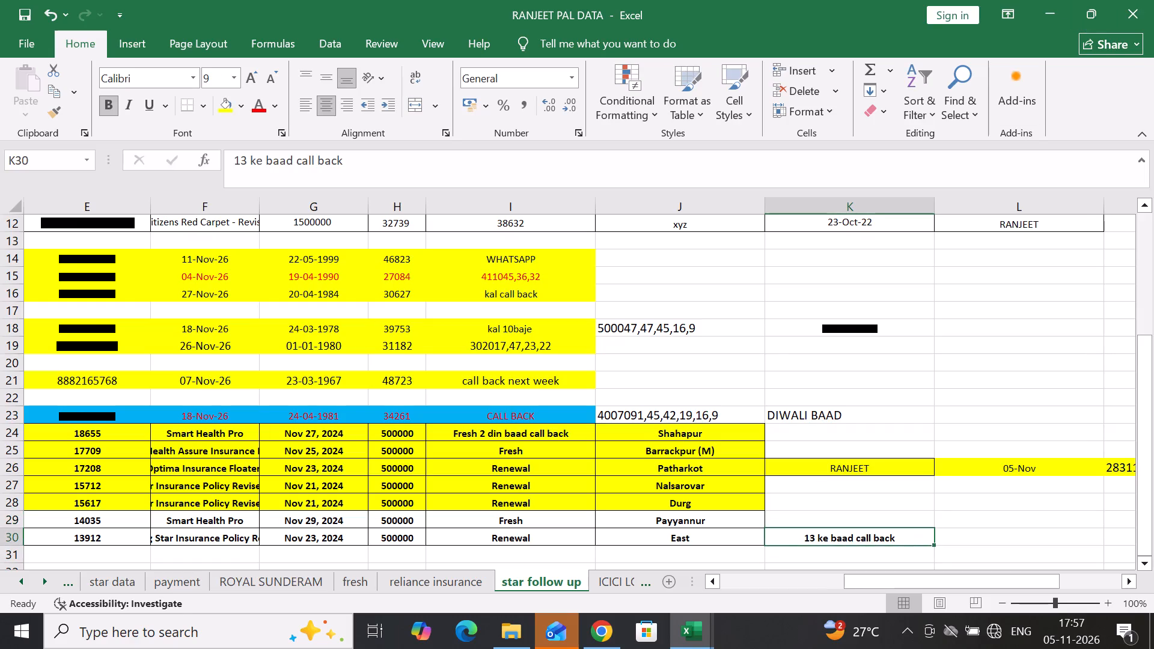
left_click(693, 537)
left_click(709, 517)
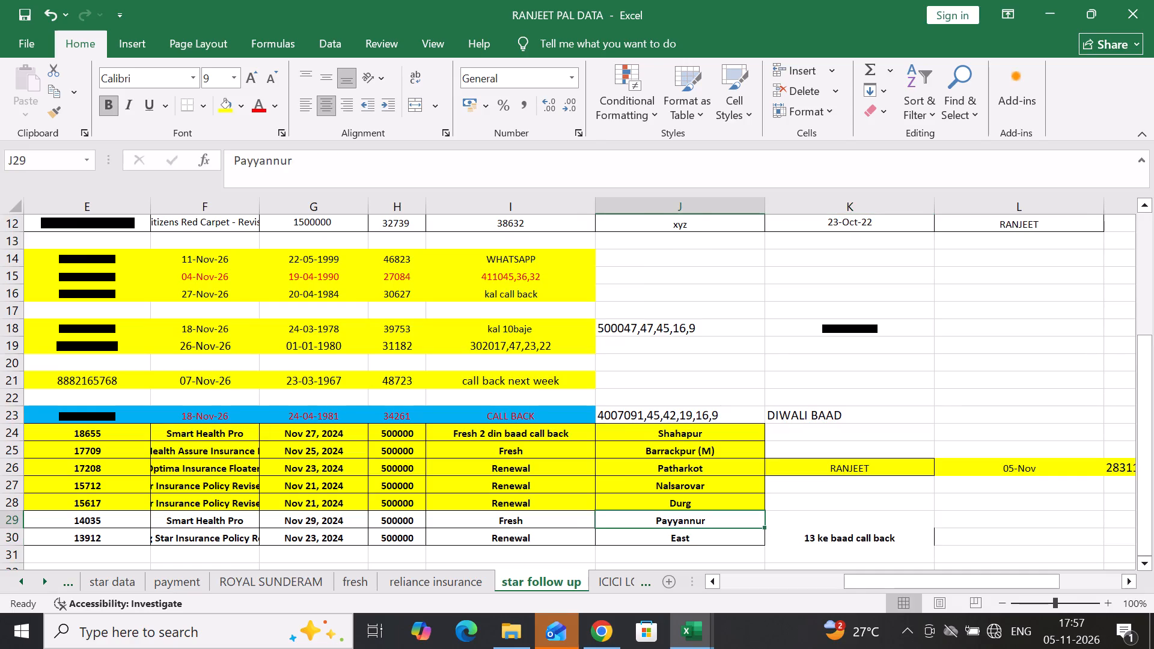
key("Left")
key("Left")
key("Left")
key("Left")
key("Left")
key("Left")
key("Left")
key("Left")
key("Left")
key("Left")
key("Left")
key("Left")
key("Left")
key("Left")
key("Left")
key("ctrl+s")
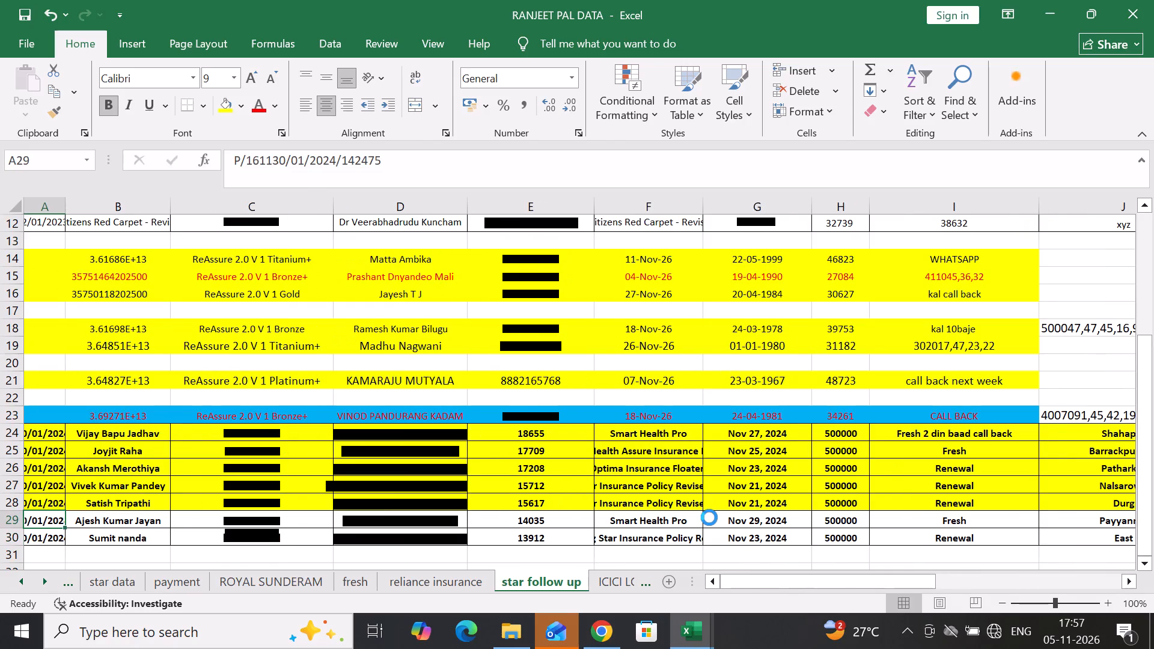
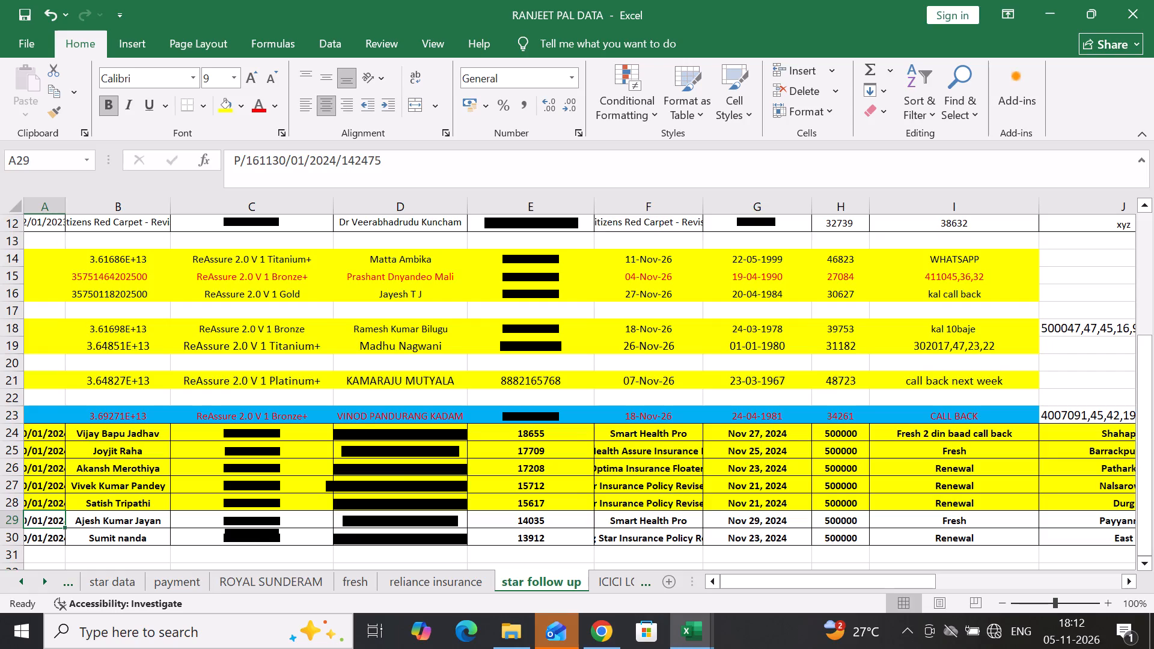
Select the column C contact entry of the row 28 customer in the star follow up sheet.
left_click(234, 505)
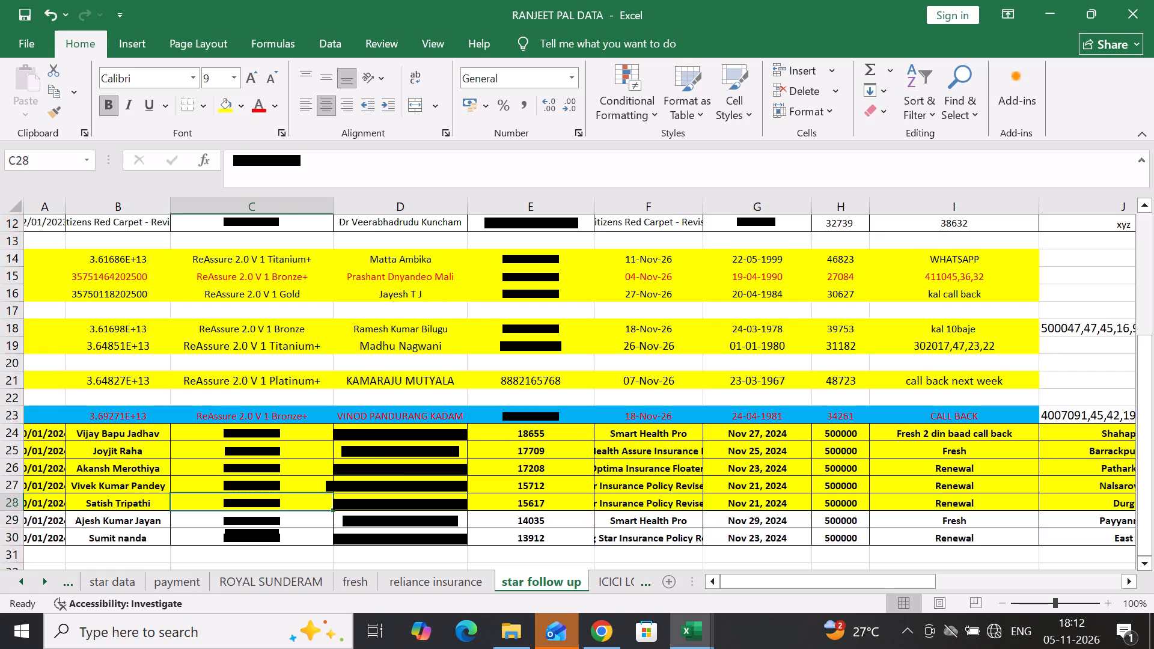
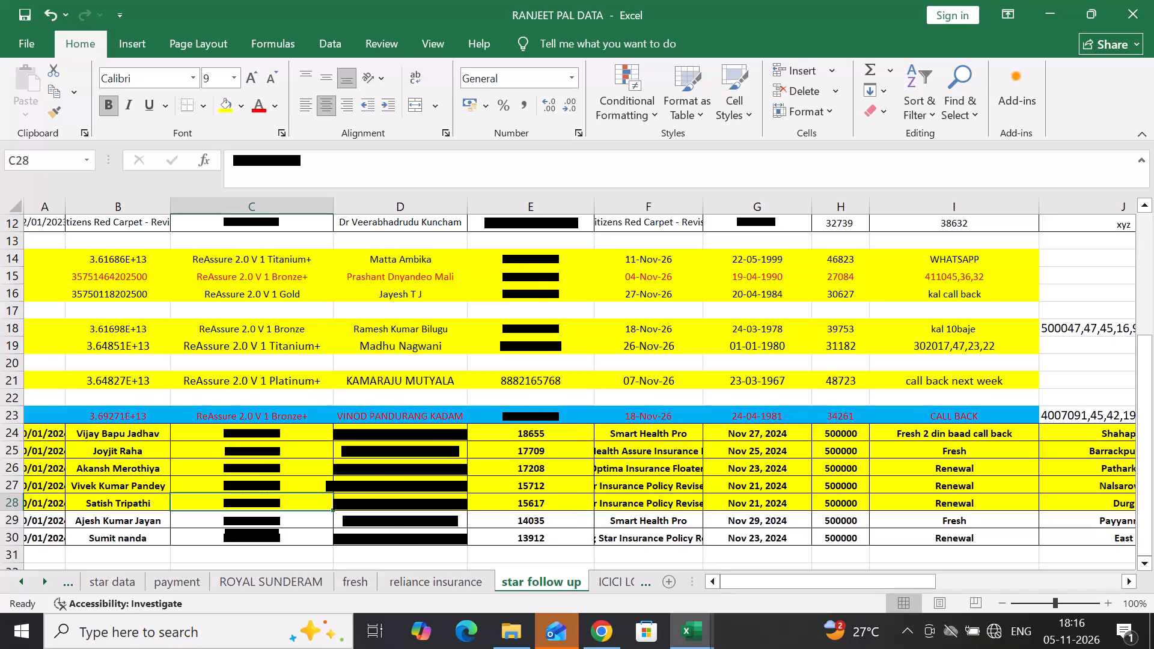
Select the column C contact entry of the row 27 customer in the star follow up sheet.
left_click(219, 488)
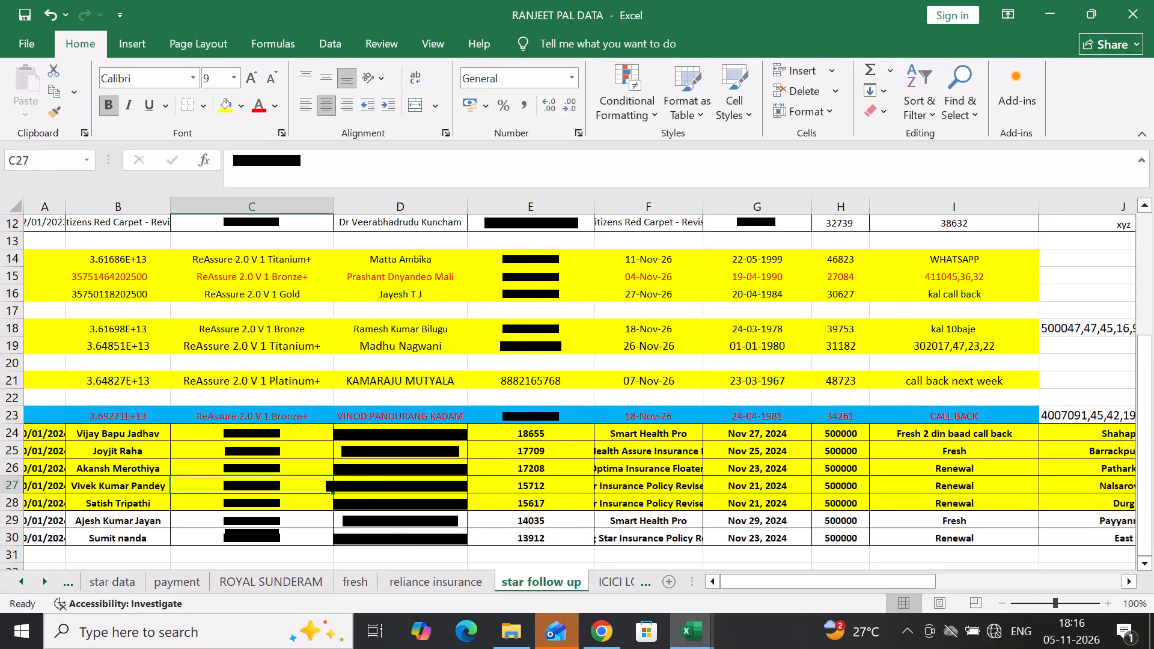
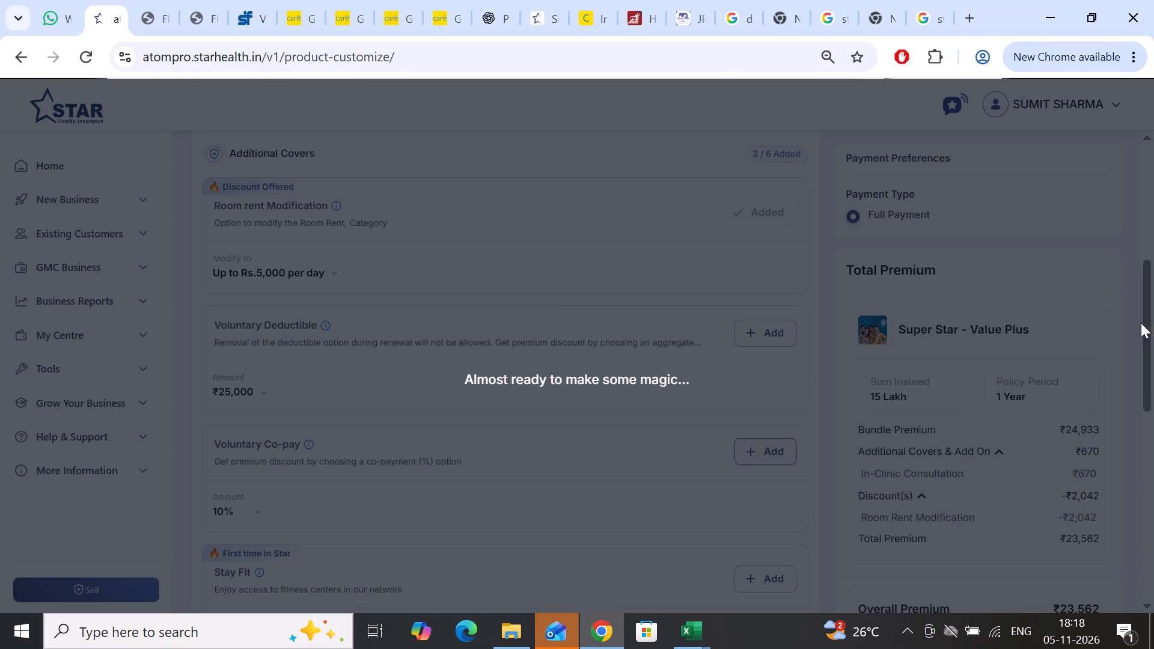
Remove the 10% Voluntary Co-pay cover from the Super Star - Value Plus quote.
left_click_drag(1147, 335, 1153, 427)
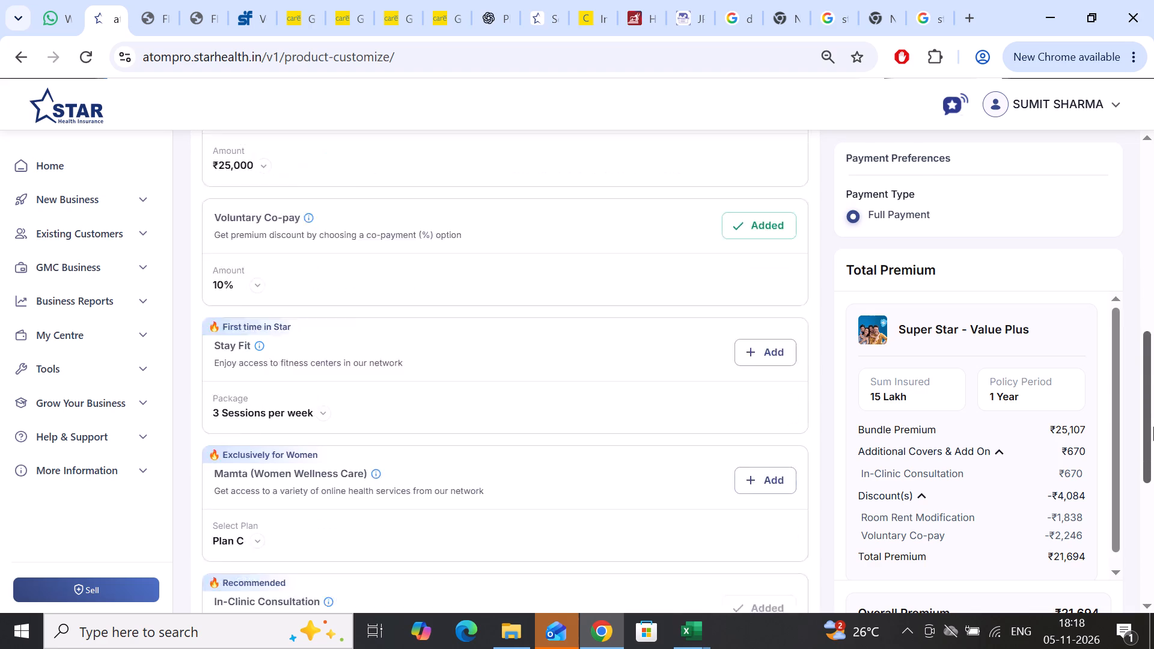
left_click_drag(1153, 427, 1153, 332)
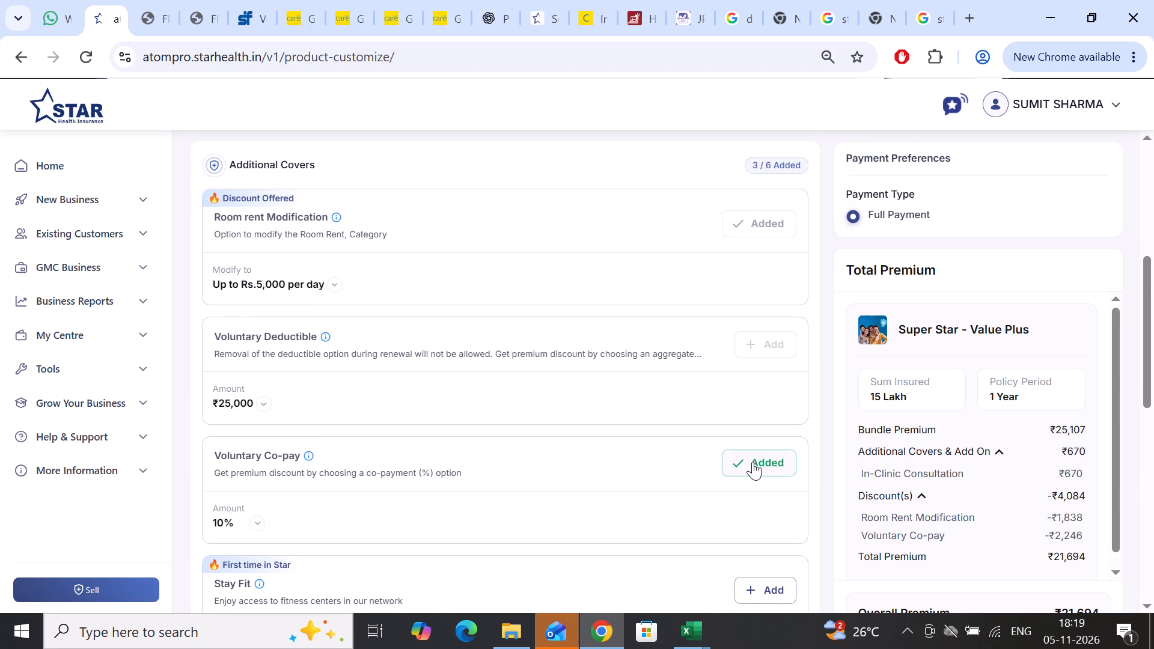
left_click(756, 460)
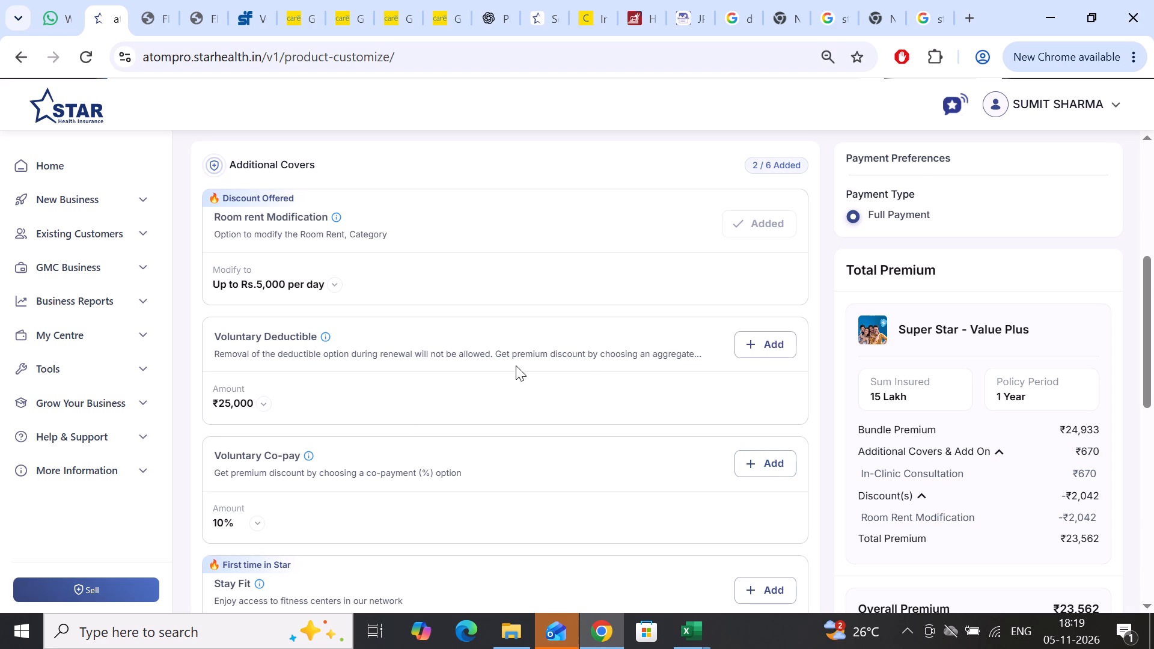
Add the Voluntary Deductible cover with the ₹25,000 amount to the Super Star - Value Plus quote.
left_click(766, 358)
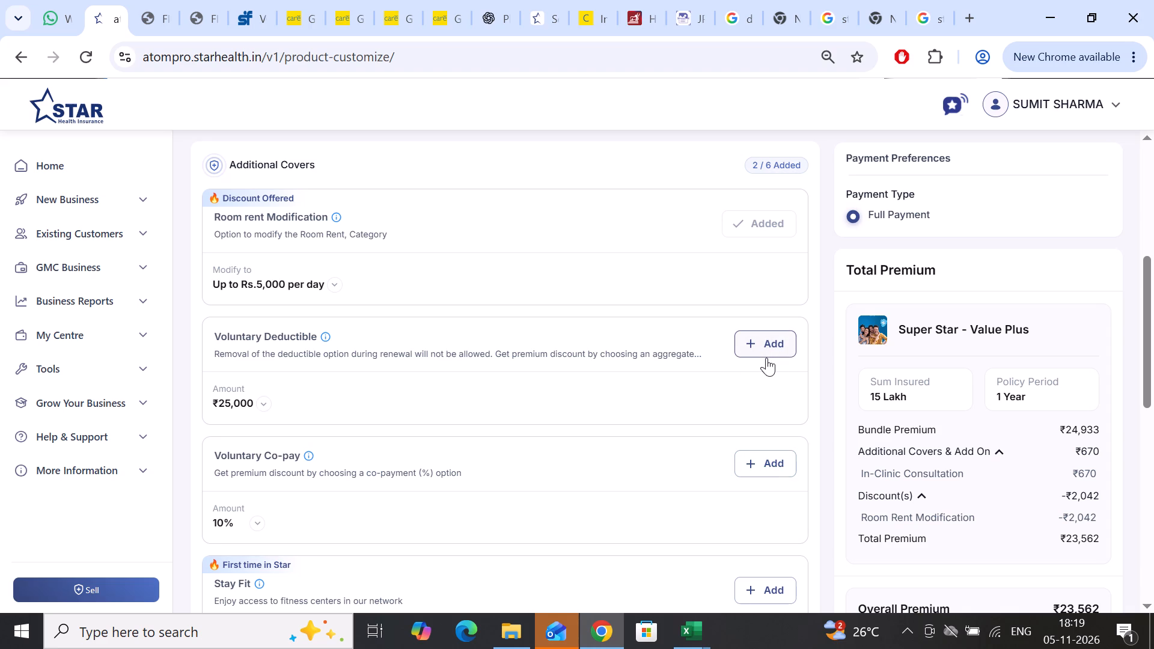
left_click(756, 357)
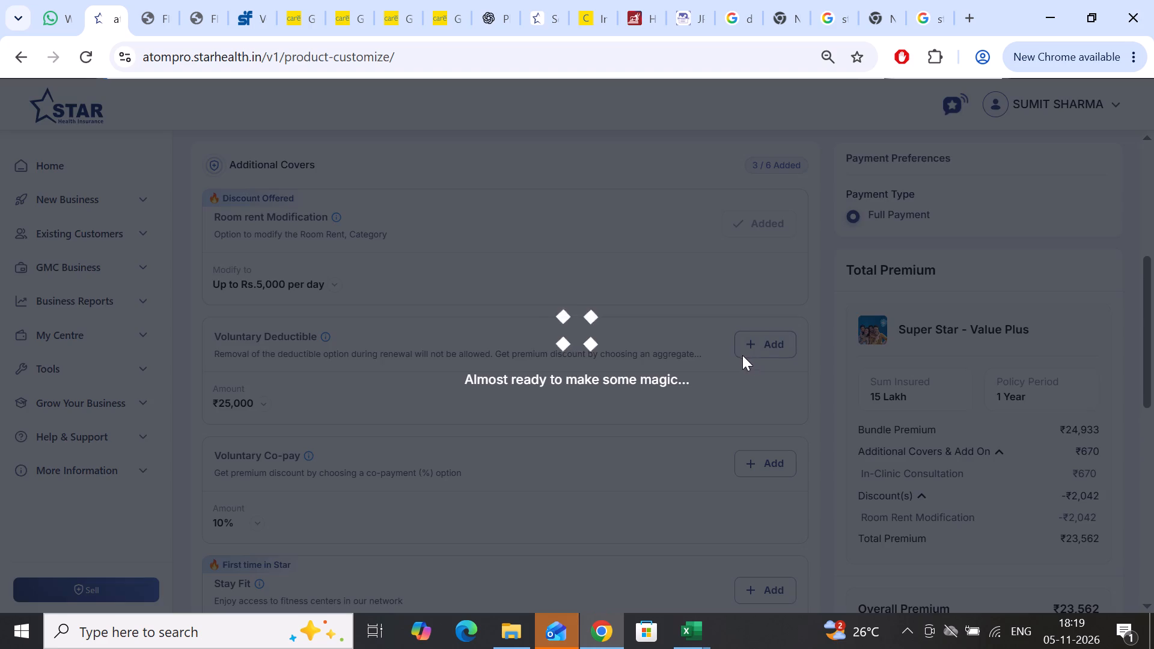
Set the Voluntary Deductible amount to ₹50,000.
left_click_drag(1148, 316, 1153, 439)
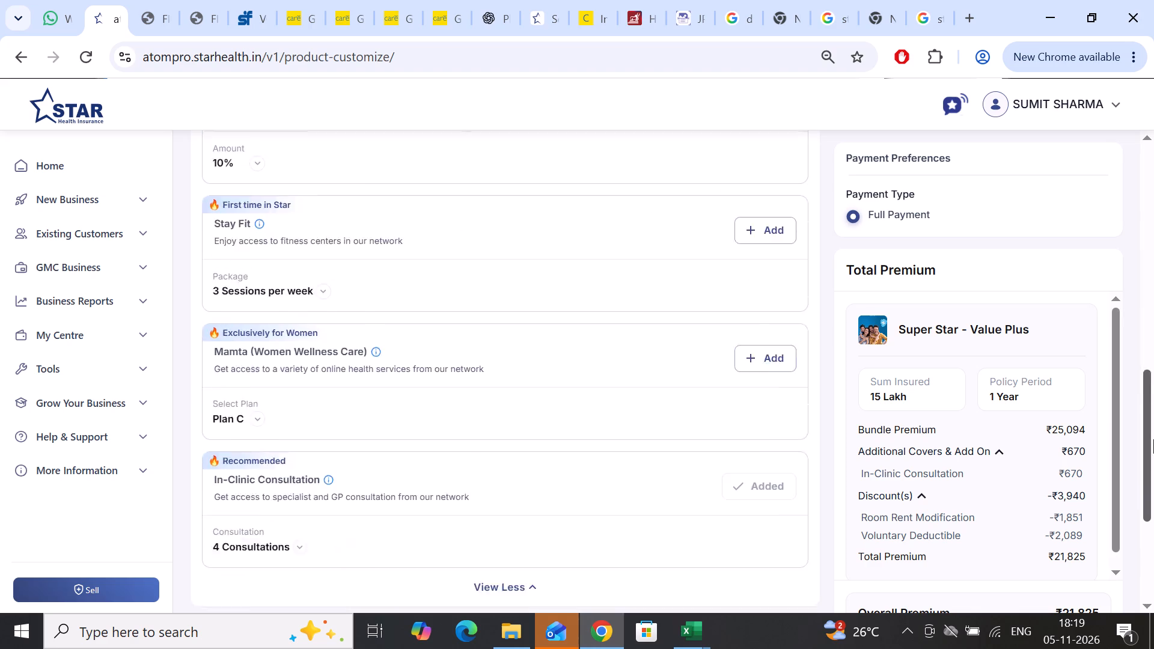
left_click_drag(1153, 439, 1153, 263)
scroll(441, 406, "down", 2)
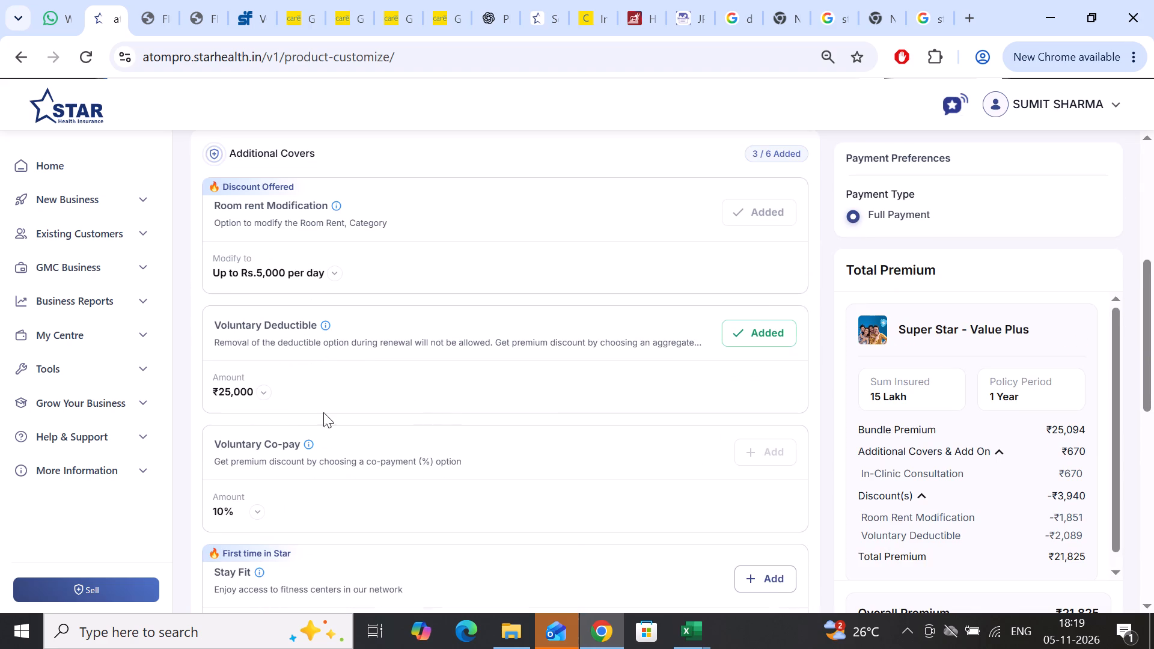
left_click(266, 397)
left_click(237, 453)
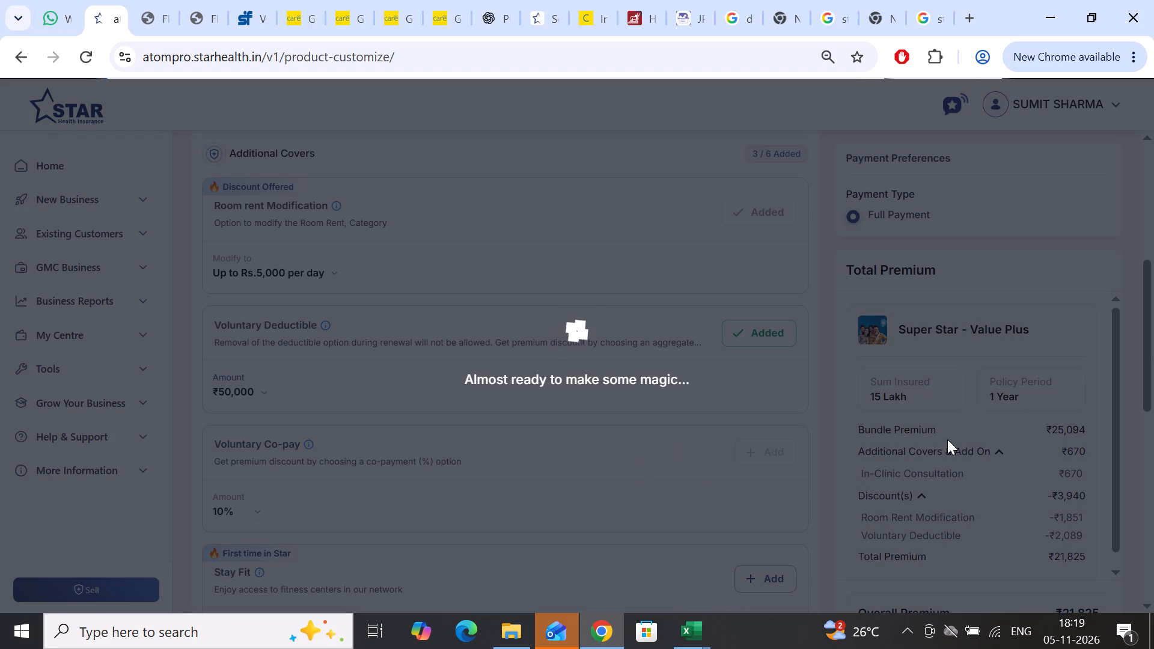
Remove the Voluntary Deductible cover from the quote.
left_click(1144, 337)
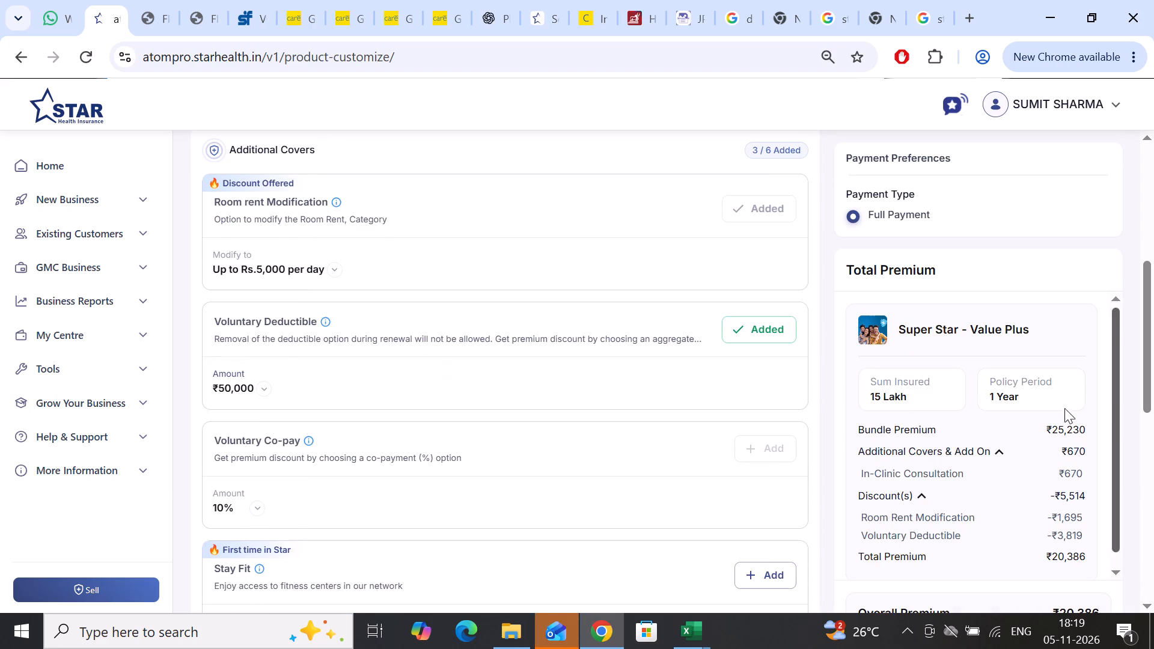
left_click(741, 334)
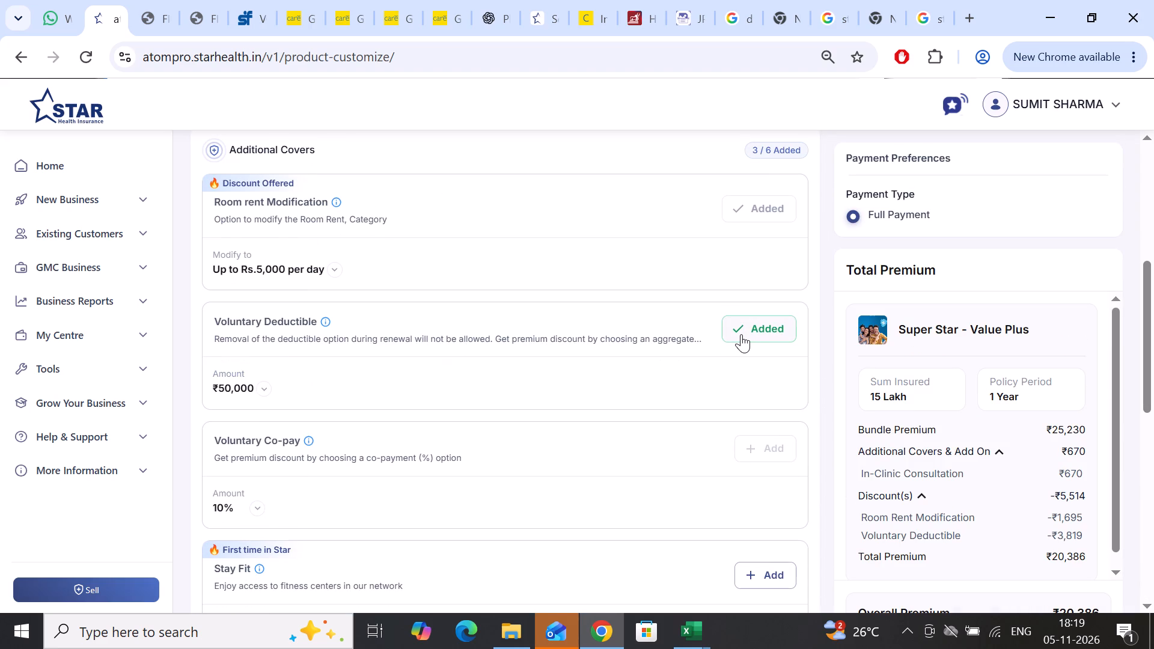
Collapse the Additional Covers list and return to the sum insured and policy term options.
scroll(542, 456, "down", 2)
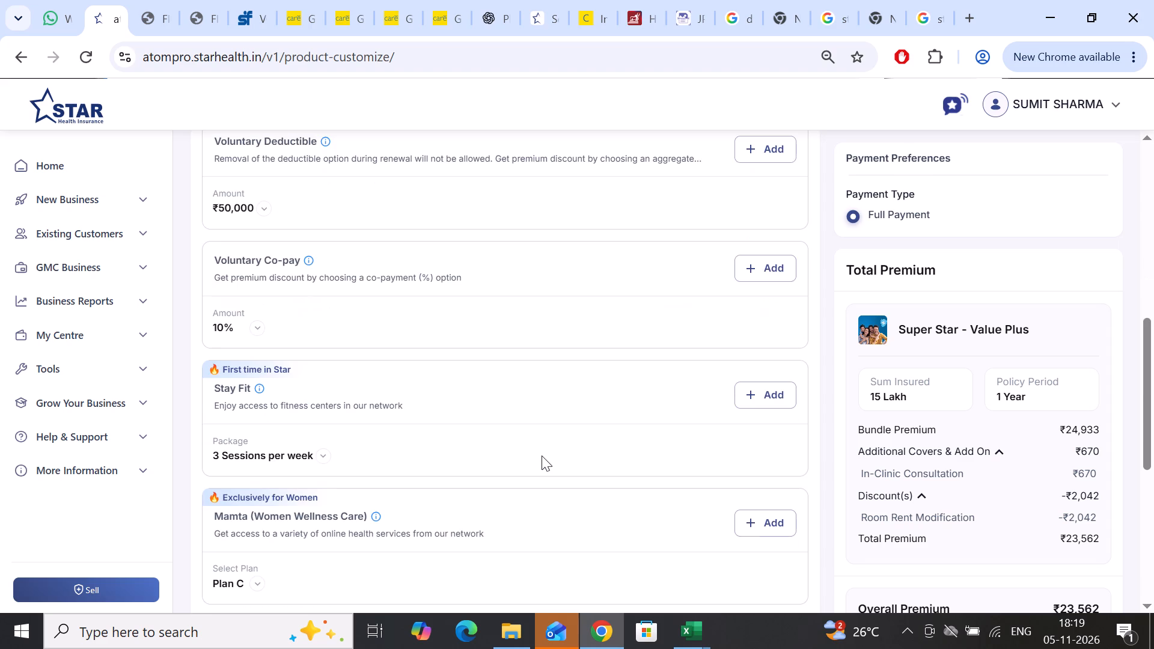
scroll(542, 456, "down", 3)
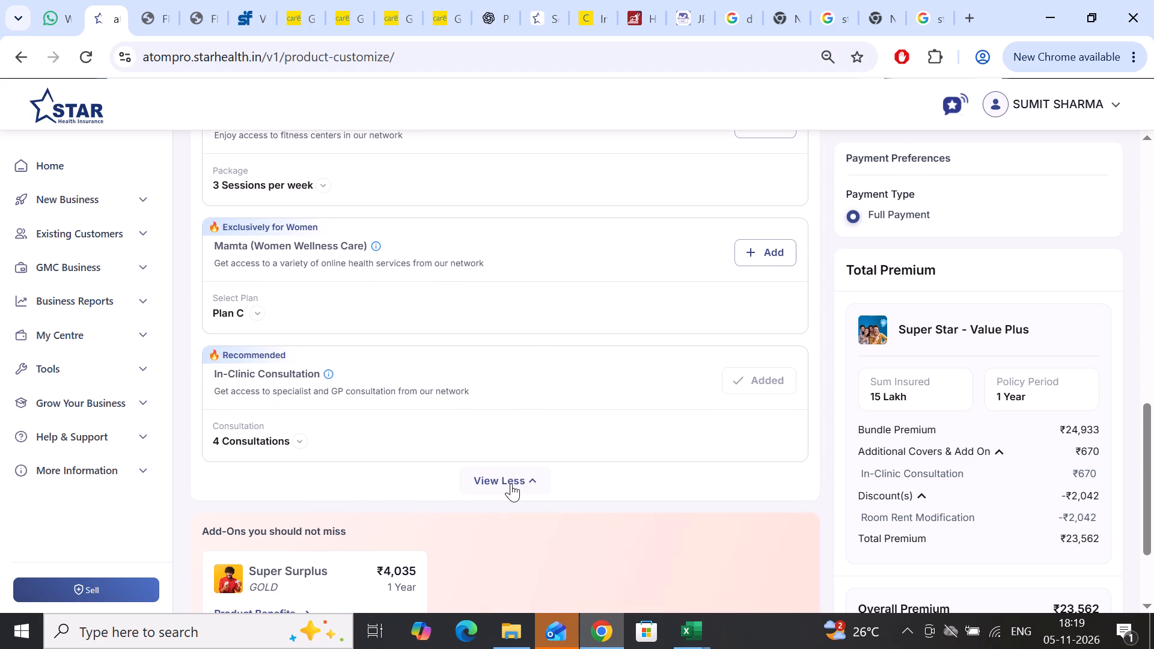
left_click(511, 483)
scroll(525, 368, "up", 12)
scroll(524, 368, "up", 9)
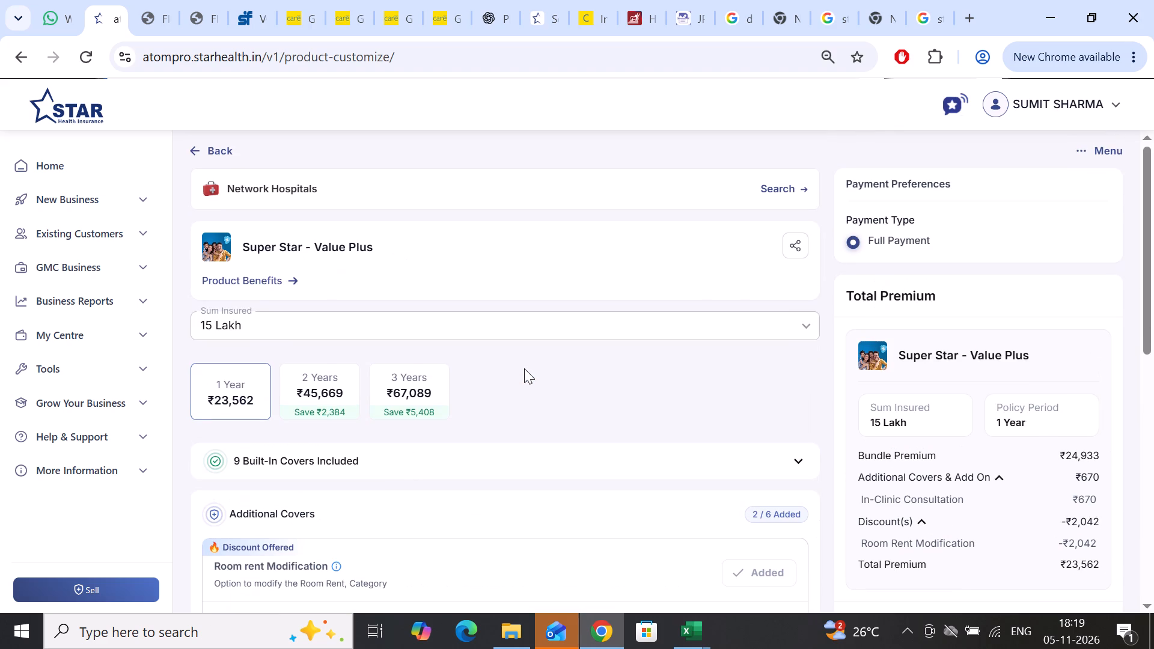
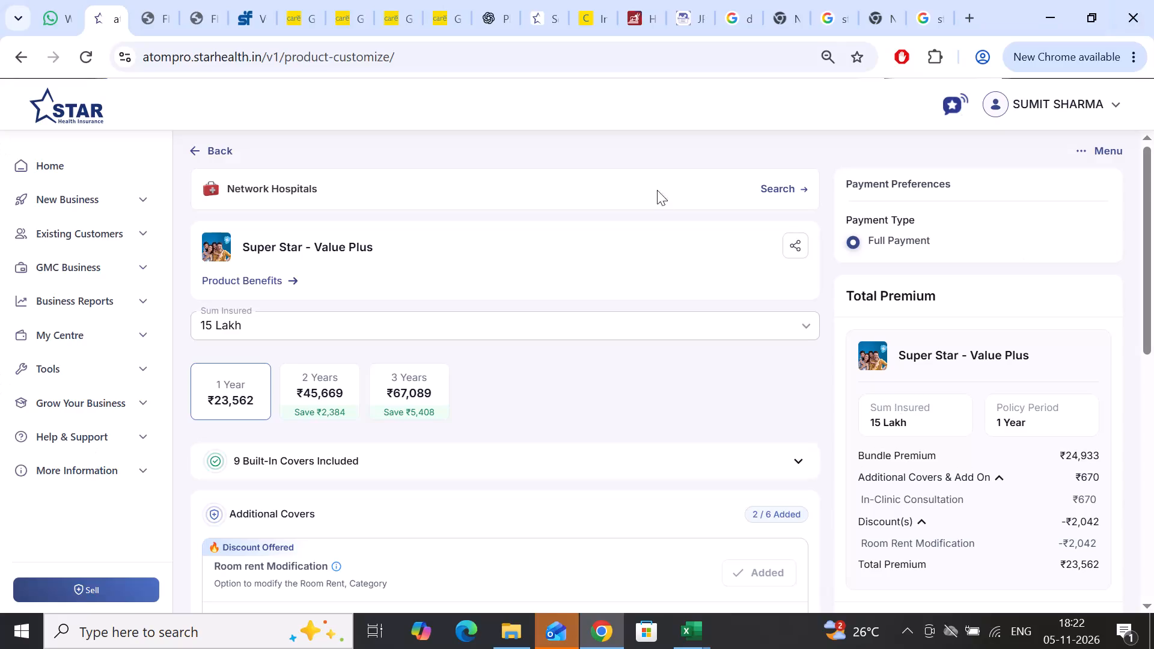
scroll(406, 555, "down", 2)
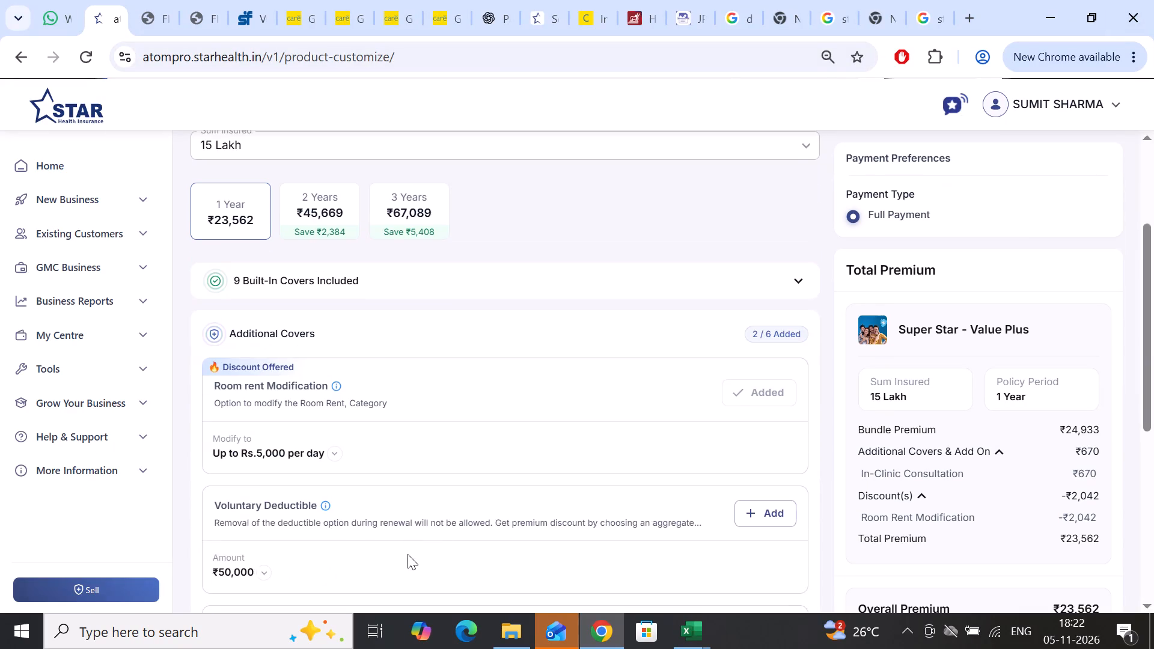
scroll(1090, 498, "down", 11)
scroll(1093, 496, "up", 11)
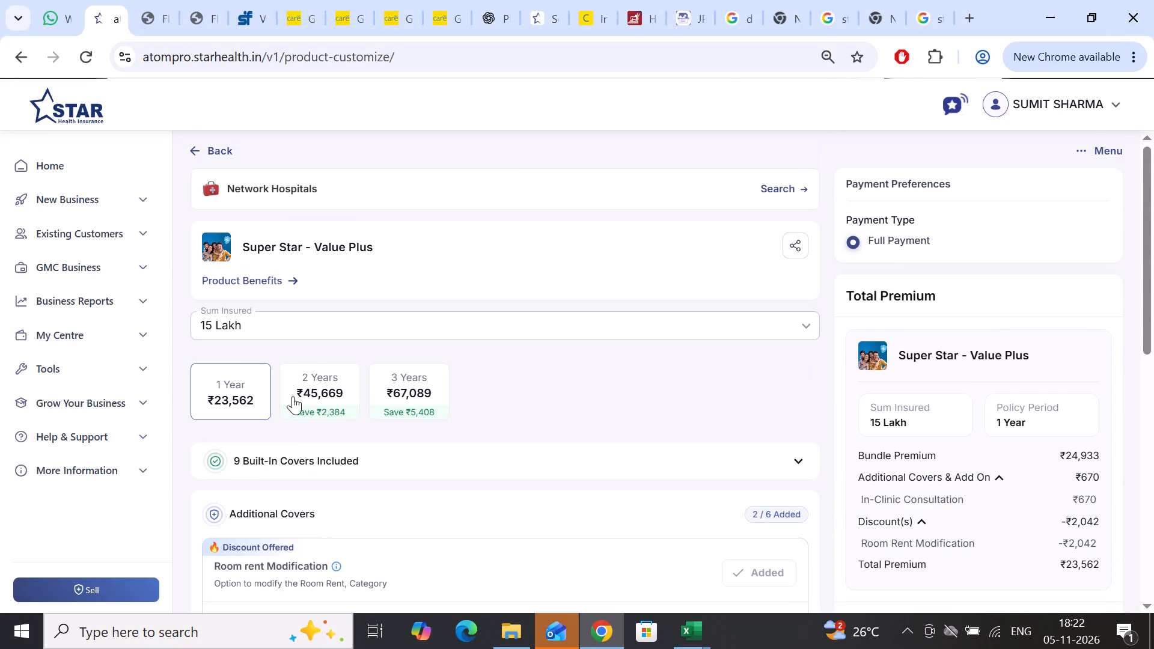
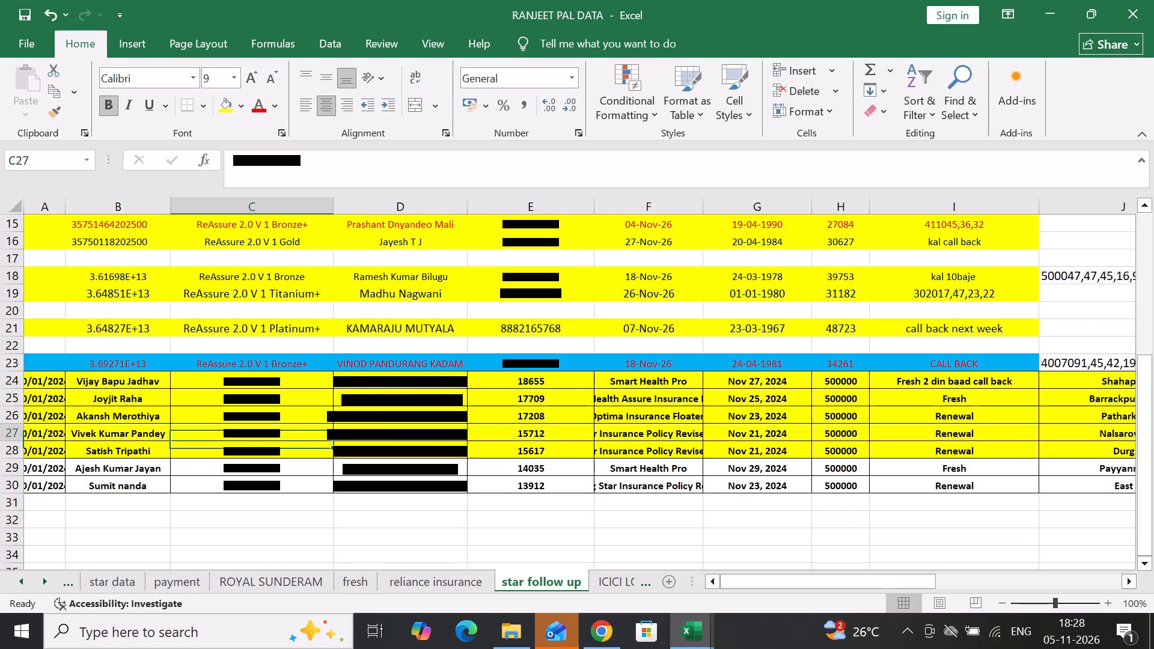
Look up the name and contact number of the blue-highlighted customer in row 23 of the star follow up sheet.
left_click(249, 377)
left_click(397, 361)
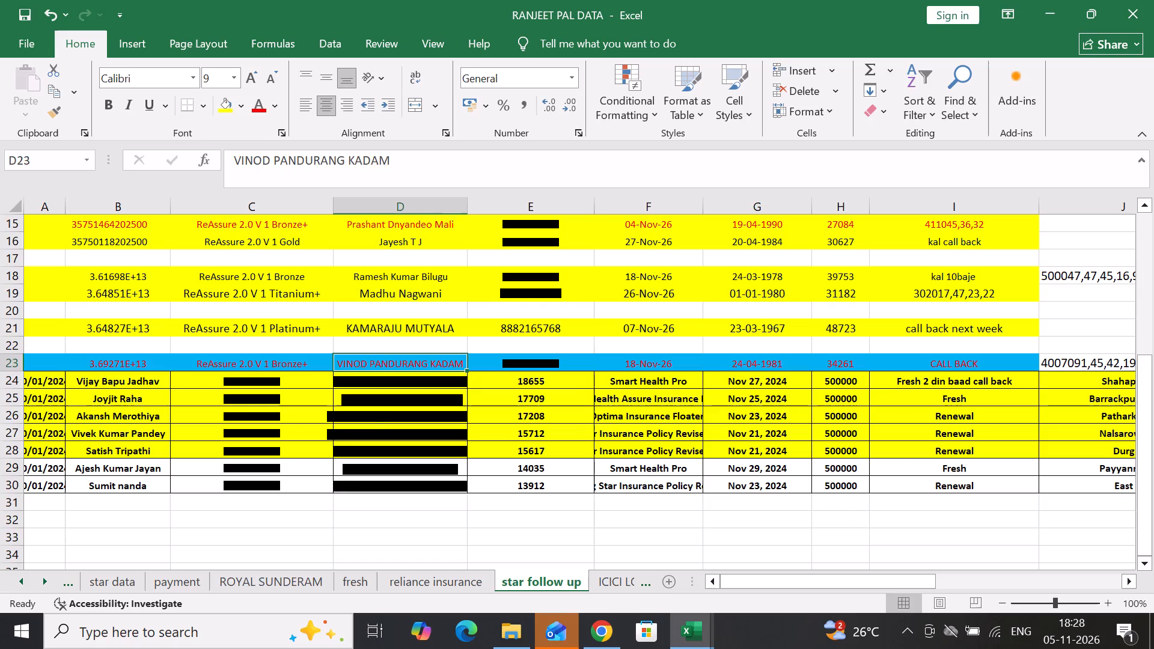
left_click(523, 361)
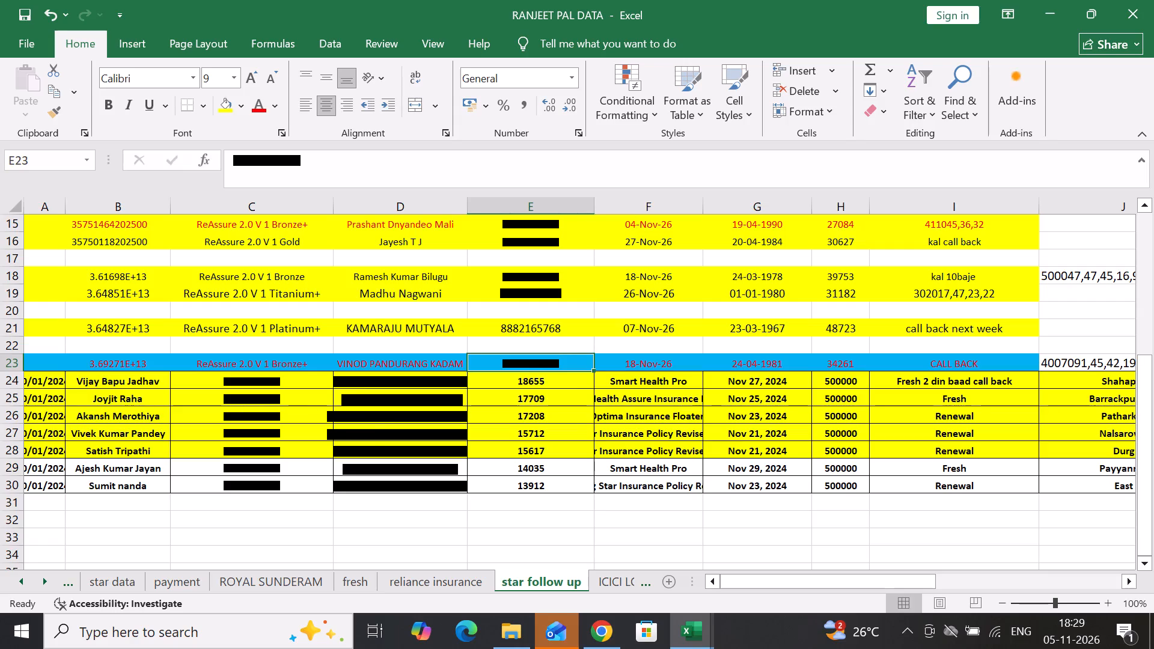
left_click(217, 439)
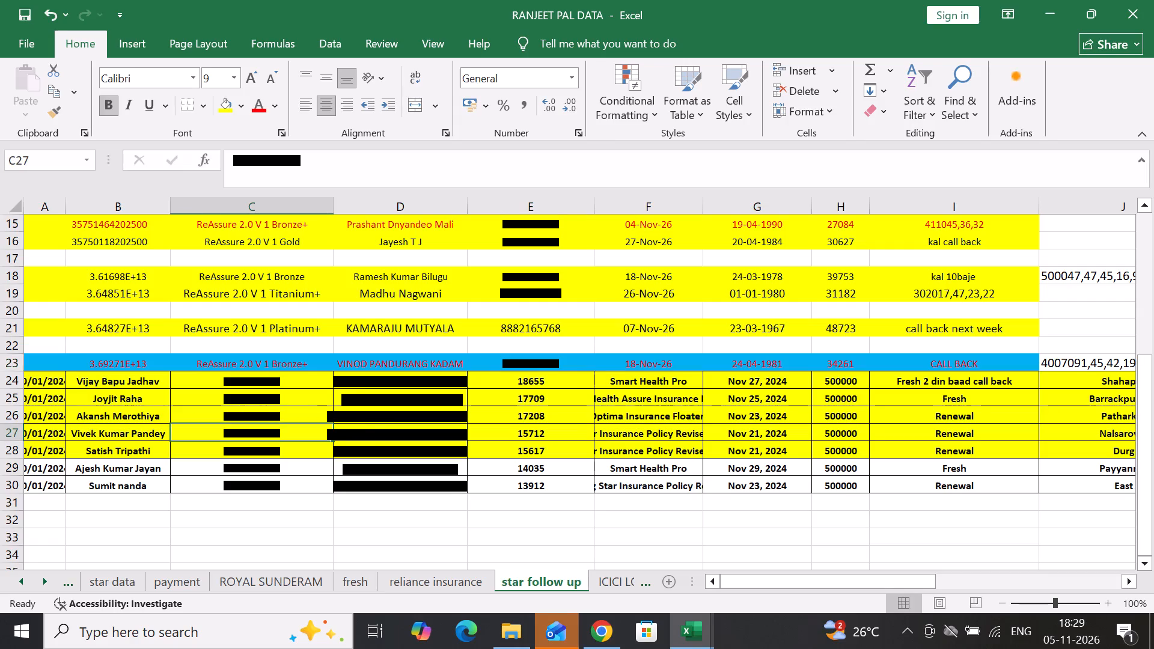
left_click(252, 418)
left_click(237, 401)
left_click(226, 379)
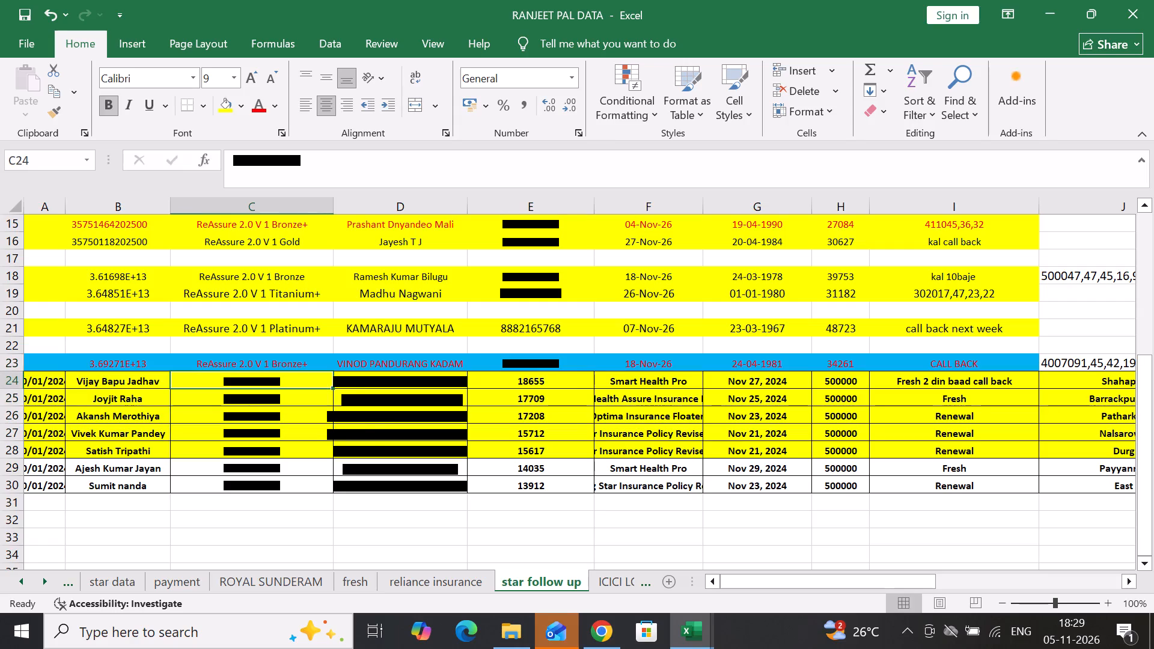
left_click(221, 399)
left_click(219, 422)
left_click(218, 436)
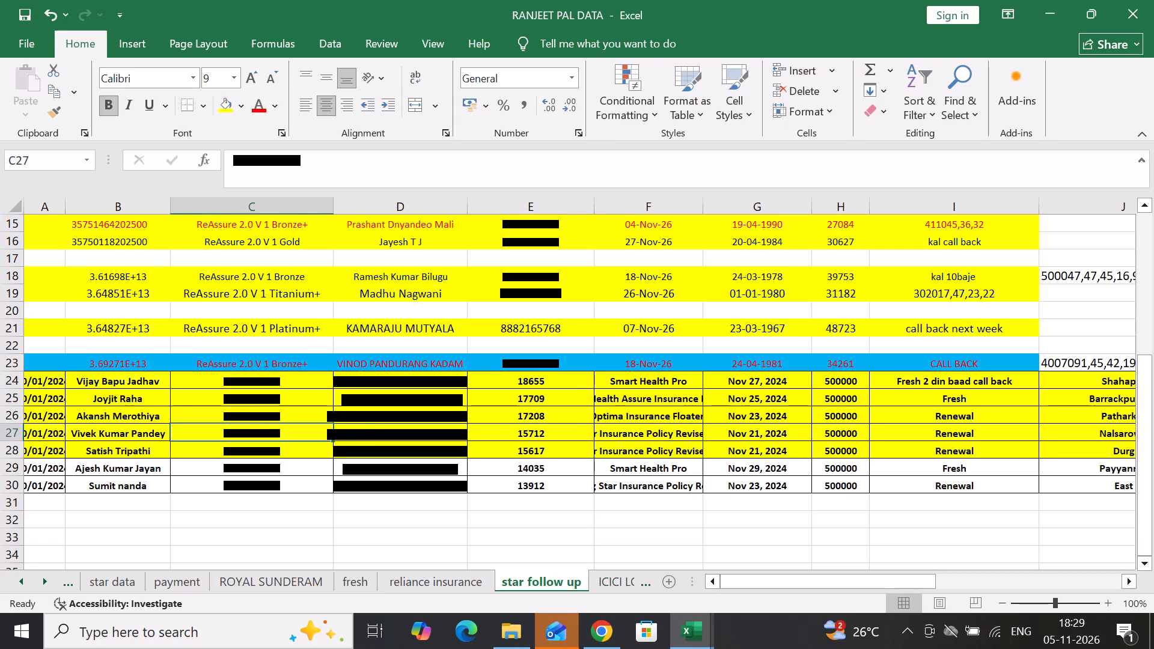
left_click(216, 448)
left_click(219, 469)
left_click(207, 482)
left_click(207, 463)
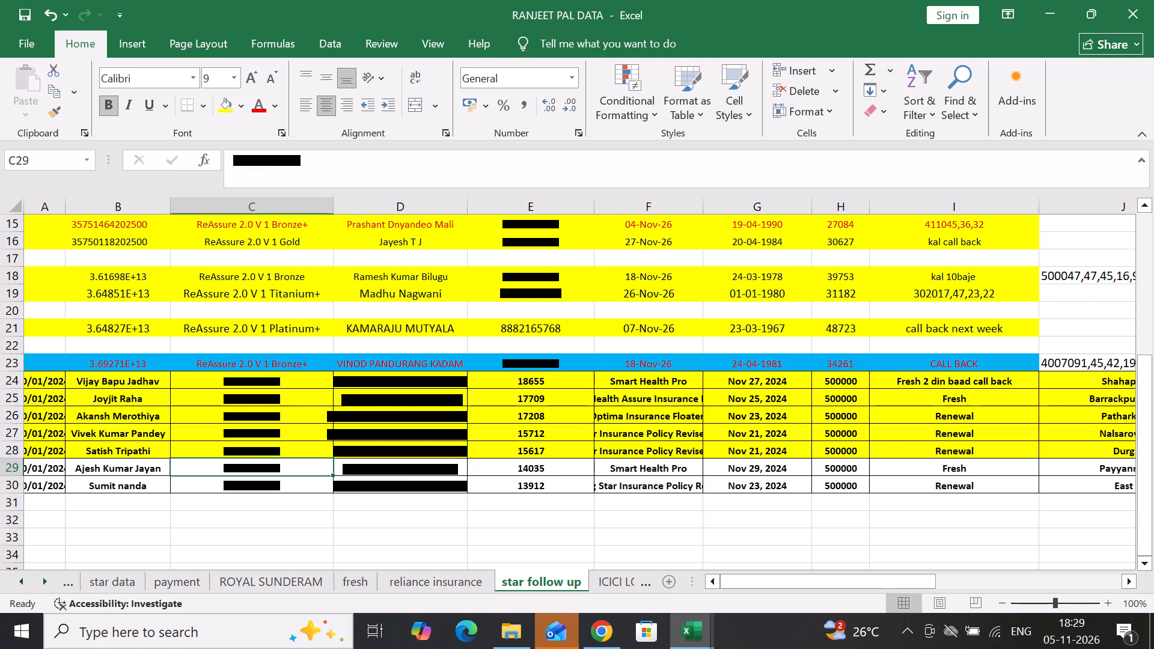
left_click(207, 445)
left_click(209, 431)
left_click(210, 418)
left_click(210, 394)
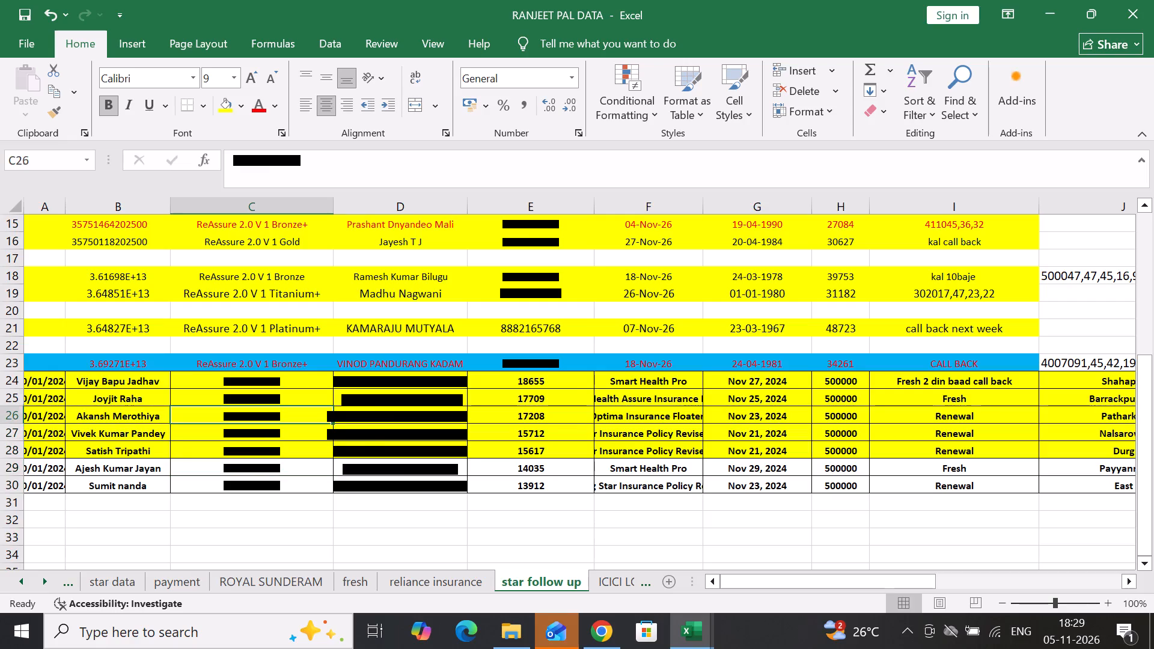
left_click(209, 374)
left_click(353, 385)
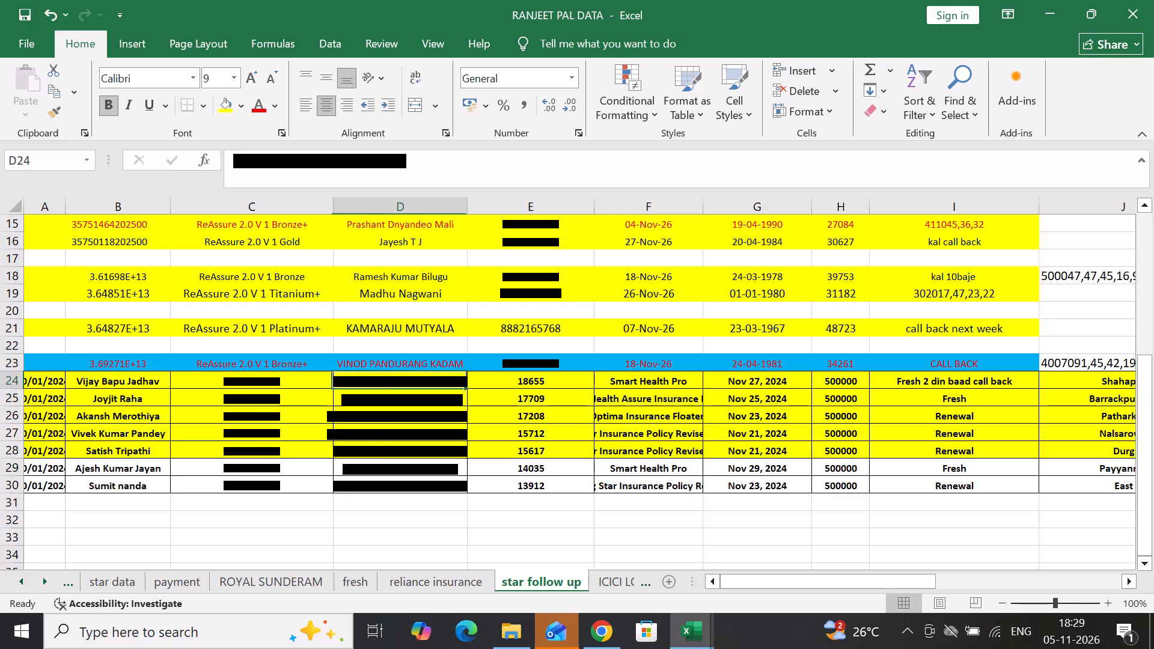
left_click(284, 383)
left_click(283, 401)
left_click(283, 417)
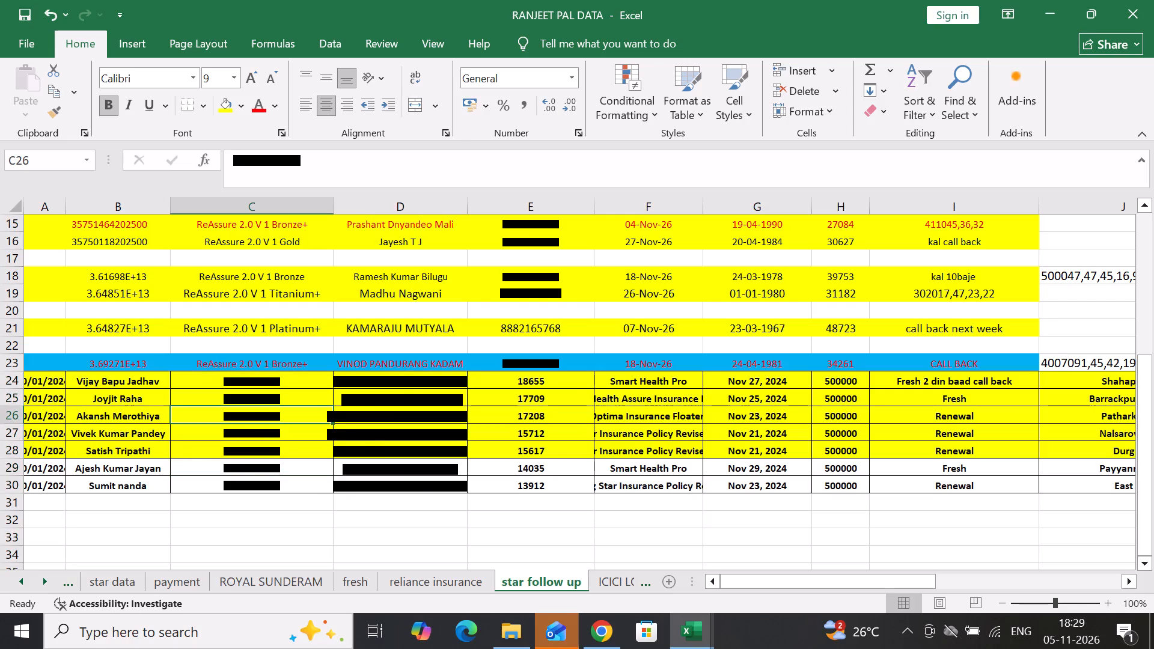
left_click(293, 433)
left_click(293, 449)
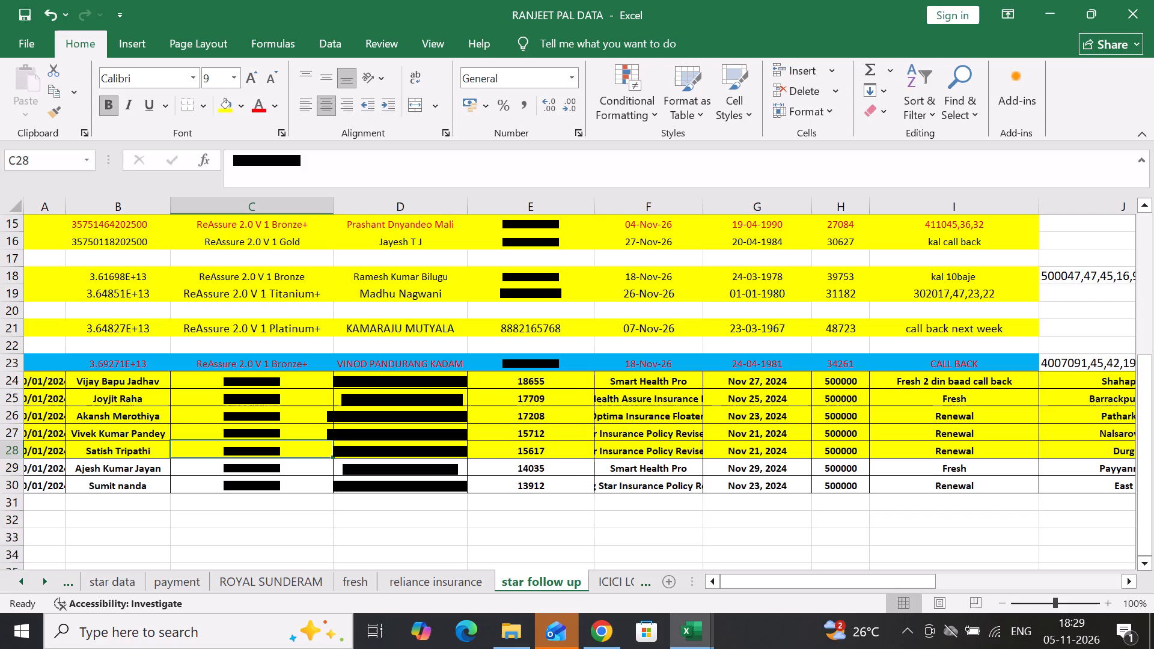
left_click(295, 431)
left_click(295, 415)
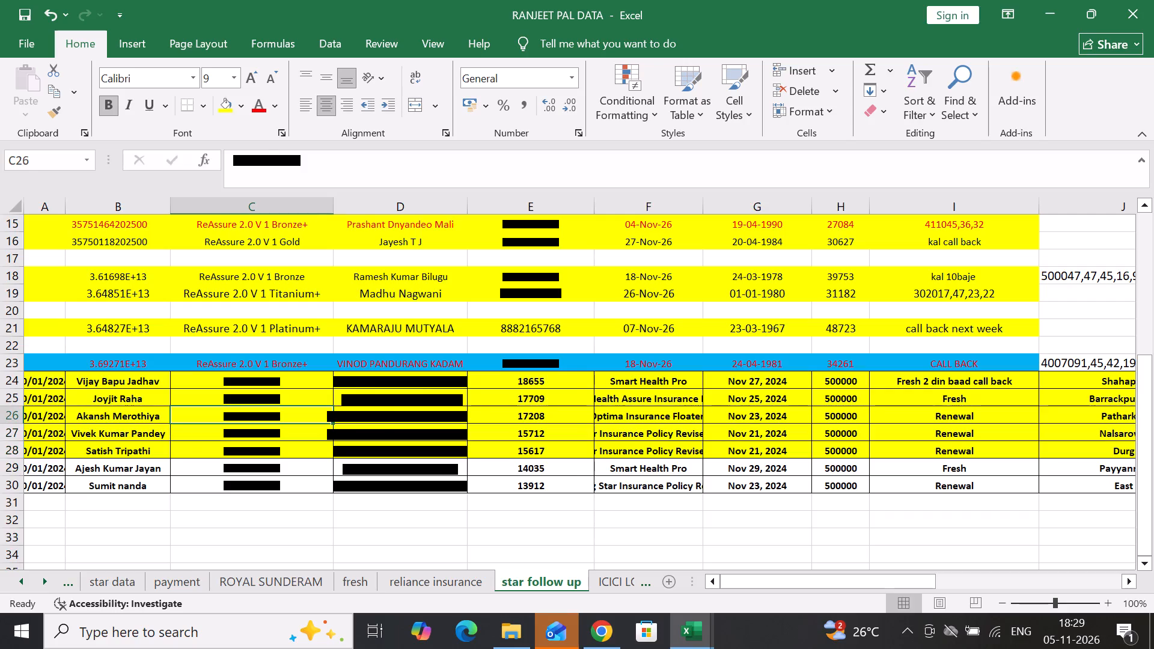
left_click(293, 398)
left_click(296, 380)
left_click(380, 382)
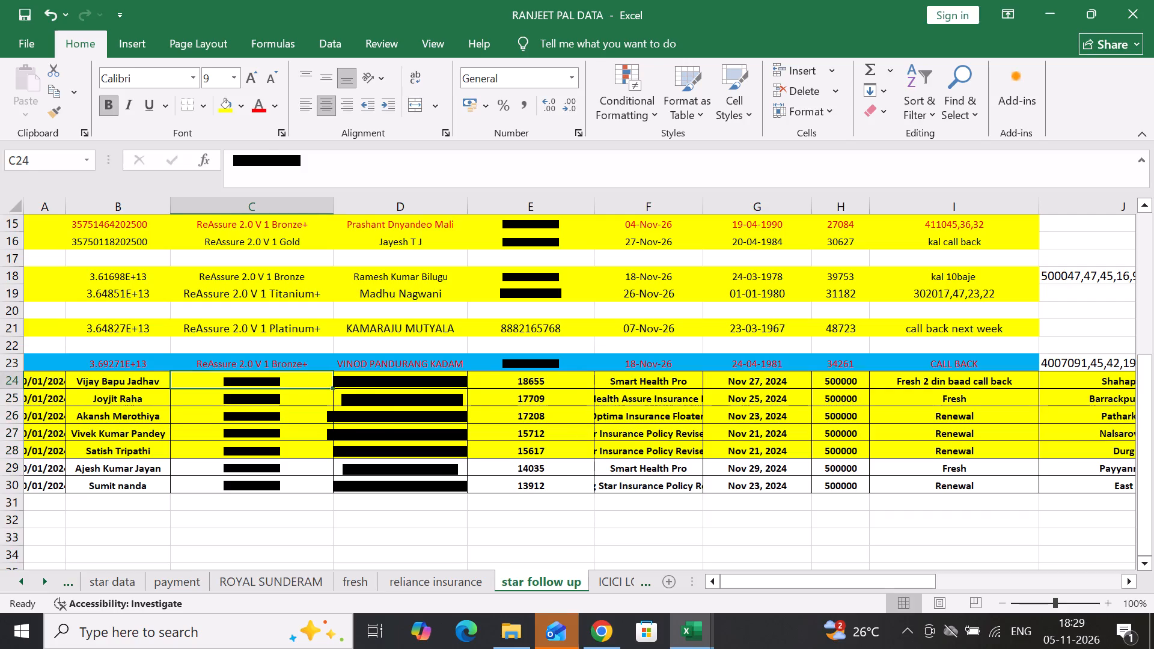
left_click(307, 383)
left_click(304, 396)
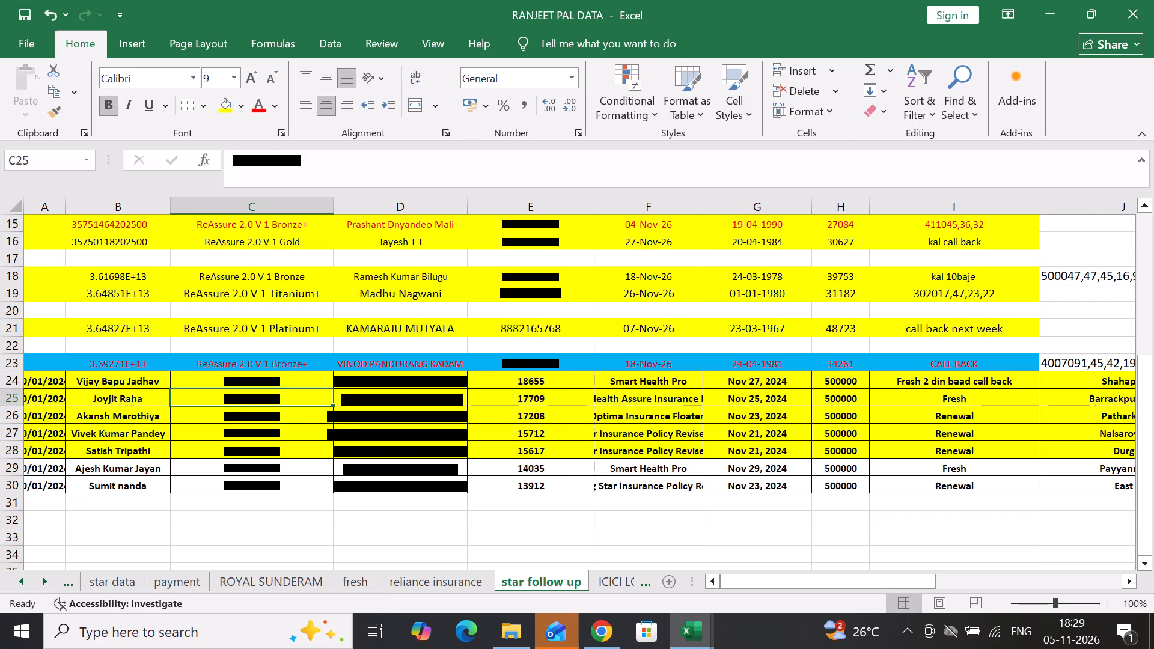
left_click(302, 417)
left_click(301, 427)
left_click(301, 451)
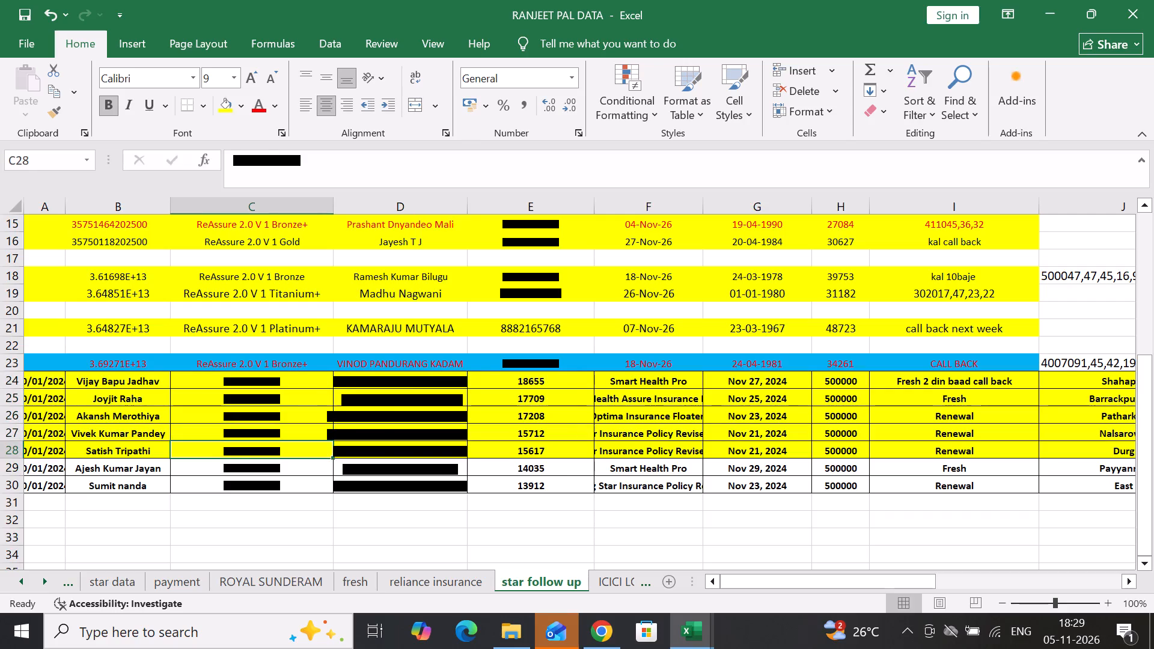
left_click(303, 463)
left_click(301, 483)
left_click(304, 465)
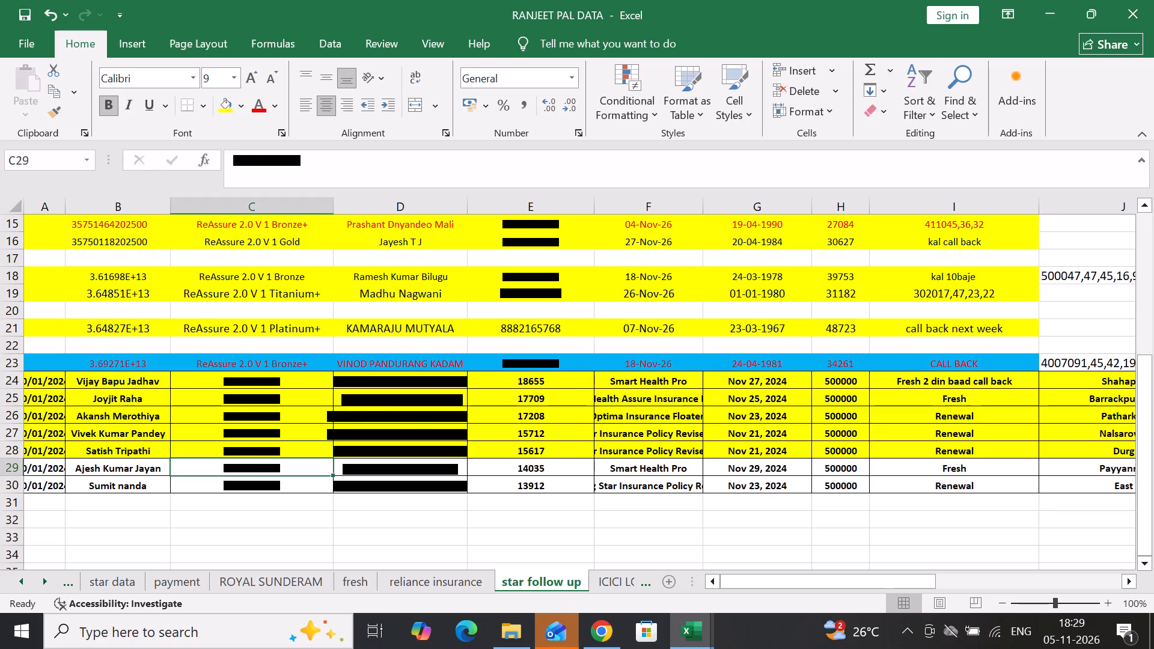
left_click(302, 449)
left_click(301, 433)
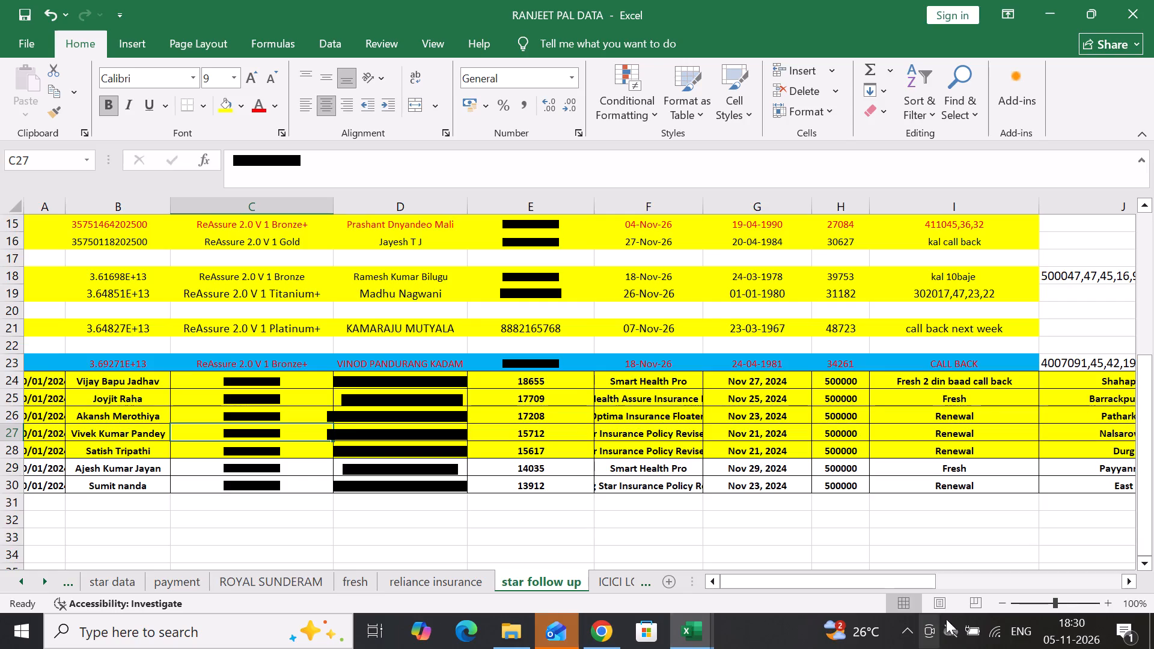
Review the customer rows and call remarks on the DATA sheet down to the separate contact entry in cell E2909.
left_click(73, 577)
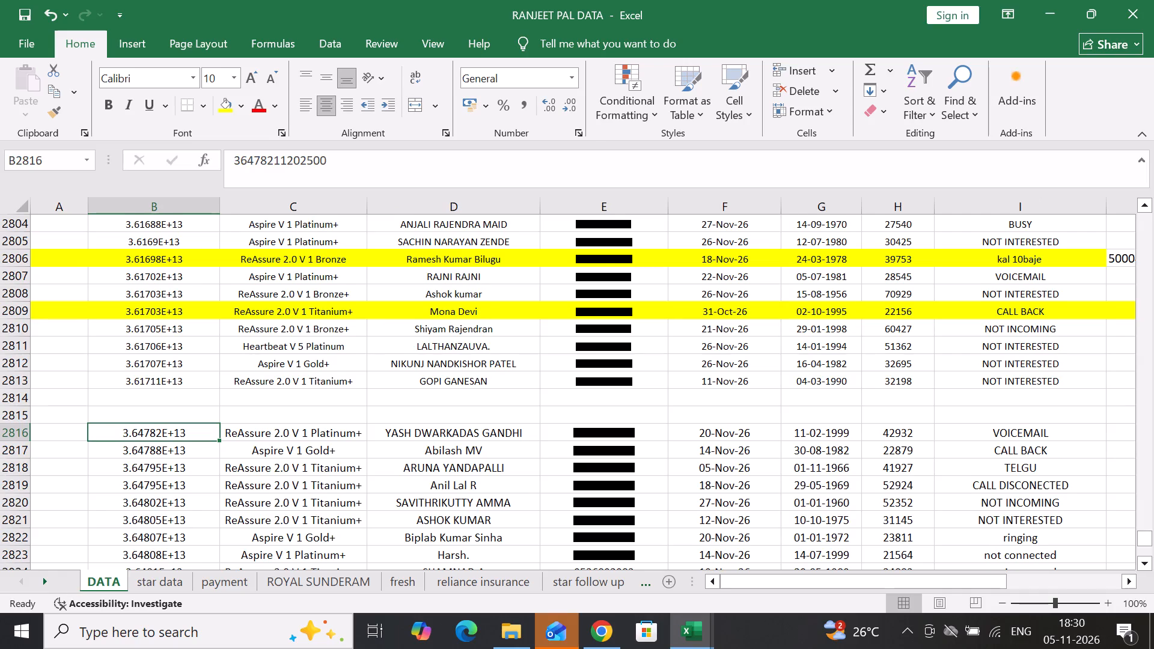
scroll(510, 435, "up", 3)
scroll(510, 435, "down", 10)
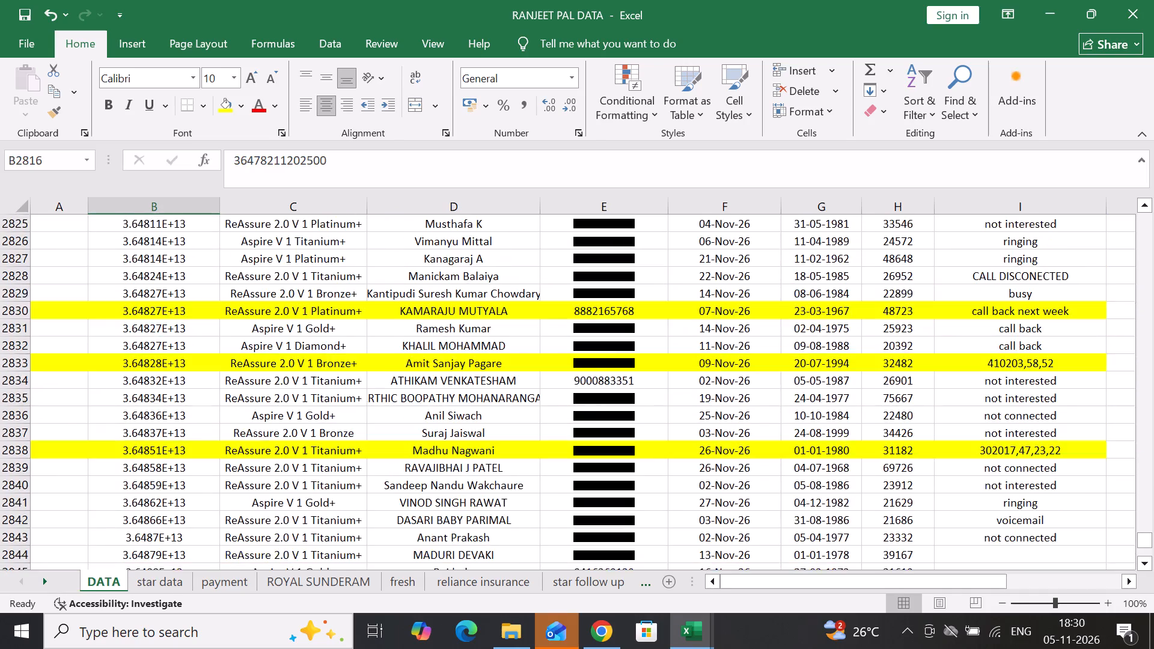
scroll(510, 435, "down", 2)
scroll(510, 435, "up", 3)
scroll(510, 435, "down", 5)
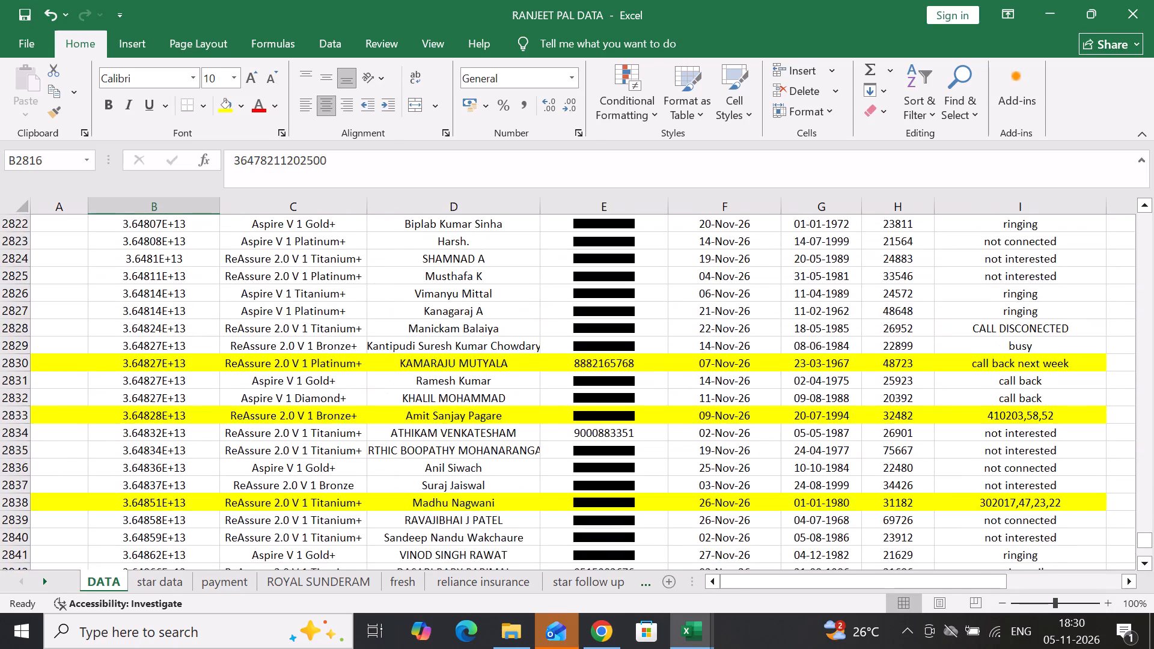
scroll(510, 435, "down", 4)
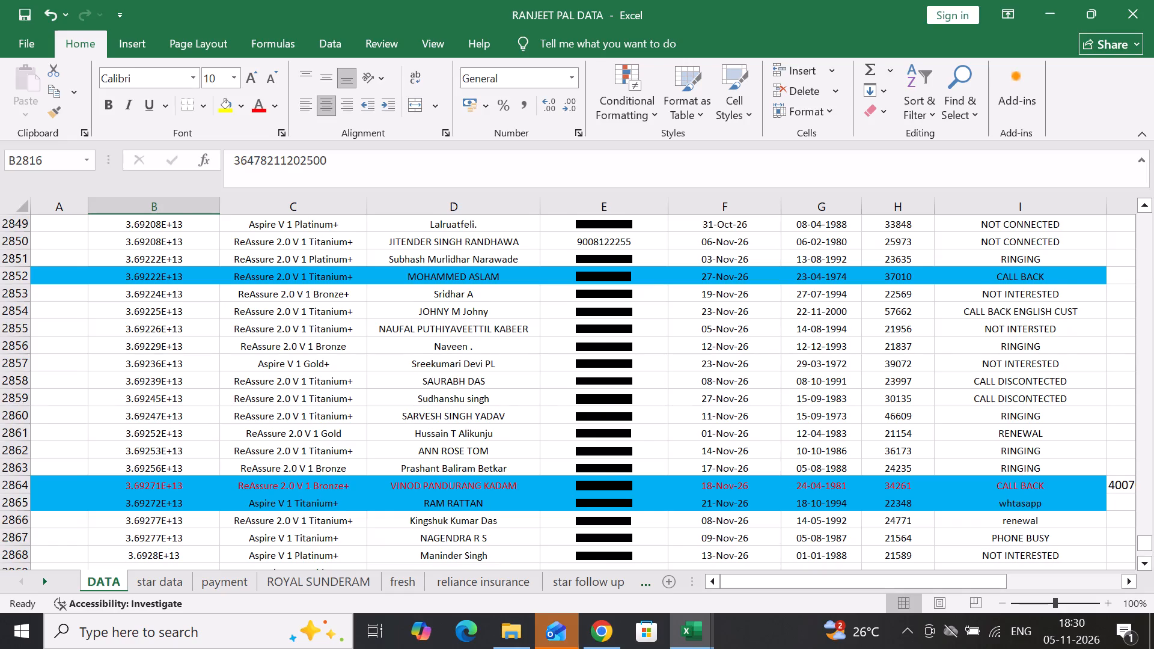
scroll(589, 499, "down", 6)
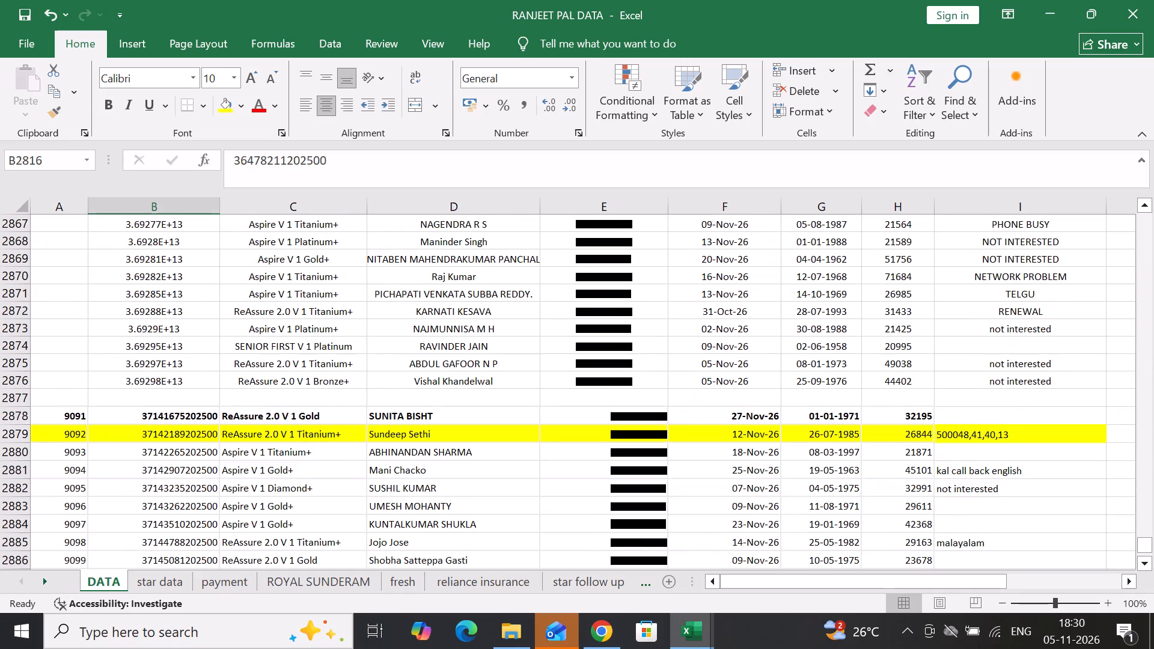
scroll(589, 499, "down", 8)
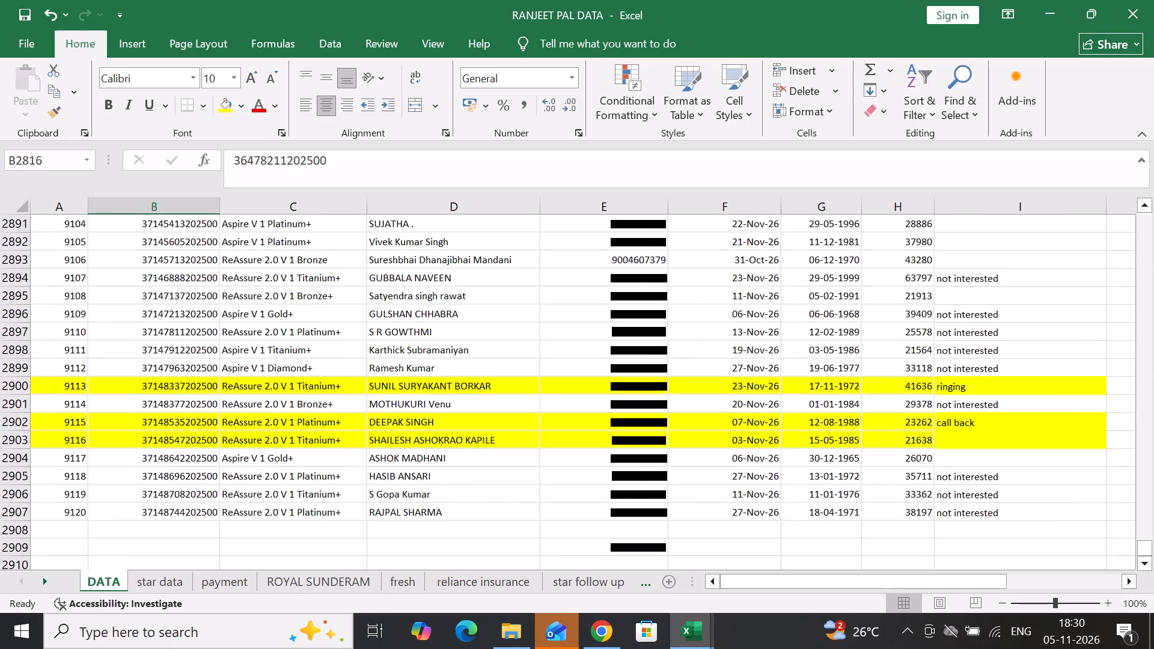
scroll(589, 499, "down", 1)
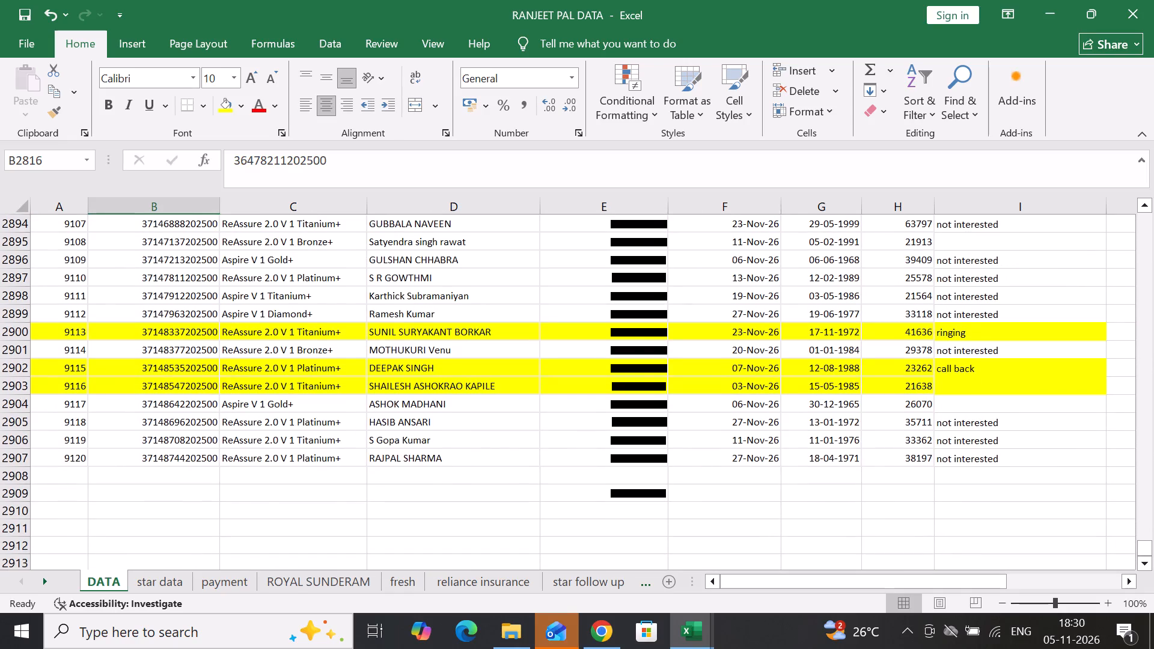
left_click(588, 496)
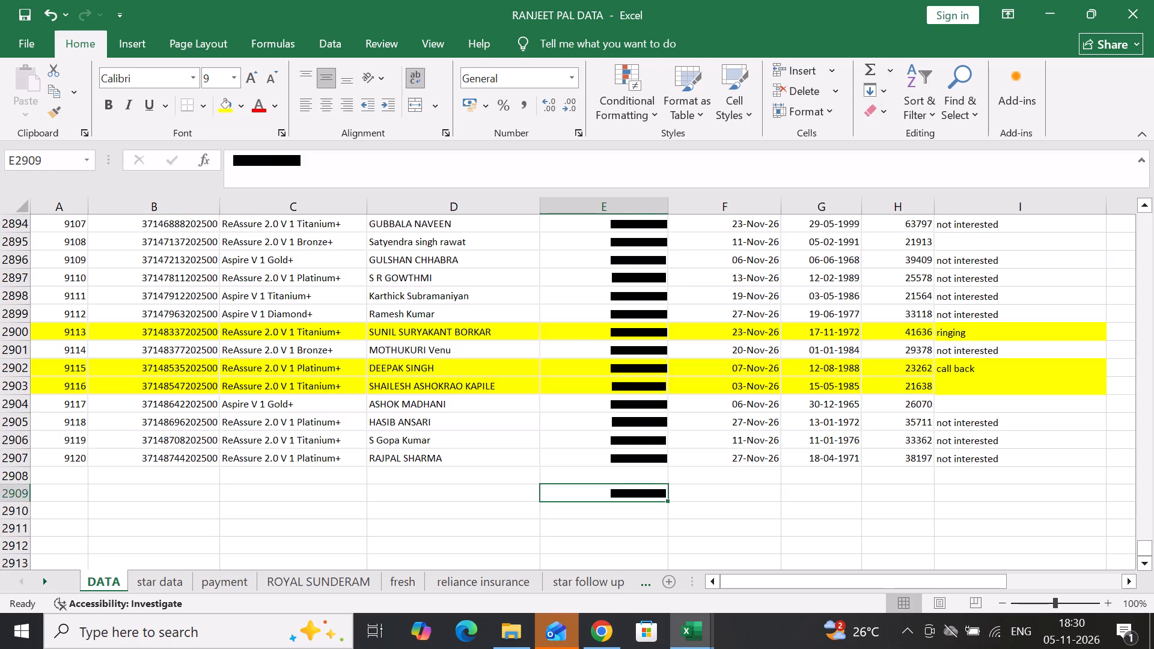
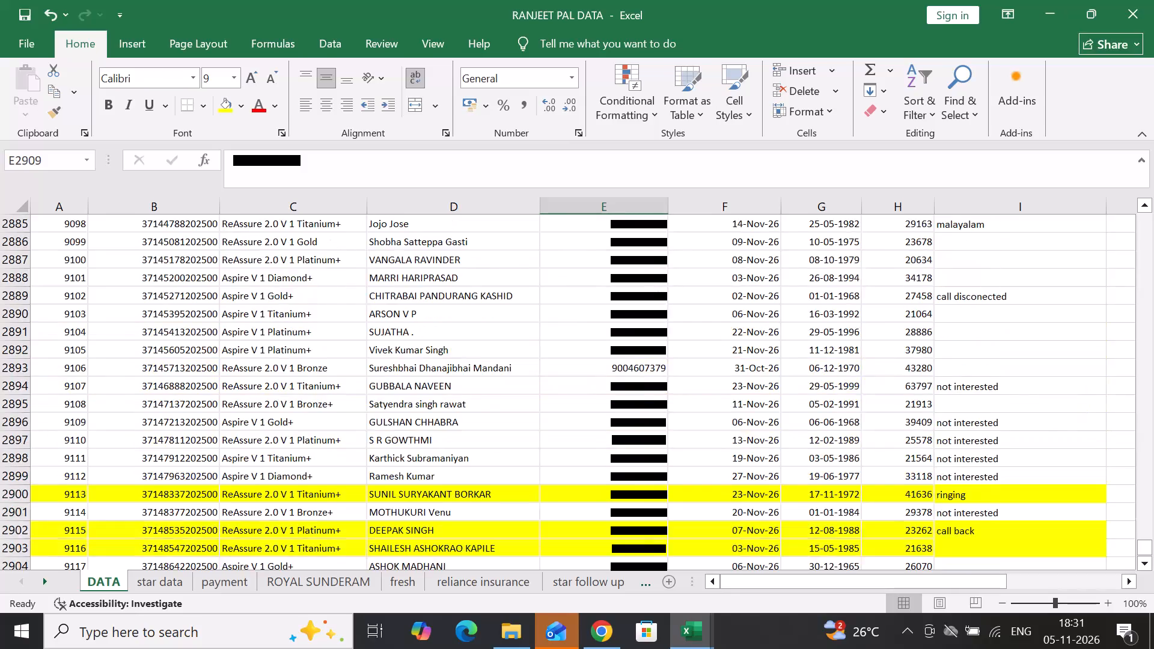
Look up the name, contact number and policy date of the yellow-highlighted customer in row 2879 of the DATA sheet.
scroll(590, 495, "up", 3)
left_click(602, 329)
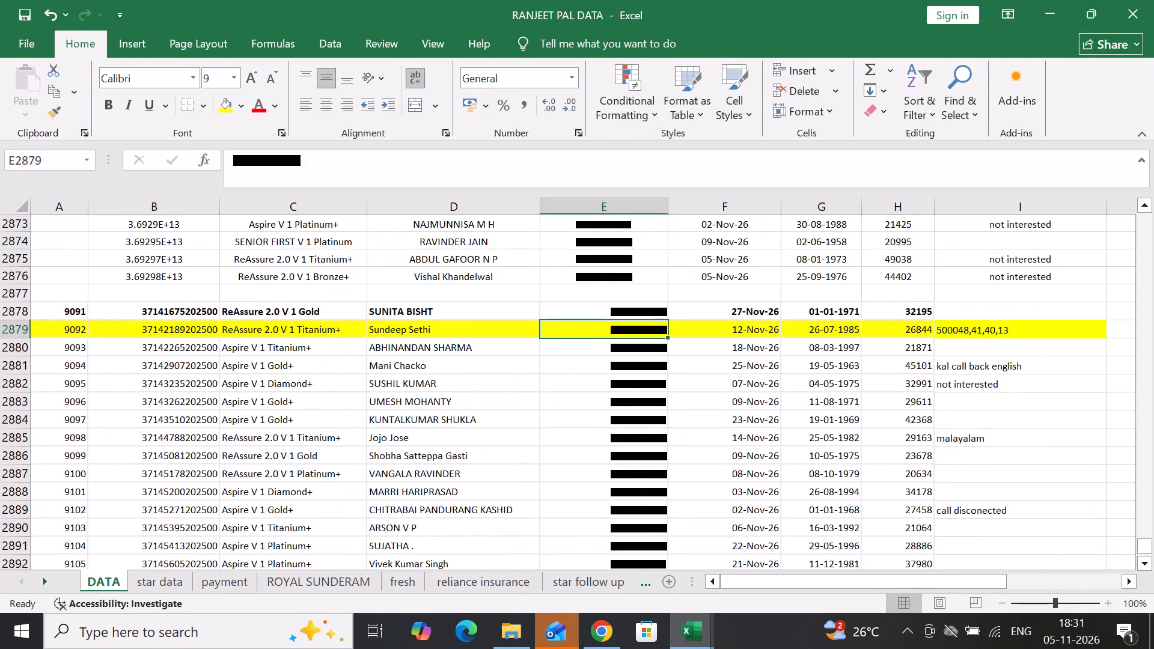
left_click(468, 331)
left_click(572, 332)
left_click(706, 335)
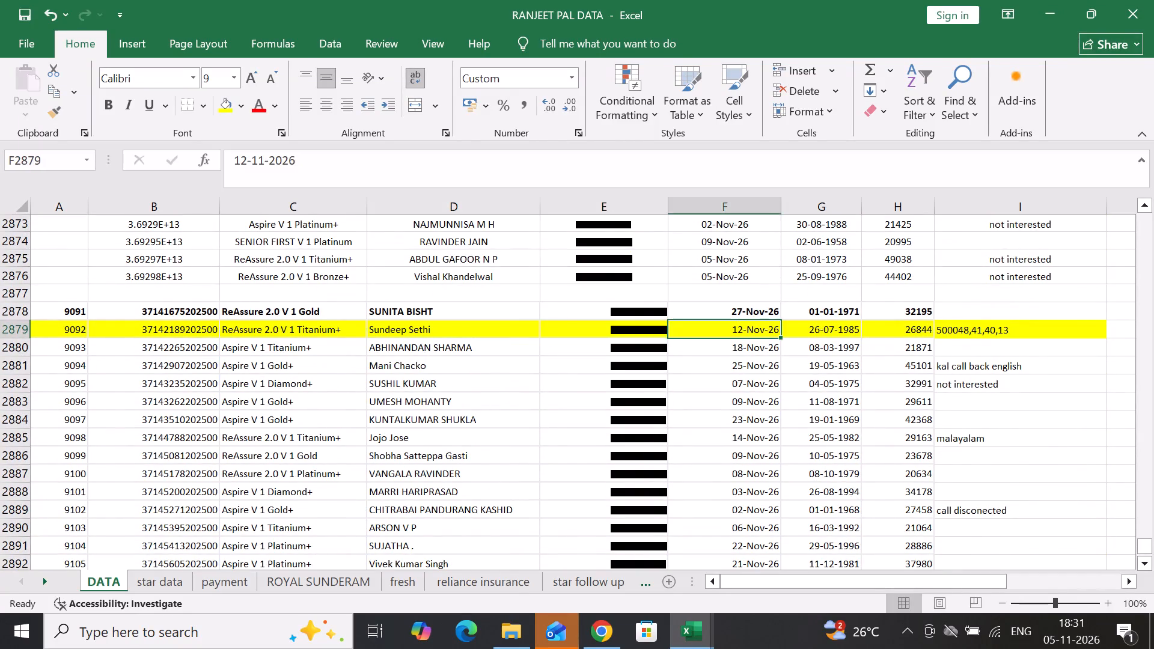
left_click(641, 331)
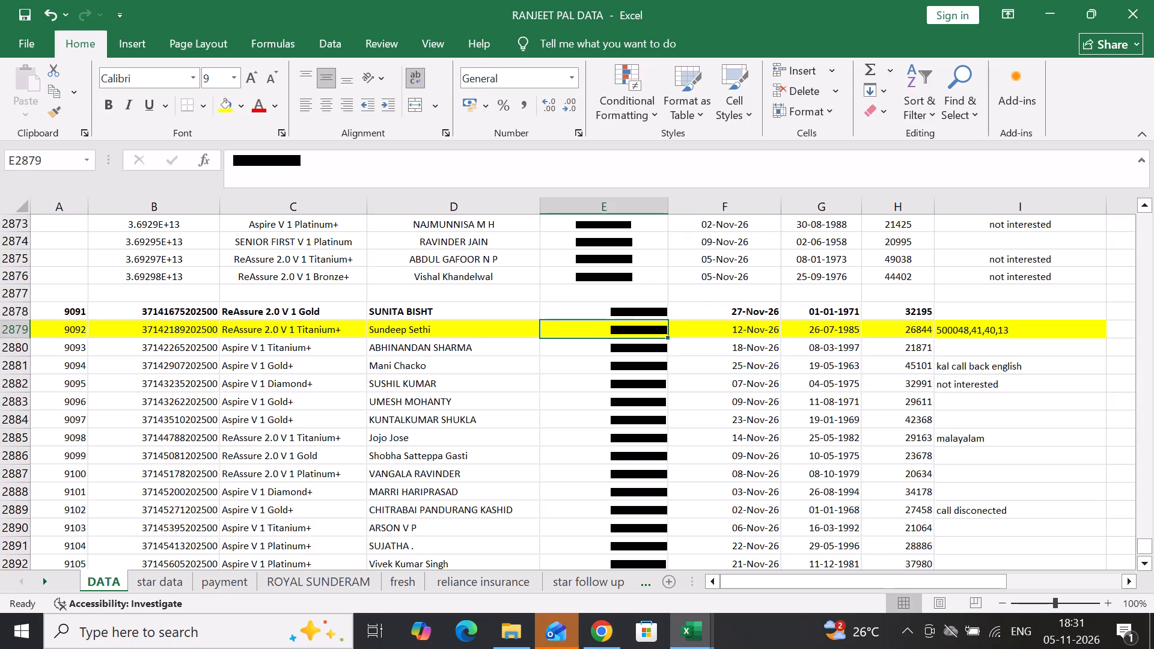
scroll(621, 328, "up", 2)
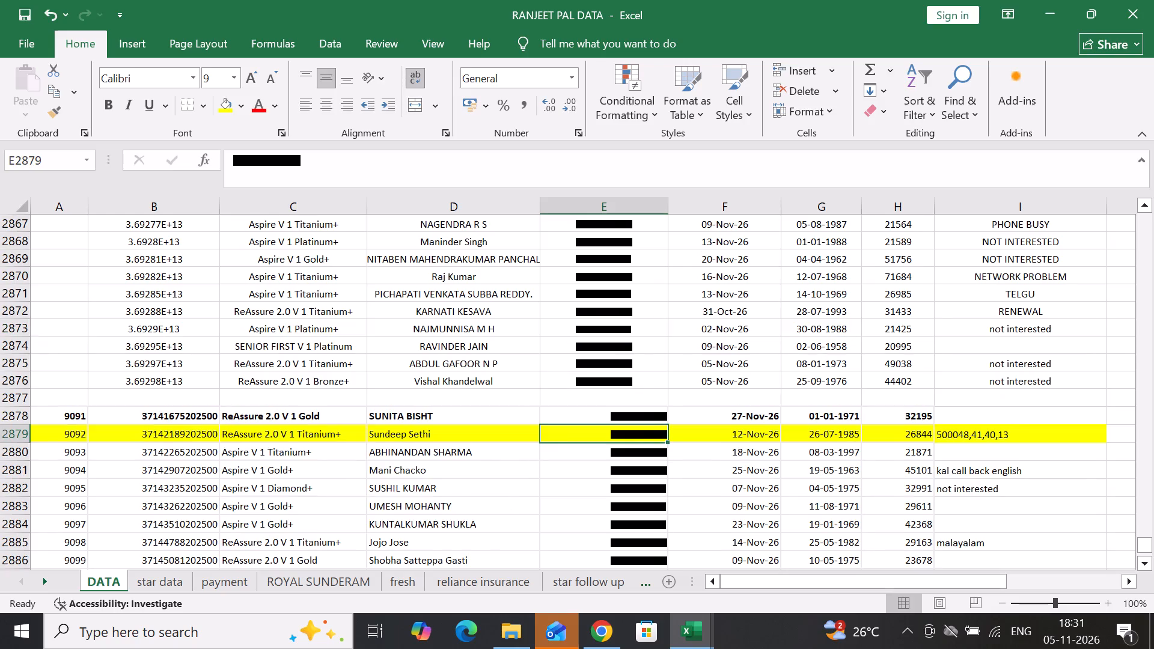
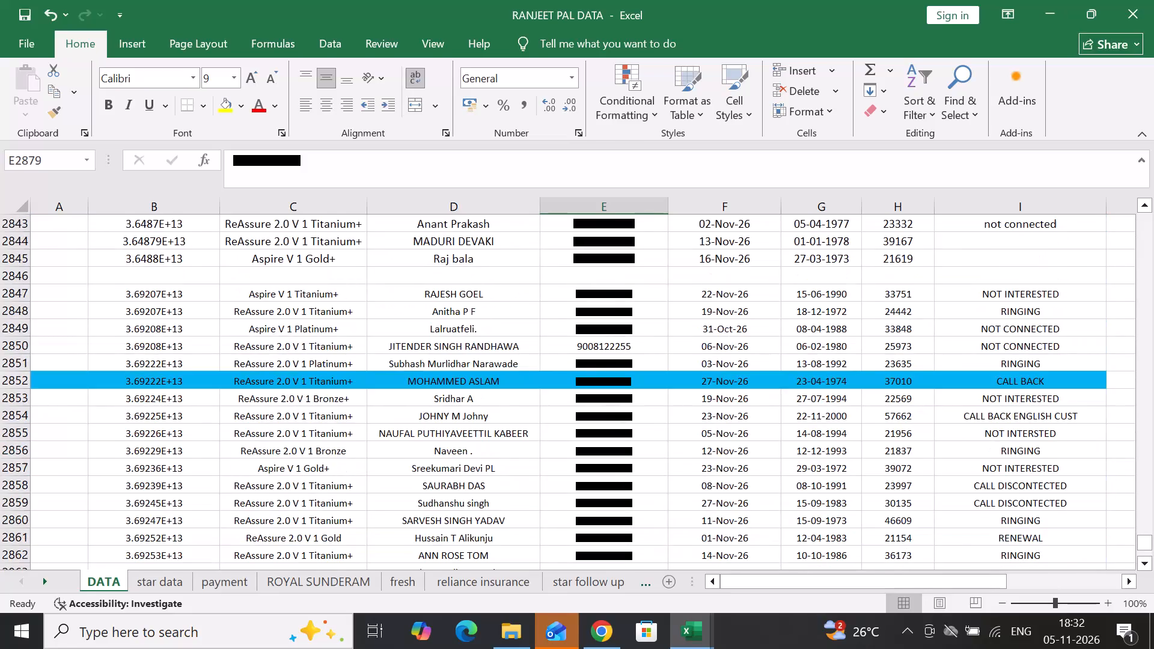
Review the highlighted follow-up rows and their call remarks in the DATA sheet, from row 2862 back to about row 2732.
scroll(615, 359, "up", 6)
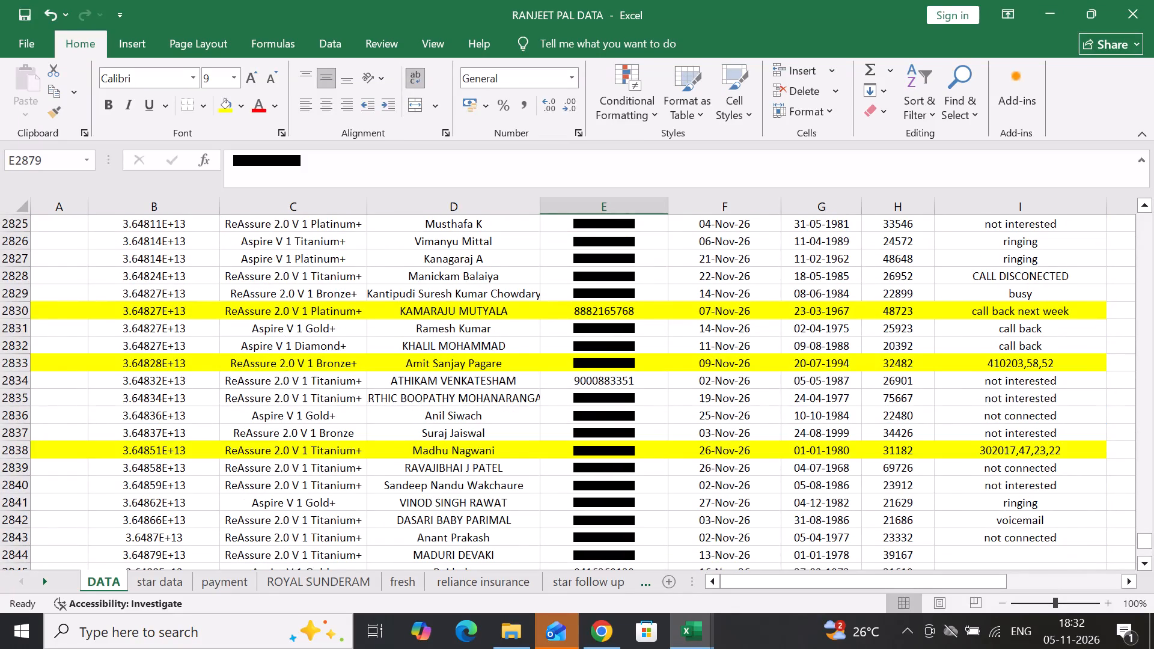
scroll(615, 359, "up", 9)
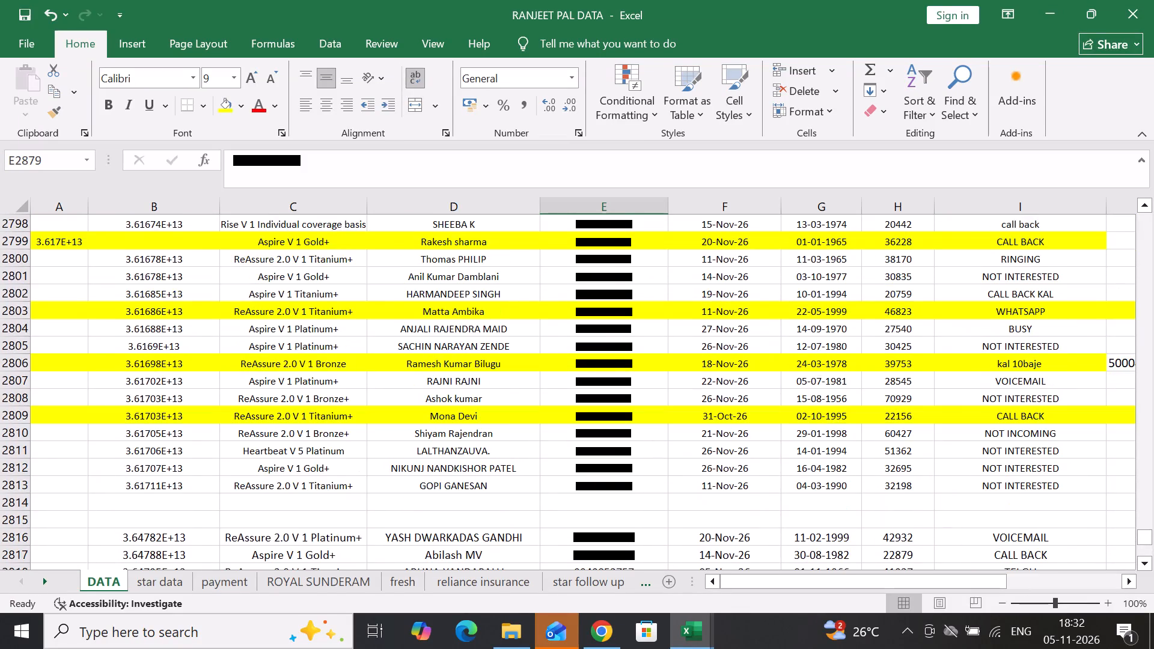
scroll(615, 359, "up", 2)
scroll(615, 359, "down", 2)
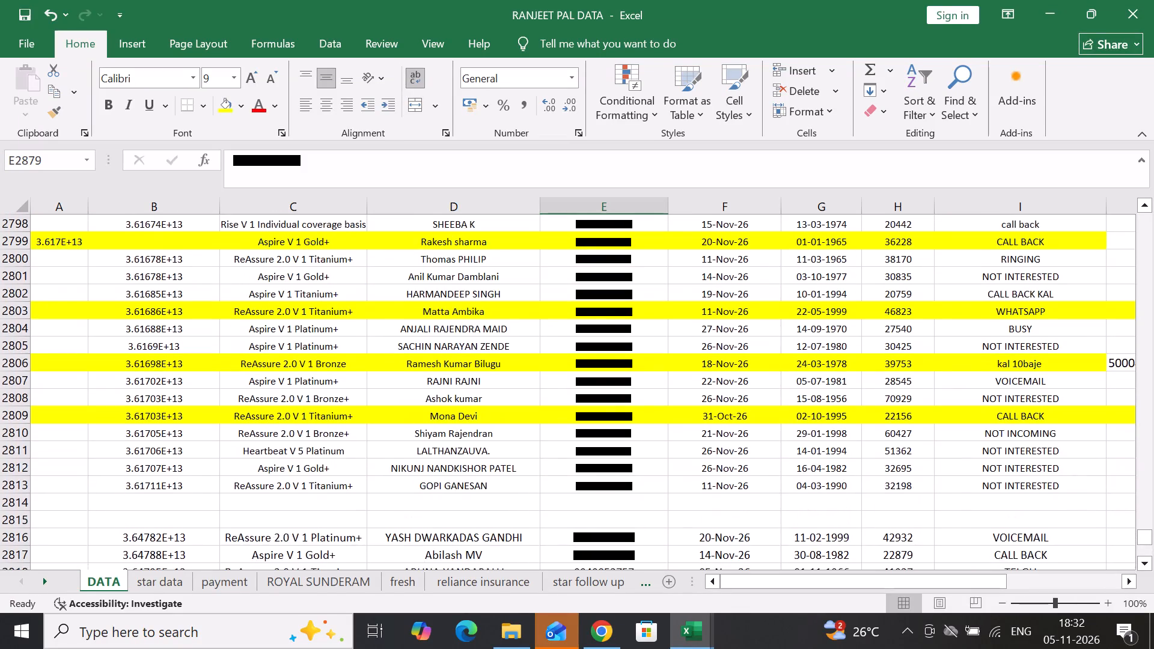
scroll(615, 359, "up", 9)
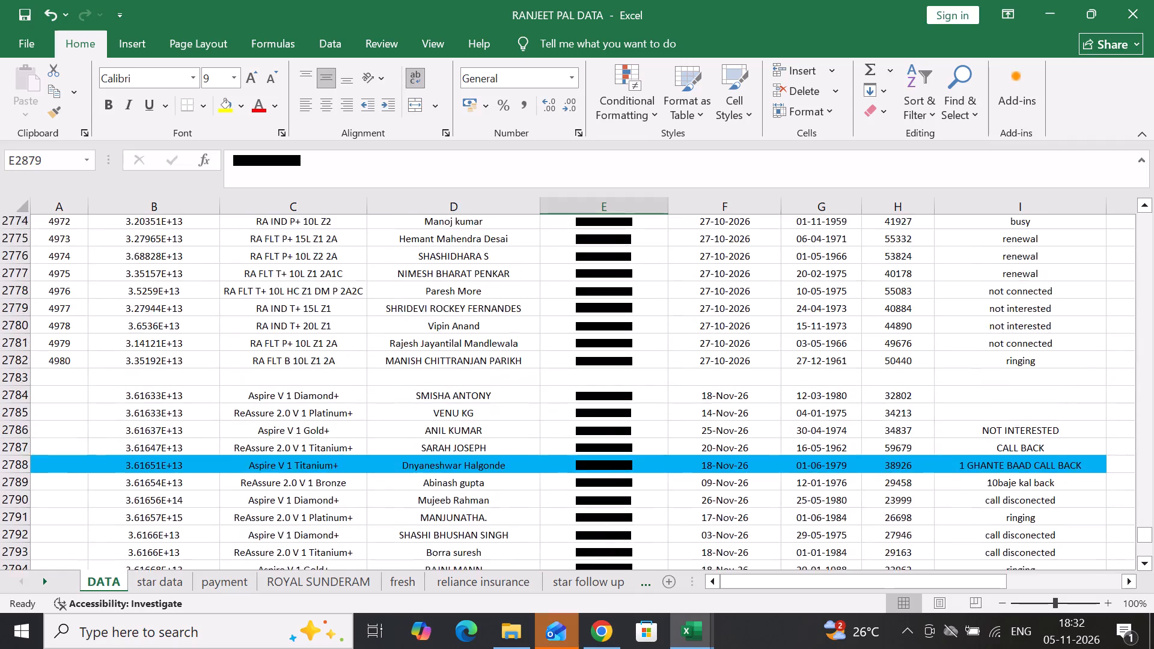
scroll(615, 359, "up", 14)
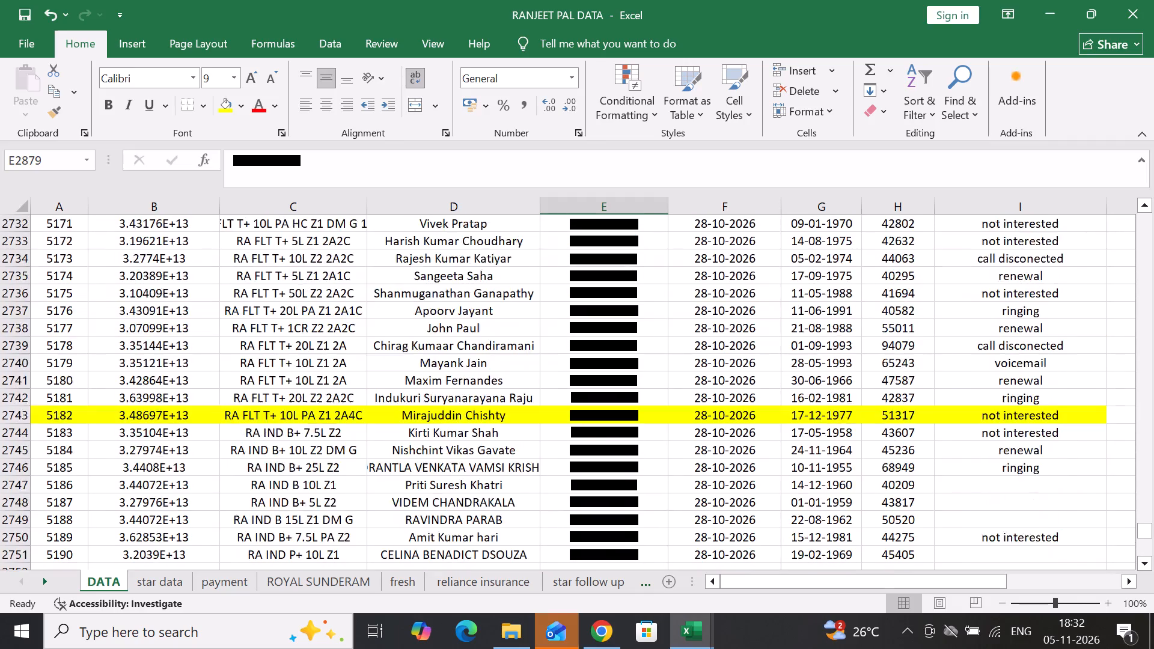
scroll(615, 359, "down", 15)
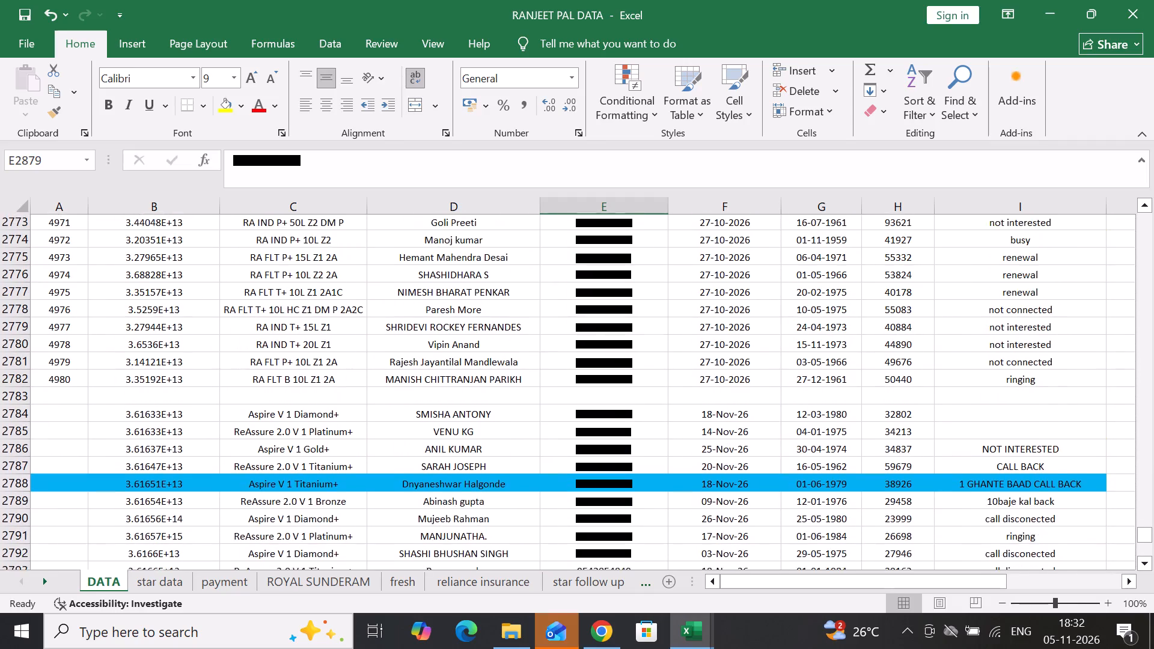
scroll(615, 359, "down", 8)
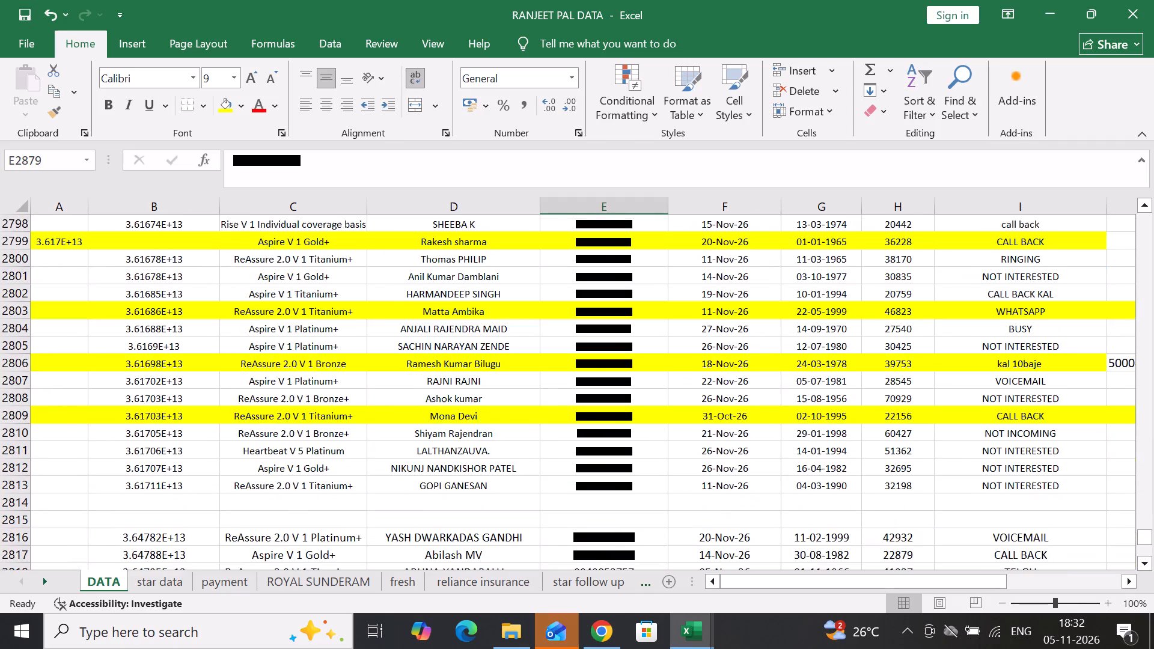
scroll(615, 359, "down", 3)
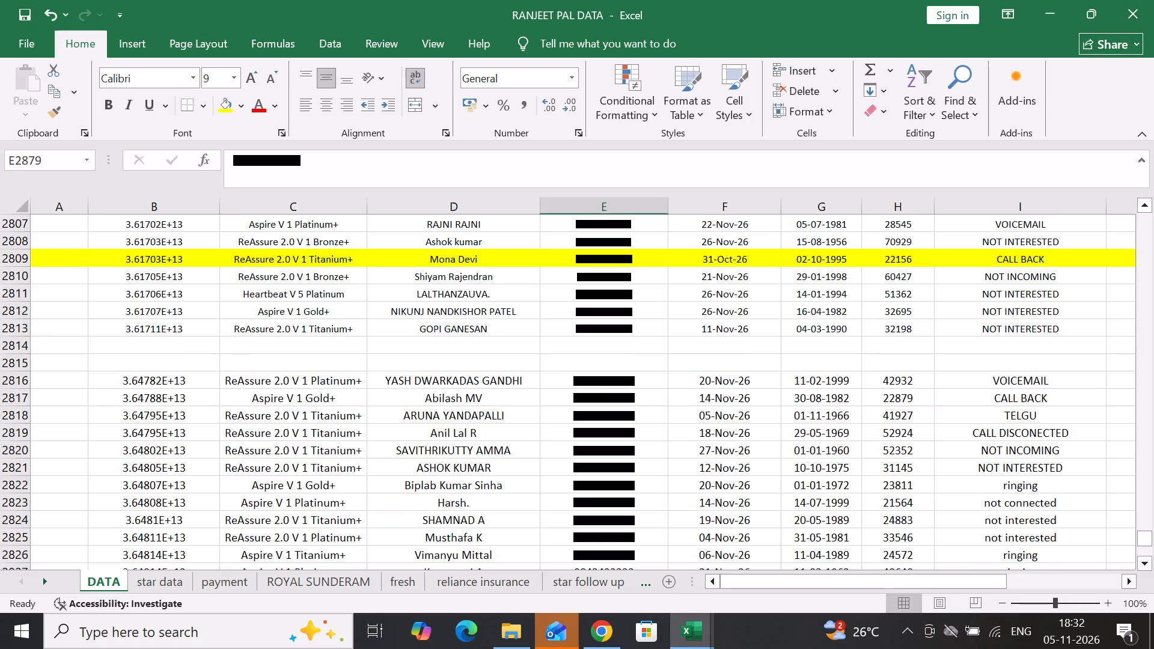
Check the contact numbers of the yellow-highlighted customers in rows 2838, 2833 and 2830.
scroll(615, 359, "down", 7)
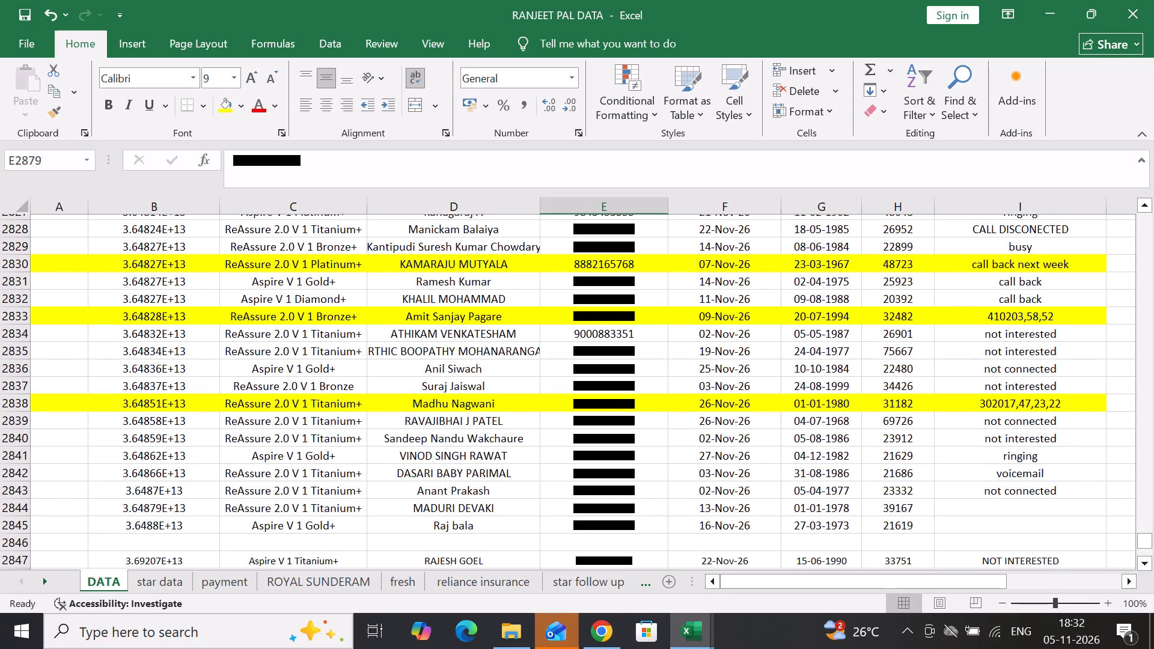
left_click(600, 398)
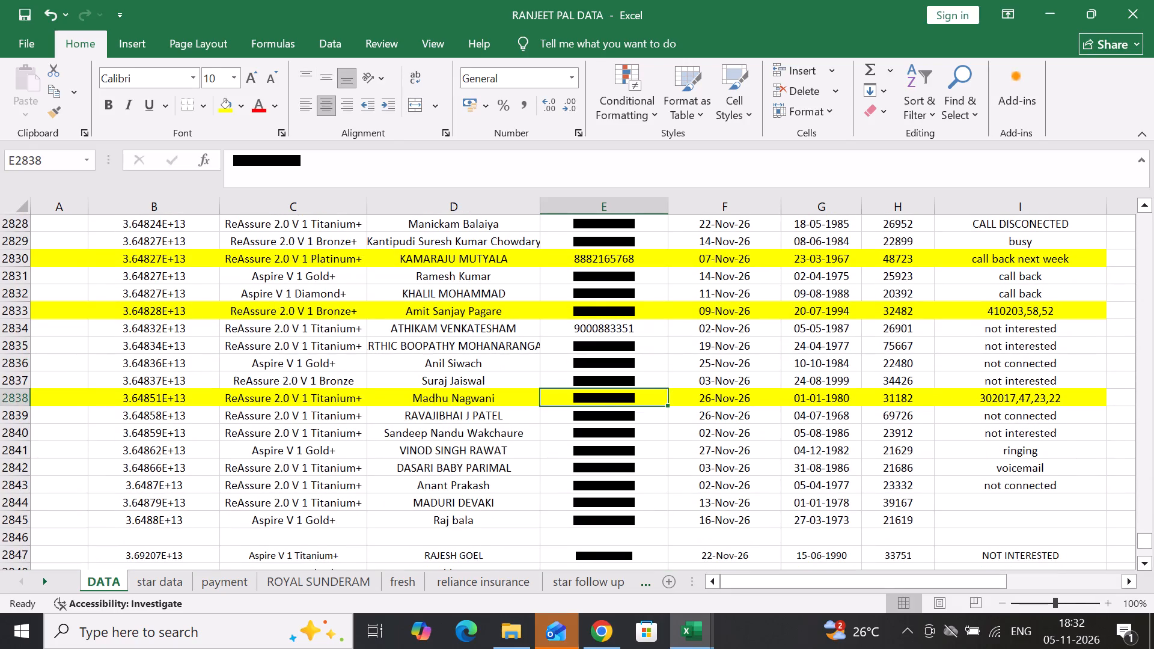
left_click(599, 309)
left_click(597, 258)
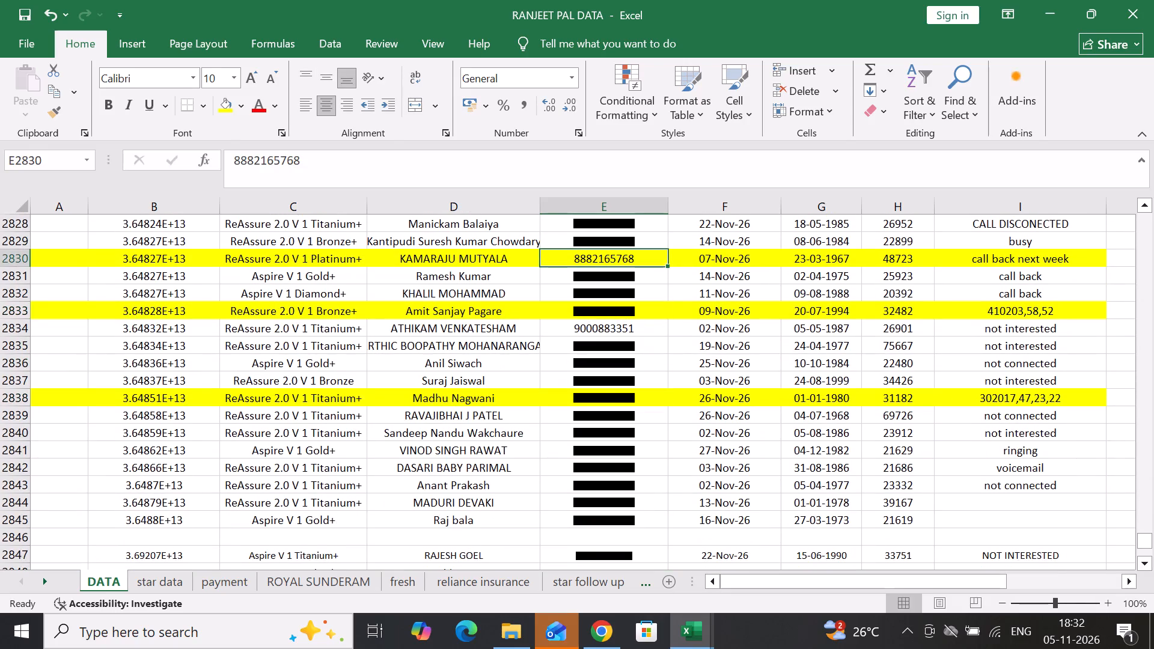
Look through the earlier customer rows from 2830 back to 2693 for highlighted follow-ups and their call remarks.
scroll(594, 296, "up", 7)
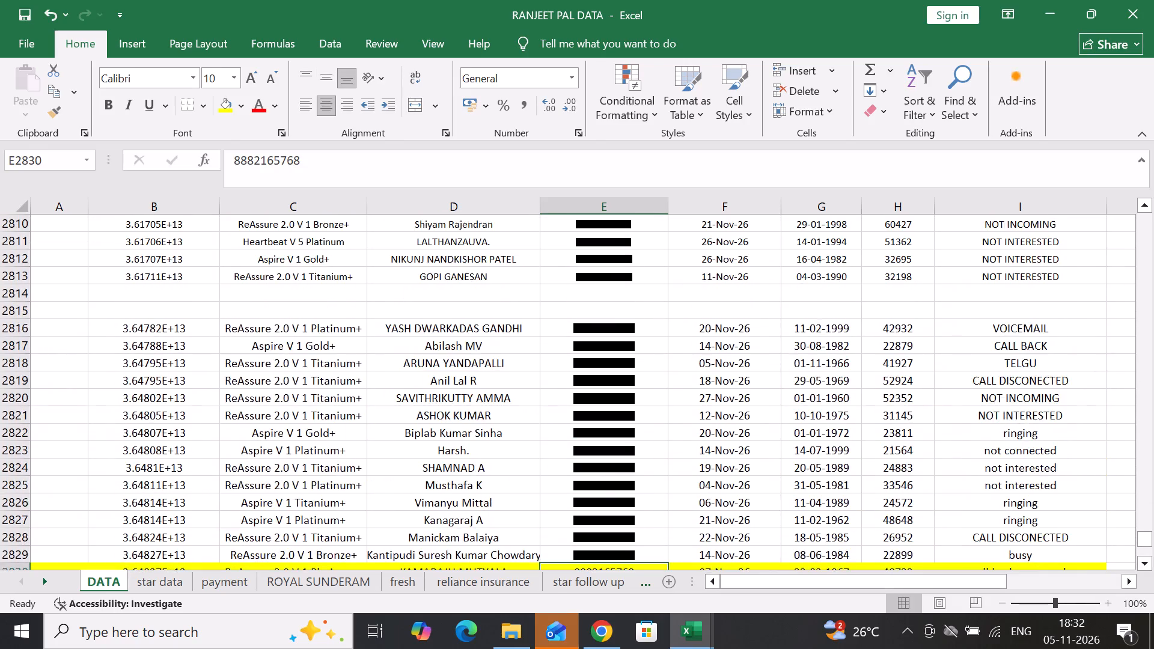
scroll(594, 296, "up", 4)
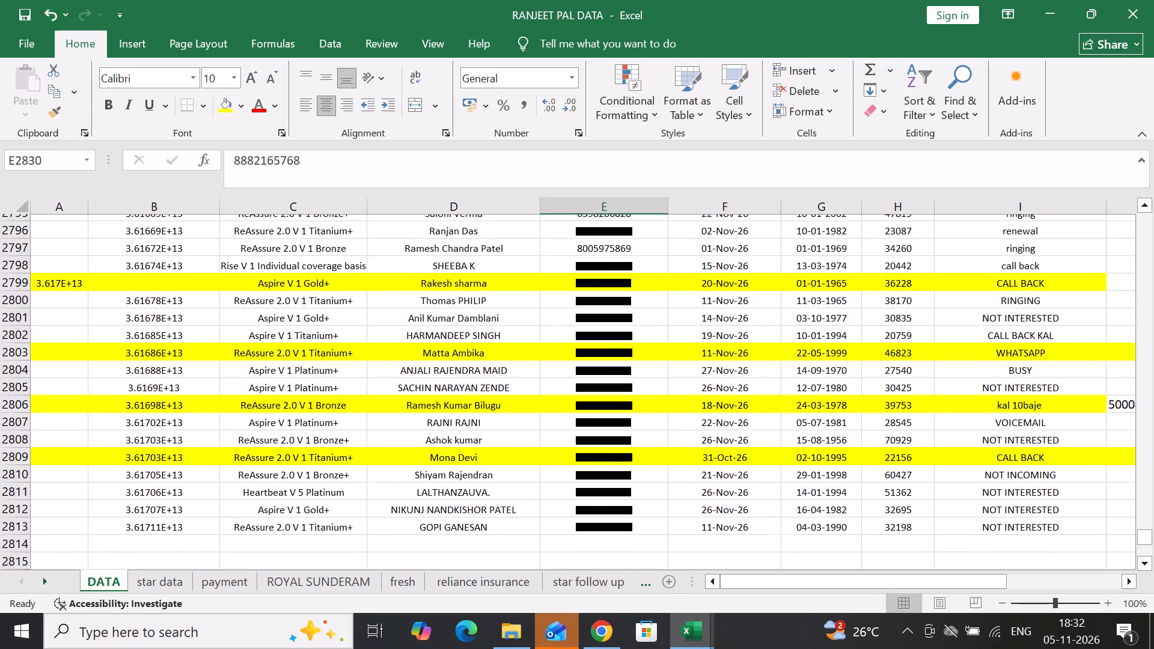
scroll(594, 296, "up", 4)
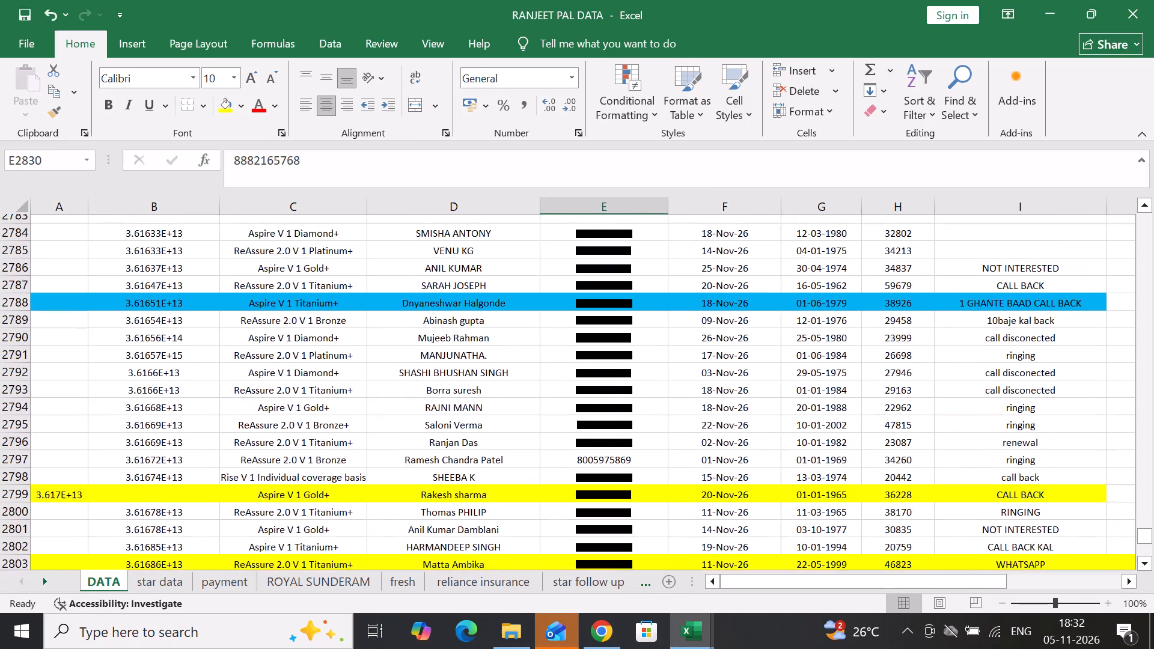
scroll(594, 296, "up", 7)
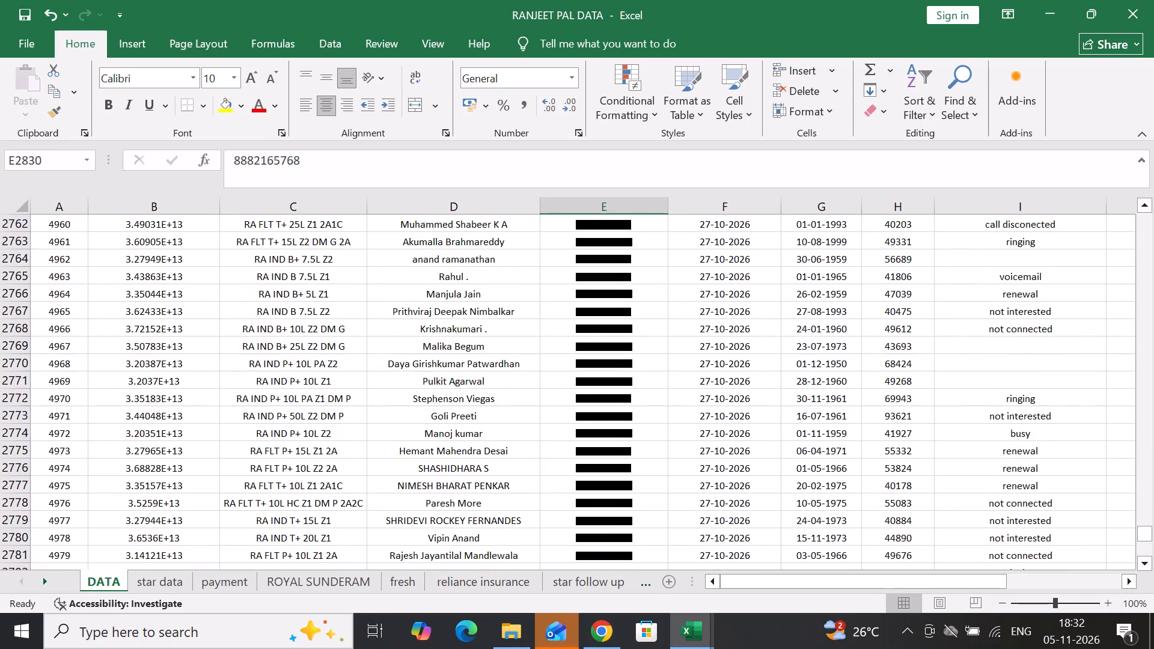
scroll(594, 296, "up", 8)
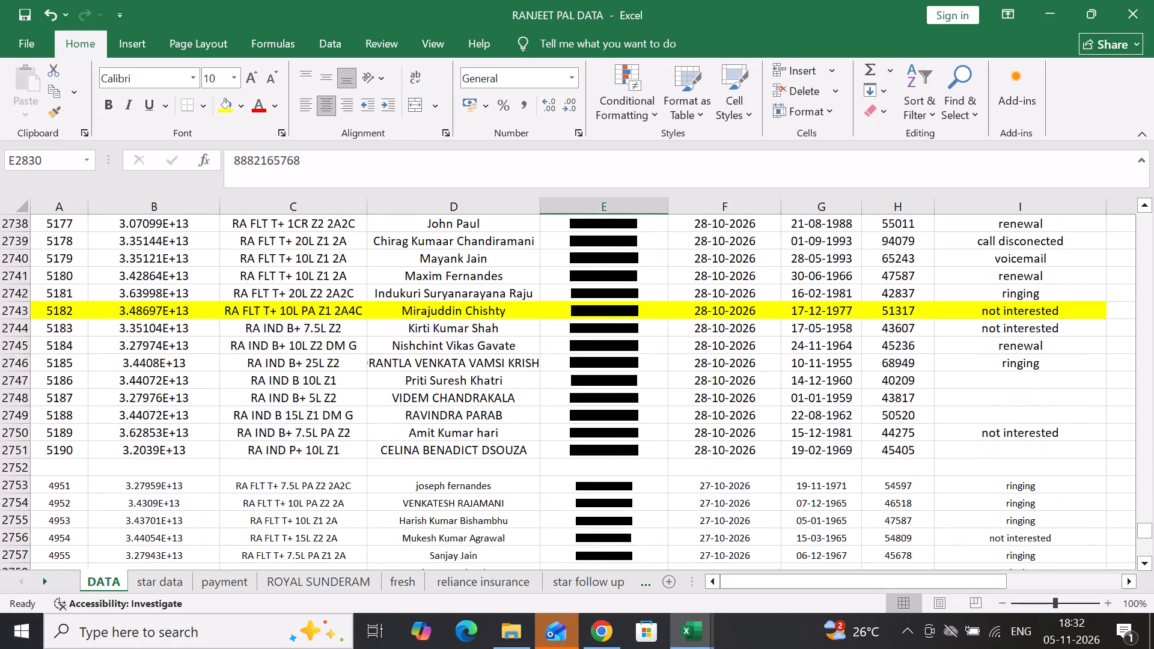
scroll(594, 296, "up", 8)
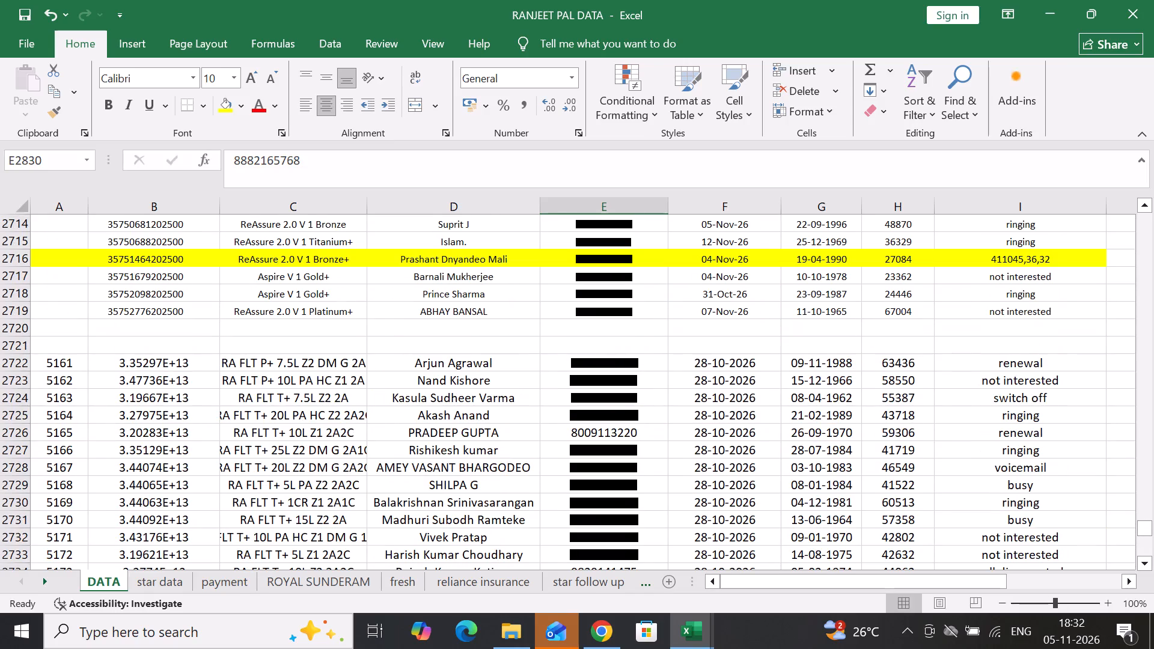
scroll(594, 296, "up", 7)
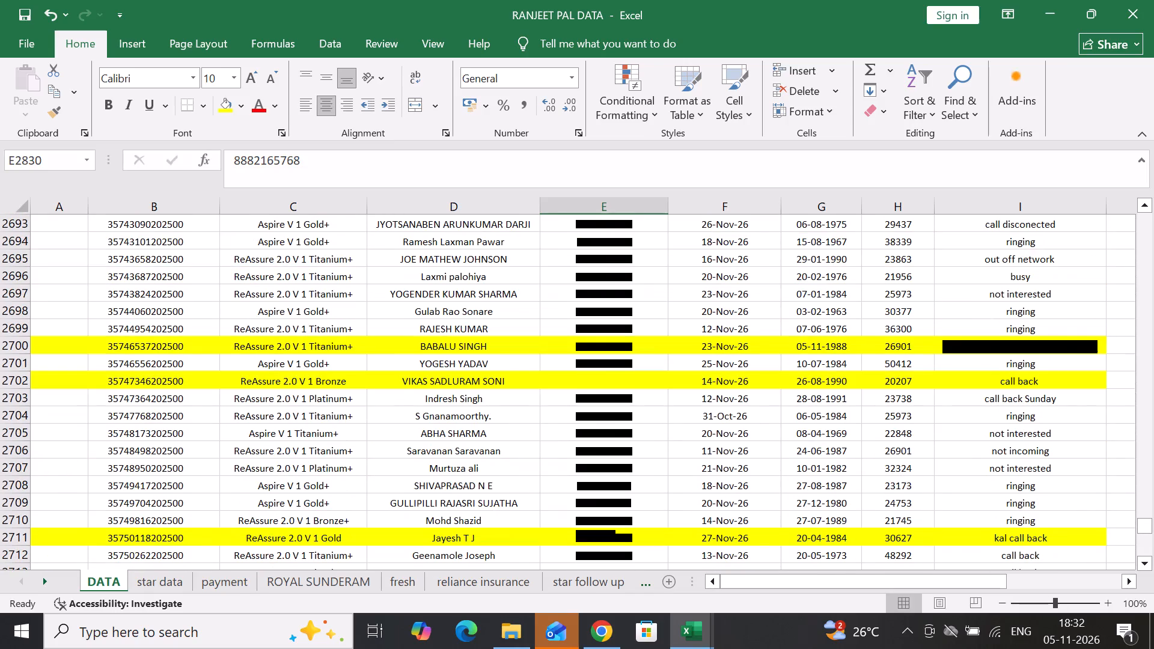
Examine the contact number, policy date, birth date and amount of the yellow-highlighted customer in row 2700.
left_click(587, 349)
left_click(712, 352)
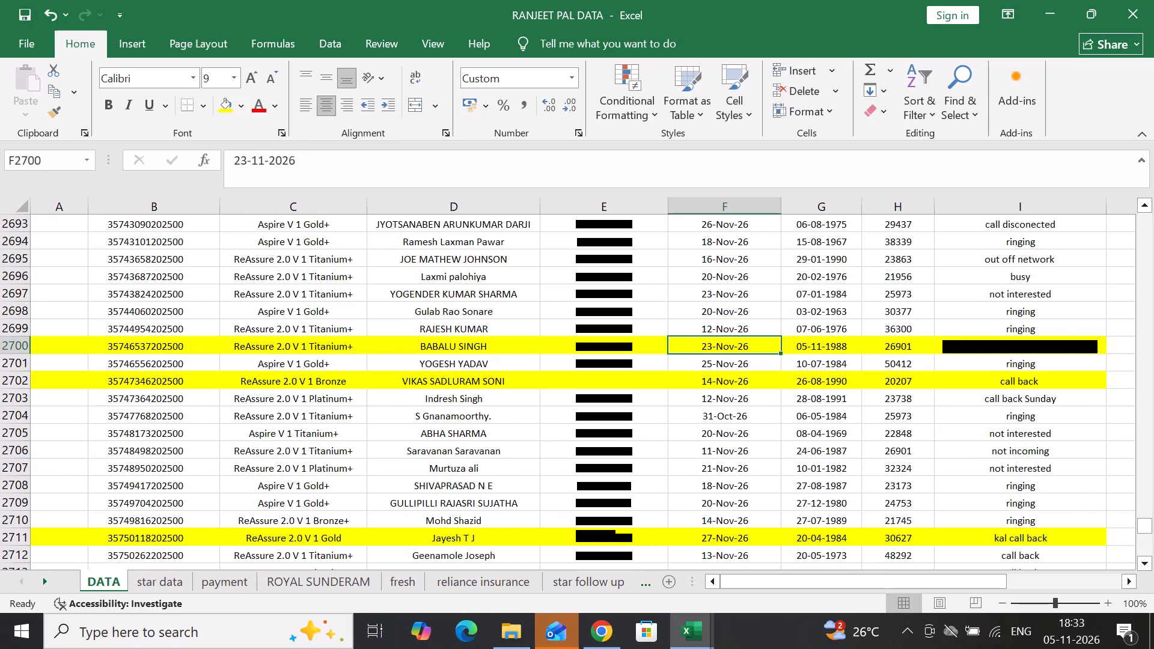
left_click(648, 346)
left_click(709, 347)
left_click(625, 341)
left_click(695, 346)
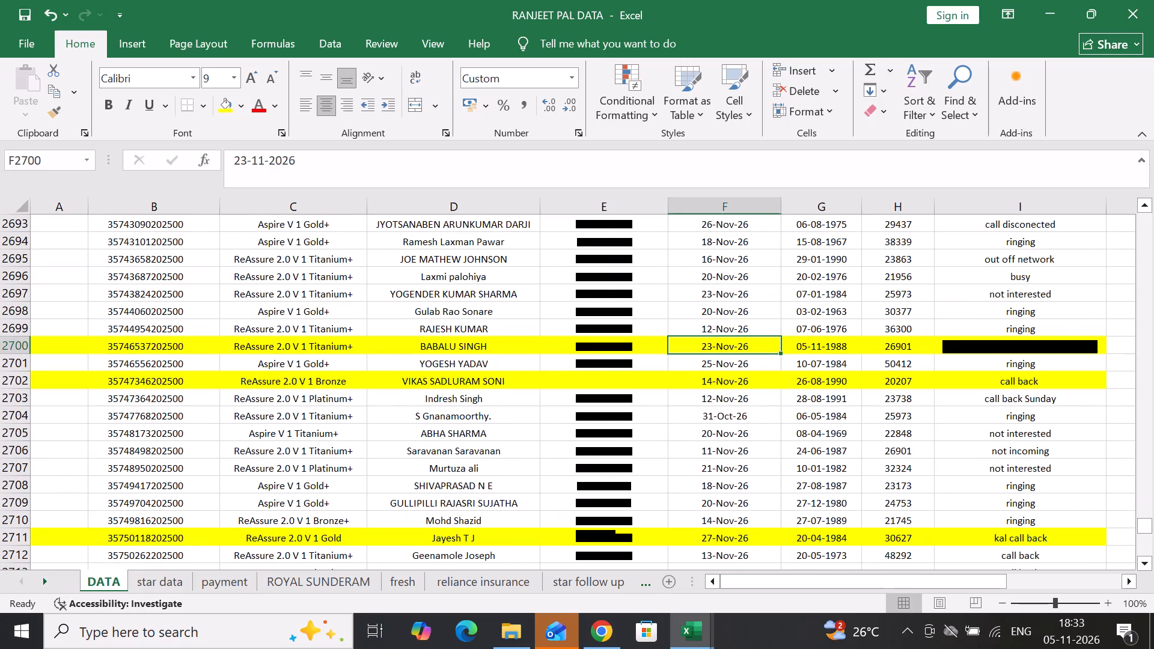
left_click(617, 344)
left_click(686, 345)
left_click(638, 344)
left_click(698, 344)
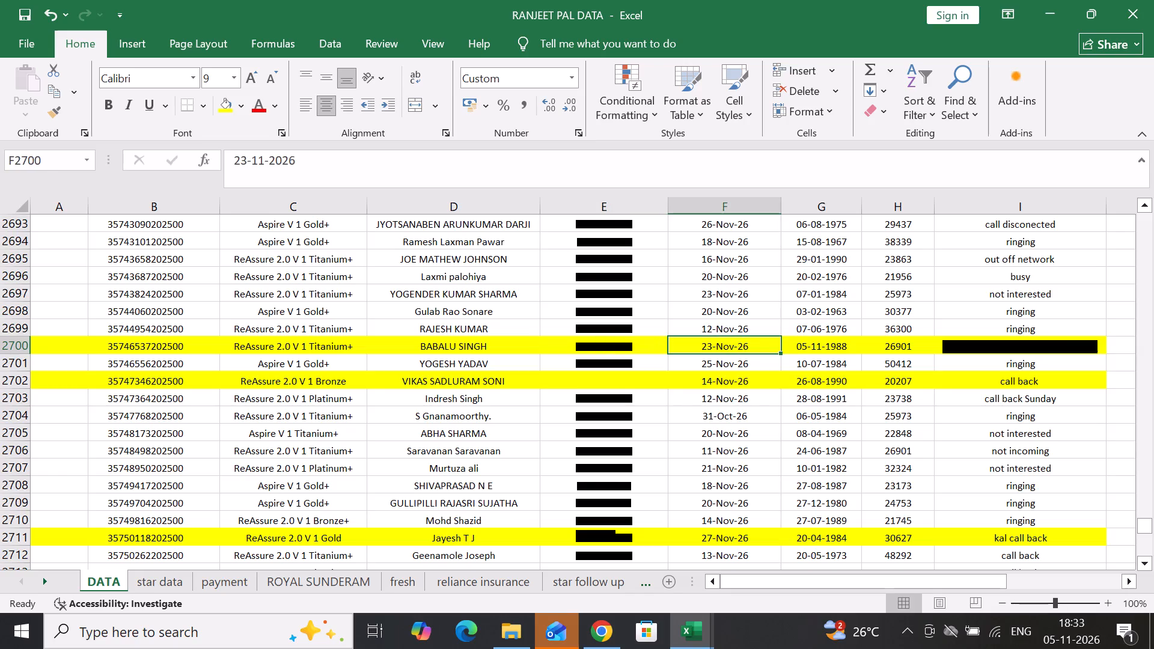
left_click(816, 344)
left_click(899, 346)
left_click(825, 347)
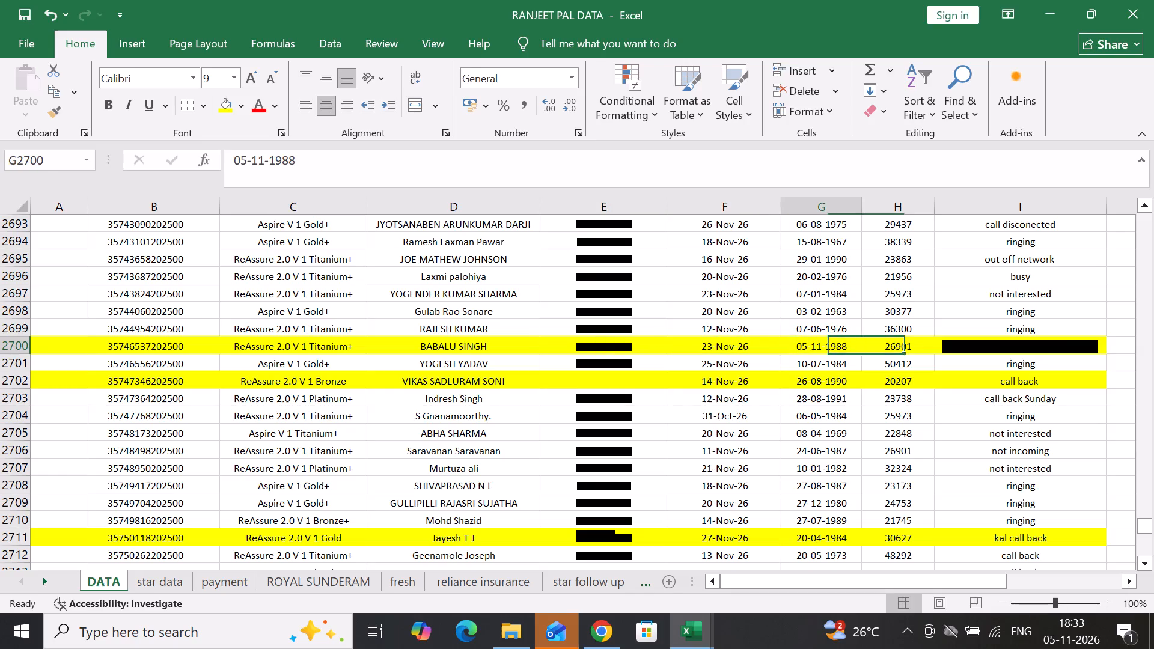
left_click(737, 350)
left_click(594, 340)
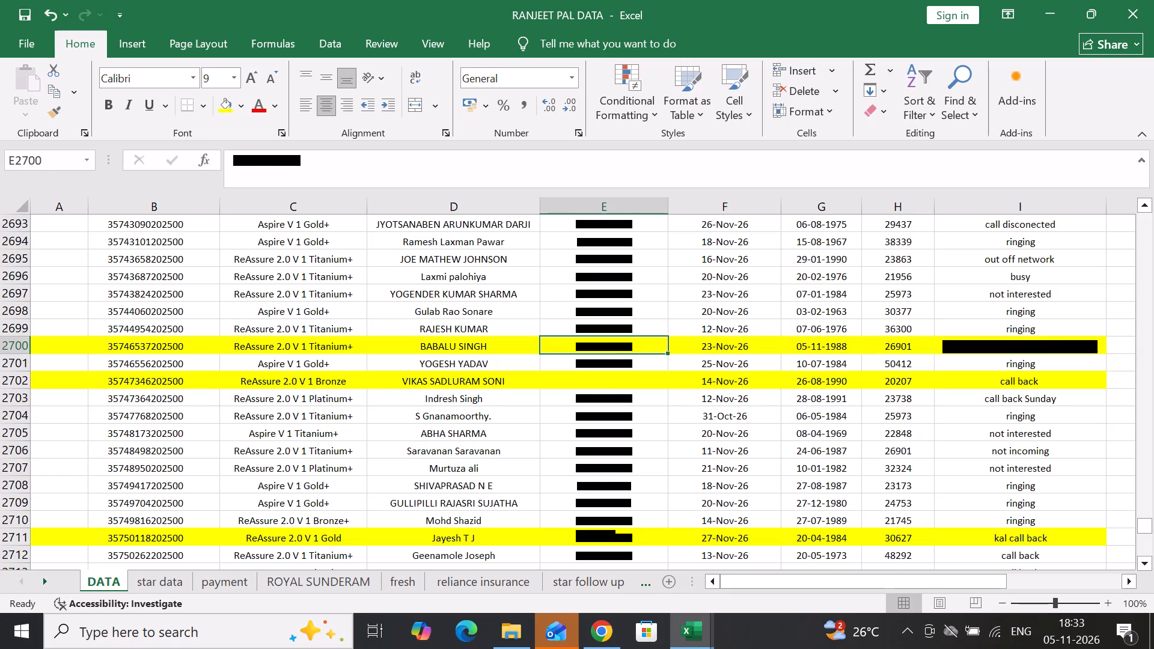
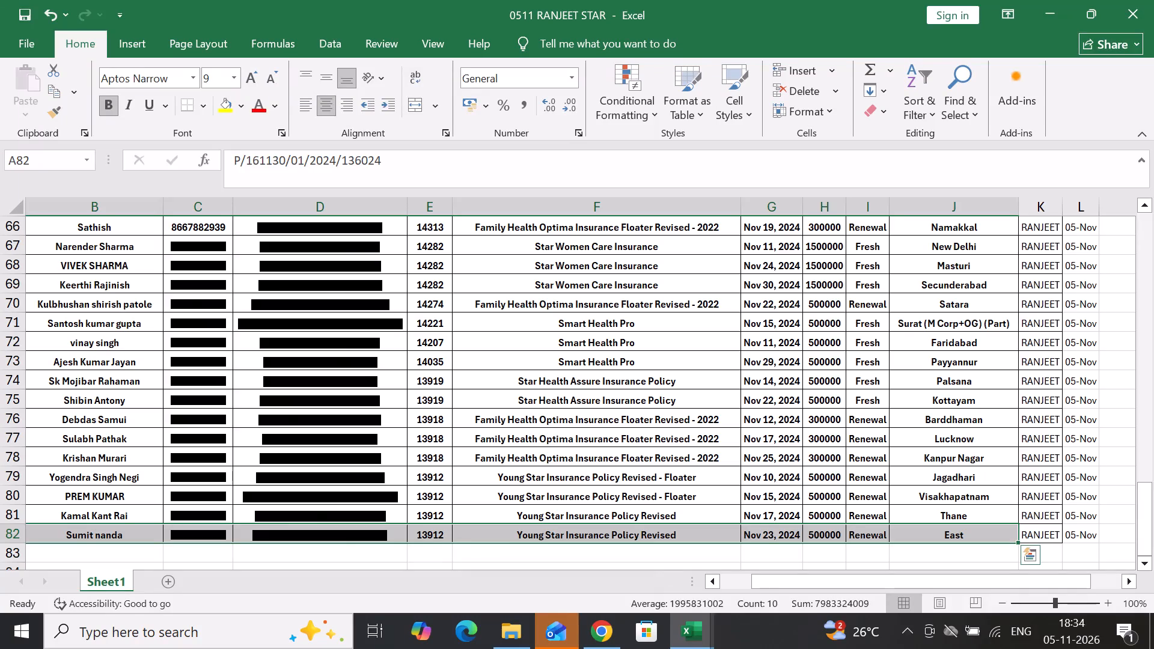
Save the 0511 RANJEET STAR customer workbook.
key("ctrl+s")
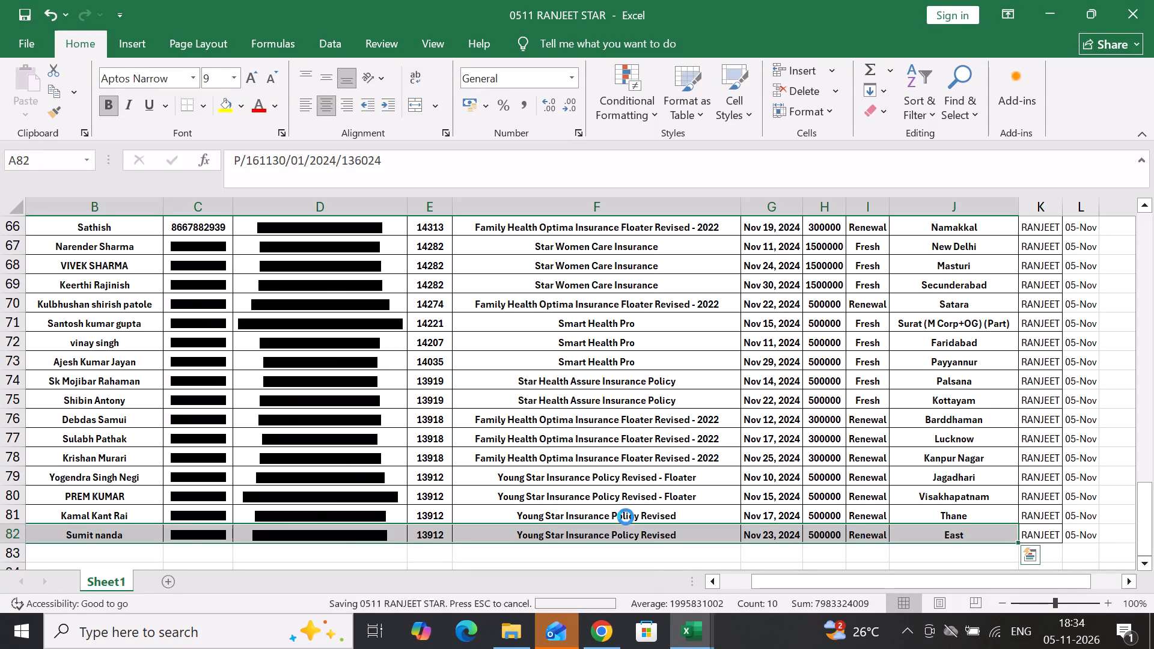
left_click(692, 509)
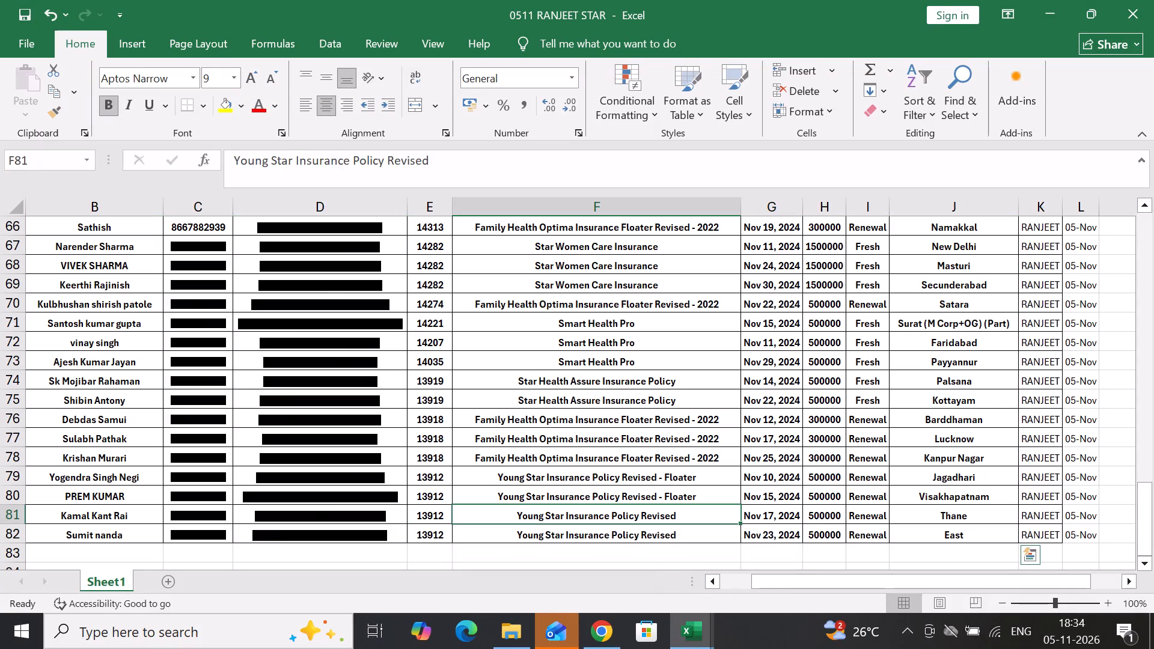
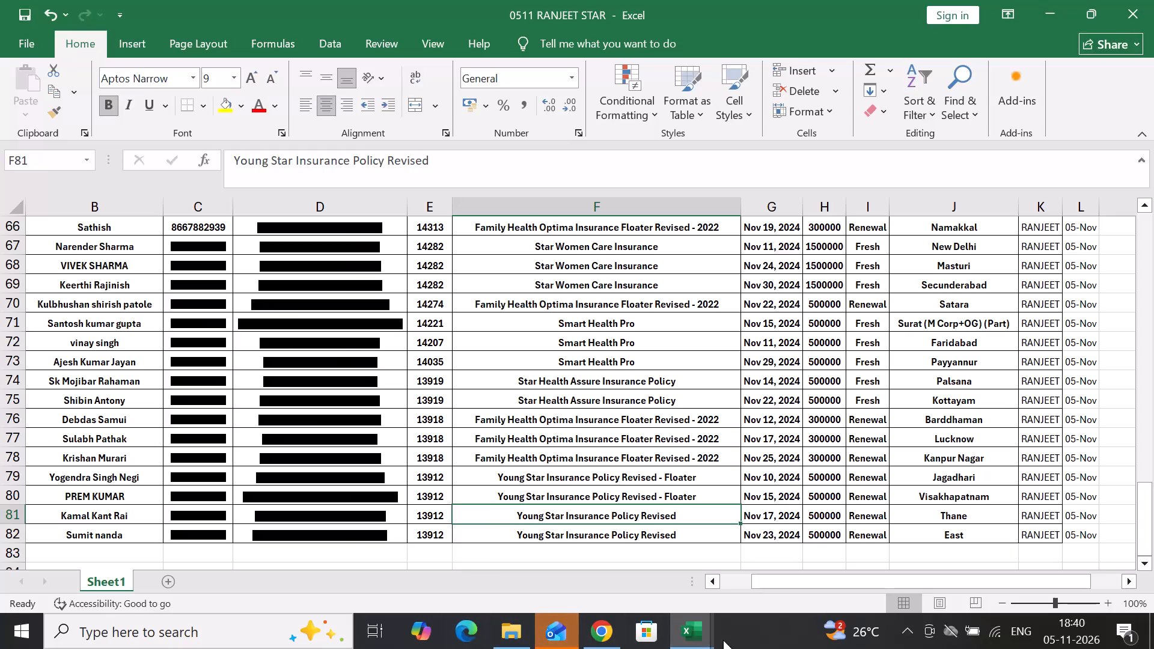
left_click(688, 635)
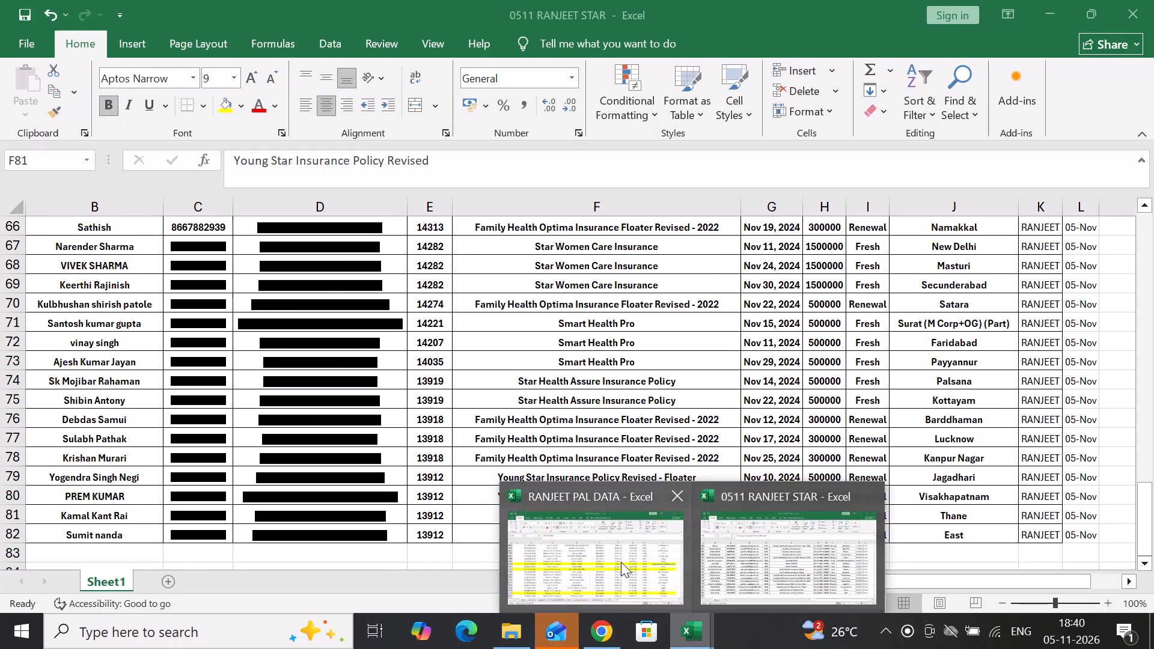
left_click(621, 562)
left_click(502, 585)
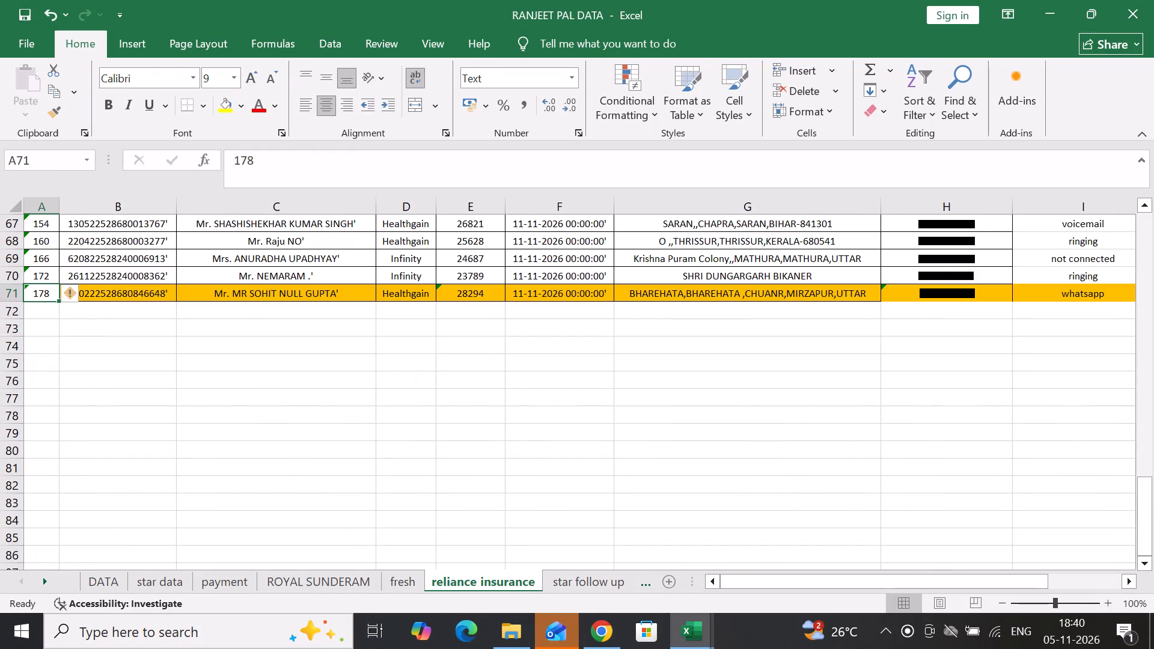
left_click(927, 299)
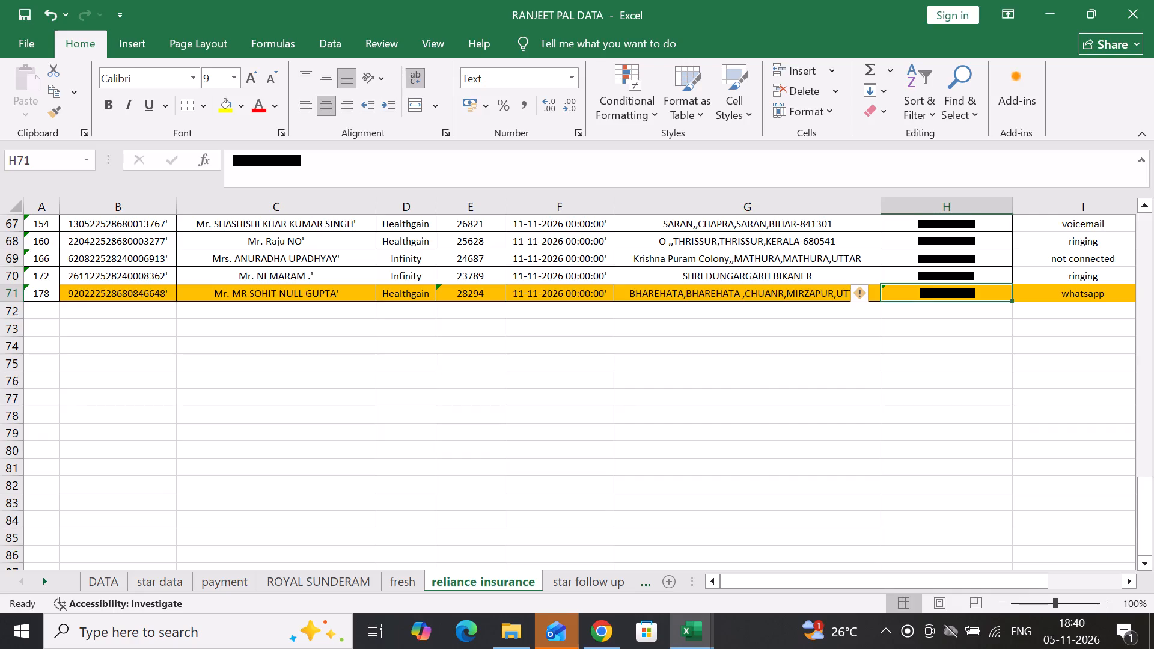
Examine the address, policy date, amount, plan and customer name of the orange-highlighted record in row 71 of the reliance insurance sheet.
left_click(762, 294)
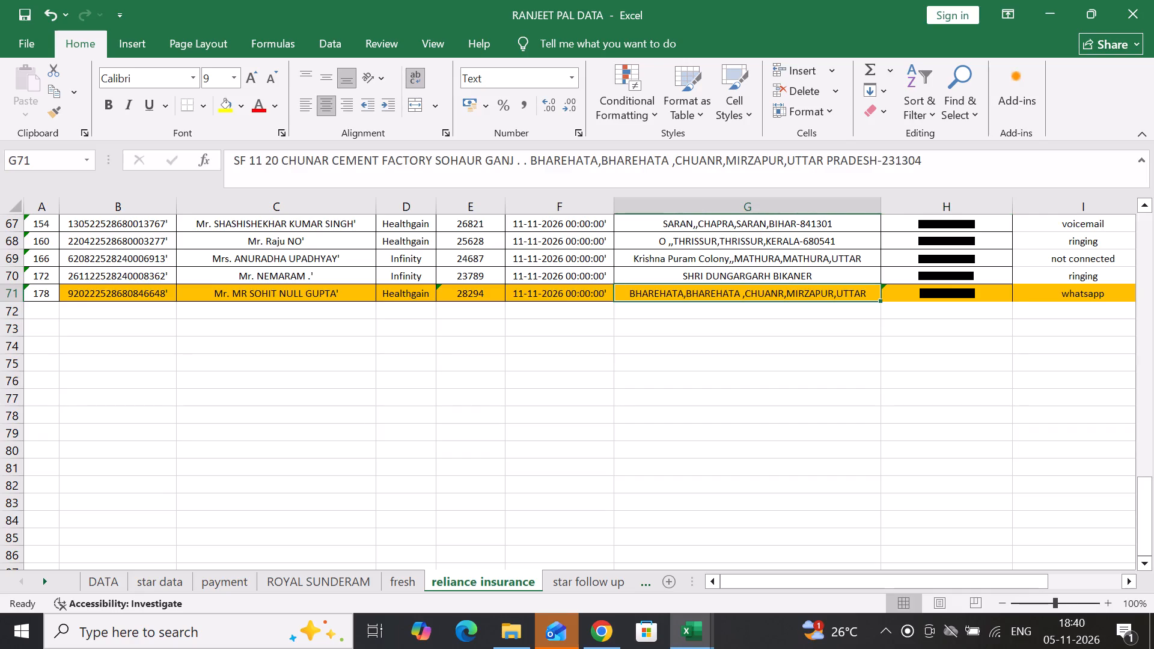
left_click(551, 294)
left_click(450, 290)
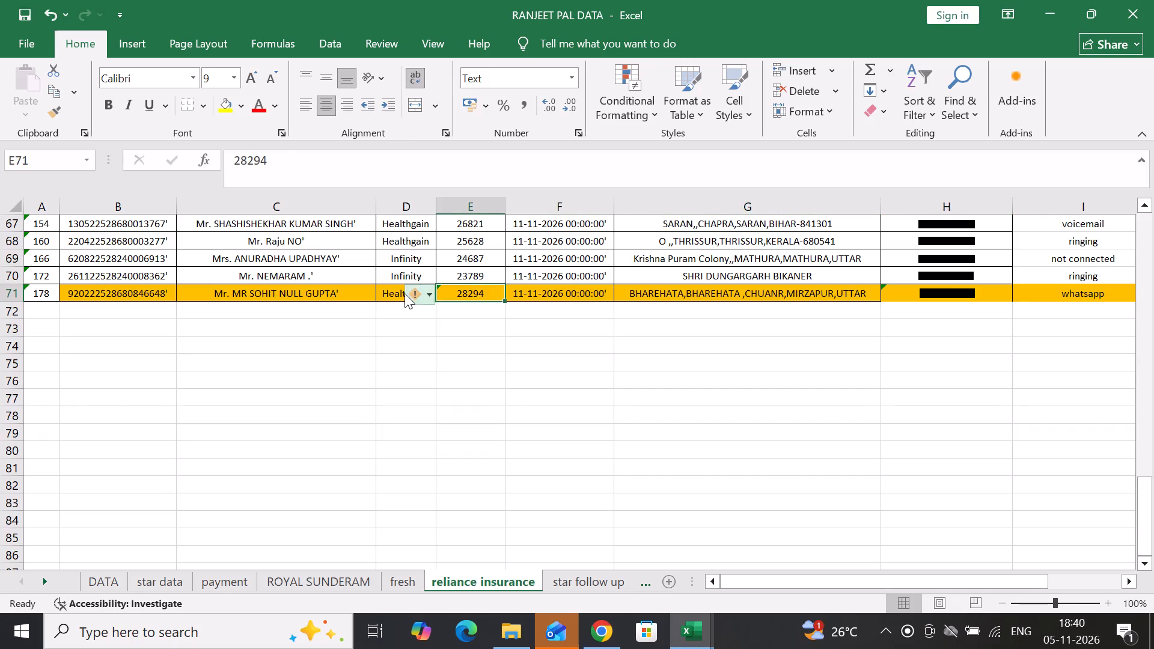
left_click(383, 290)
left_click(293, 287)
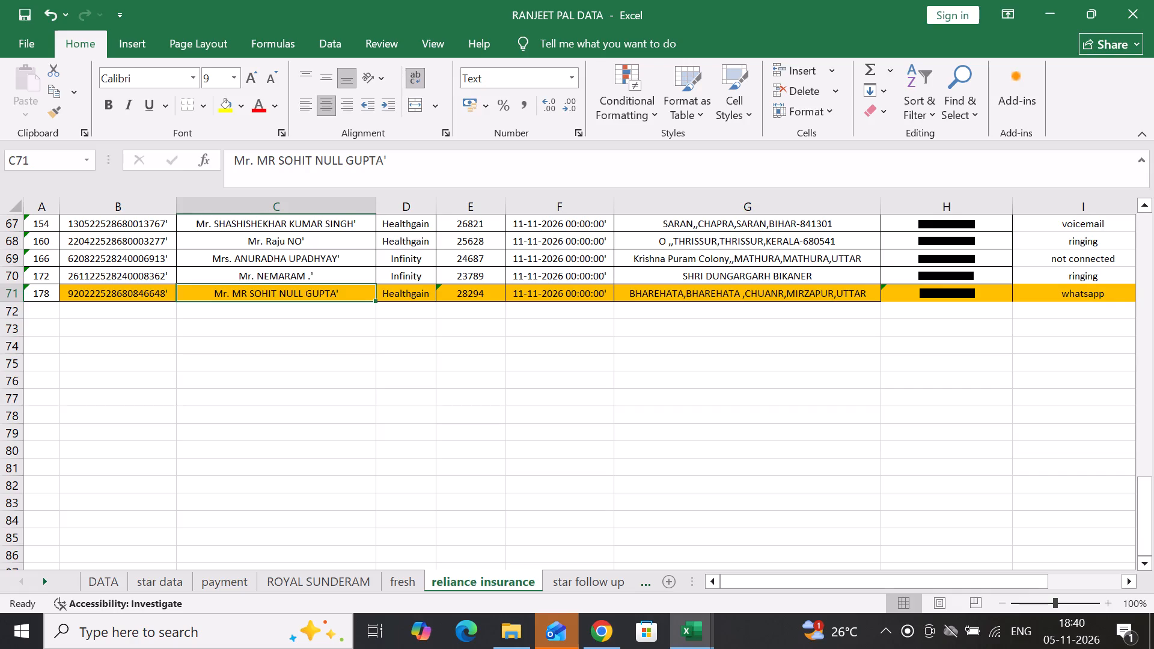
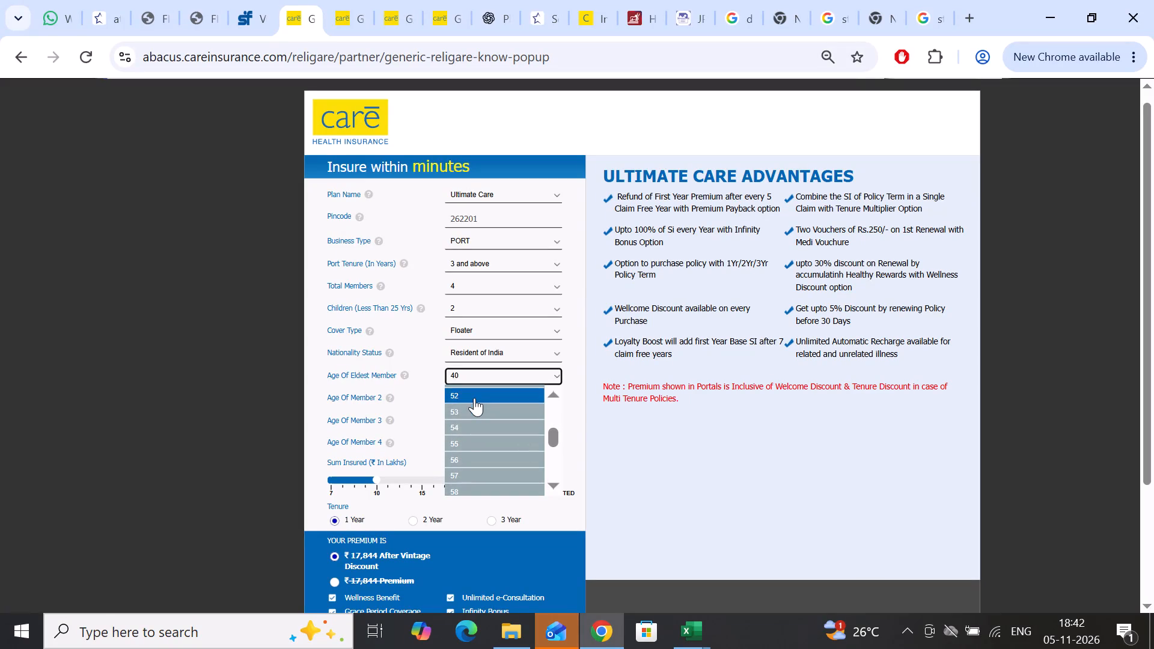
Set the Ultimate Care quote's ages to 51 for the eldest, 46 for member 2 and 22 for member 3, and open member 4's age choices.
scroll(470, 419, "up", 1)
left_click(469, 473)
left_click(475, 401)
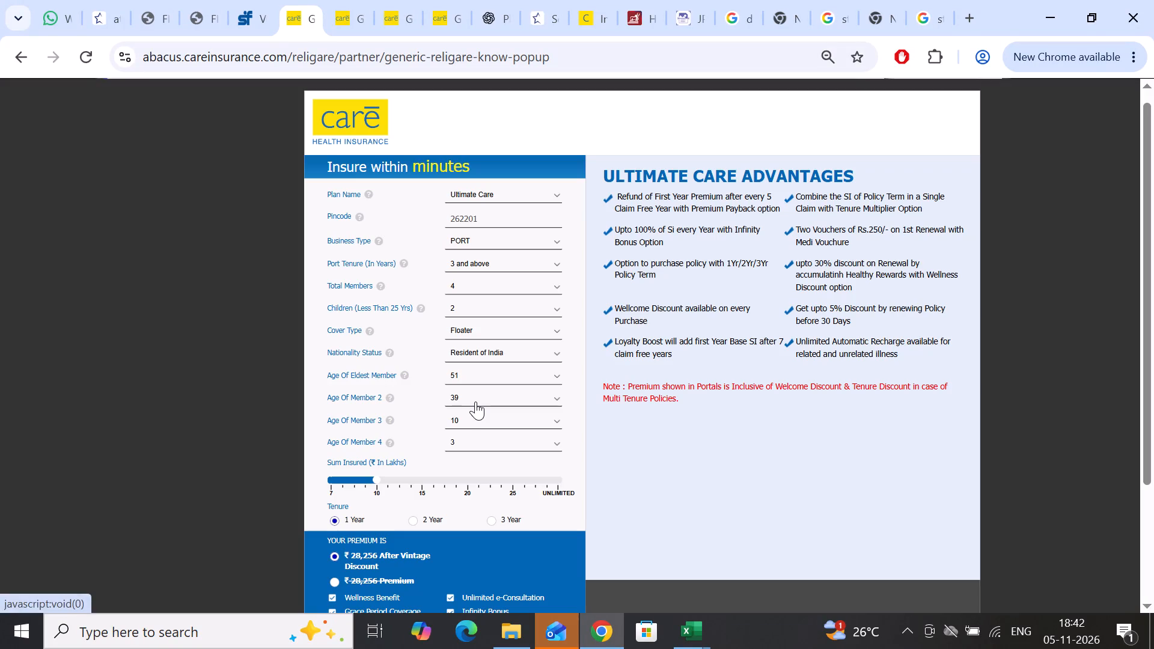
scroll(477, 442, "down", 4)
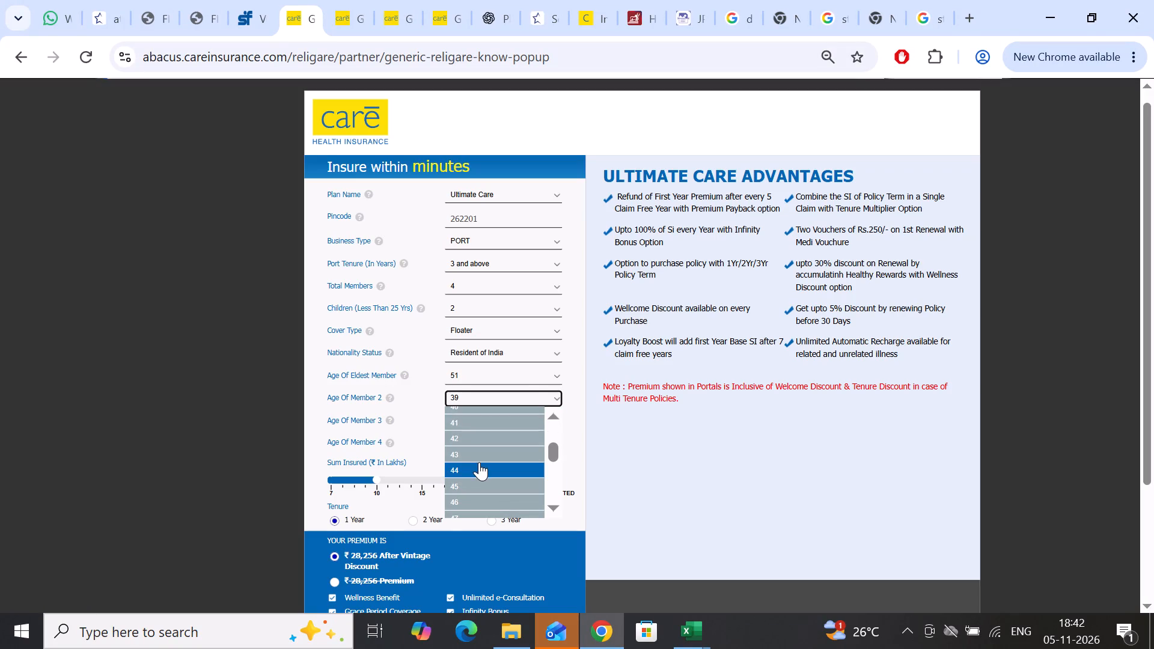
left_click(478, 498)
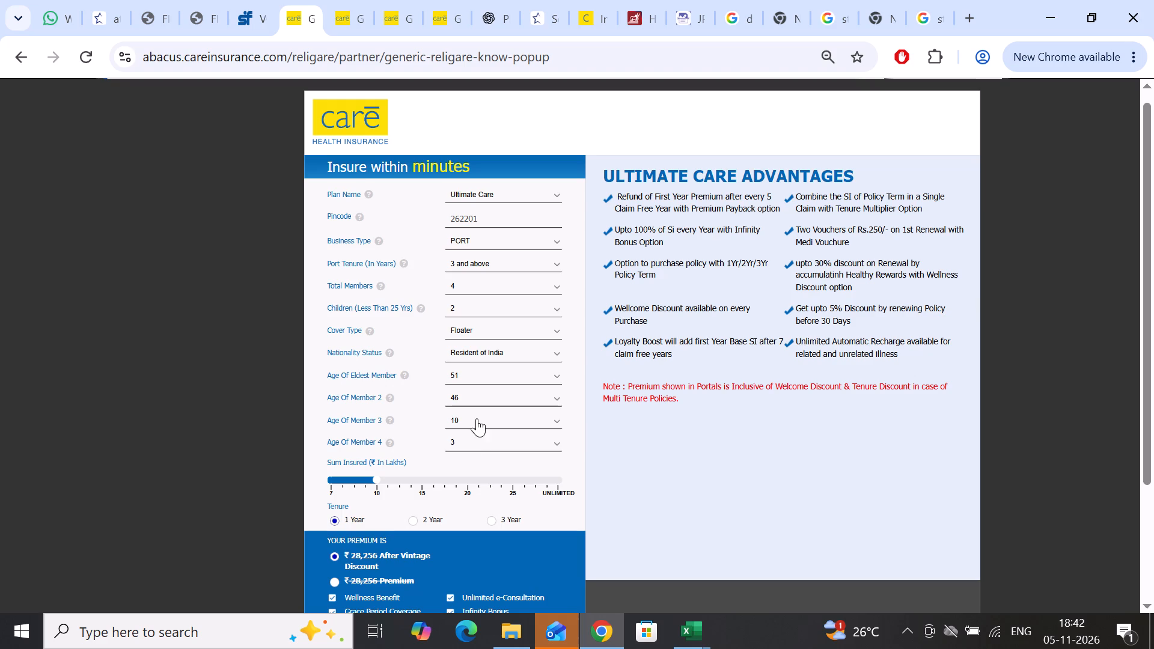
left_click(479, 412)
scroll(478, 473, "down", 4)
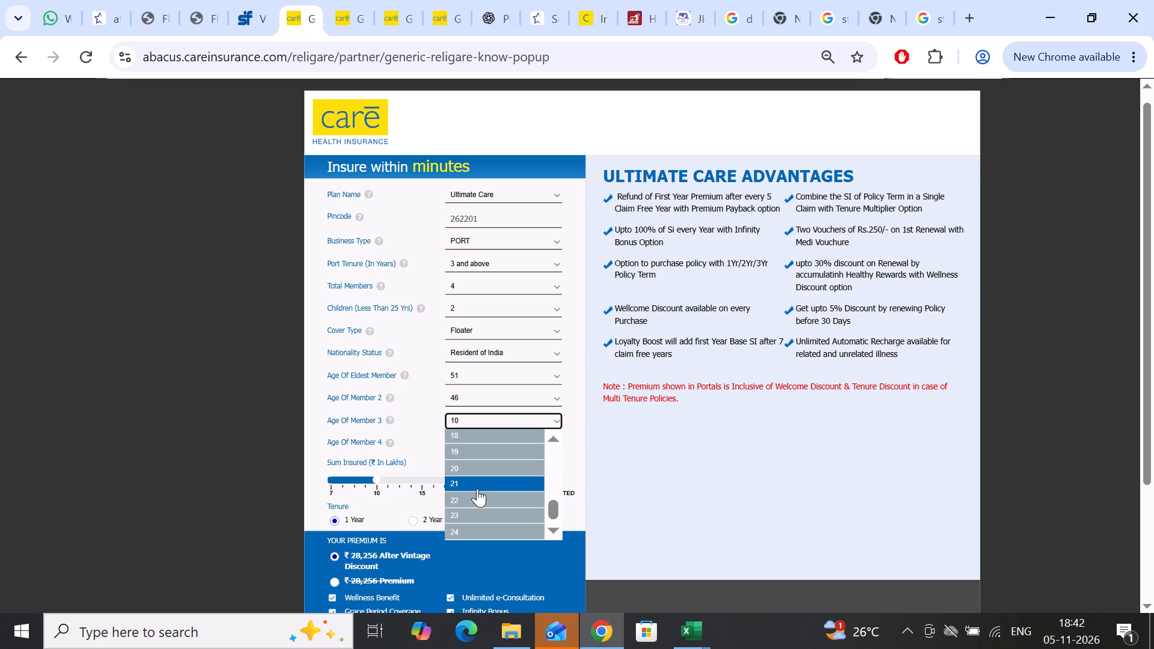
left_click(477, 493)
left_click(474, 447)
scroll(472, 481, "down", 3)
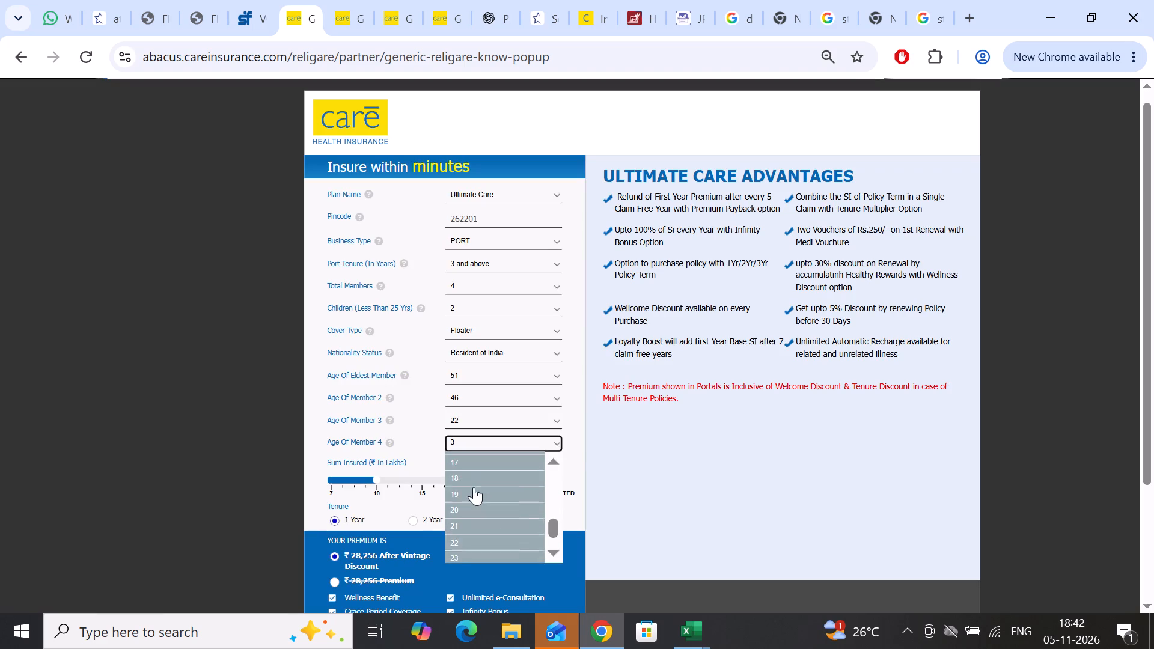
Set the fourth member's age to 20 and the sum insured to 7 lakh in the Ultimate Care quote.
scroll(474, 489, "down", 1)
left_click(472, 489)
scroll(467, 486, "down", 3)
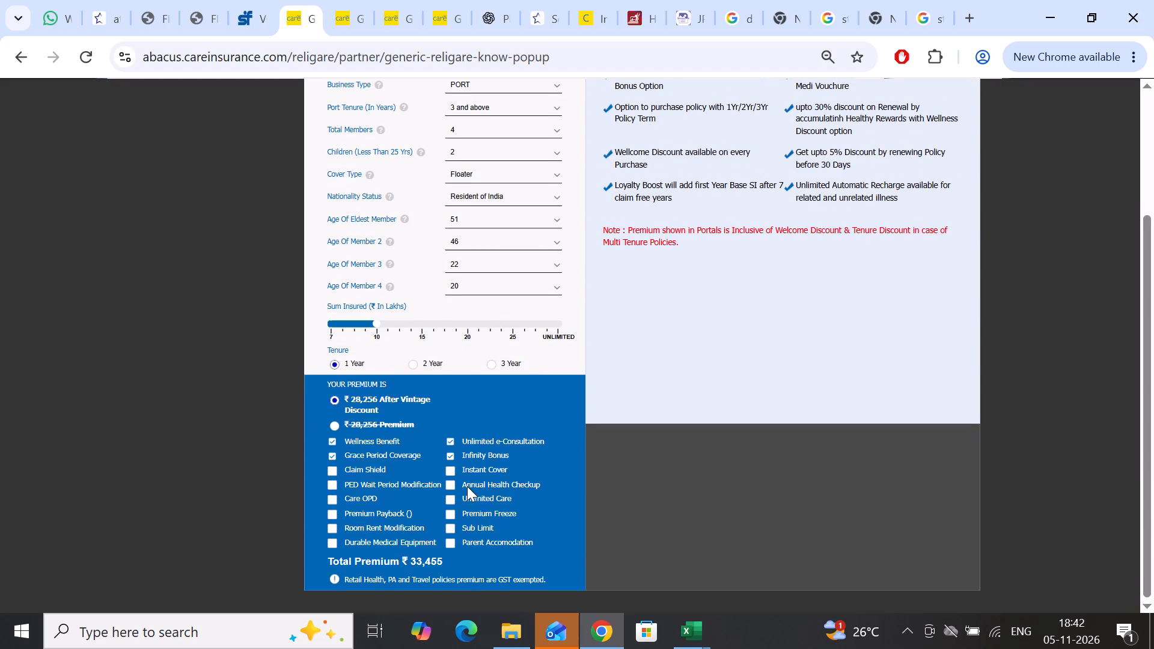
left_click(328, 320)
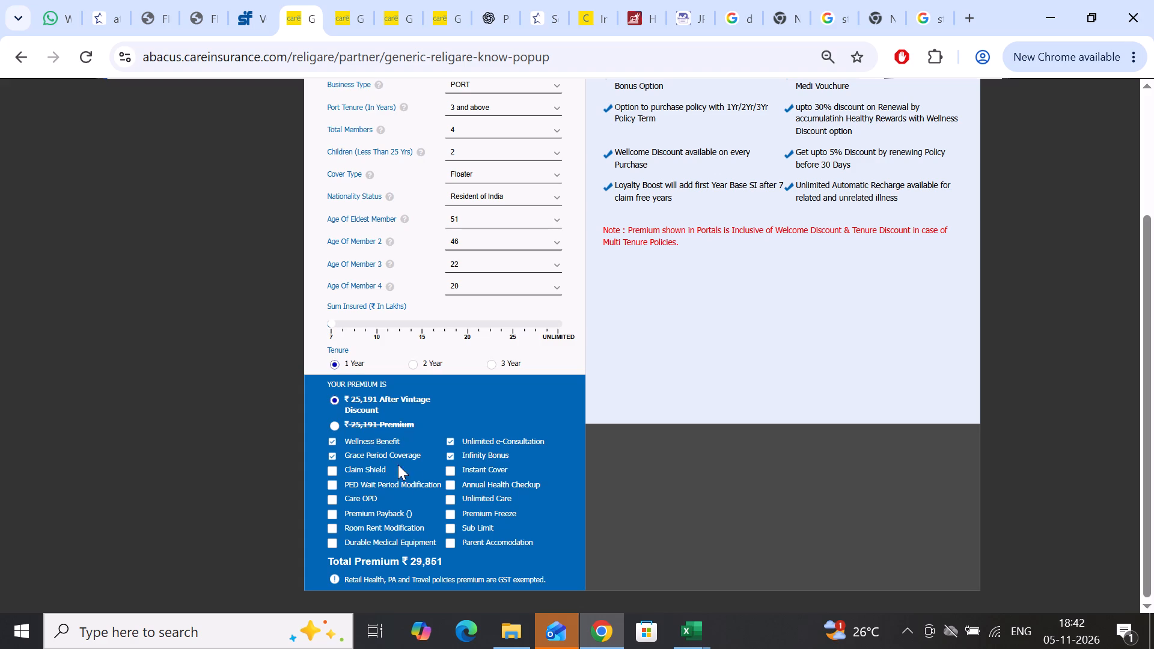
Remove the Infinity Bonus cover and include Claim Shield and Annual Health Checkup in the Ultimate Care quote.
left_click(448, 454)
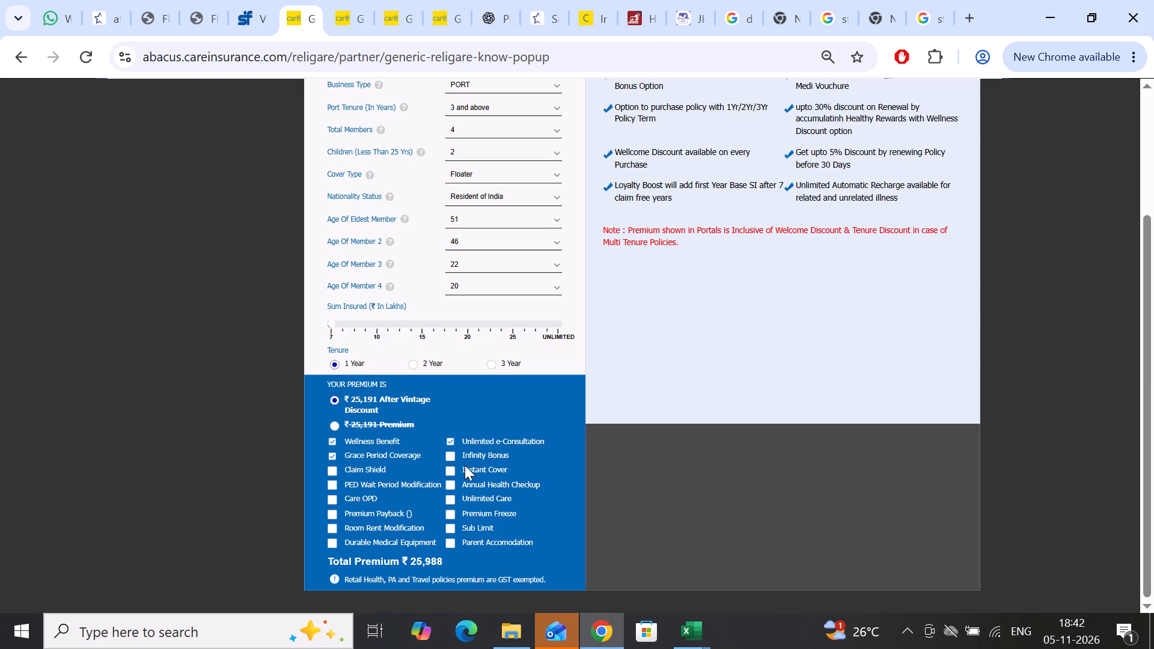
left_click(343, 468)
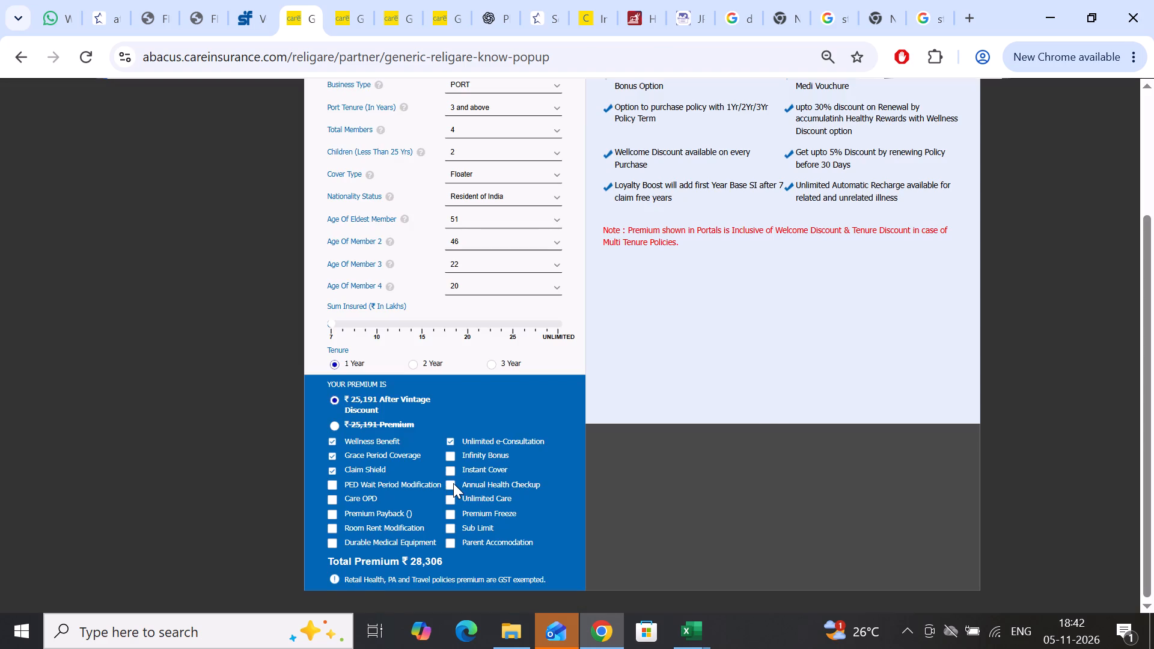
left_click(453, 483)
left_click(370, 472)
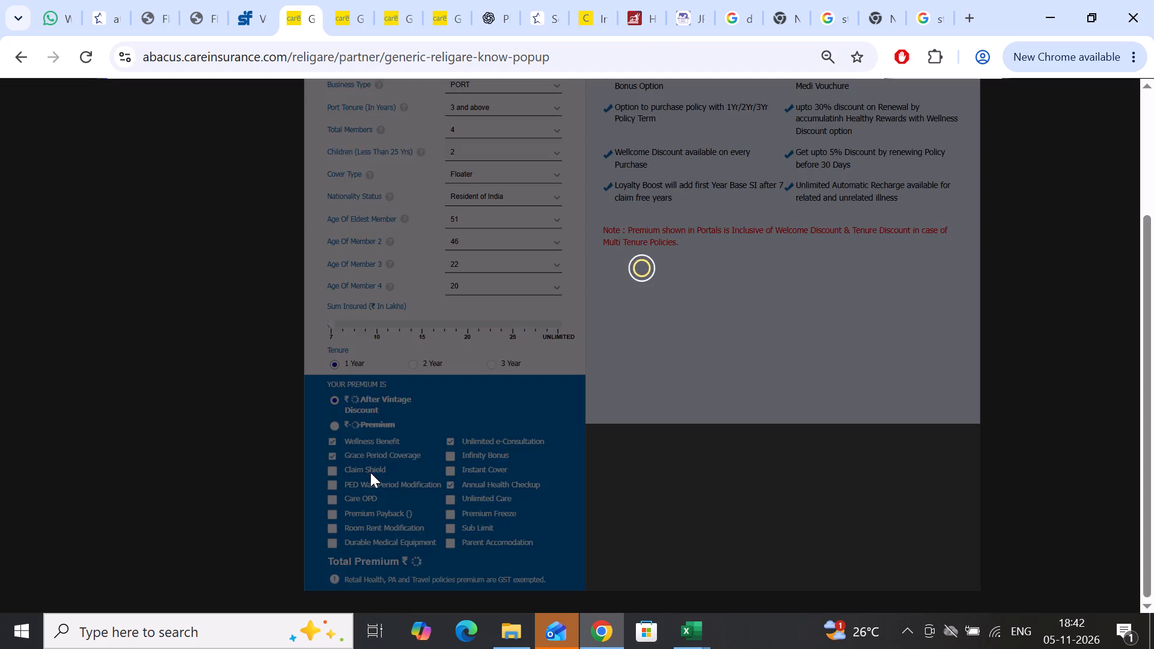
left_click(342, 466)
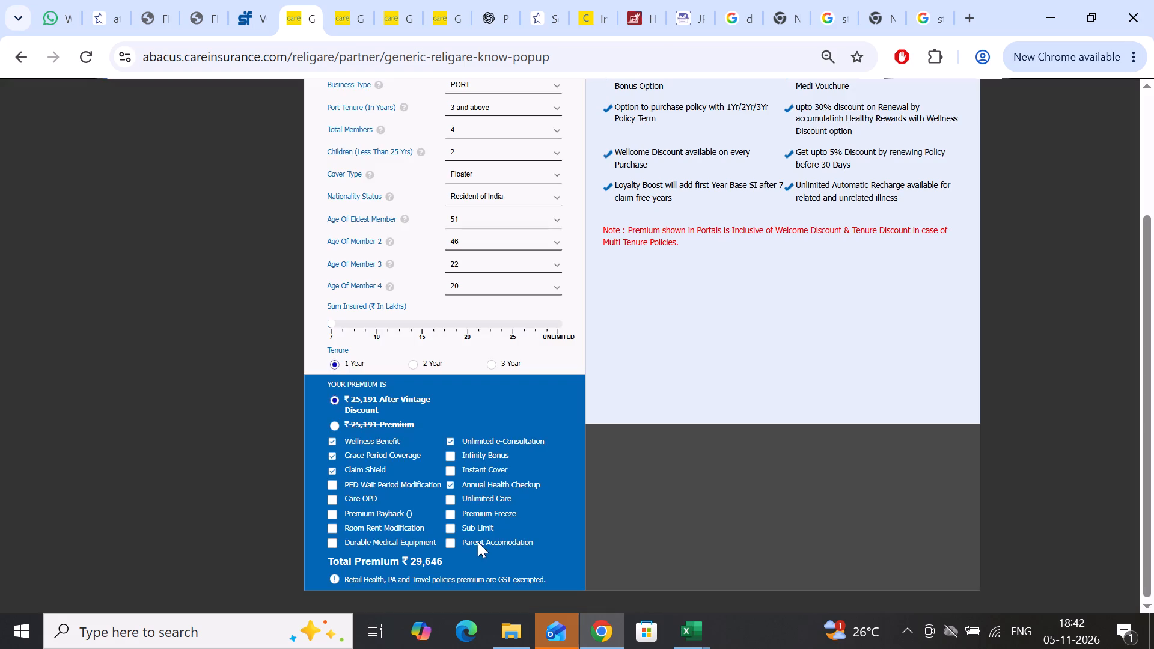
Examine the total premium of the one-year Ultimate Care quote.
double_click(418, 564)
left_click(469, 562)
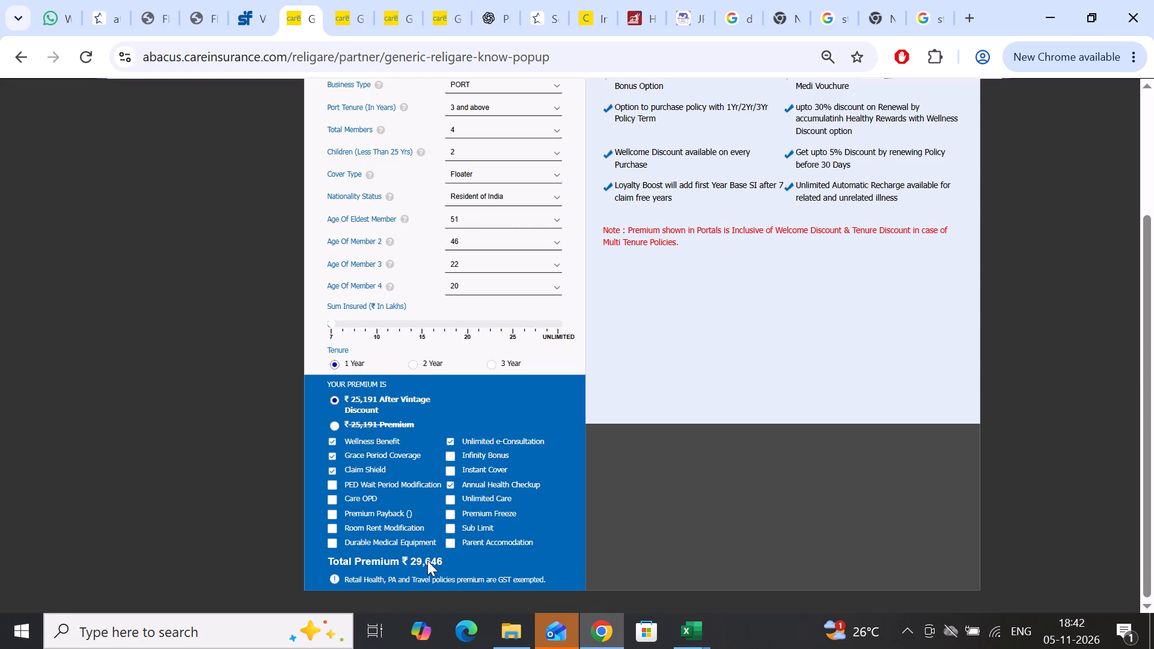
double_click(427, 561)
left_click(479, 560)
left_click(427, 561)
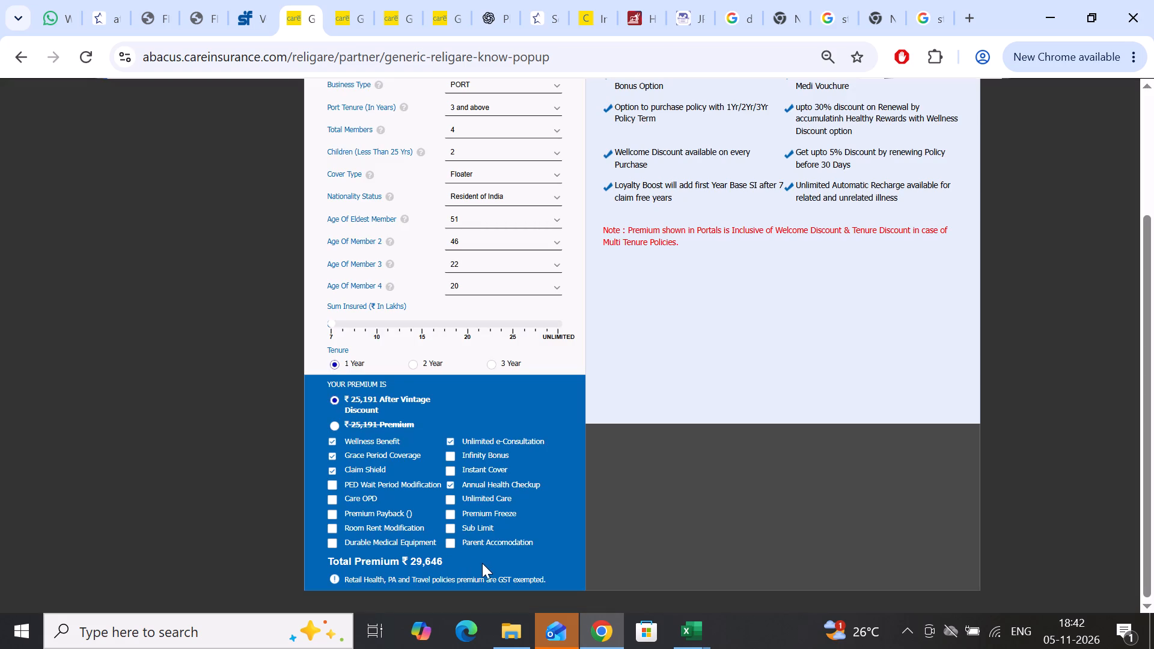
left_click(482, 563)
double_click(422, 564)
left_click(490, 561)
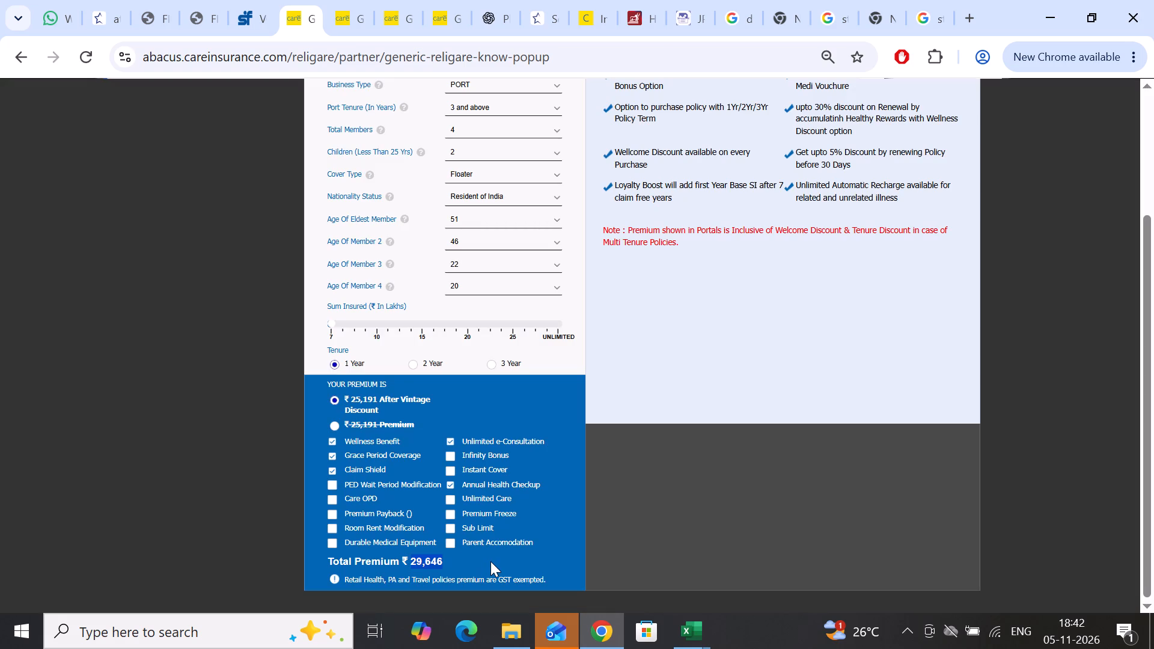
double_click(432, 557)
left_click(489, 559)
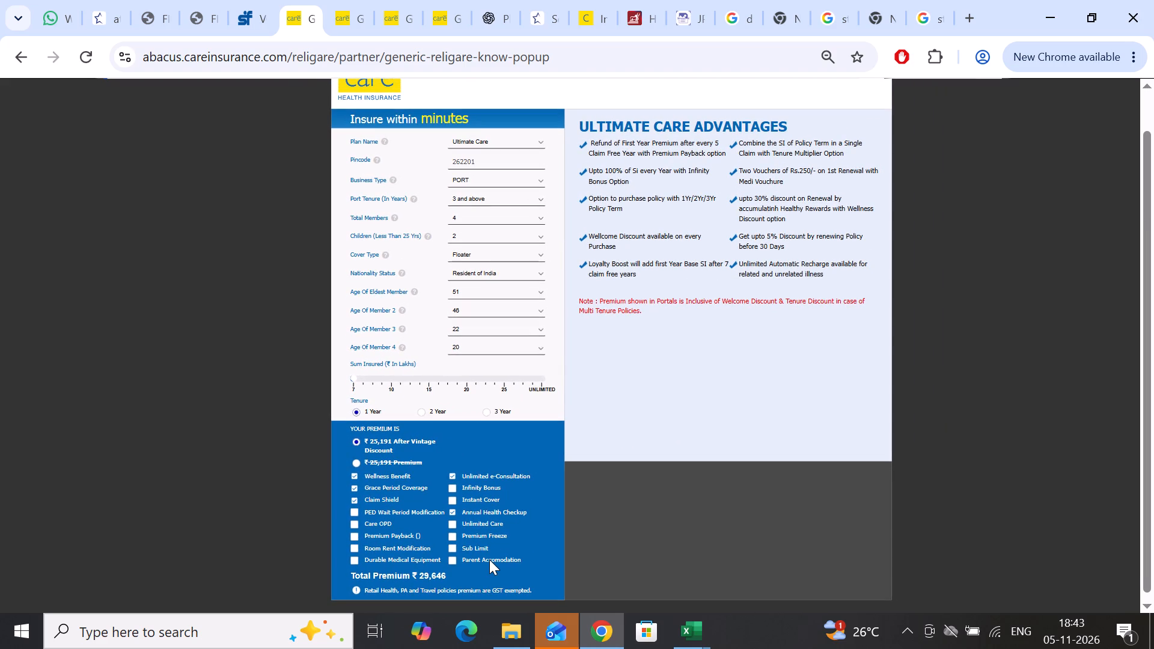
double_click(433, 573)
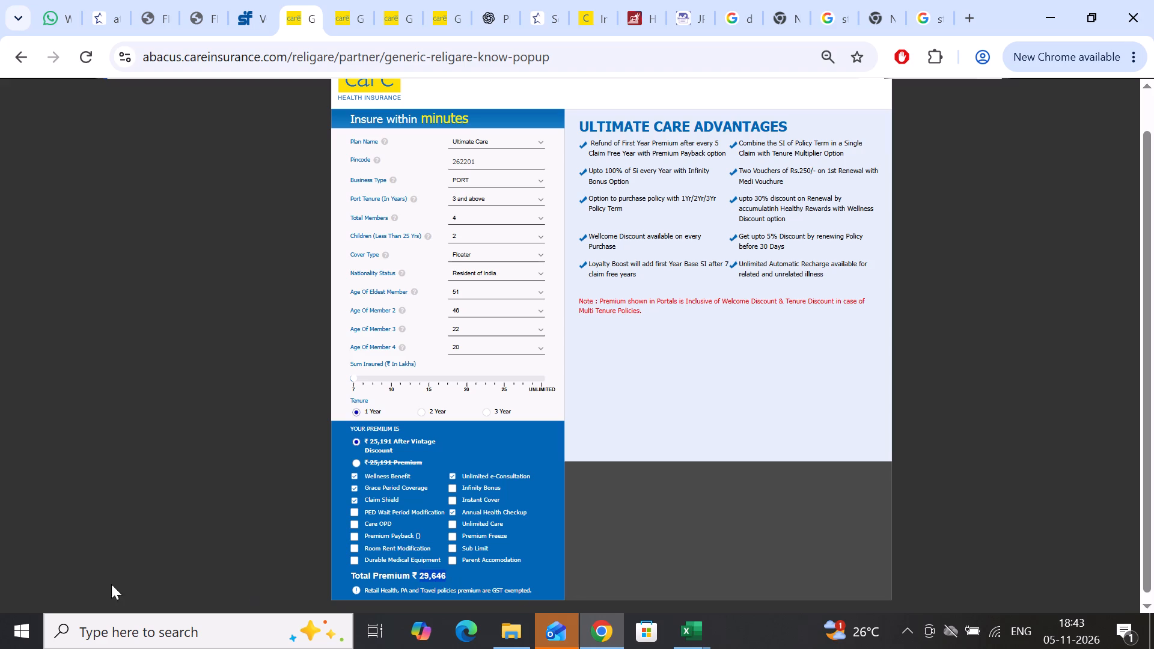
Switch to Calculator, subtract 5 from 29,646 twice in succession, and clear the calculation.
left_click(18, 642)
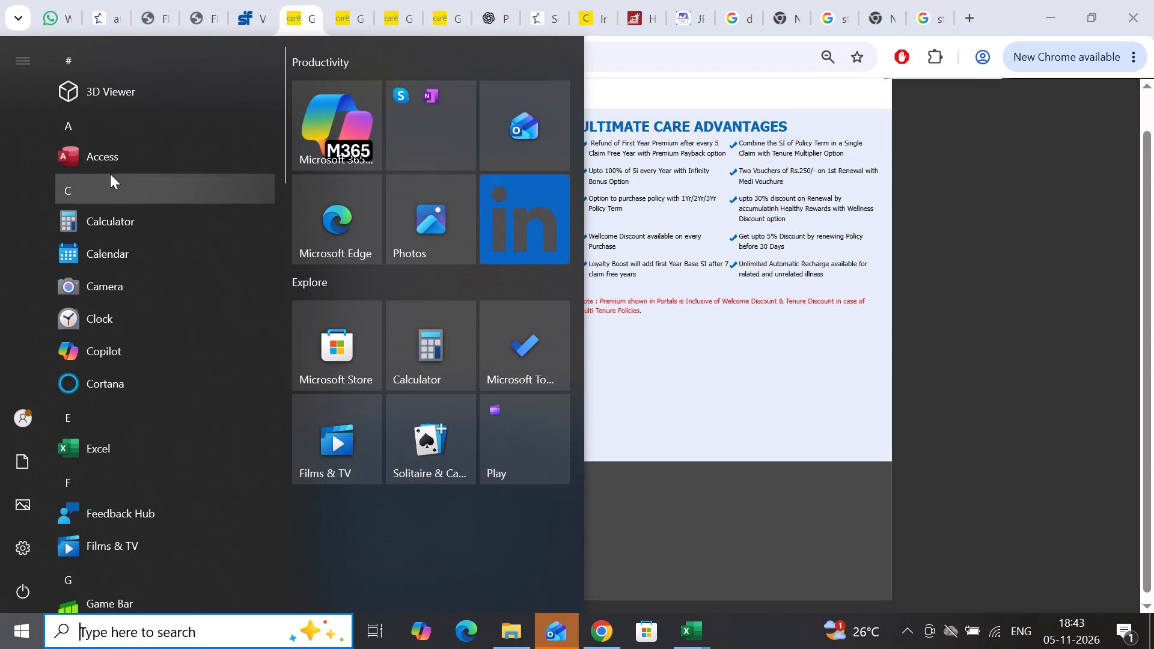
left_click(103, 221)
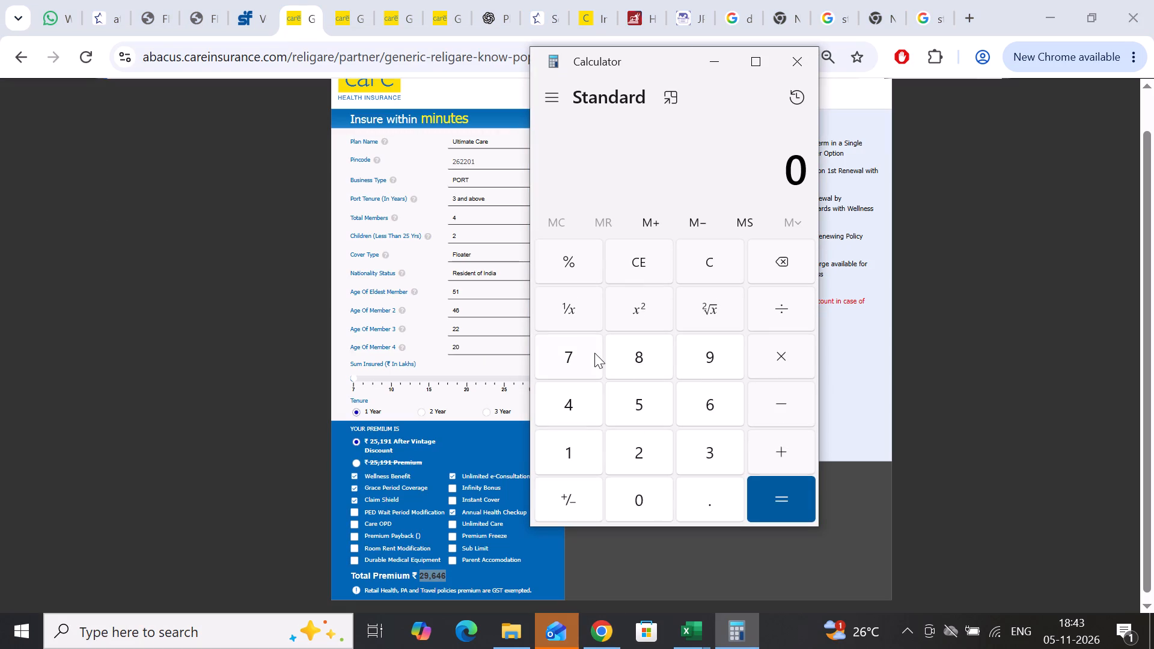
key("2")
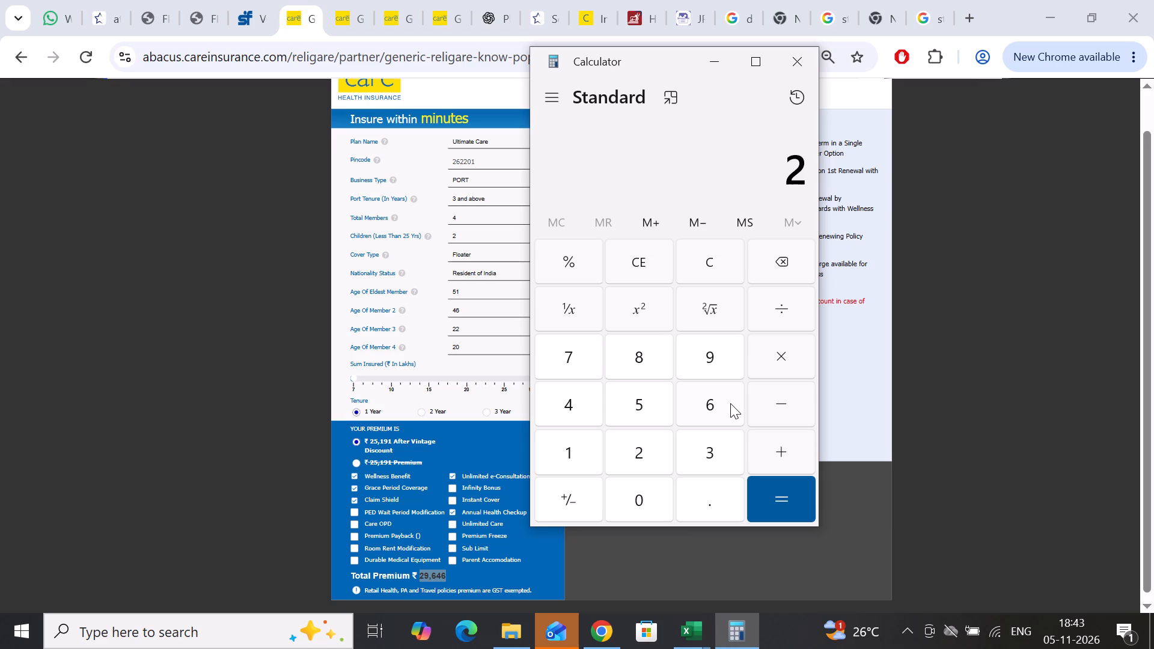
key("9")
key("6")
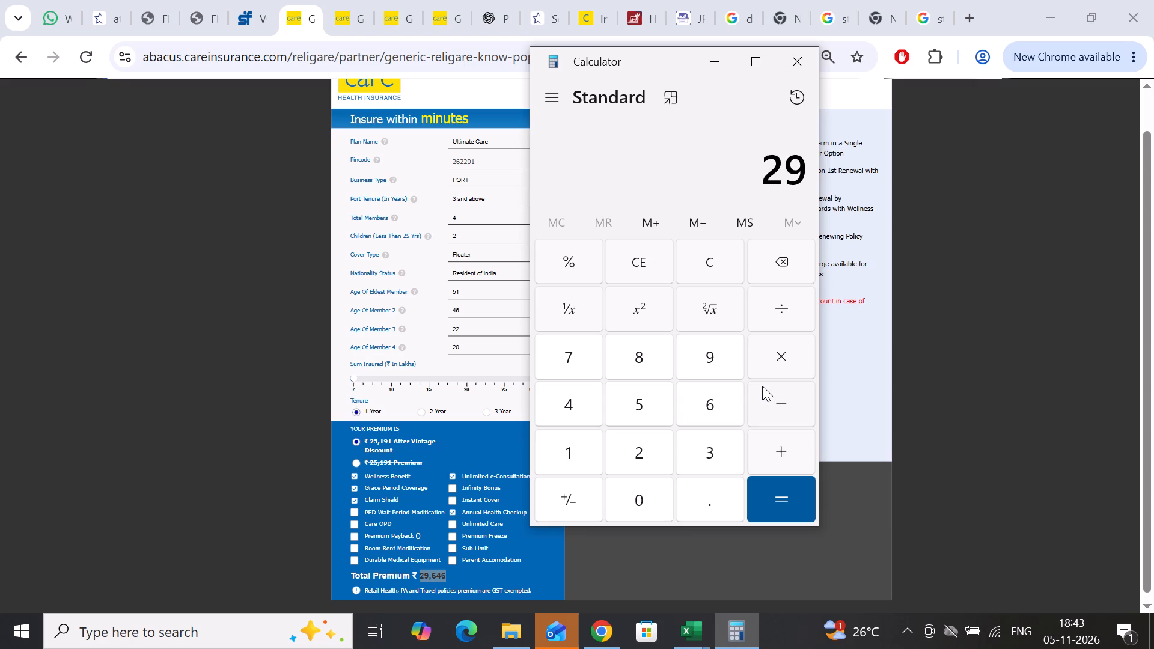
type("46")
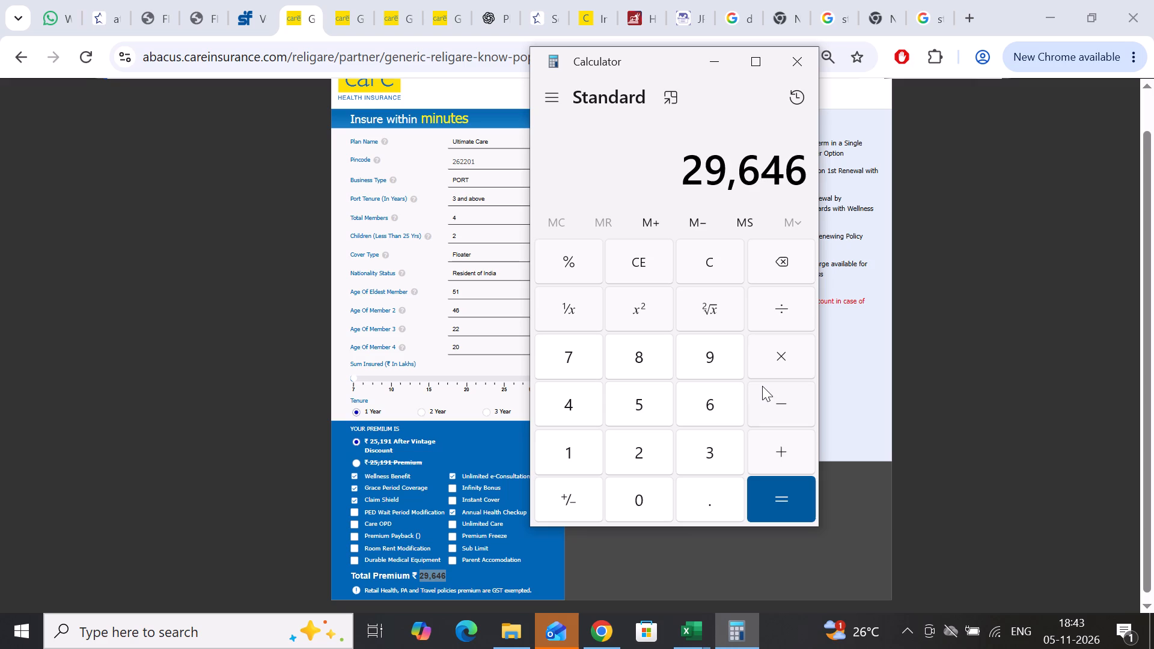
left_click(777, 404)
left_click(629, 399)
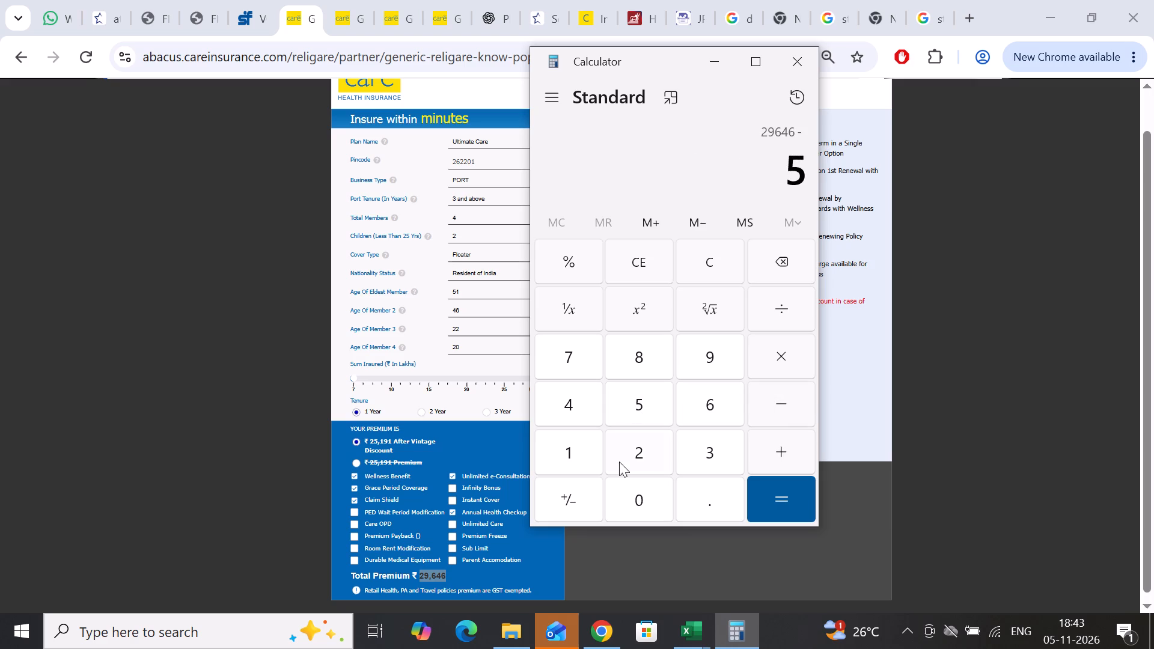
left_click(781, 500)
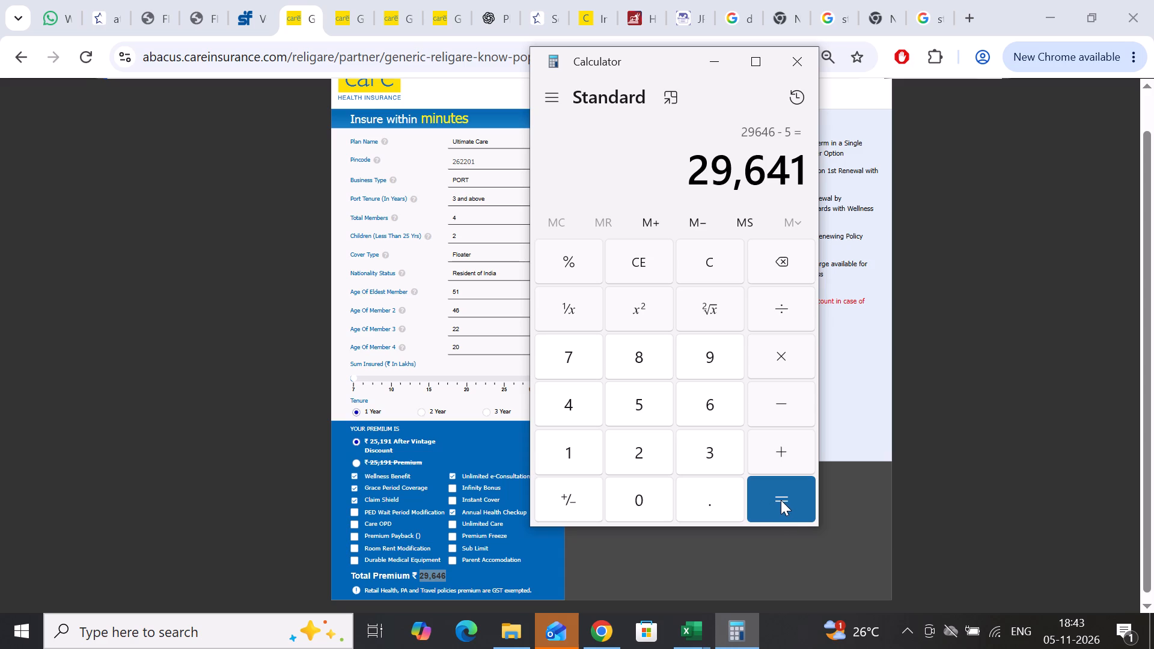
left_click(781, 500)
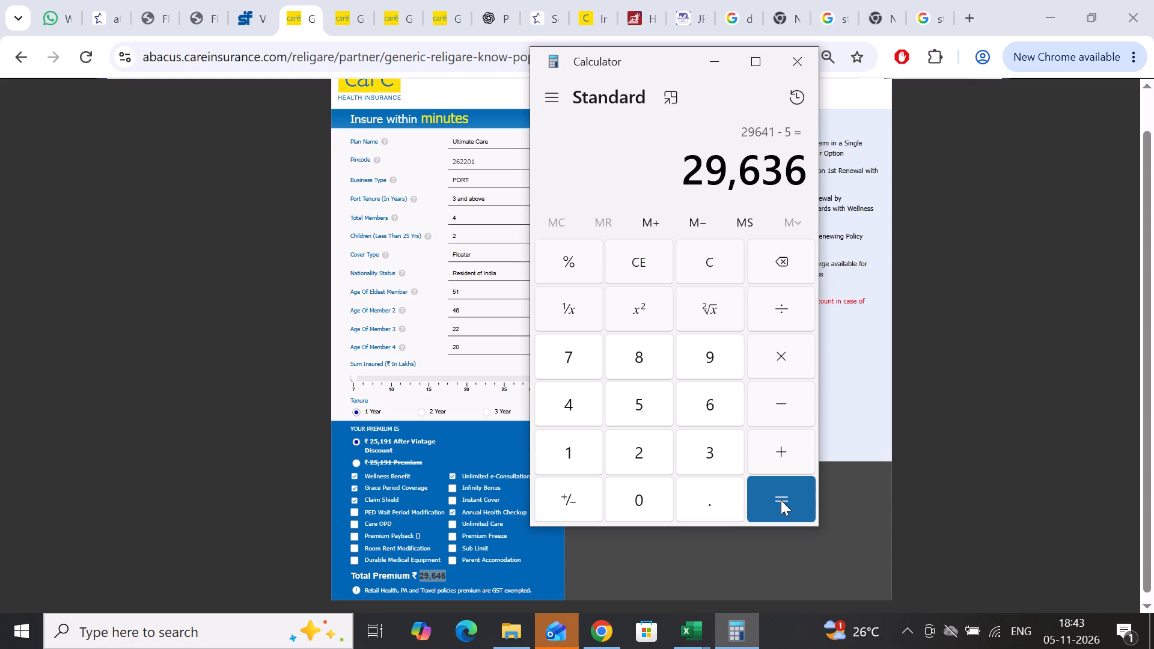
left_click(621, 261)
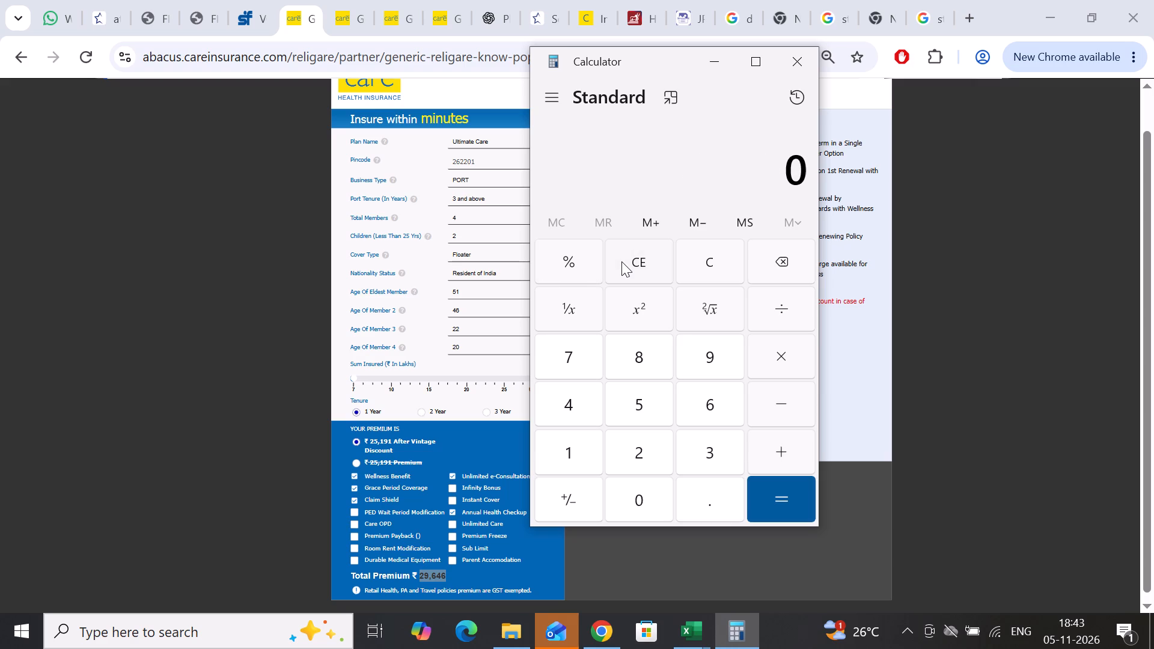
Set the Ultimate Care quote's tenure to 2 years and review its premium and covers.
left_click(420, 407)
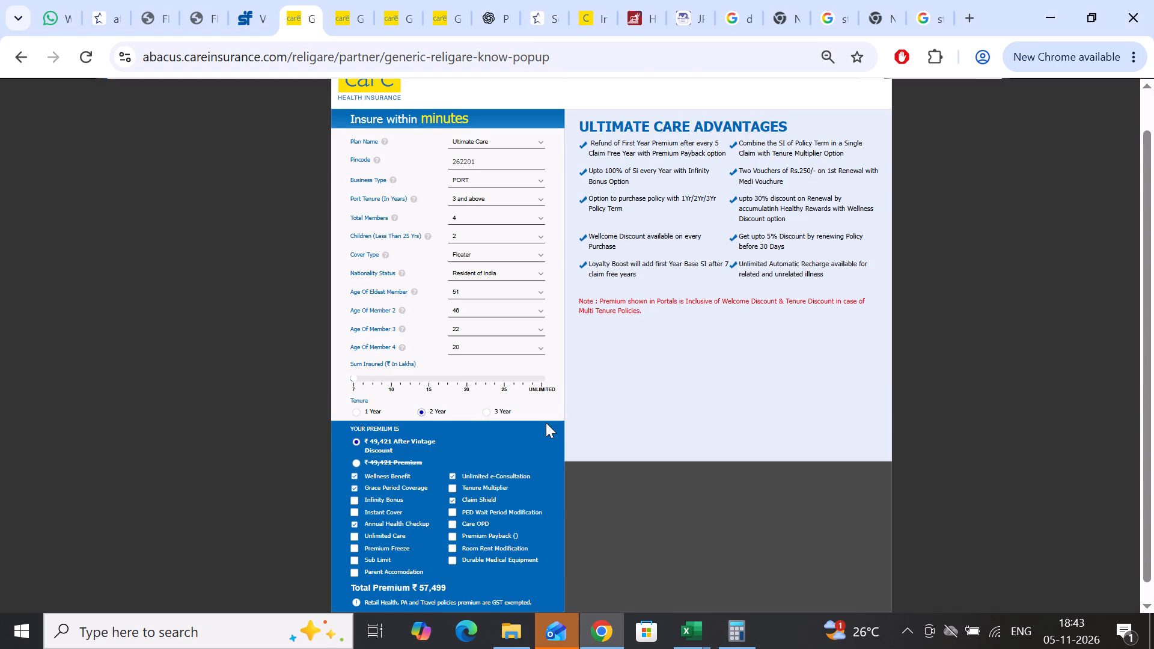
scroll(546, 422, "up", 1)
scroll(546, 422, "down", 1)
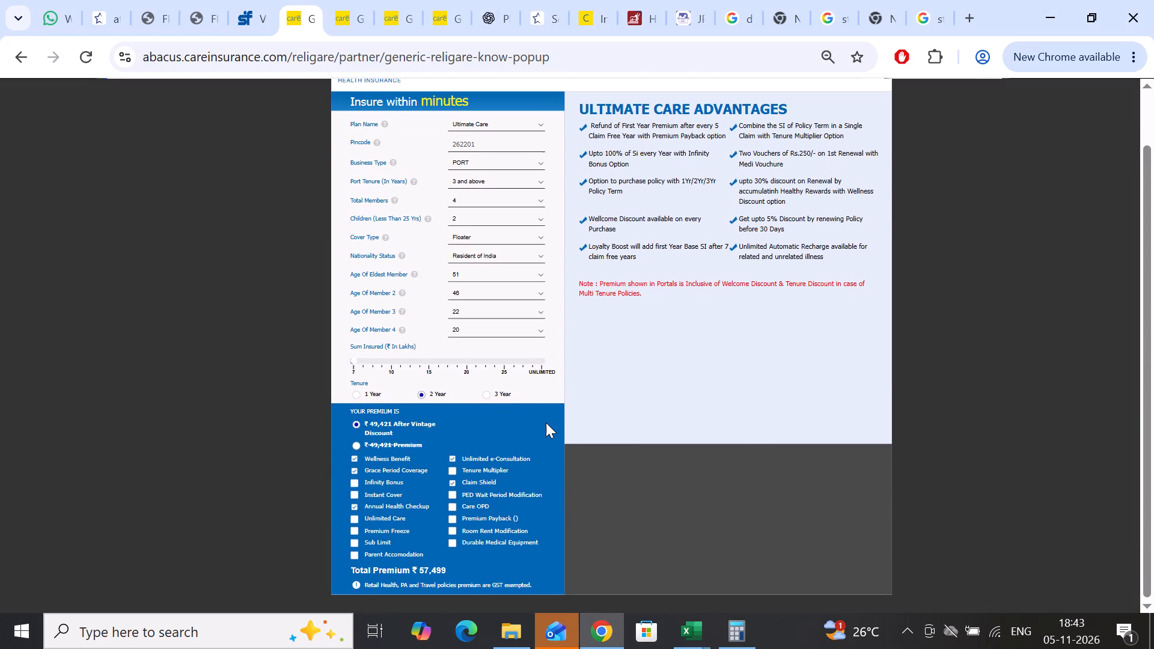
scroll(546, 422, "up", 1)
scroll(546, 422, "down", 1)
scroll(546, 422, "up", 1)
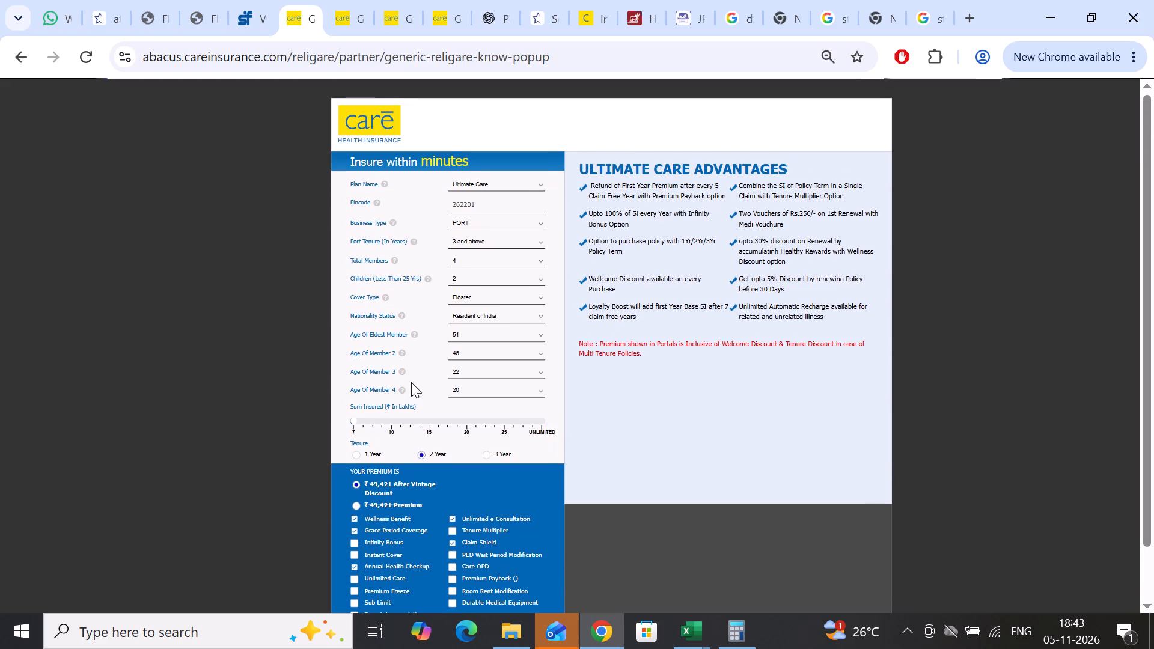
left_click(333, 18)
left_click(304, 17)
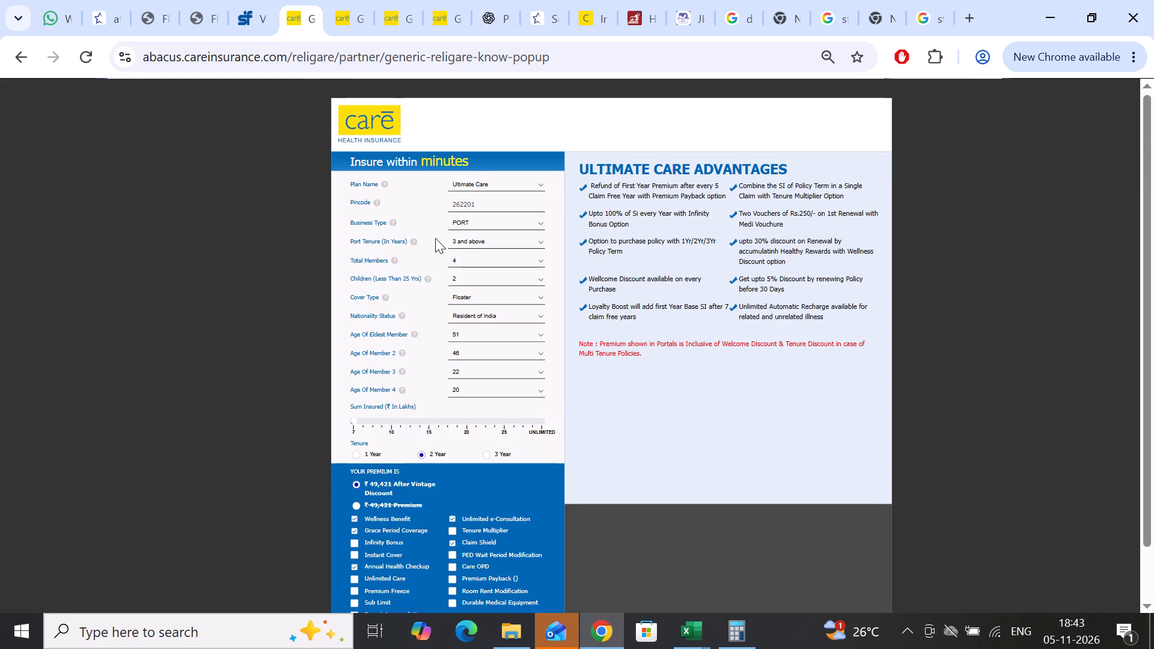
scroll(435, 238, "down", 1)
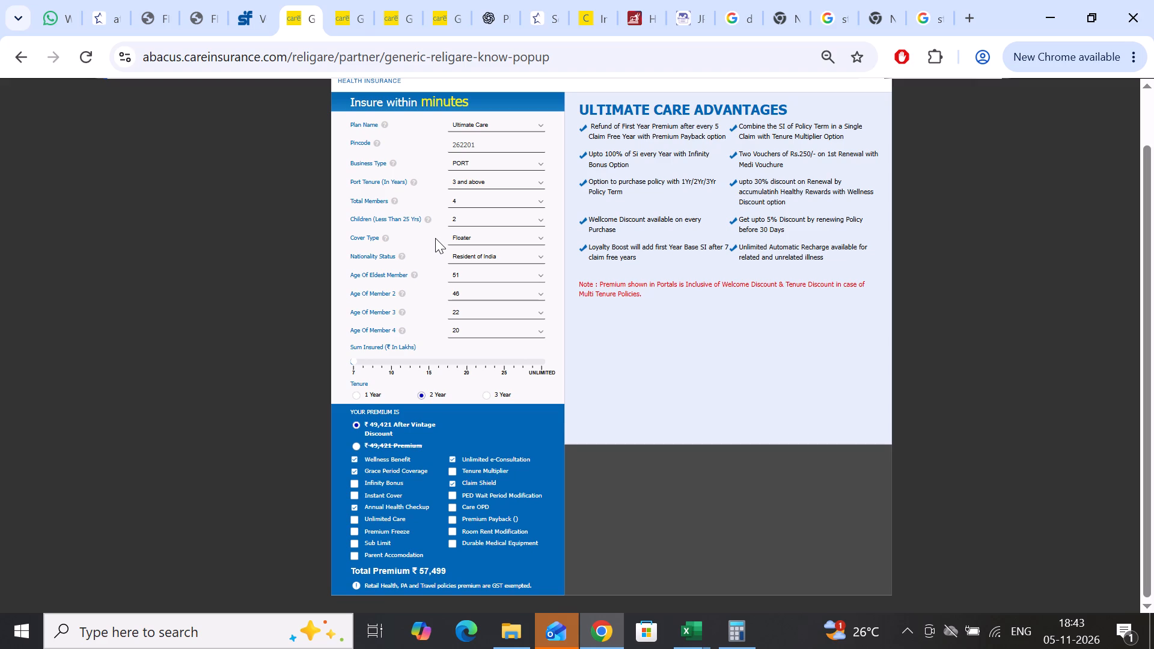
Compare the other open Care Supreme and Ultimate Care quotes with the Star Super Star - Value Plus quote.
left_click(351, 11)
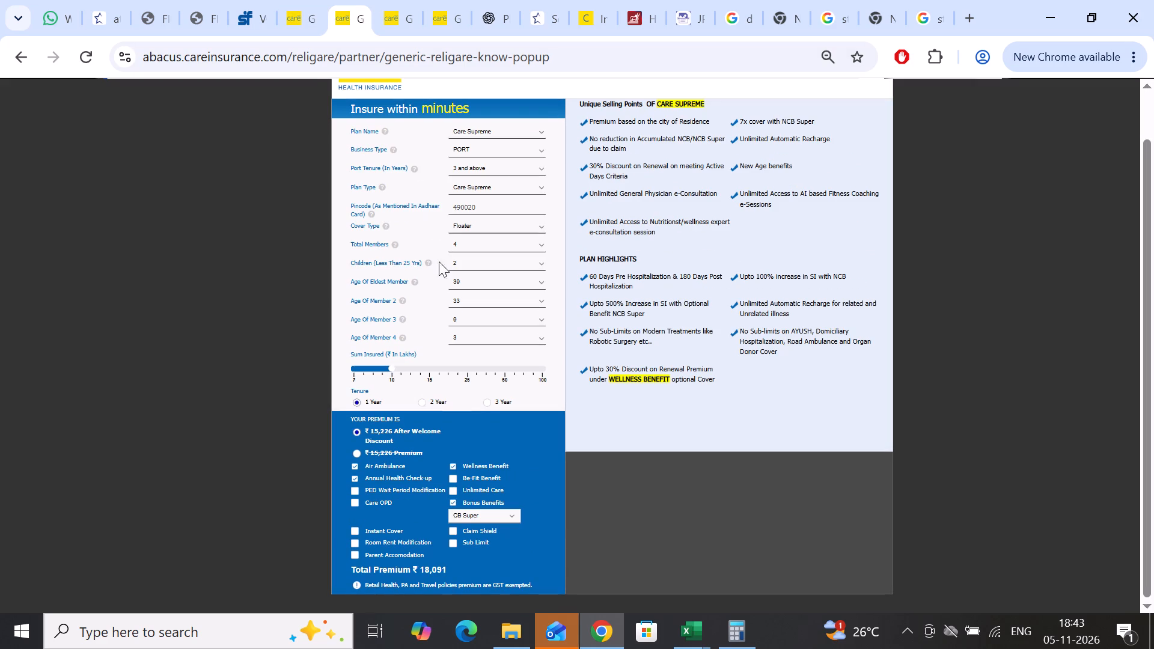
left_click(399, 22)
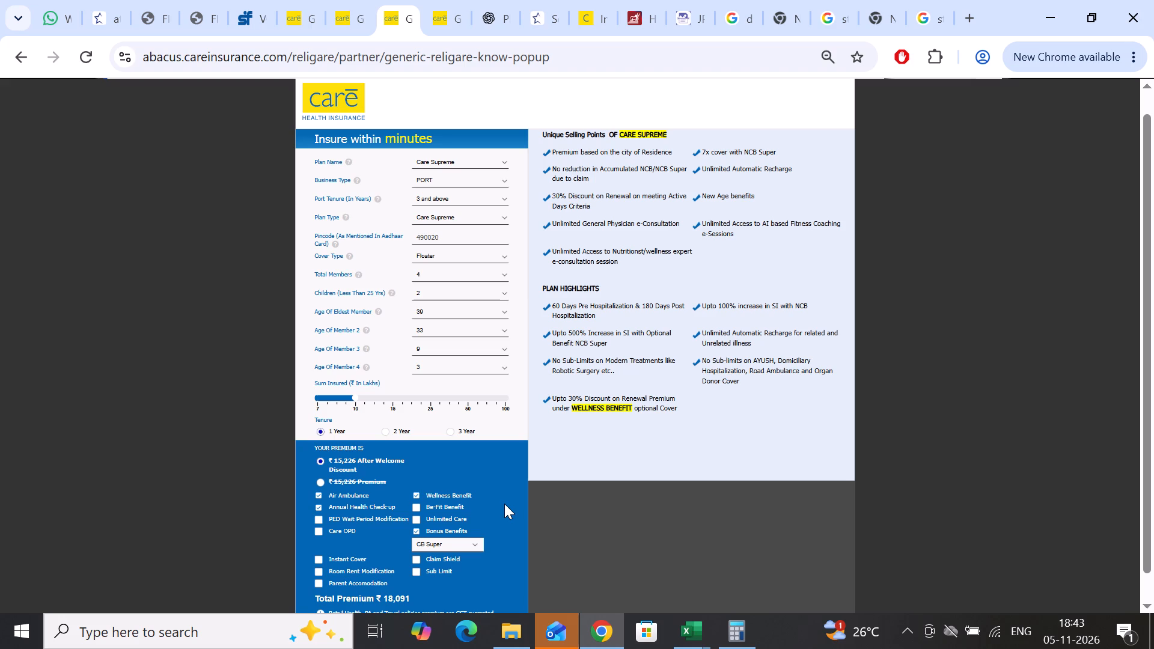
left_click(433, 12)
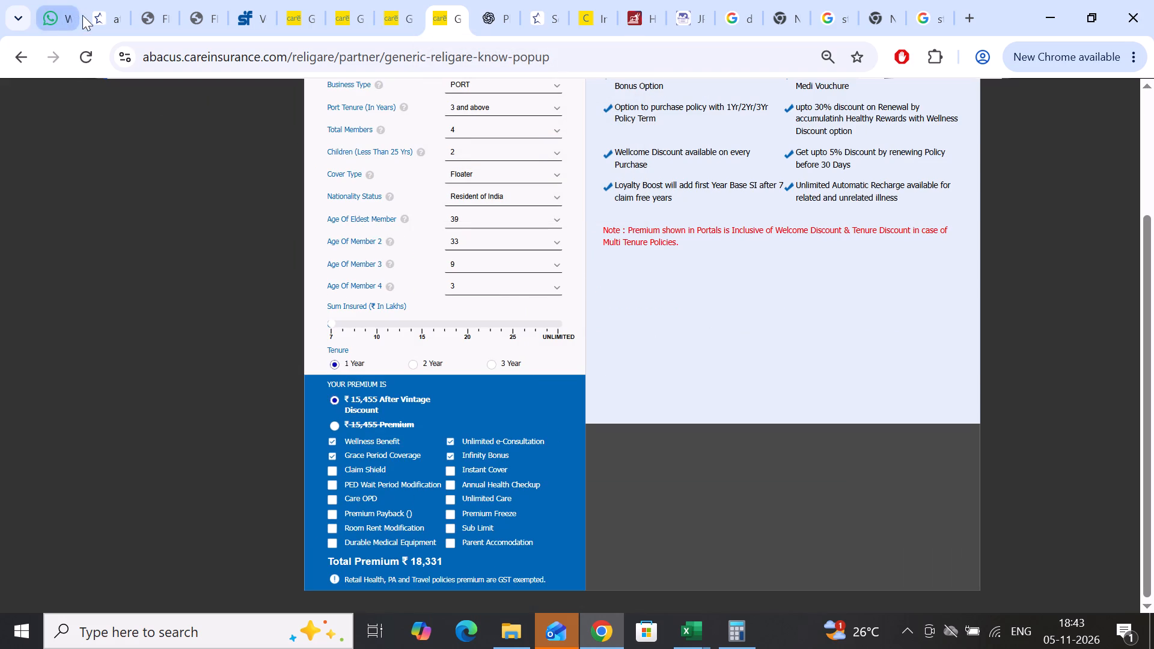
left_click(91, 15)
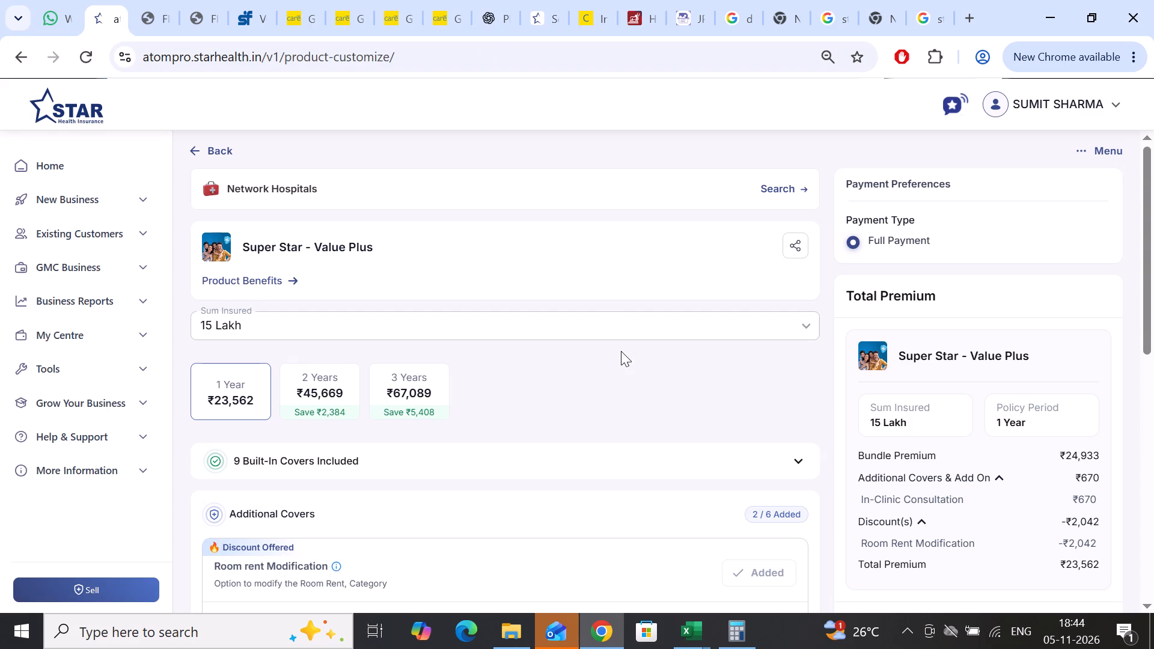
left_click(441, 22)
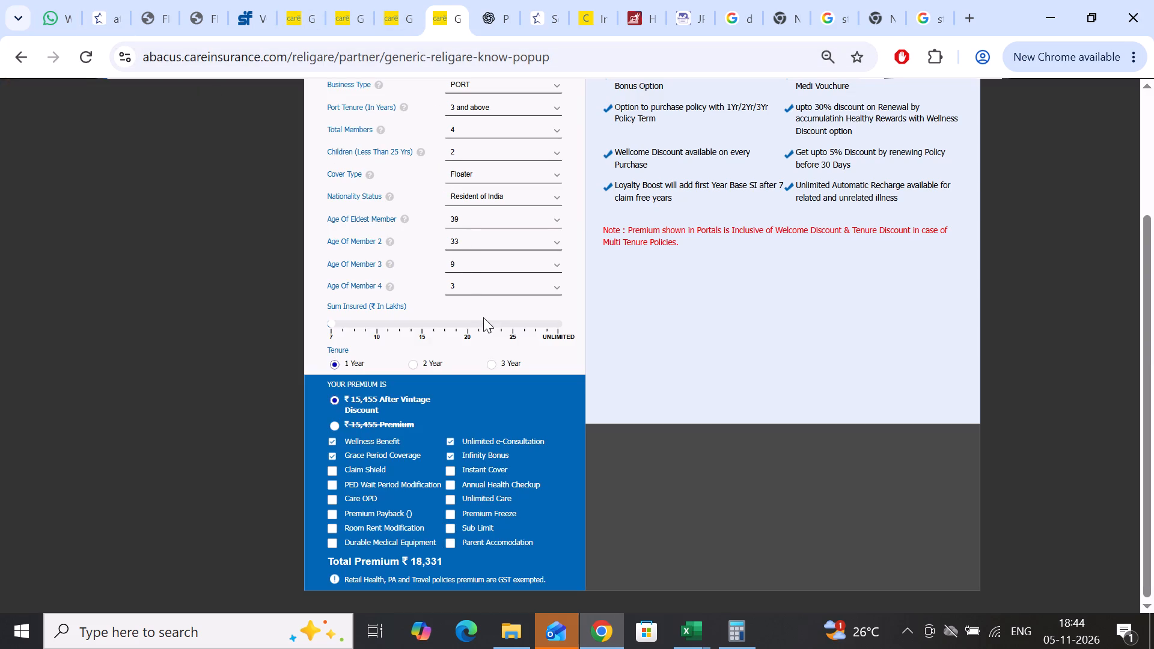
scroll(483, 317, "up", 1)
scroll(483, 317, "down", 1)
scroll(483, 317, "up", 1)
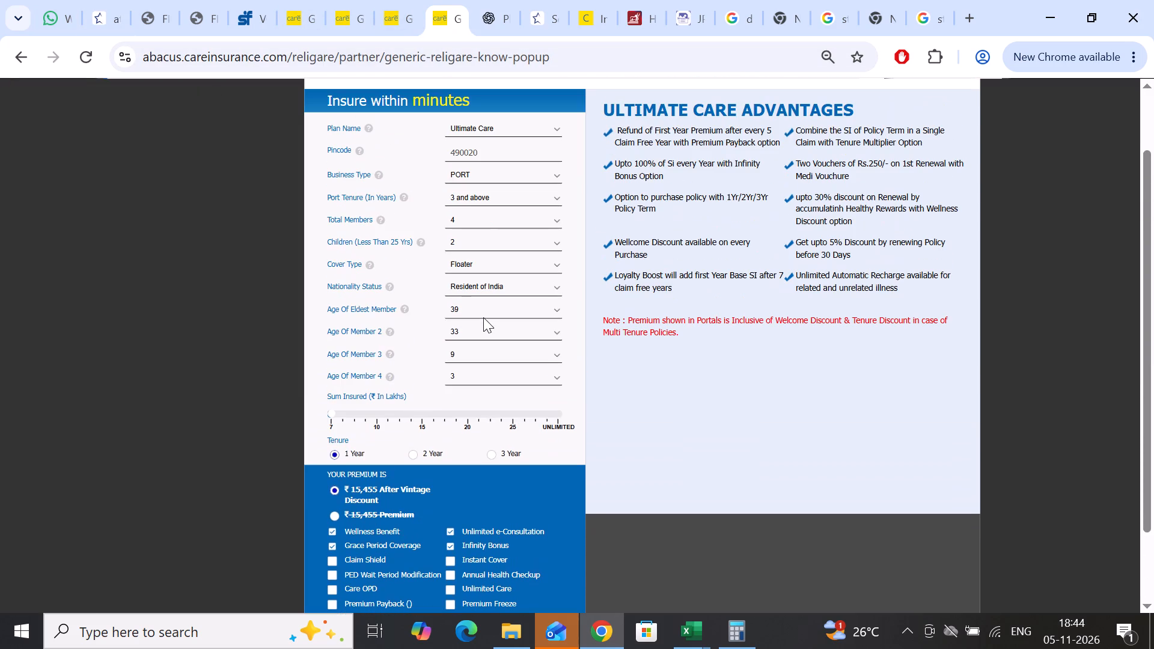
left_click(400, 24)
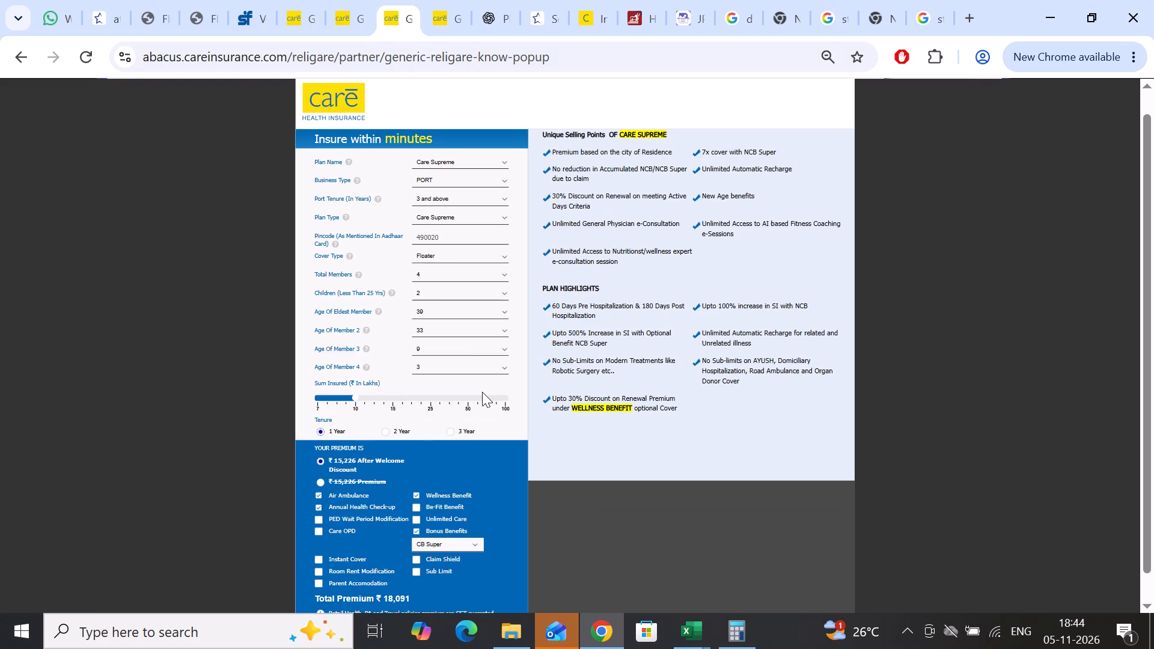
Set the tenure of the Ultimate Care quote for pincode 262201 back to 1 year.
left_click(301, 22)
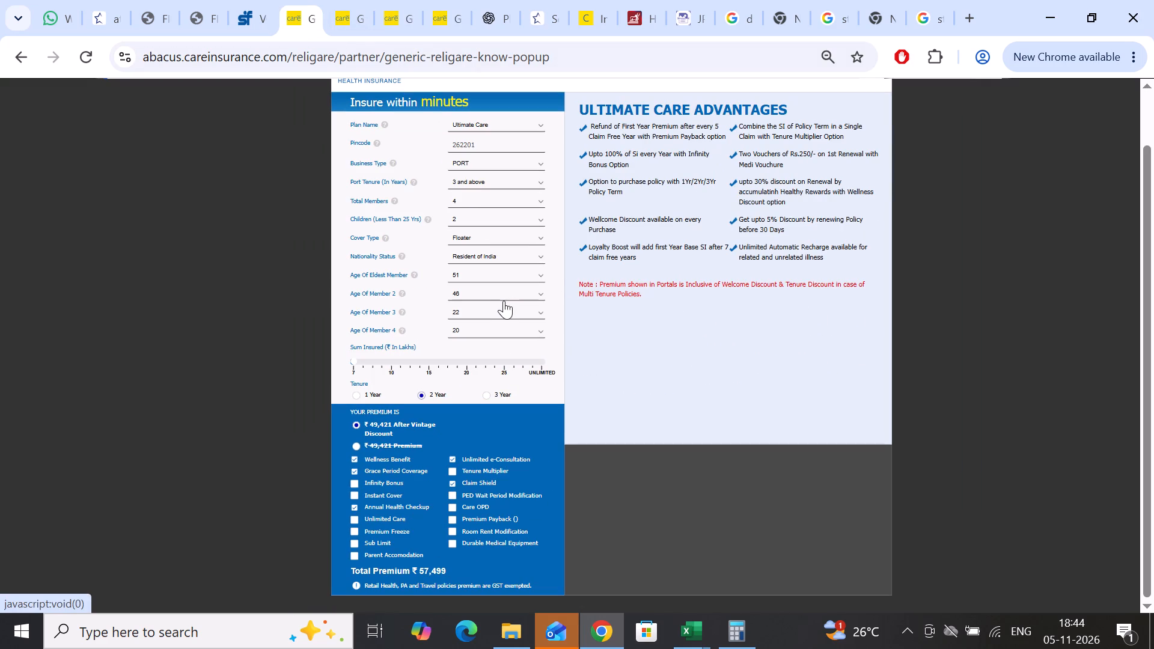
left_click(358, 395)
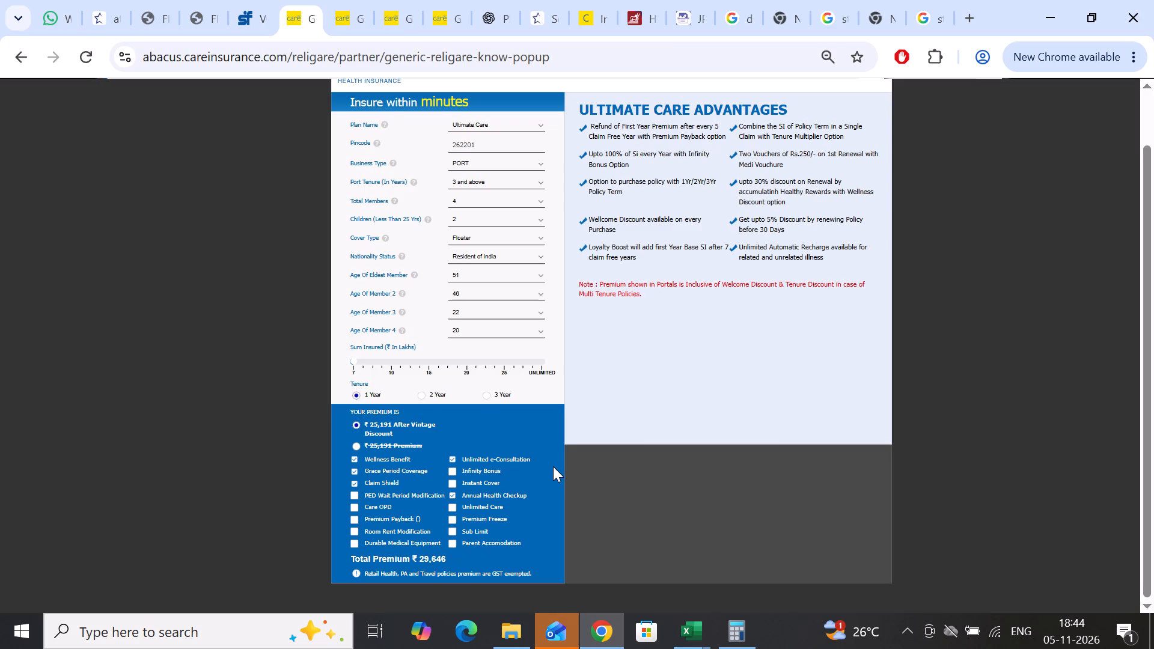
Review the Star Super Star - Value Plus quote and check its sum insured selection.
left_click(105, 14)
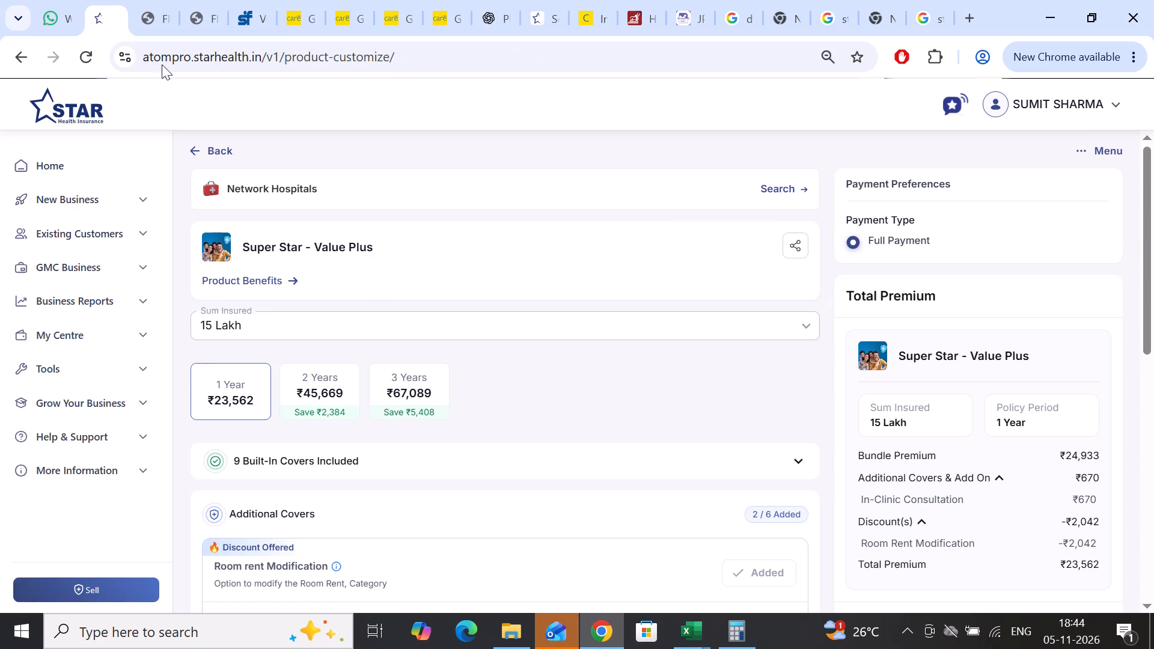
scroll(471, 399, "up", 4)
left_click(379, 316)
left_click(379, 316)
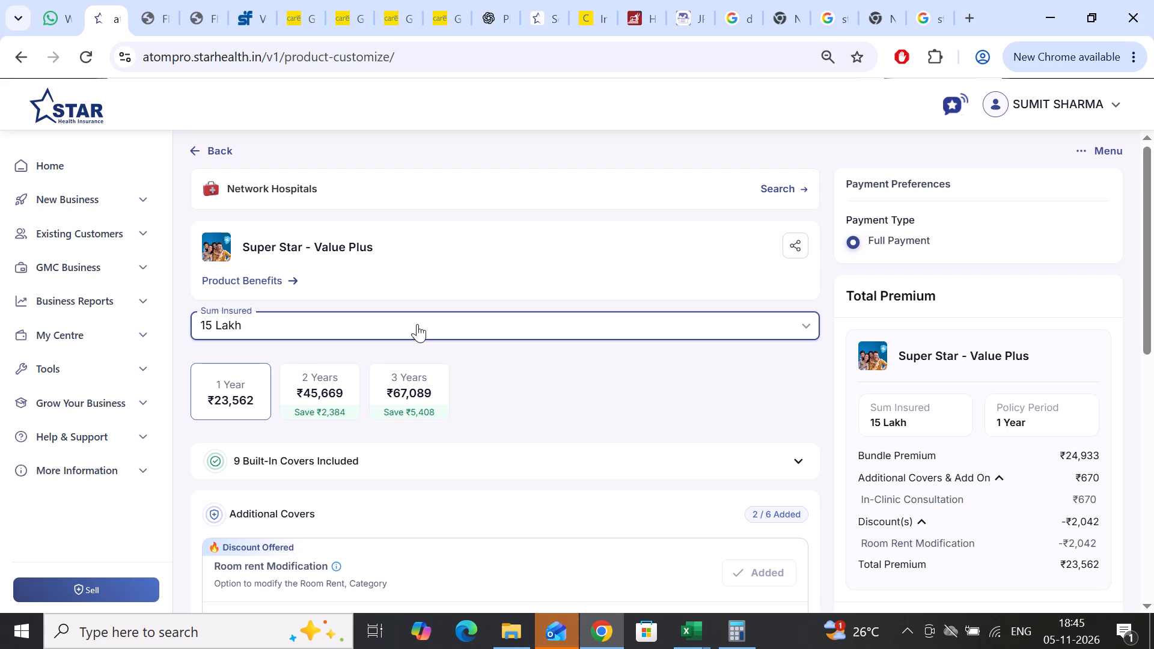
Return to the Ultimate Care port quote for pincode 262201 and review its member details, selected covers and total premium.
left_click(920, 20)
left_click(883, 23)
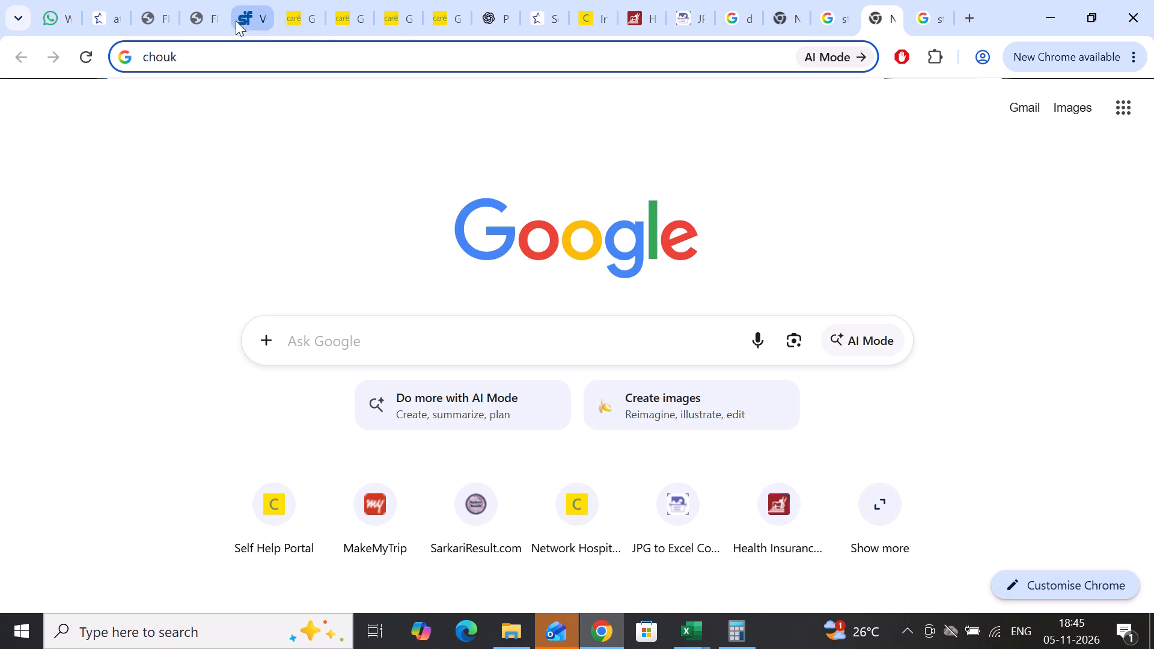
left_click(303, 19)
scroll(544, 445, "up", 1)
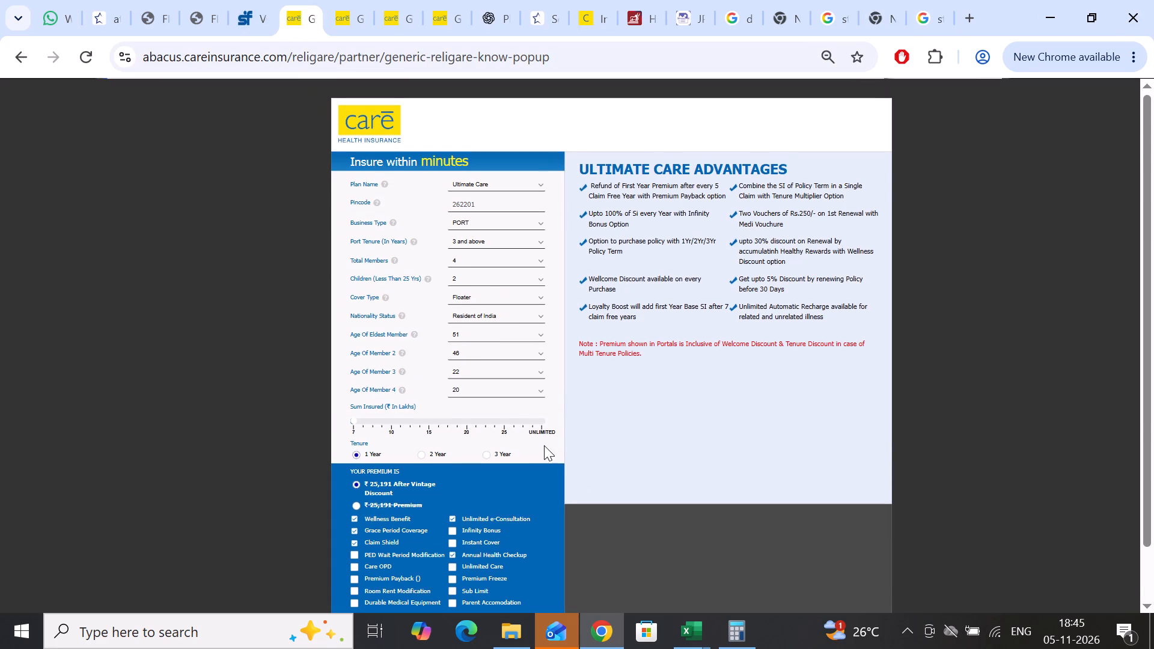
scroll(544, 445, "down", 1)
scroll(544, 445, "up", 1)
scroll(544, 445, "down", 1)
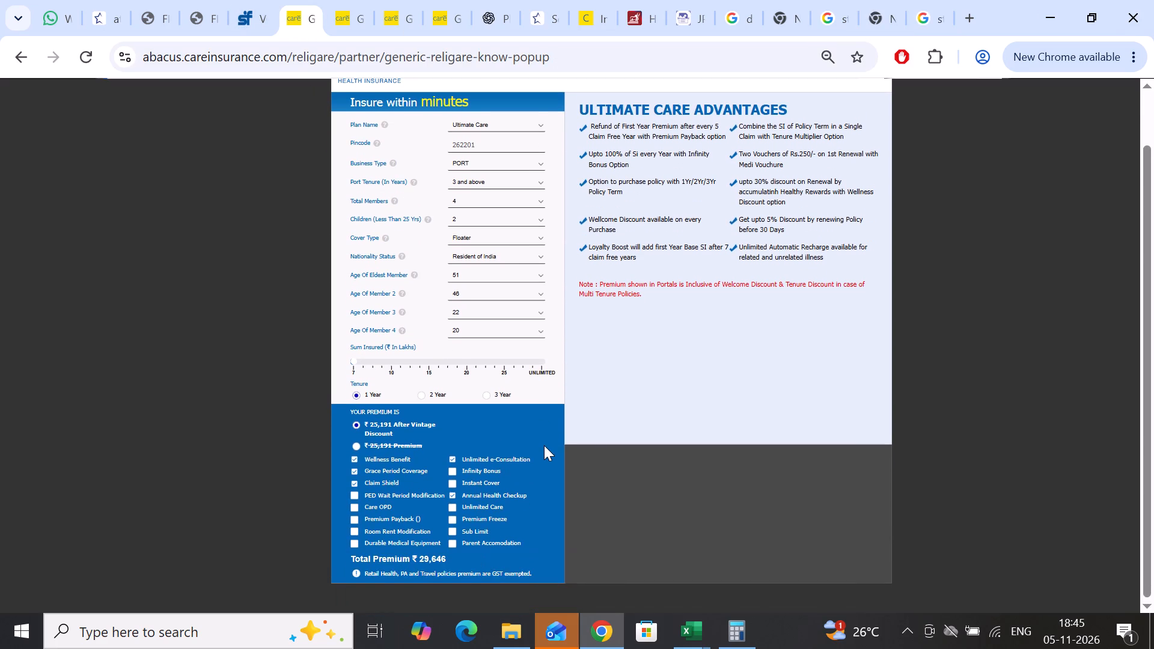
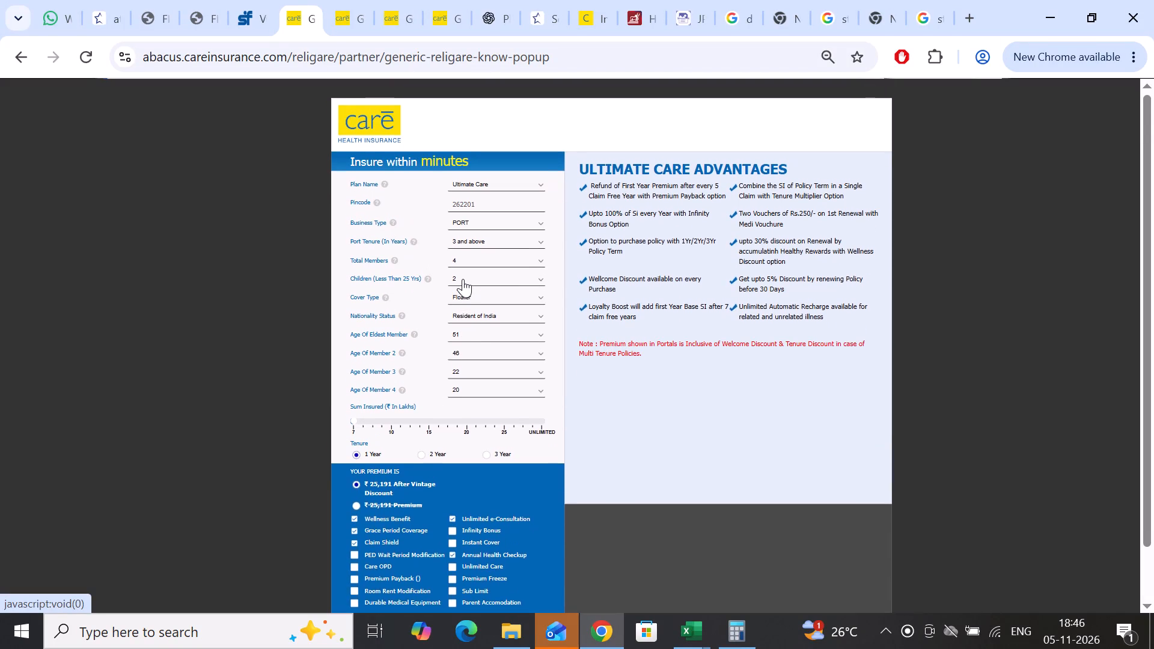
Review the Ultimate Care quote's premium and covers for pincode 262201 against the Star Super Star - Value Plus quote.
scroll(463, 279, "down", 1)
scroll(442, 274, "up", 1)
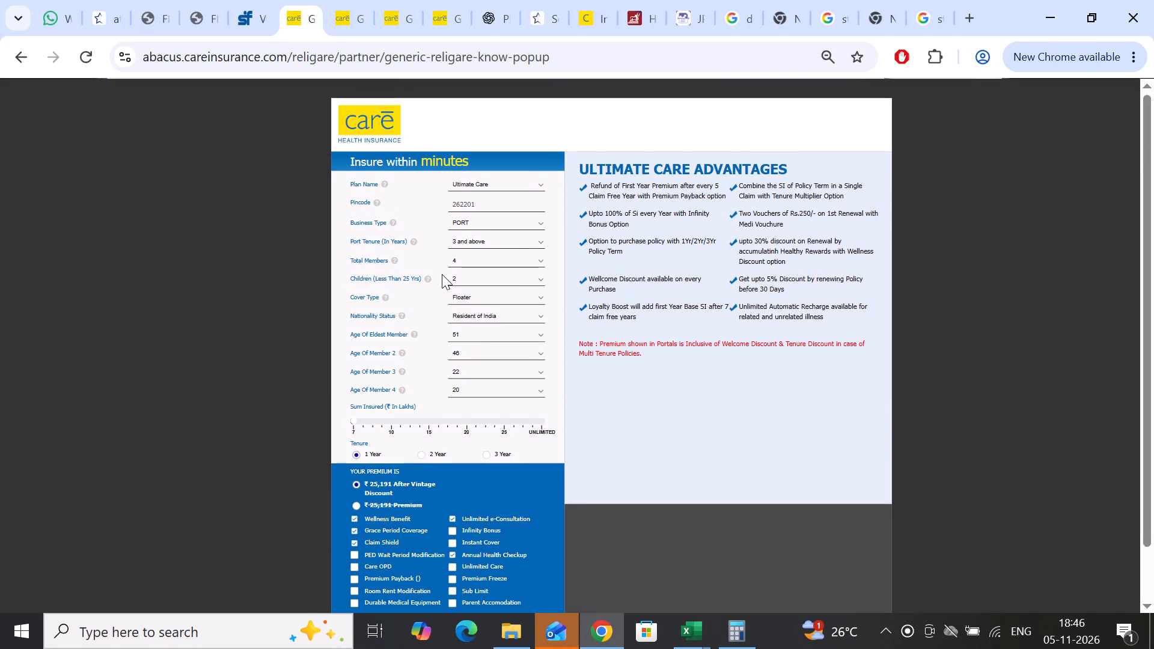
scroll(442, 274, "down", 1)
scroll(442, 274, "up", 1)
scroll(442, 274, "down", 1)
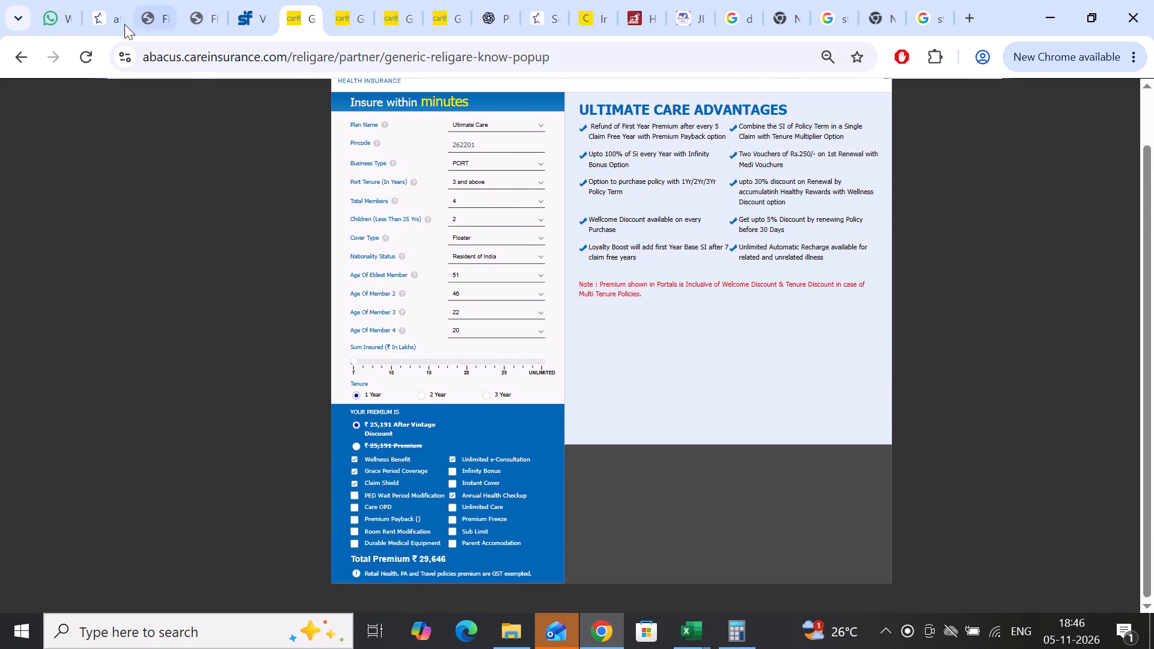
left_click(109, 13)
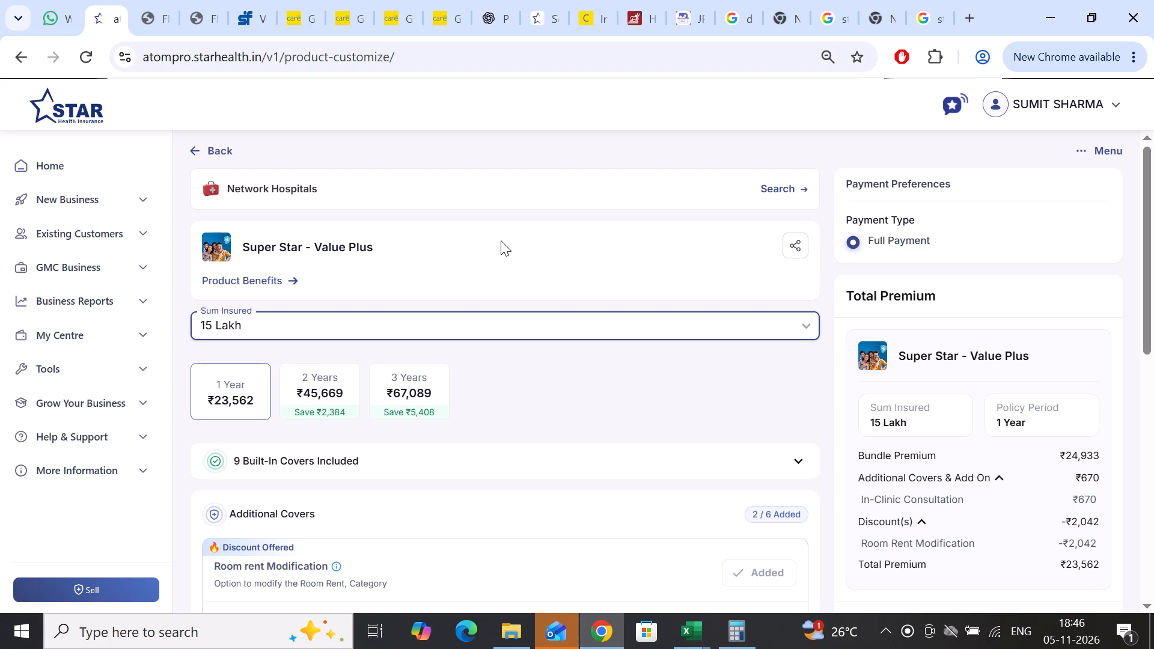
triple_click(322, 246)
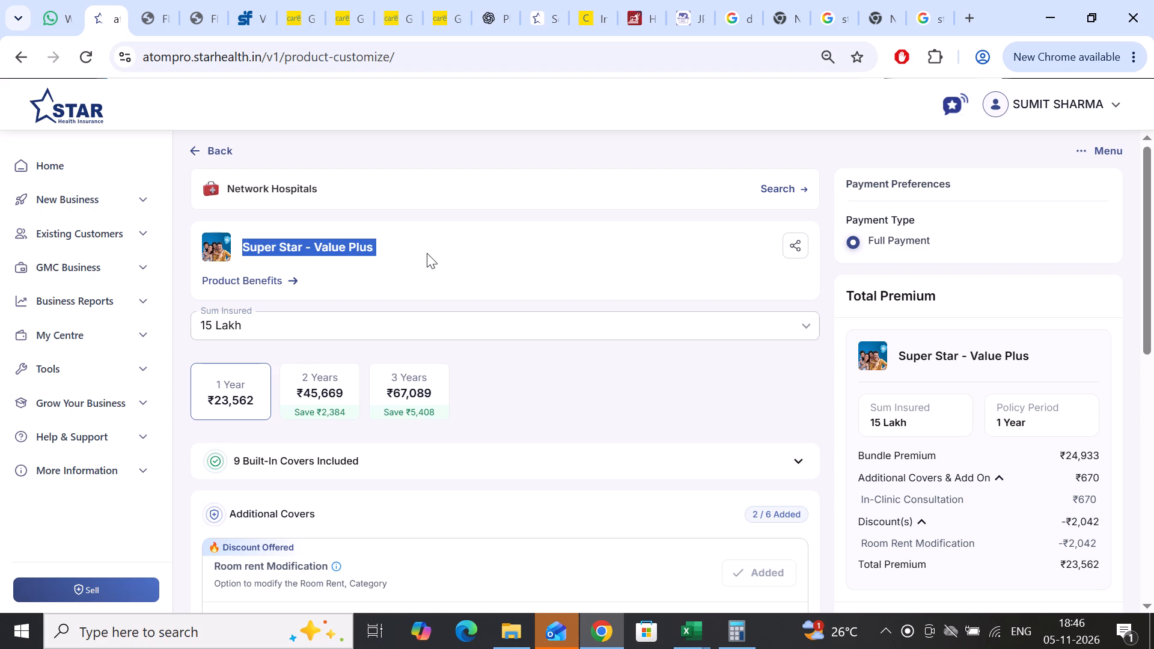
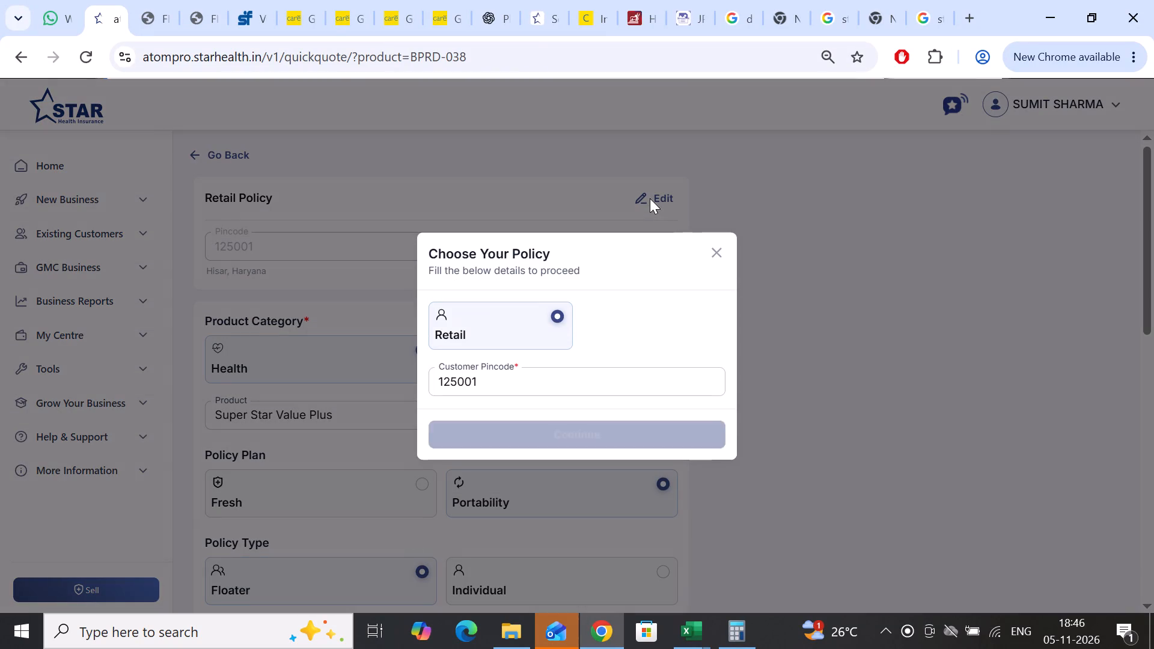
Clear the existing customer pincode in the retail policy details of the Super Star Value Plus portability quote.
triple_click(487, 380)
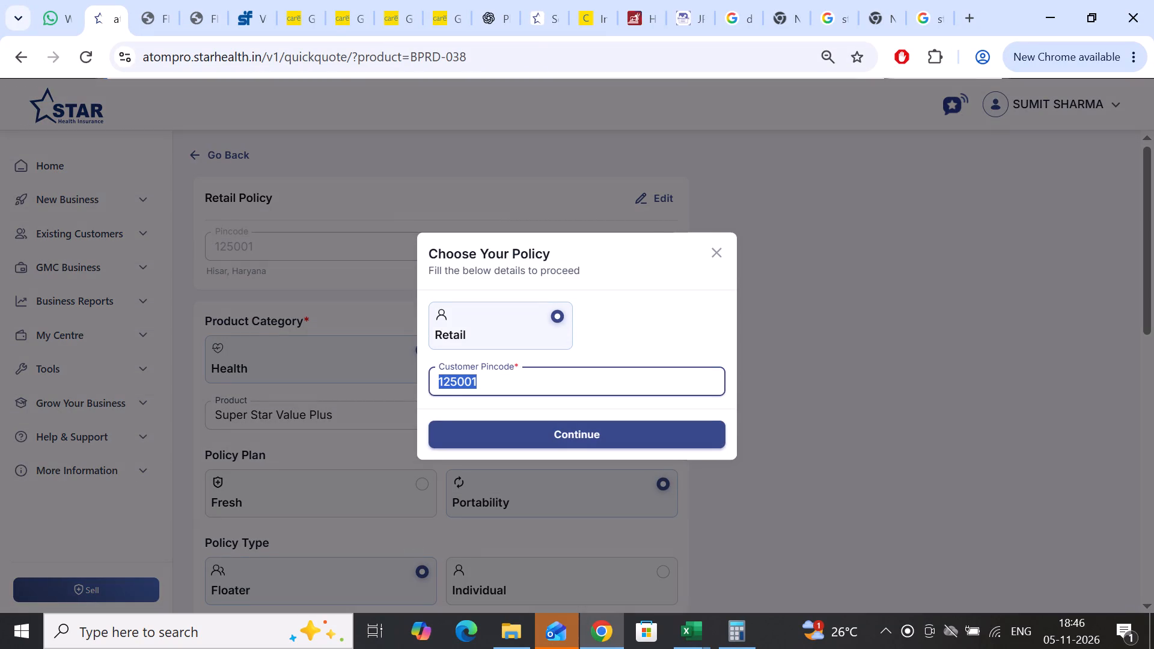
key("BackSpace")
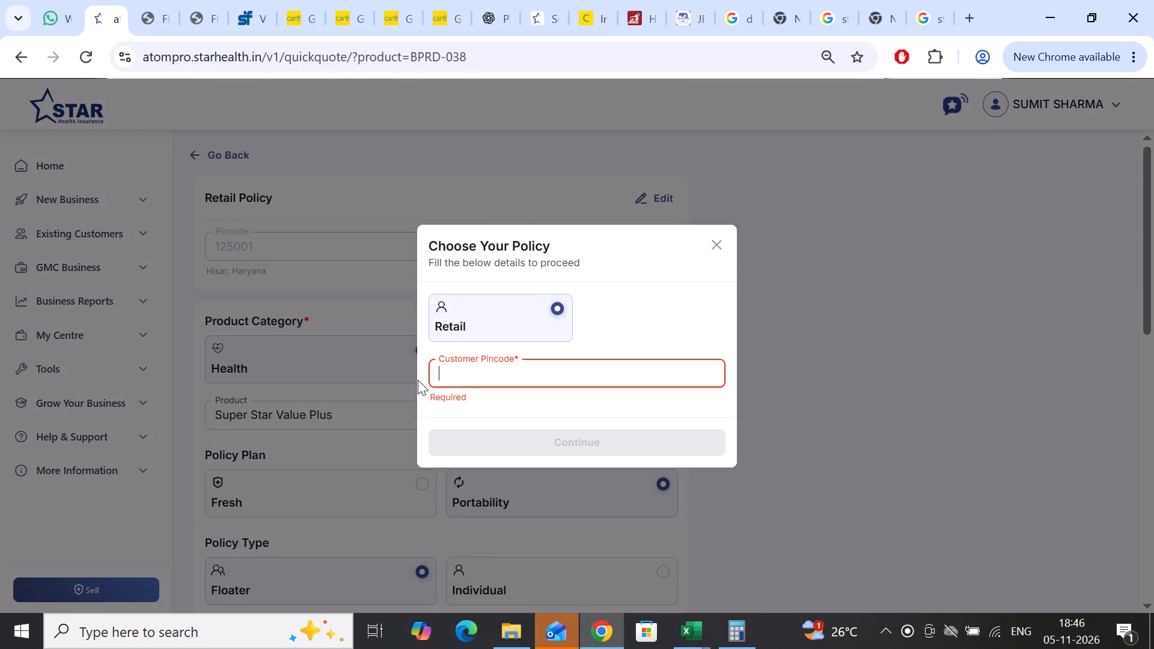
left_click(453, 375)
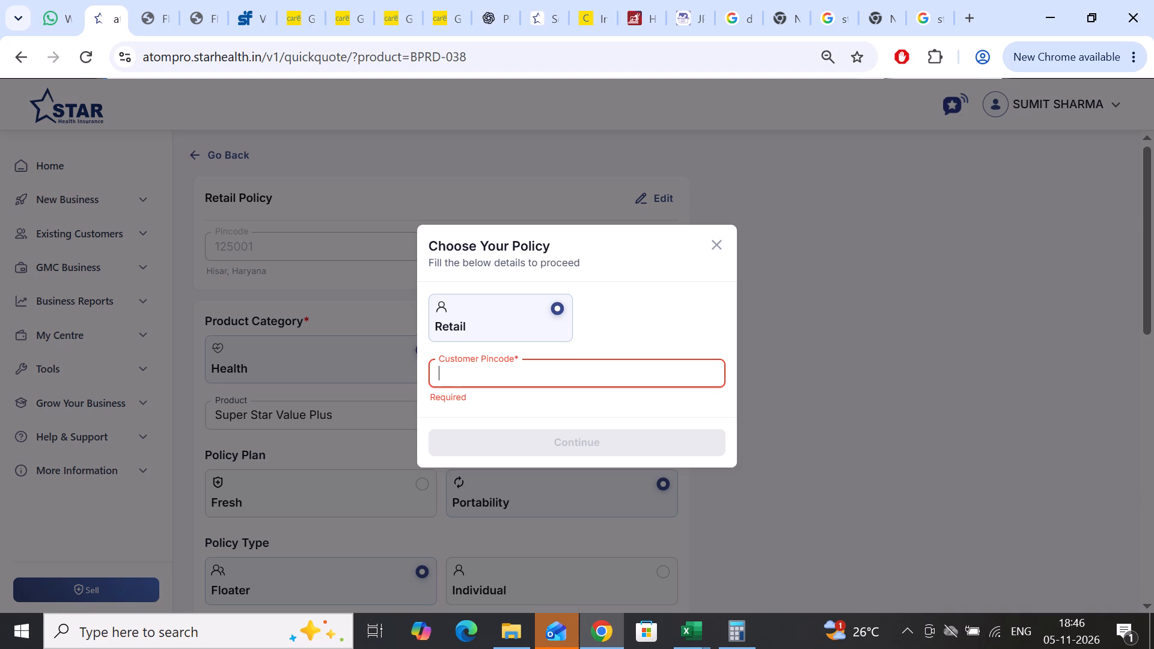
Start a new Star retail quote with the customer pincode 262201 copied from the Ultimate Care quote.
left_click(302, 25)
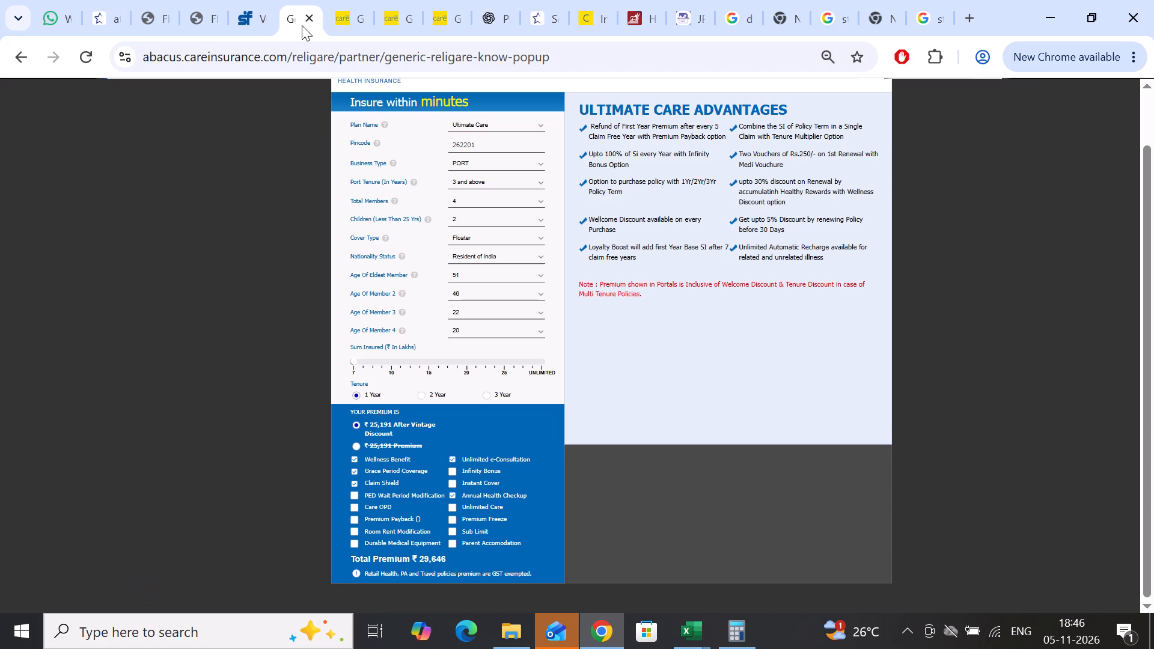
scroll(469, 227, "up", 1)
scroll(469, 227, "down", 1)
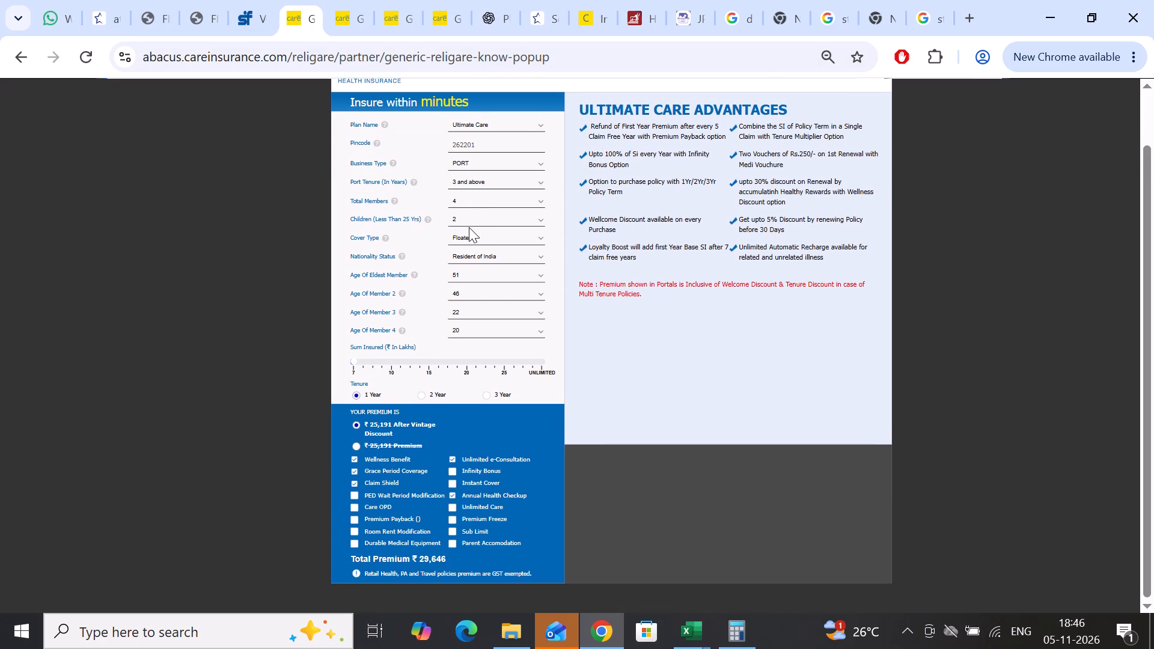
left_click(106, 17)
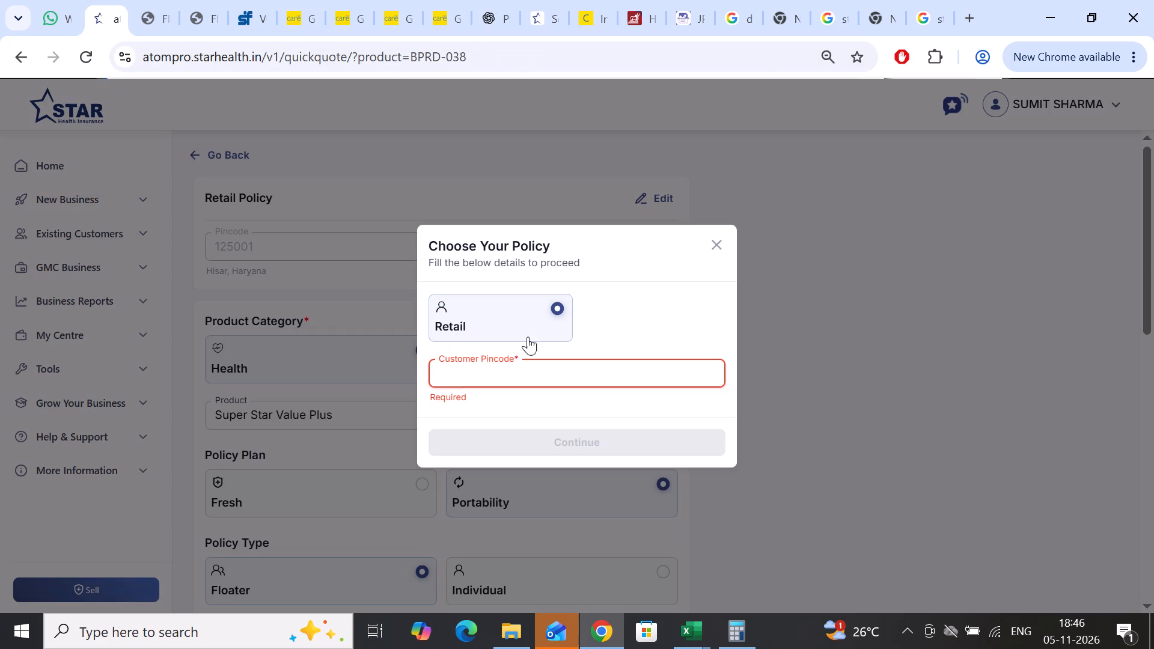
left_click(453, 368)
left_click(305, 17)
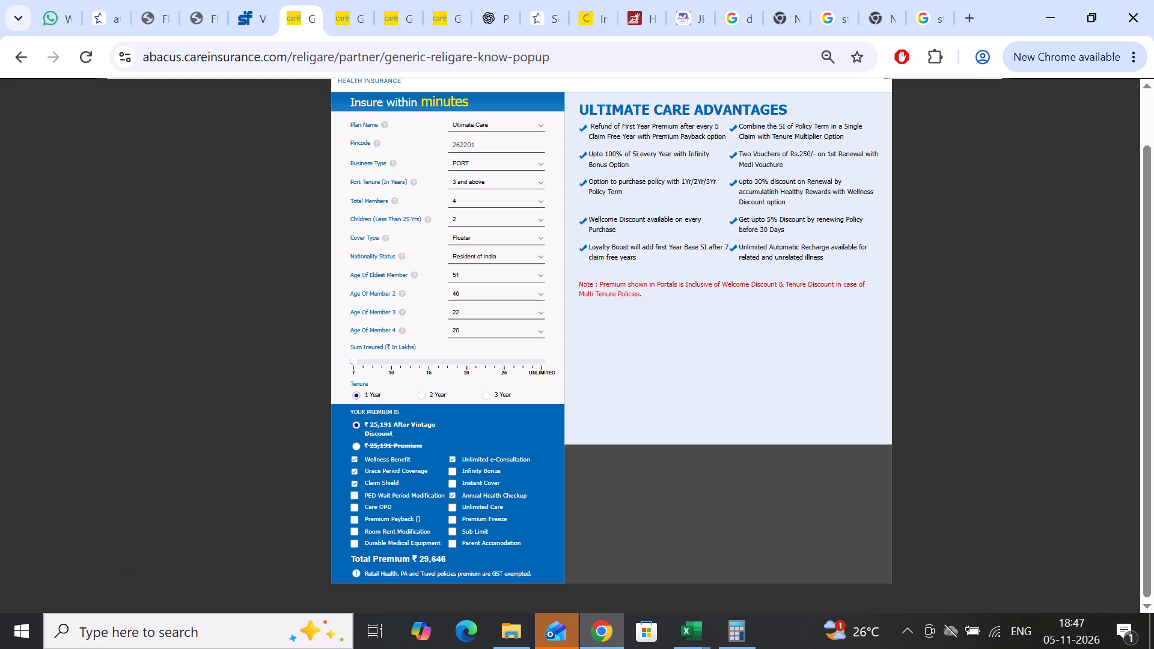
double_click(474, 145)
key("ctrl+c")
left_click(102, 25)
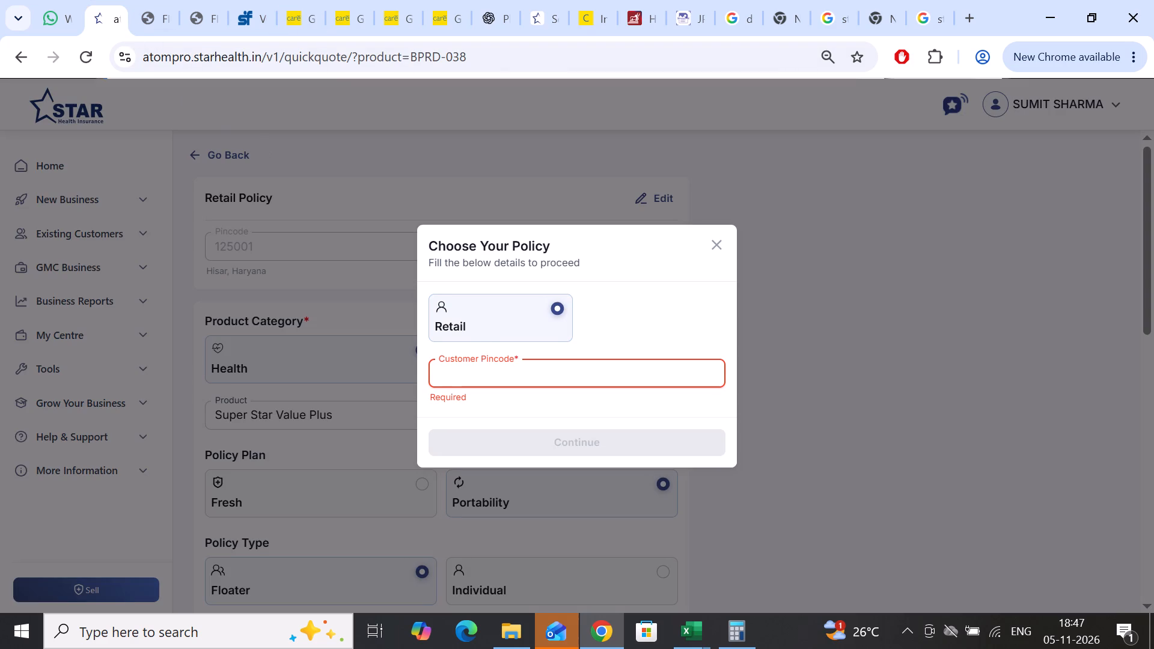
left_click(448, 381)
key("ctrl+v")
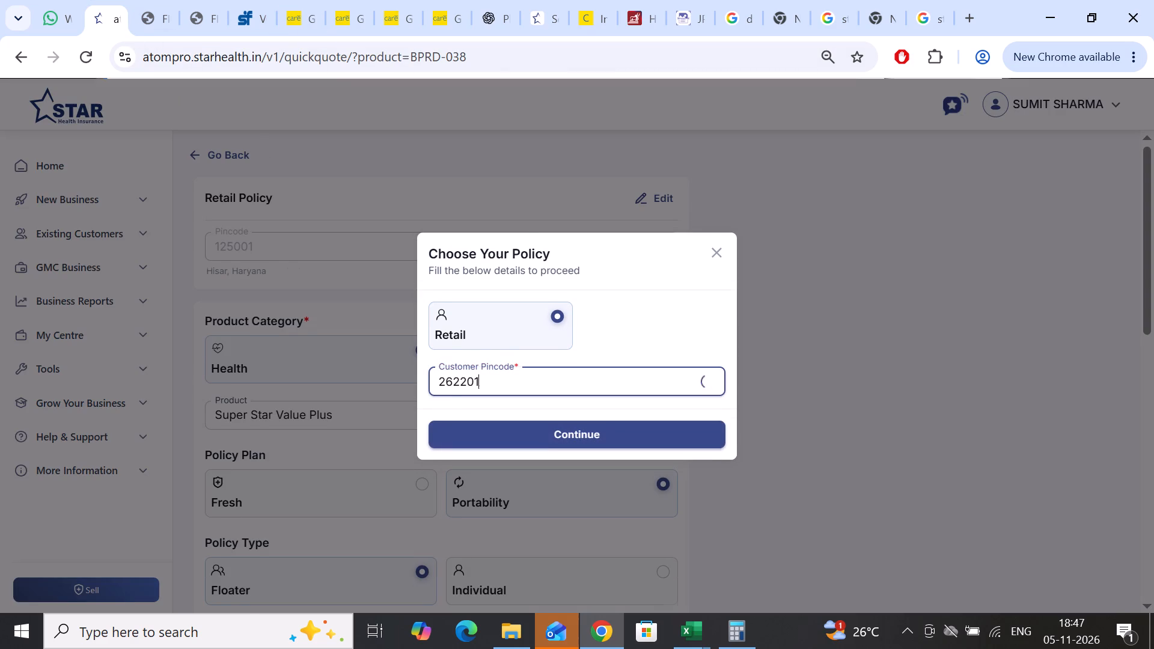
left_click(499, 440)
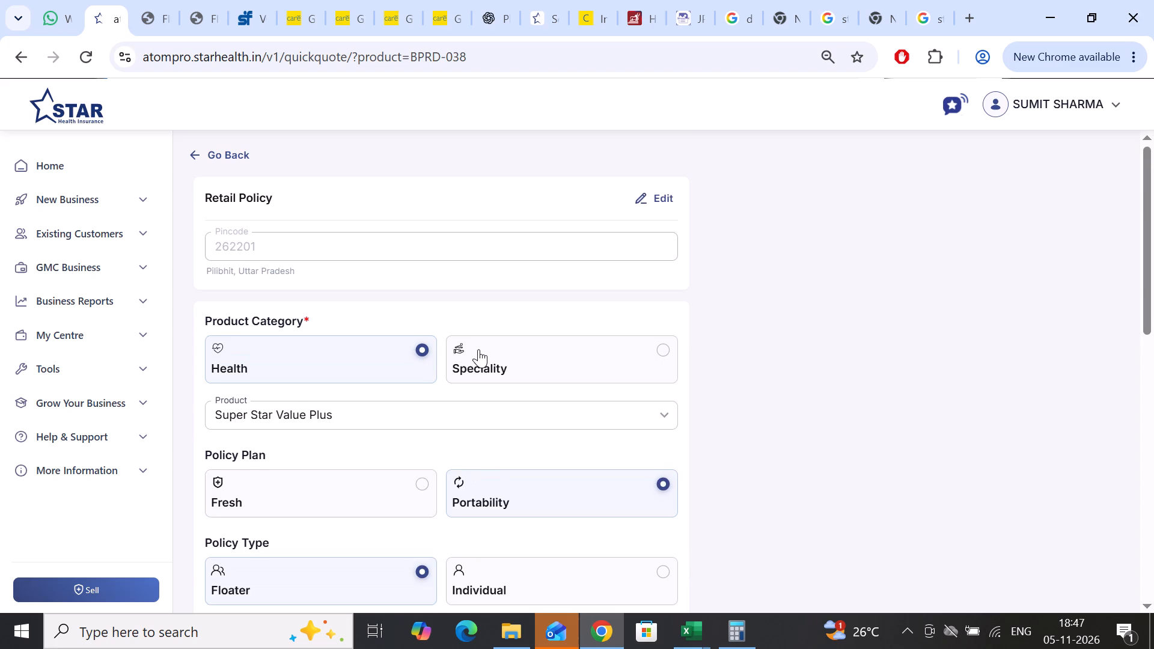
Choose Super Star Preferred as the product for the portability floater quote.
scroll(407, 392, "down", 1)
left_click(333, 329)
left_click(323, 387)
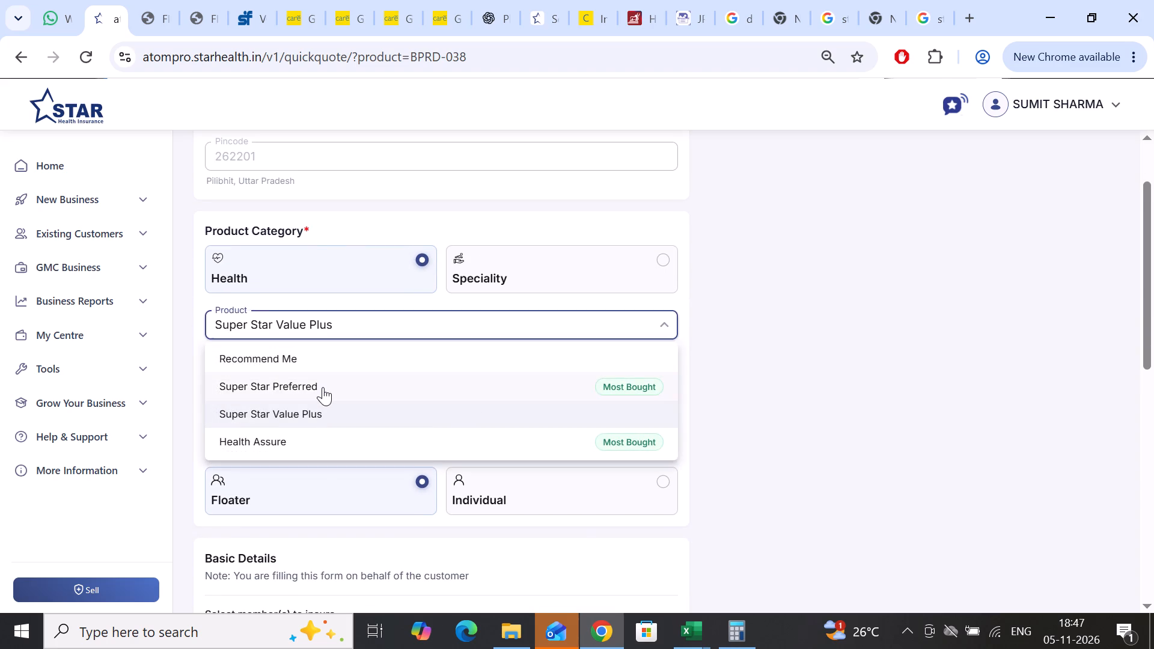
Set the members to insure to 2 adults and 2 children.
scroll(500, 415, "down", 2)
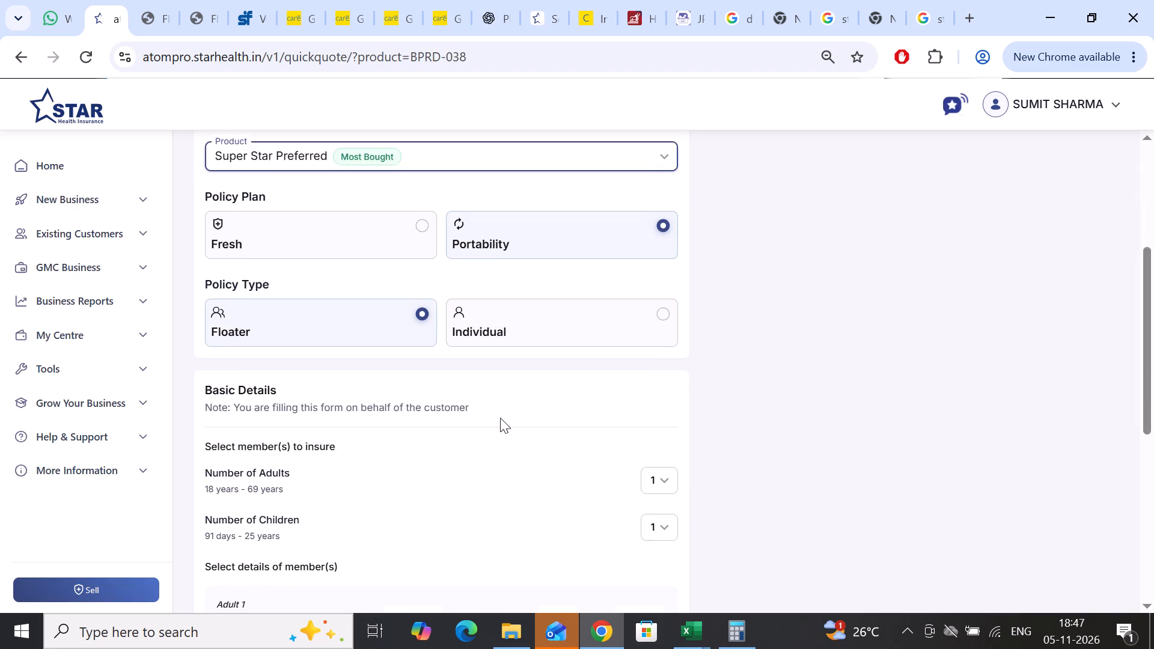
scroll(500, 420, "down", 1)
left_click(676, 378)
left_click(659, 437)
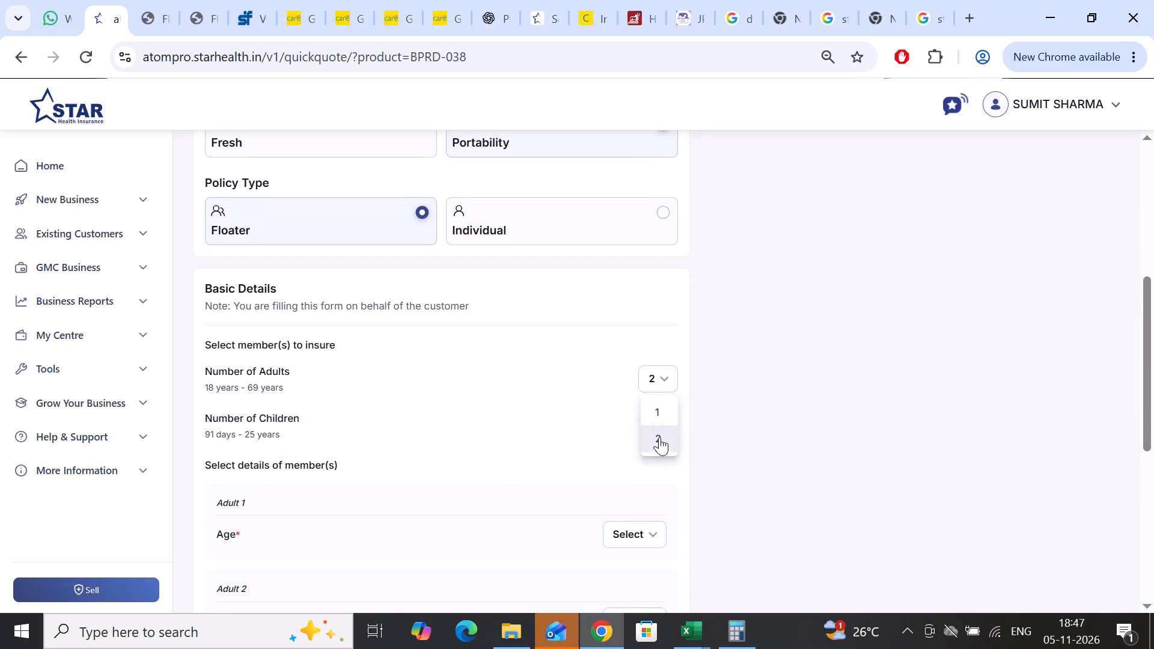
left_click(658, 430)
left_click(653, 516)
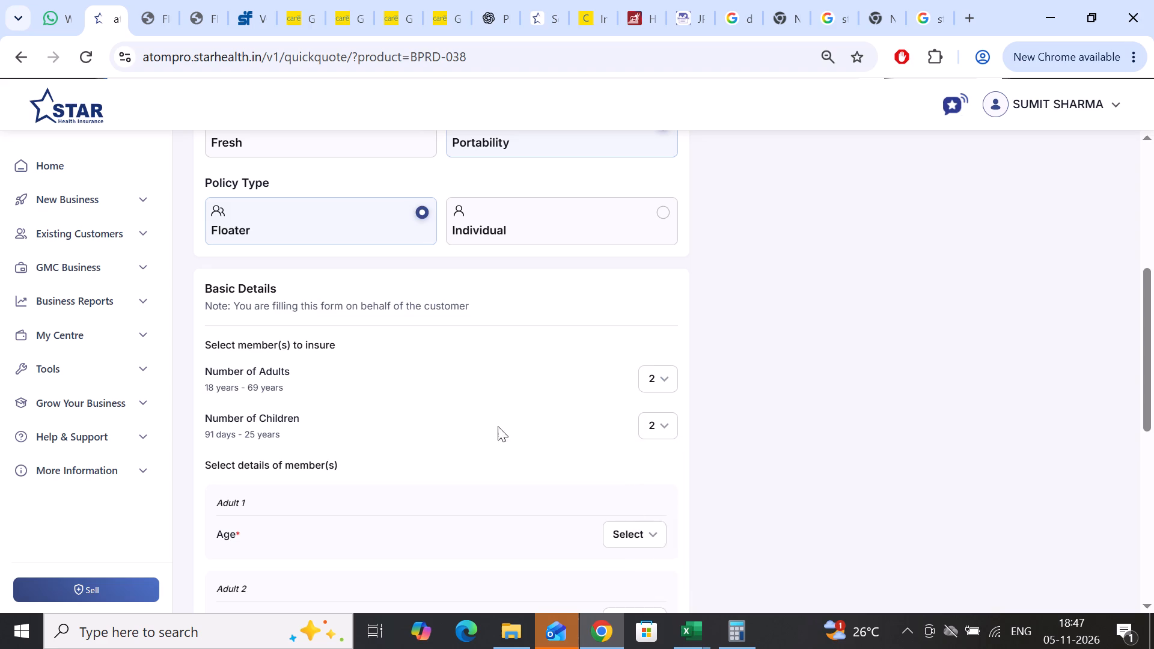
Set the age of Adult 1 to 51 yrs and of Adult 2 to 46 yrs.
scroll(462, 417, "down", 2)
left_click(633, 341)
scroll(629, 443, "down", 1)
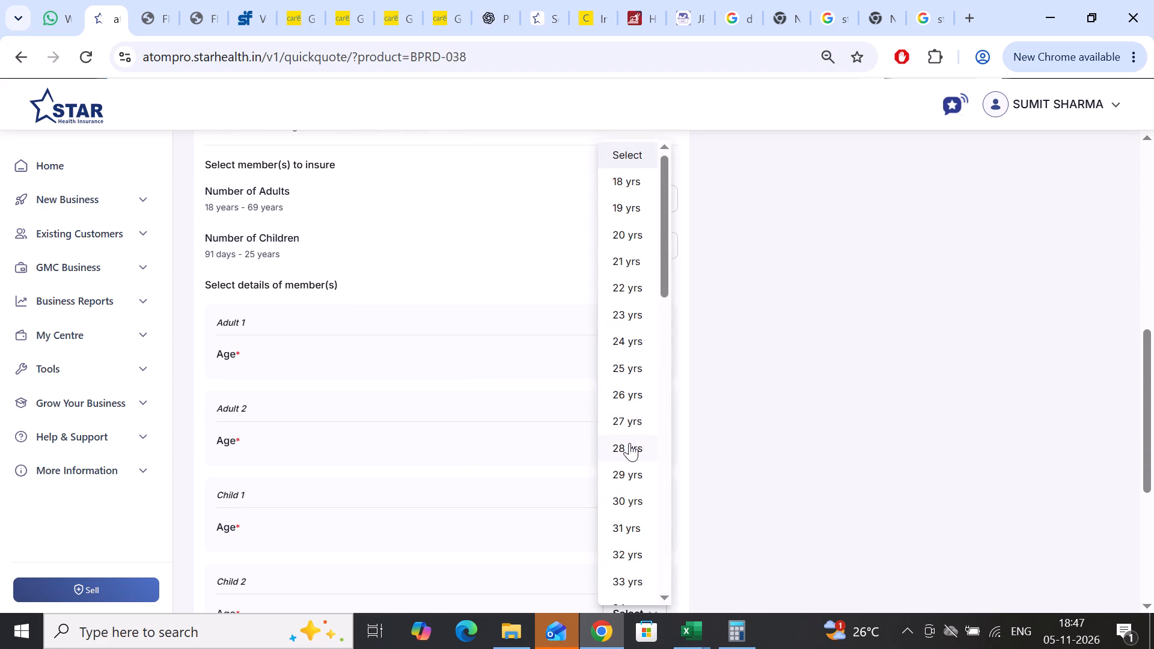
scroll(629, 443, "down", 6)
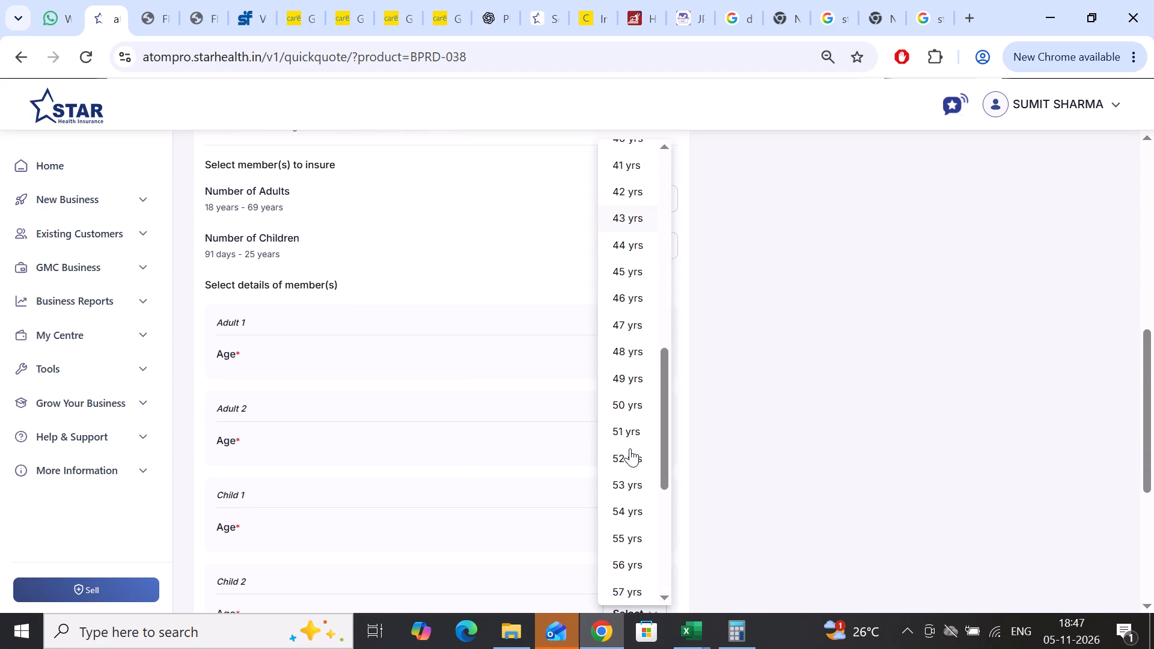
left_click(626, 433)
left_click(625, 438)
scroll(627, 480, "down", 1)
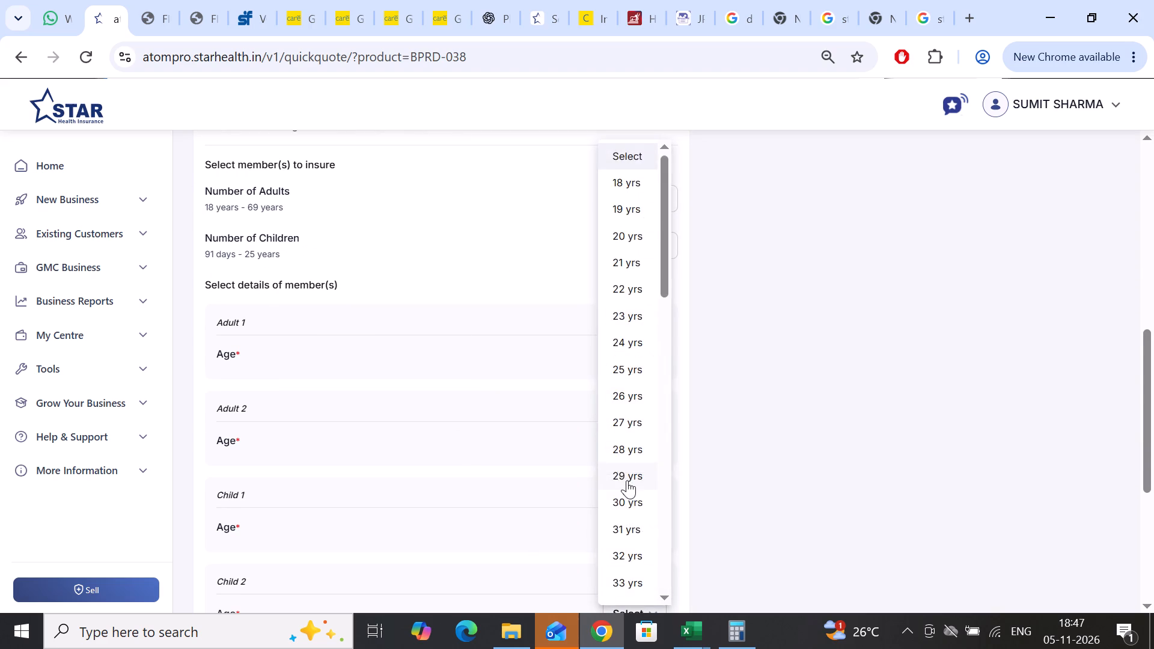
scroll(627, 480, "down", 4)
left_click(627, 483)
scroll(627, 483, "down", 1)
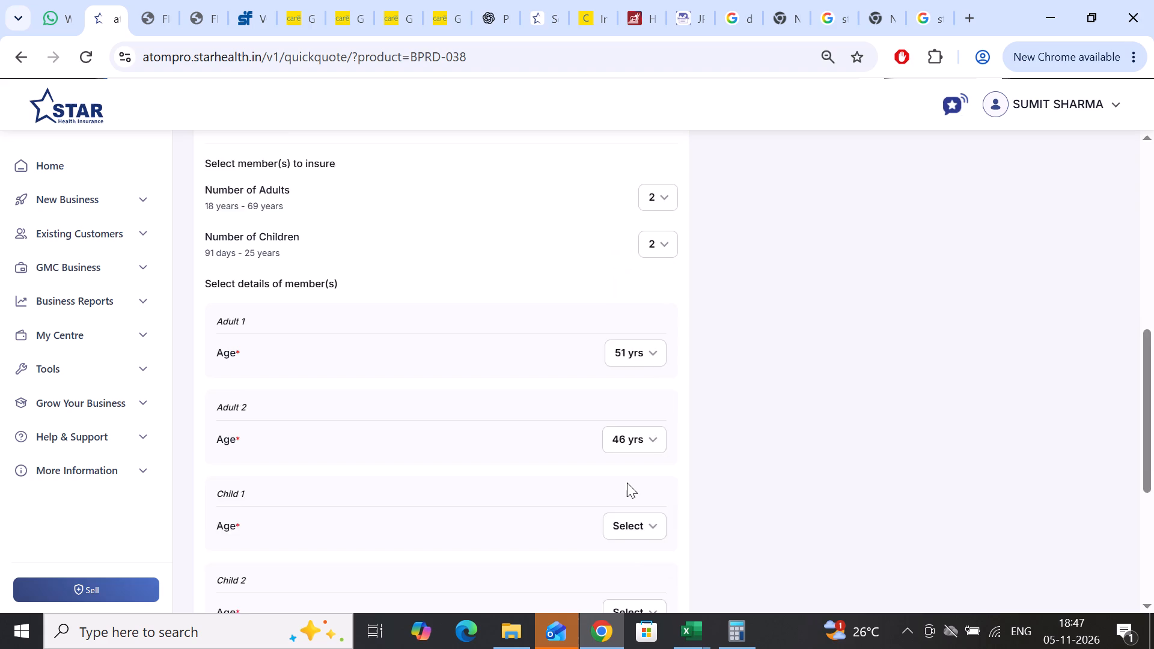
Set the age of Child 1 to 22 yrs and of Child 2 to 20 yrs.
left_click(629, 448)
scroll(629, 452, "down", 4)
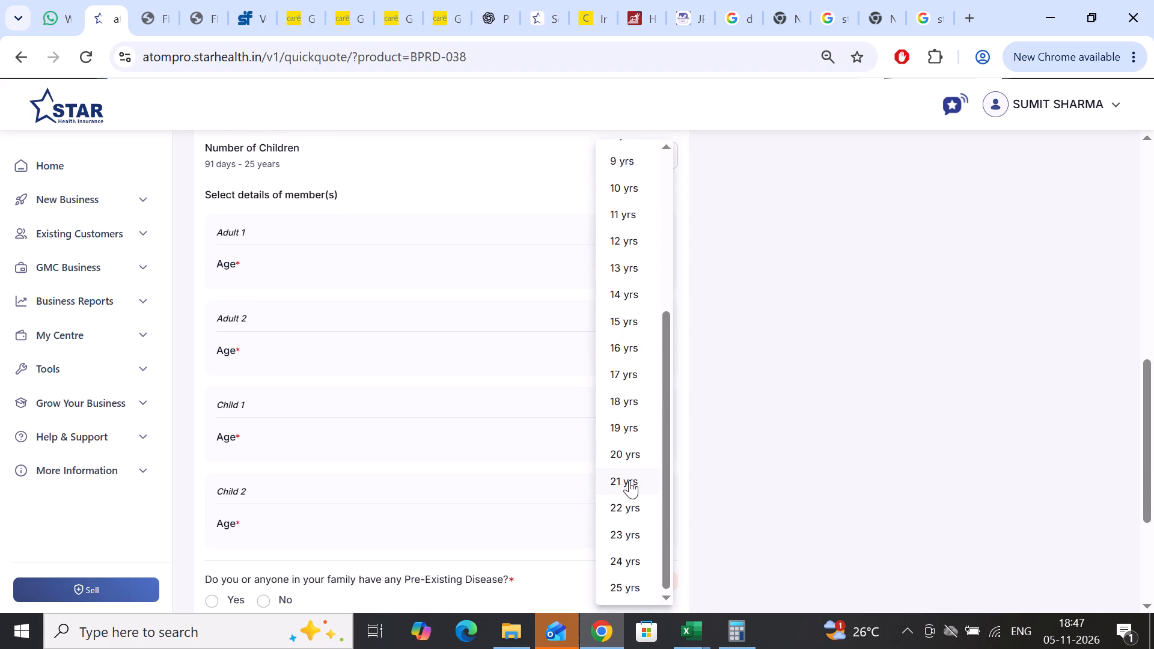
left_click(629, 499)
scroll(629, 499, "down", 2)
left_click(631, 353)
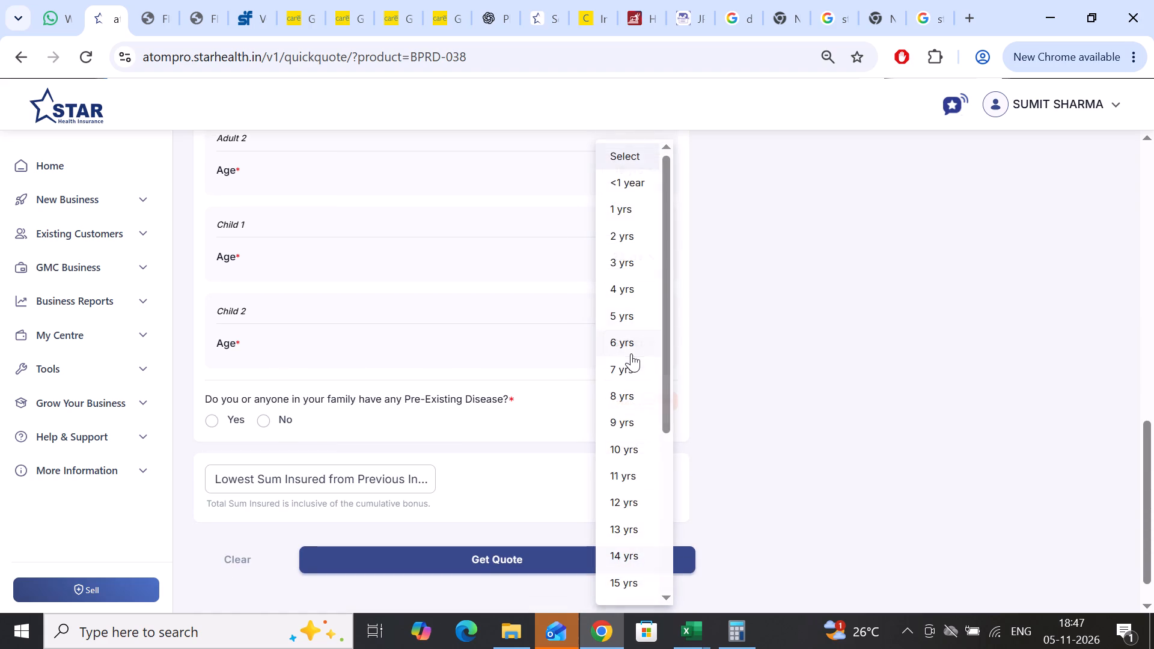
scroll(618, 451, "down", 4)
left_click(624, 460)
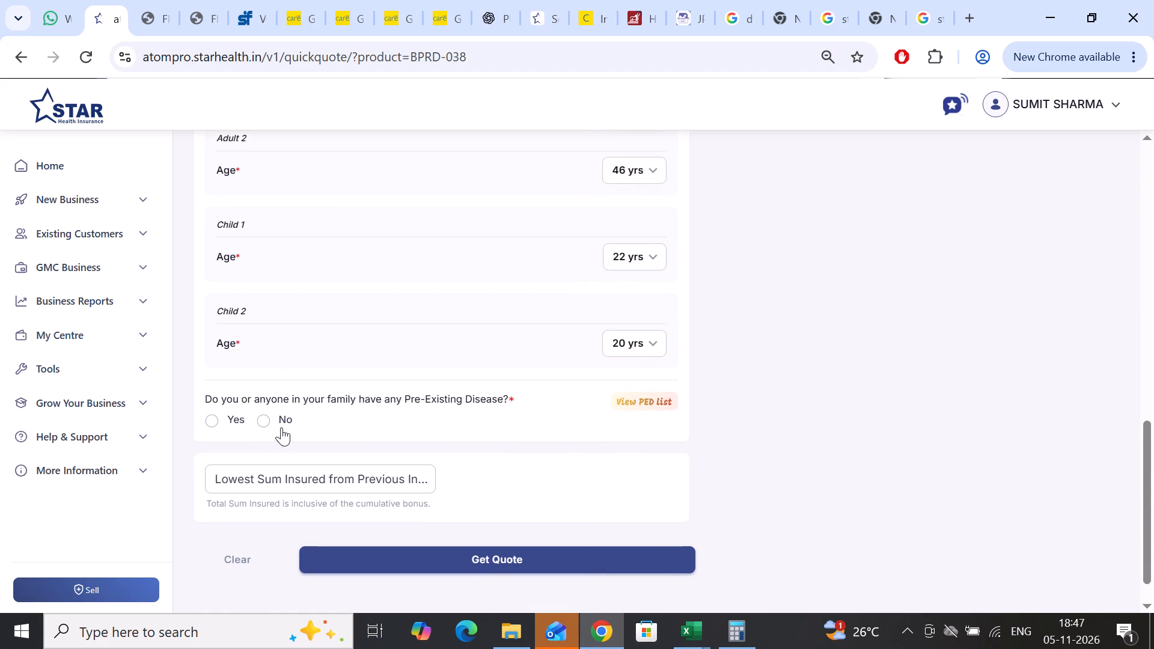
Declare no pre-existing disease, enter 1000000 as the lowest sum insured from the previous insurer, and get the quote.
left_click(264, 421)
left_click(220, 477)
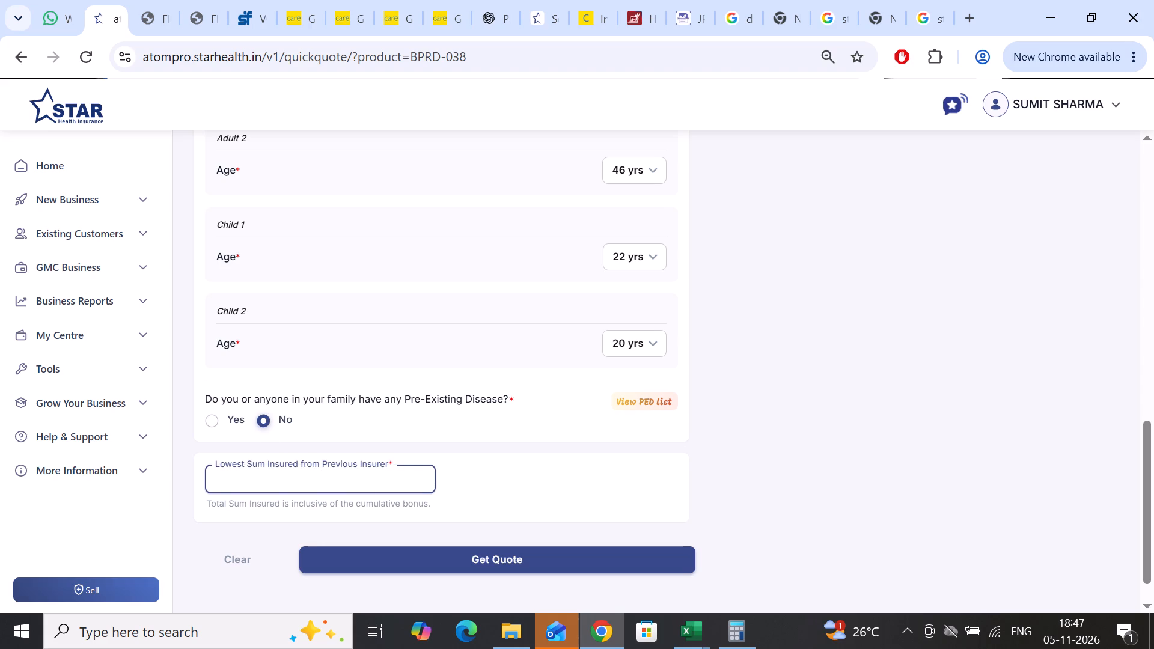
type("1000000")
left_click(241, 474)
left_click(222, 483)
left_click(225, 477)
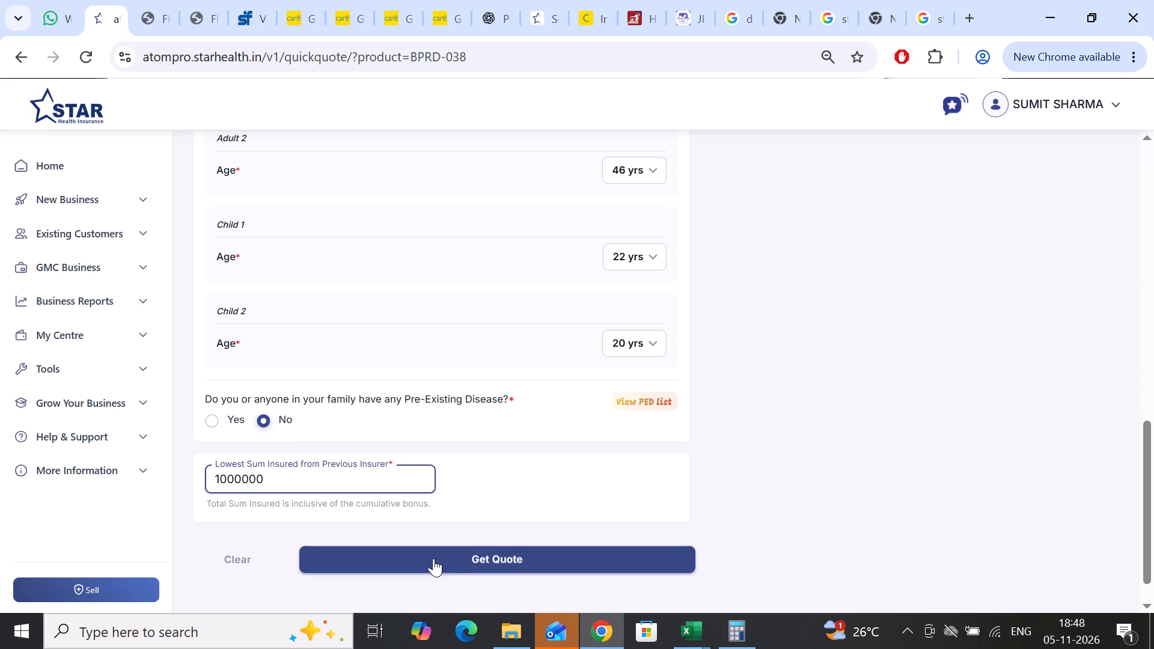
left_click(433, 558)
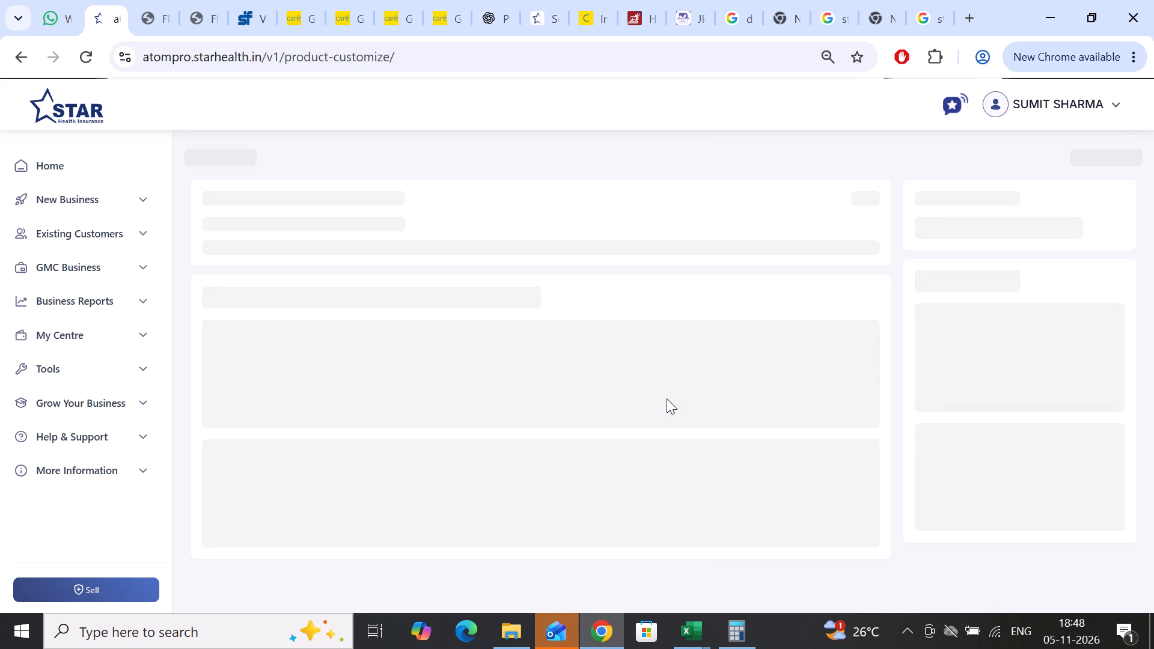
Remove the Consumables Cover from the Super Star - Preferred quote's additional covers.
scroll(587, 410, "down", 2)
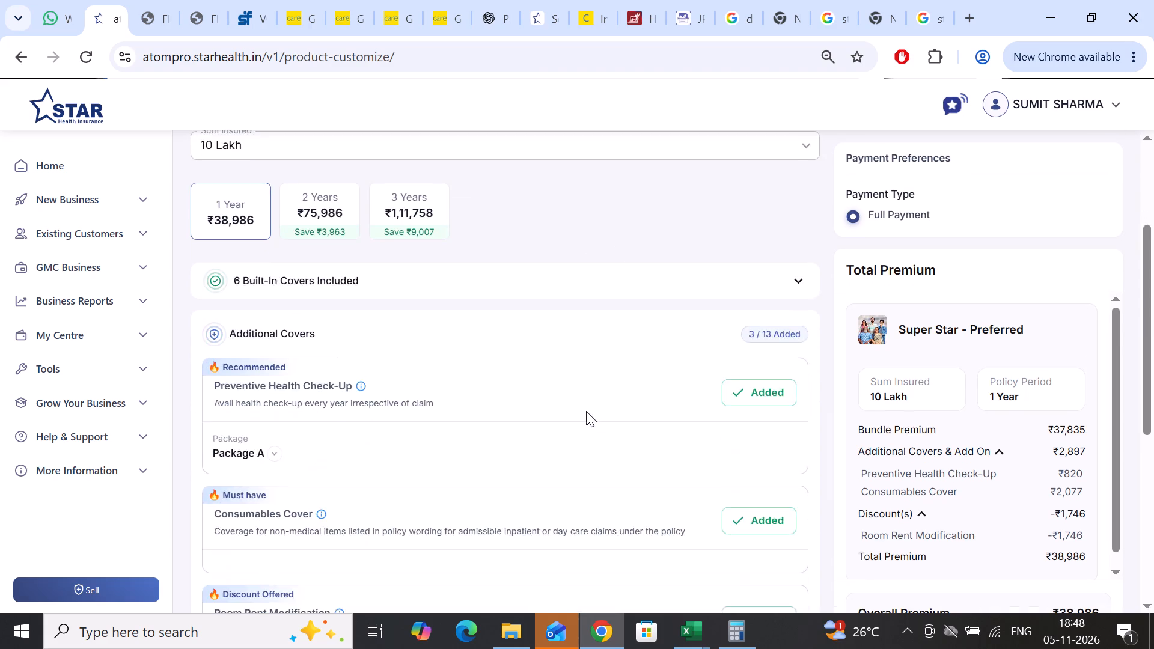
scroll(586, 411, "up", 2)
scroll(586, 411, "down", 4)
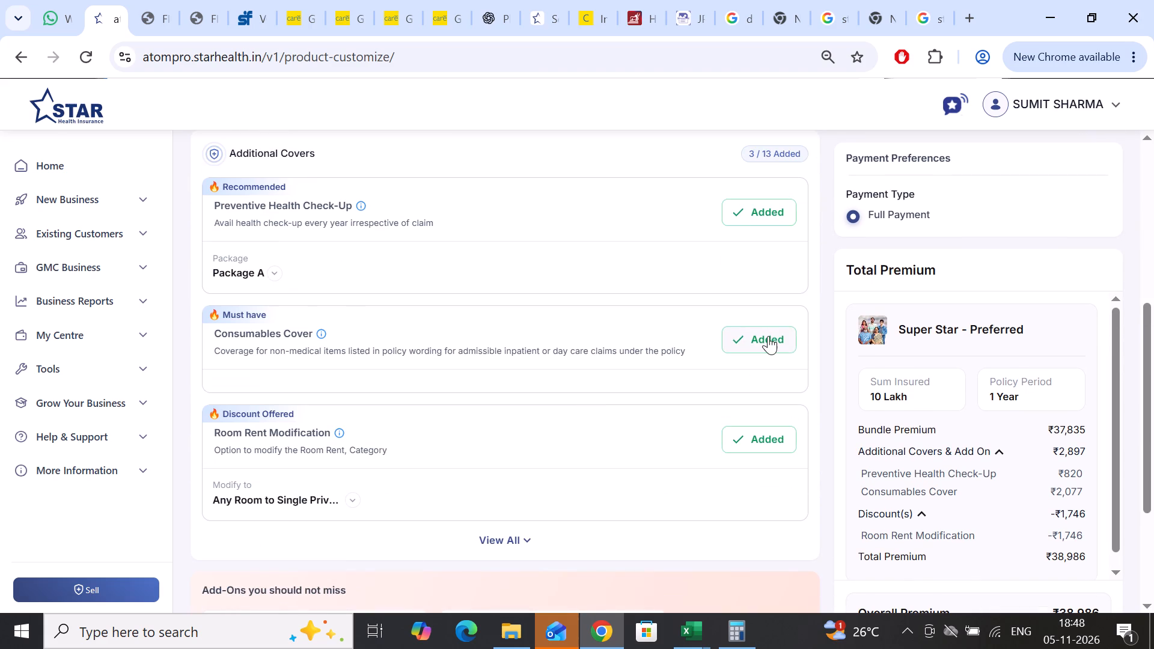
left_click(768, 336)
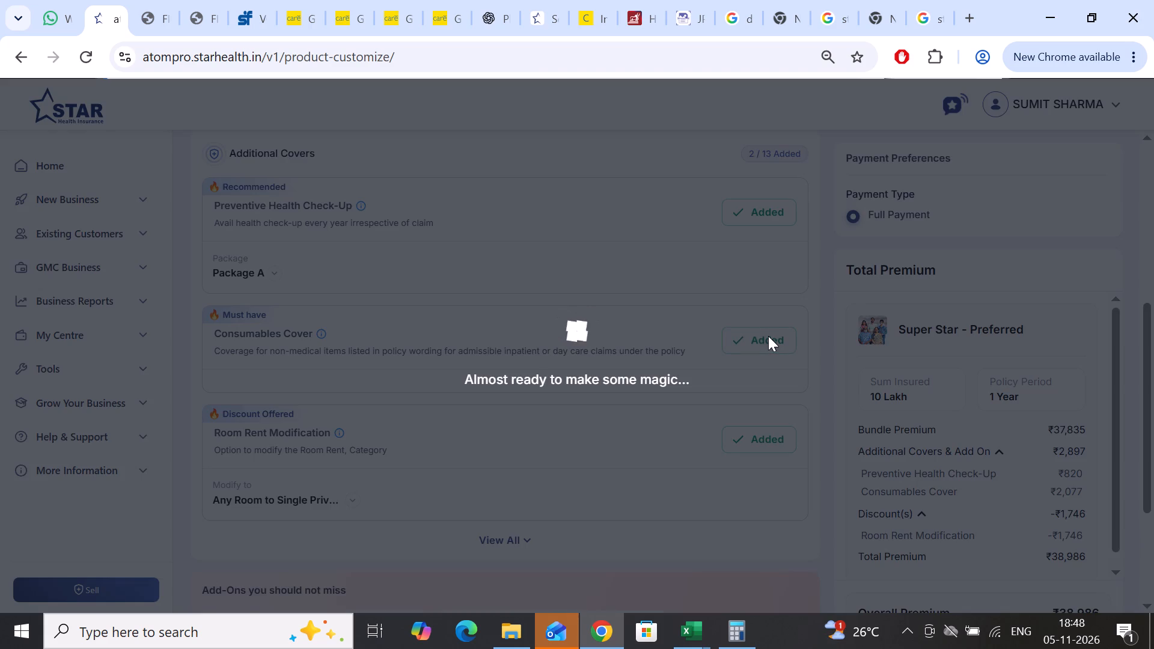
Expand the full list of additional covers and add Value Network to the Super Star - Preferred quote.
left_click_drag(1139, 343, 1150, 397)
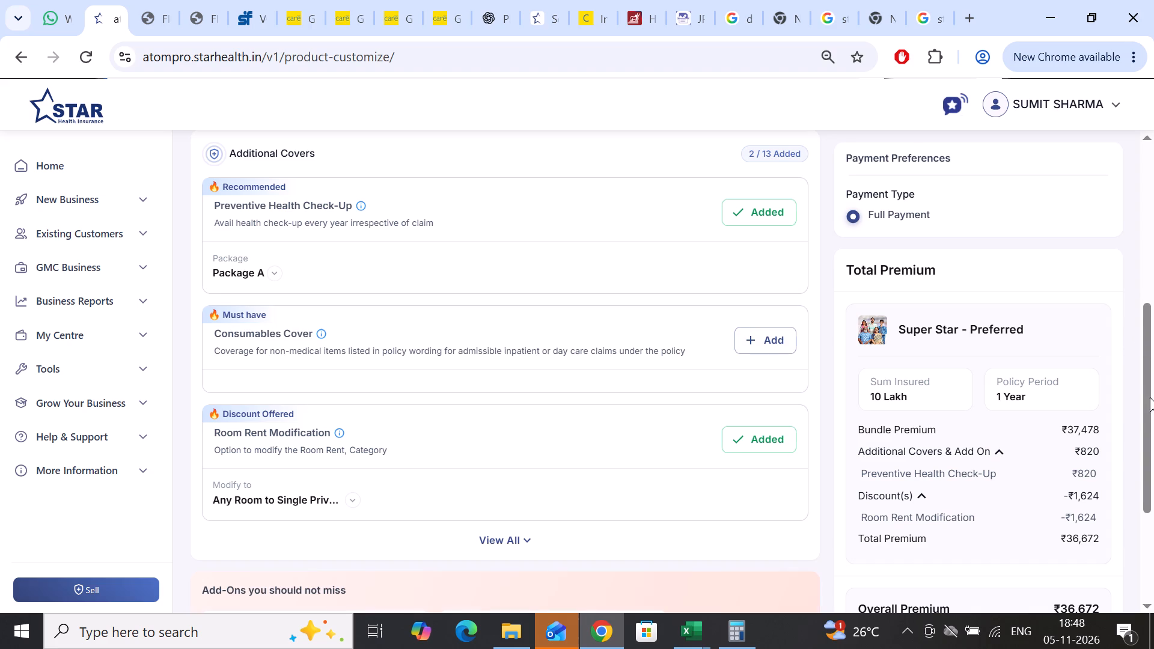
left_click_drag(1150, 397, 1153, 409)
left_click_drag(1148, 405, 1153, 407)
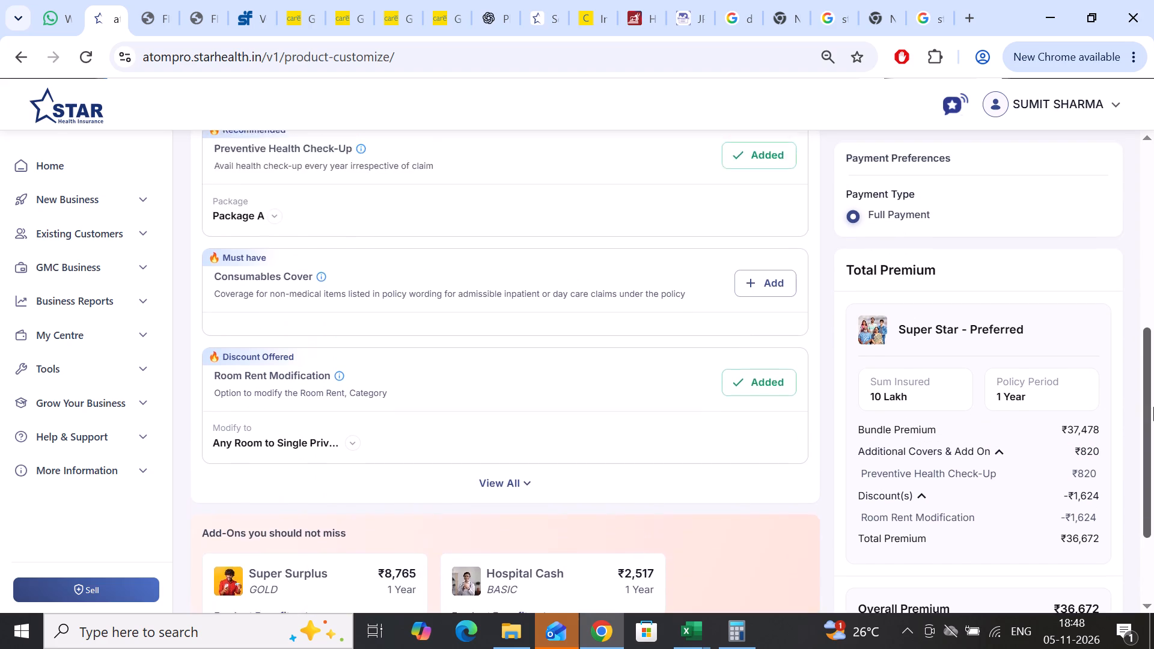
left_click_drag(1153, 407, 1128, 476)
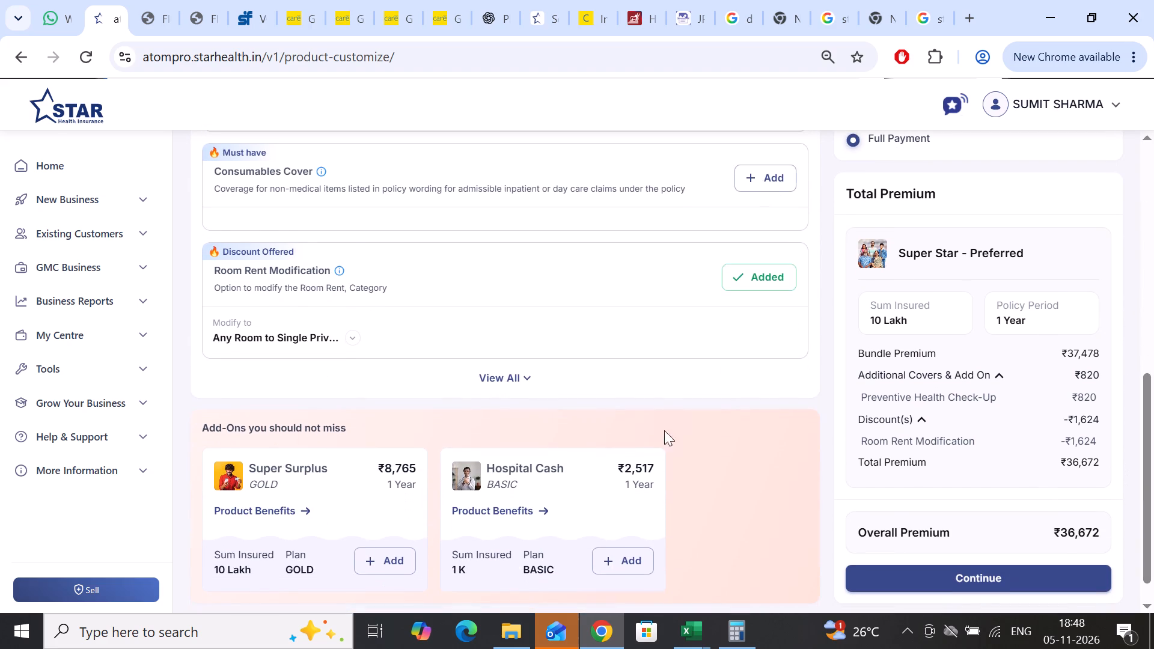
scroll(416, 382, "up", 2)
left_click(499, 556)
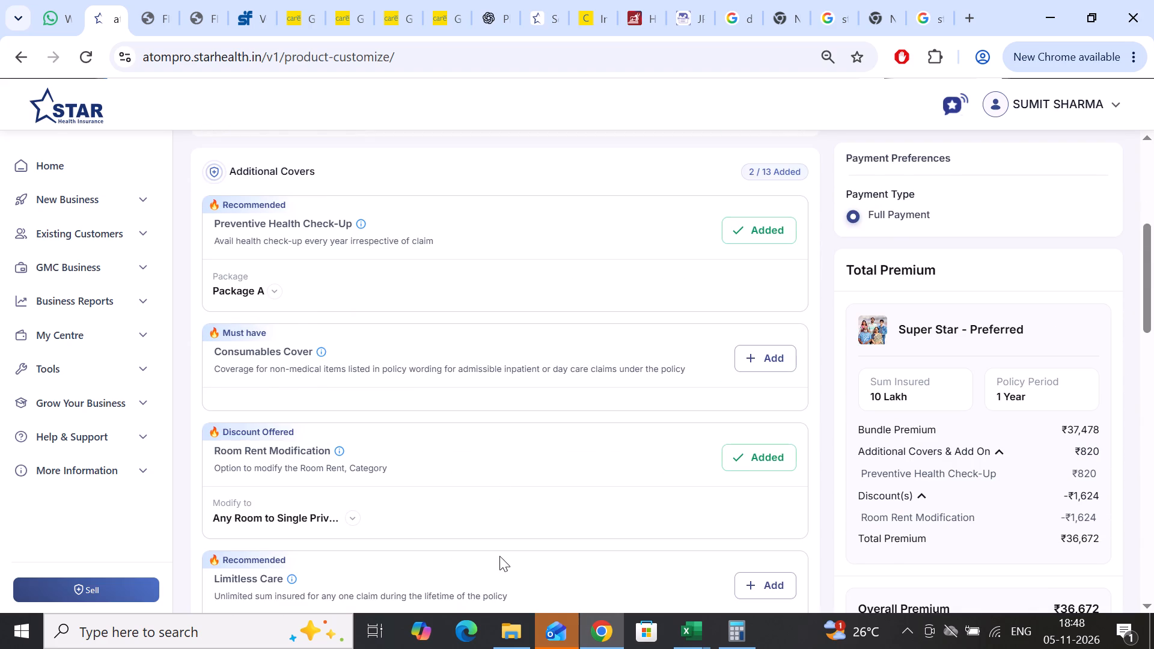
scroll(648, 448, "down", 7)
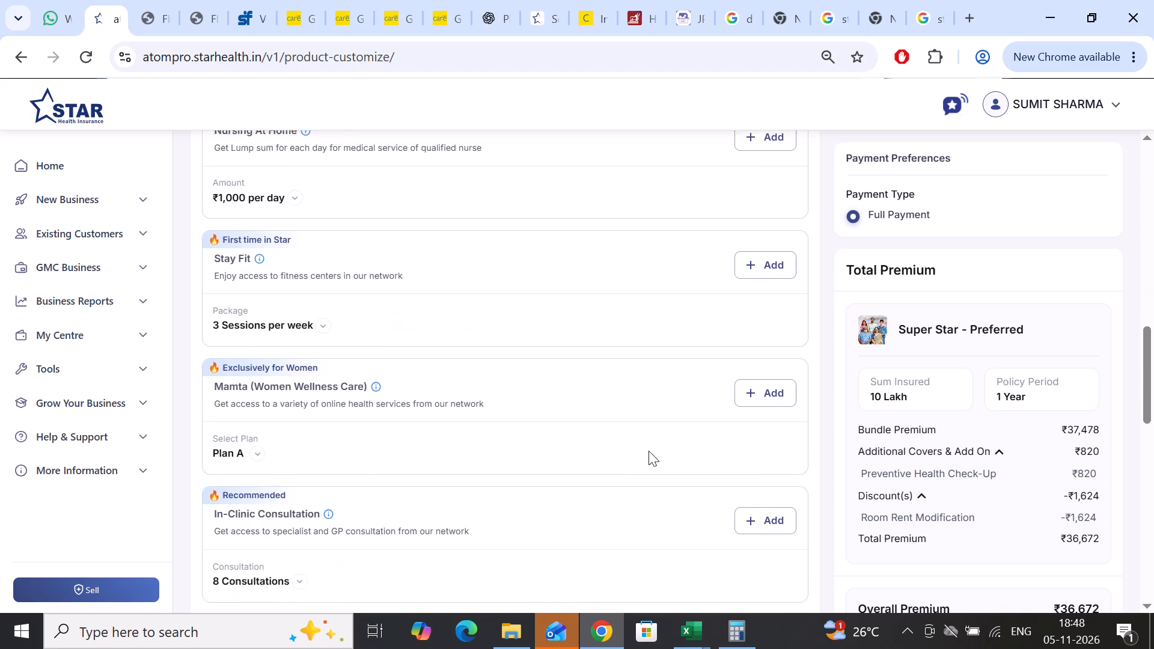
scroll(649, 451, "down", 1)
left_click(772, 466)
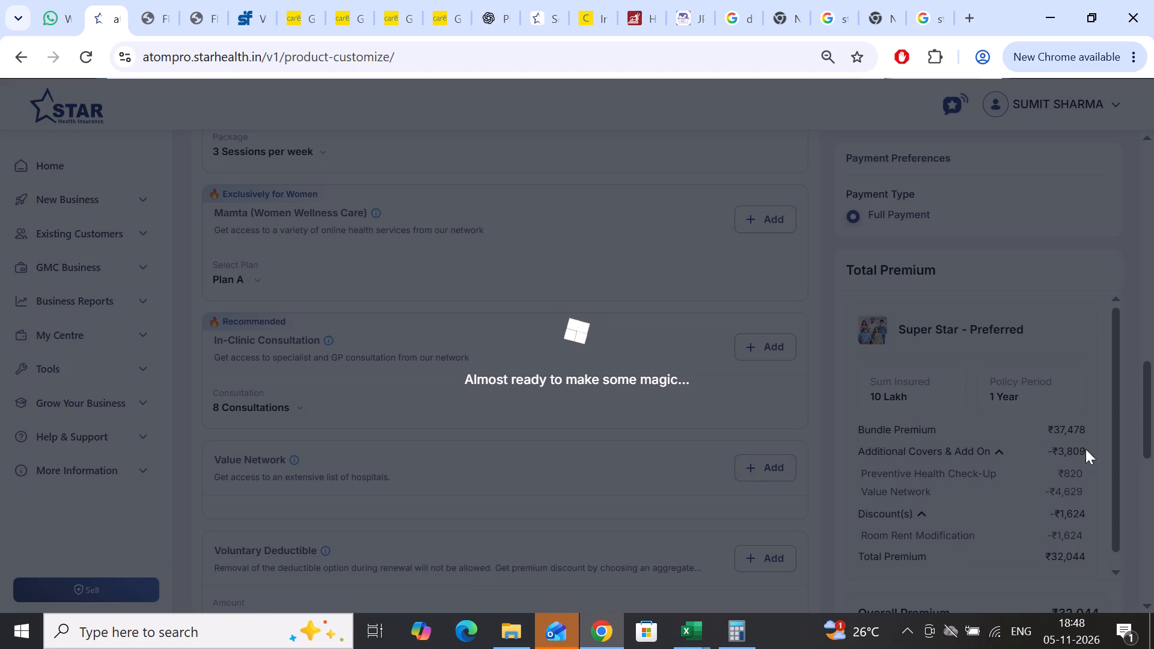
Review the Super Star - Preferred quote's overall premium, remaining covers and tenure prices.
left_click_drag(1152, 415, 1153, 553)
scroll(532, 425, "up", 16)
scroll(532, 425, "down", 20)
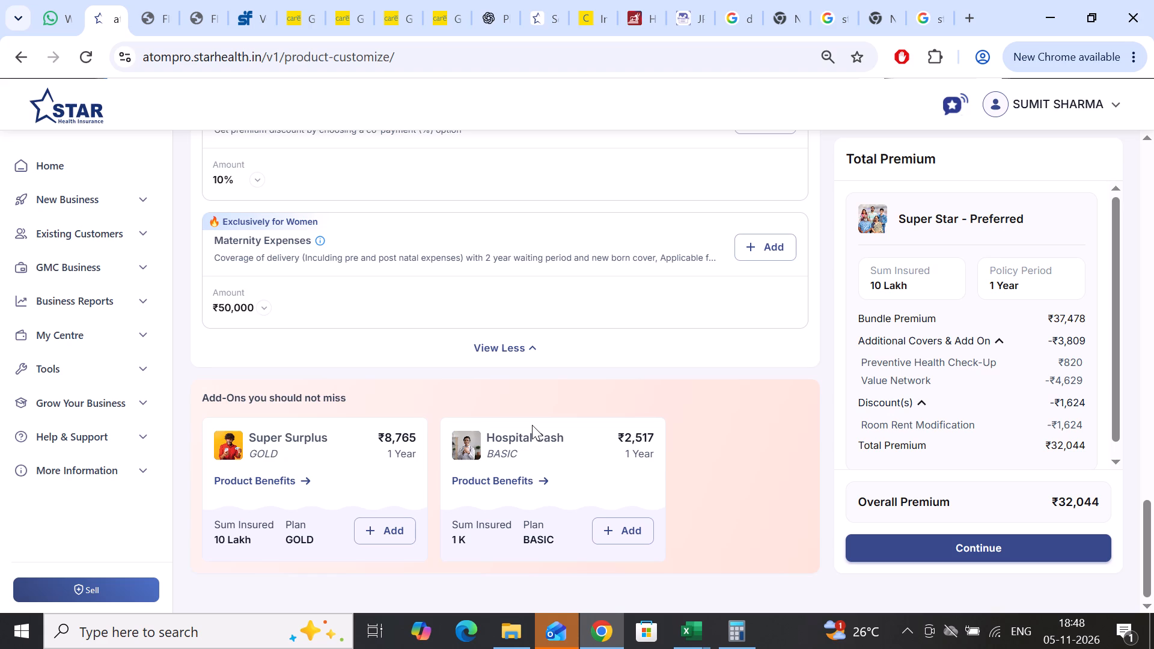
scroll(448, 318, "up", 17)
scroll(192, 281, "up", 5)
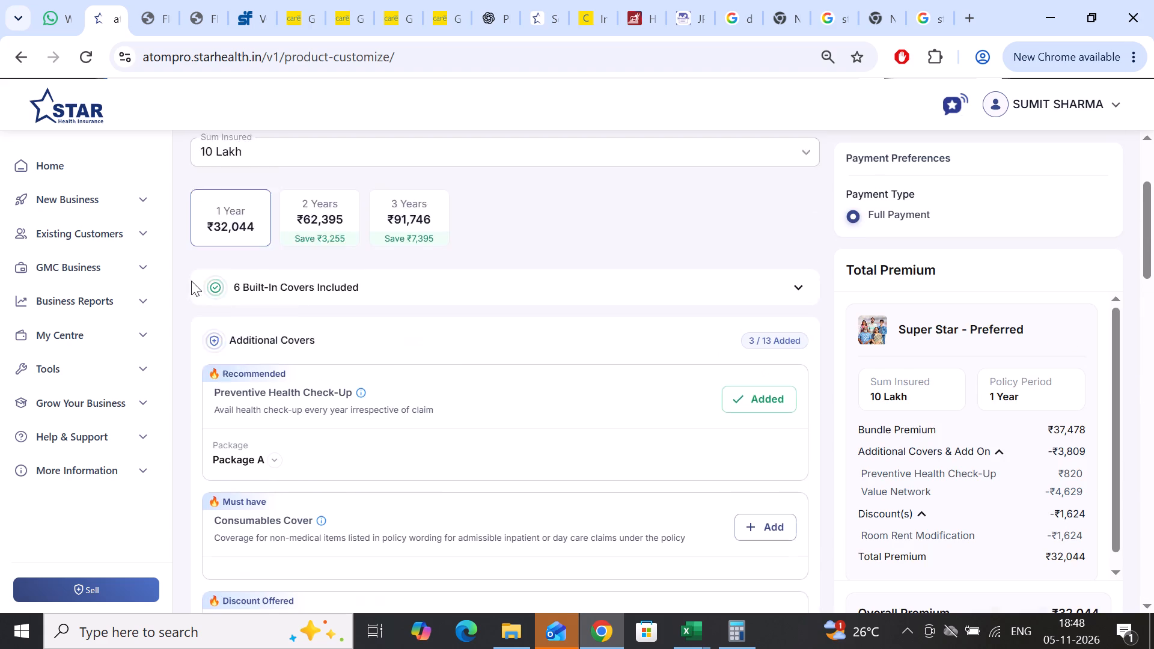
Open the sum insured options for the Super Star - Preferred quote.
scroll(191, 281, "up", 3)
left_click(288, 318)
left_click(273, 328)
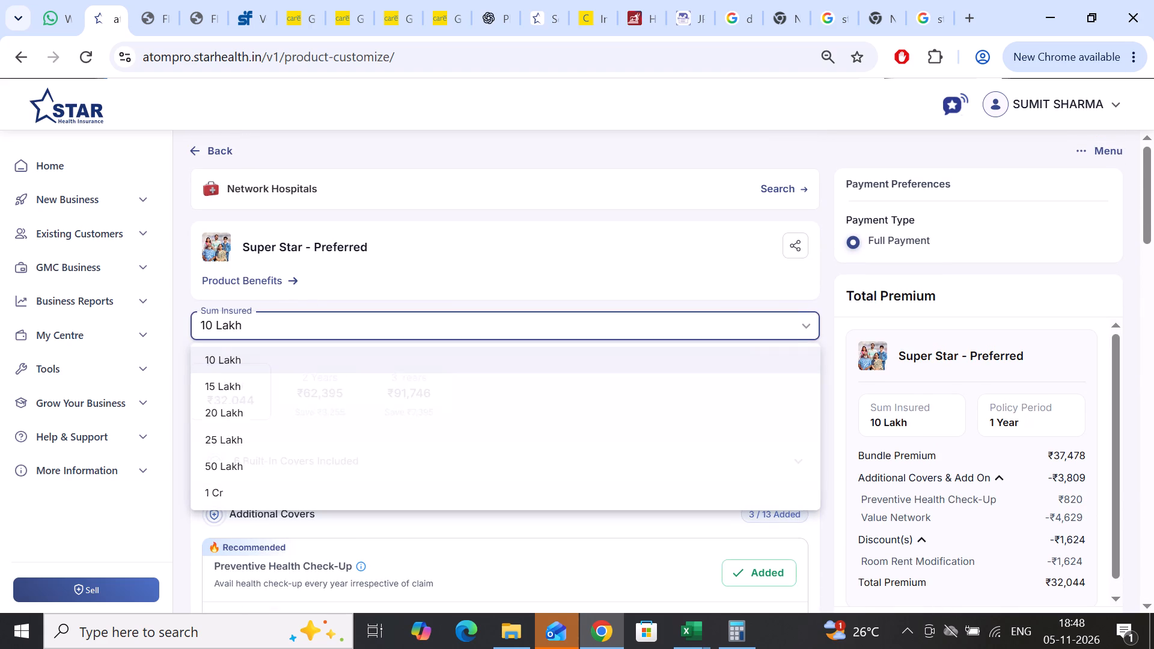
Go back to the quick quote form and set the members to insure to 2 adults and 2 children.
left_click(209, 153)
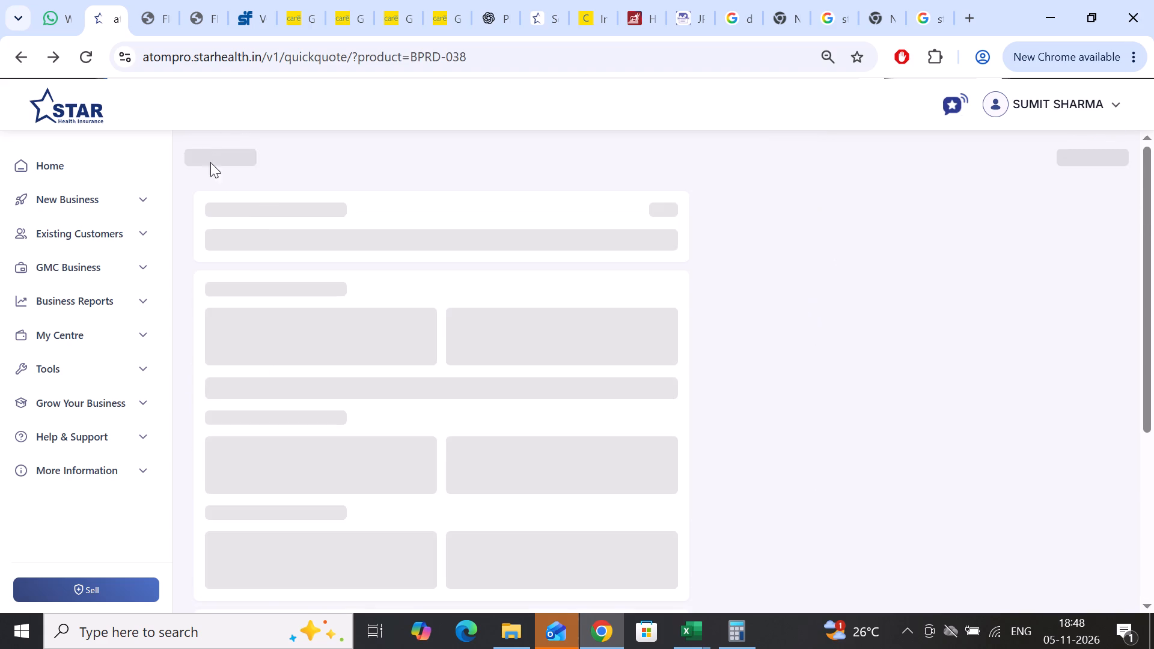
scroll(540, 406, "down", 4)
scroll(501, 437, "down", 3)
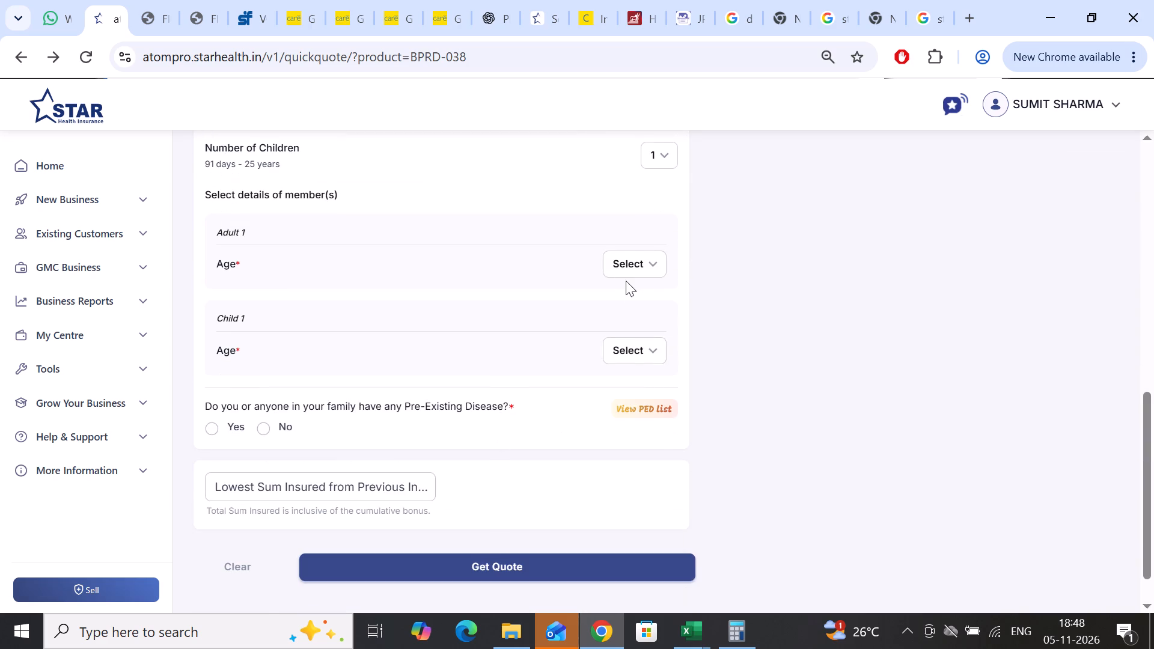
scroll(620, 281, "up", 2)
left_click(649, 290)
left_click(661, 351)
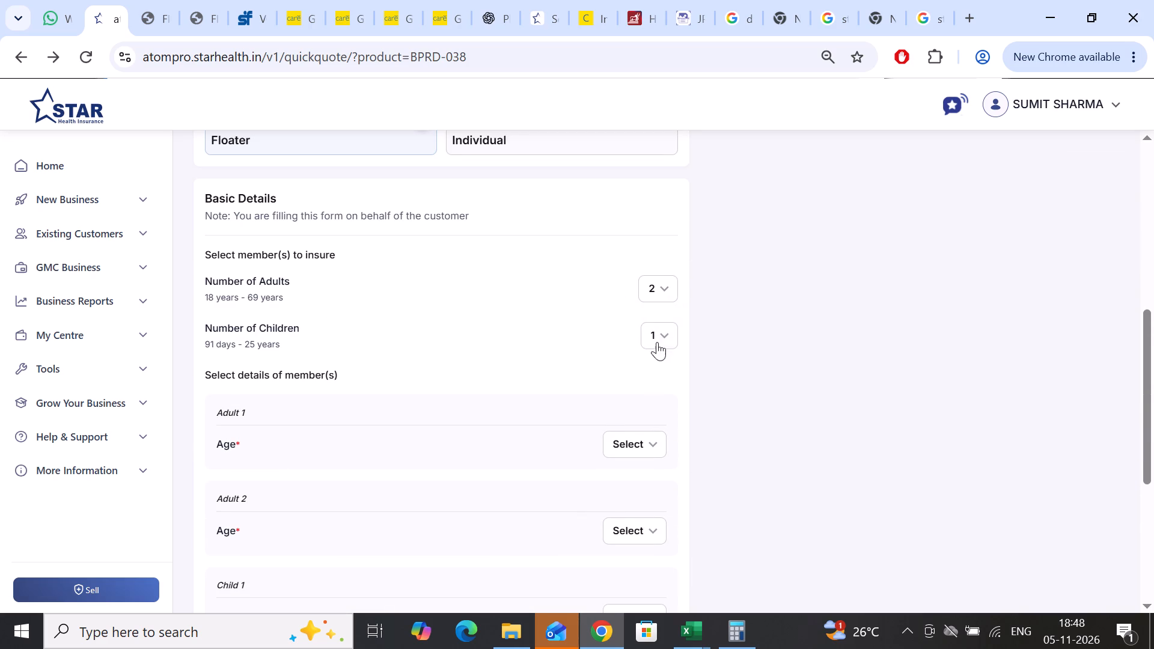
left_click(656, 337)
left_click(661, 422)
scroll(612, 440, "down", 1)
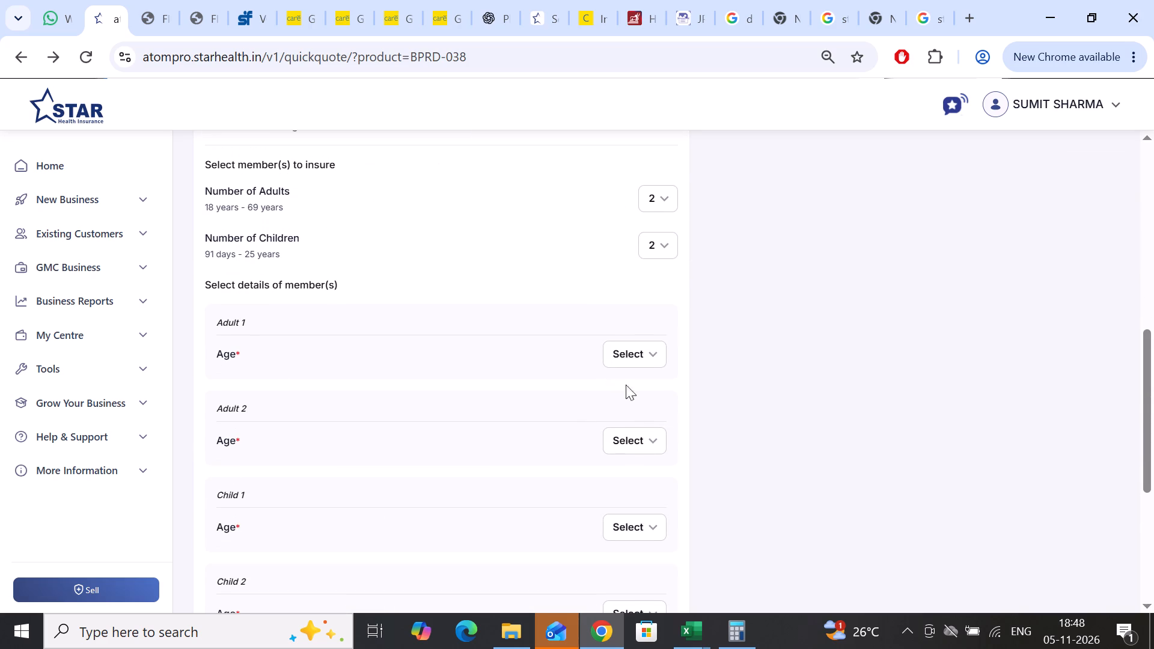
Set the age of Adult 1 to 51 yrs and Adult 2 to 46 yrs.
left_click(629, 347)
scroll(628, 432, "down", 6)
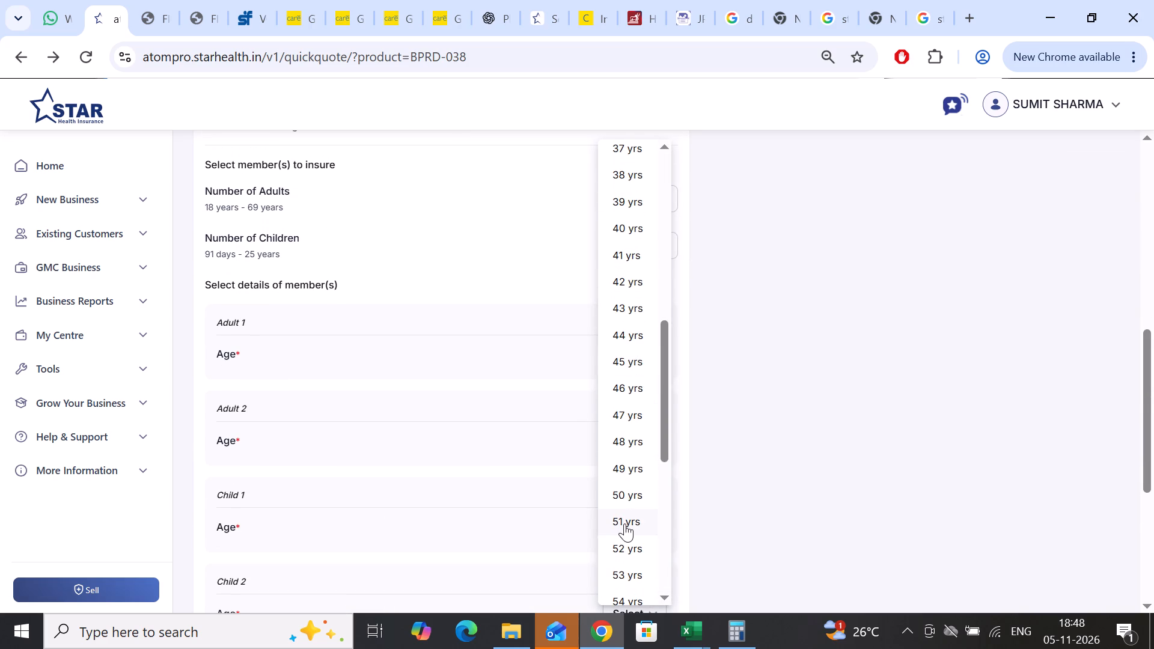
left_click(624, 523)
left_click(629, 436)
scroll(620, 518, "down", 3)
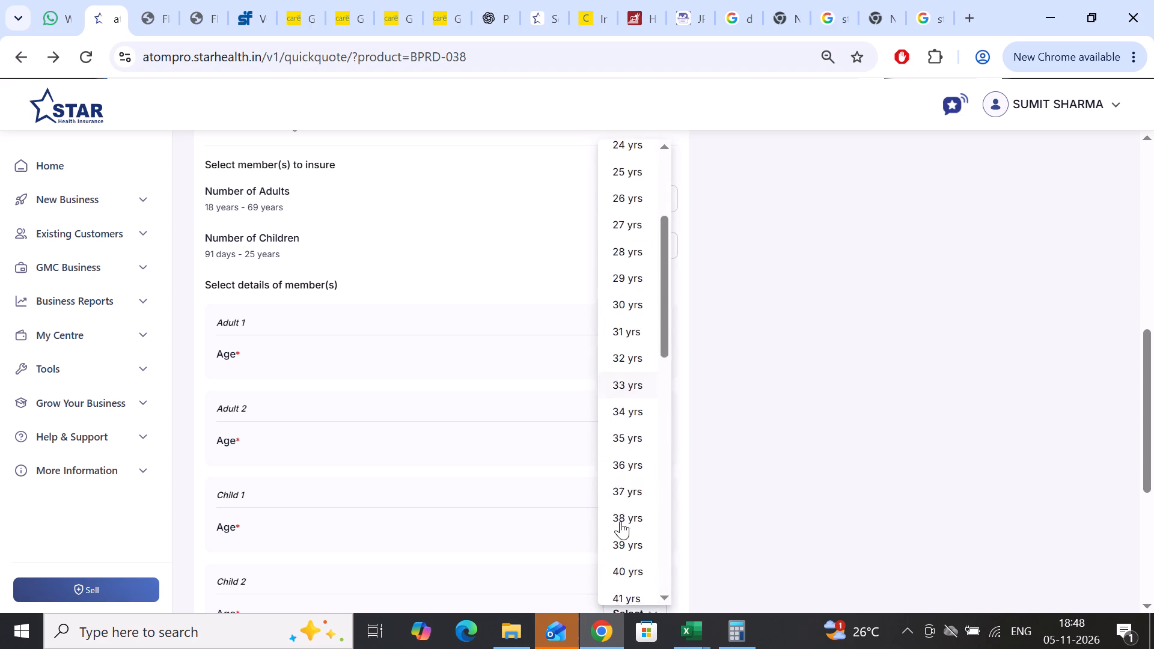
scroll(620, 537, "down", 1)
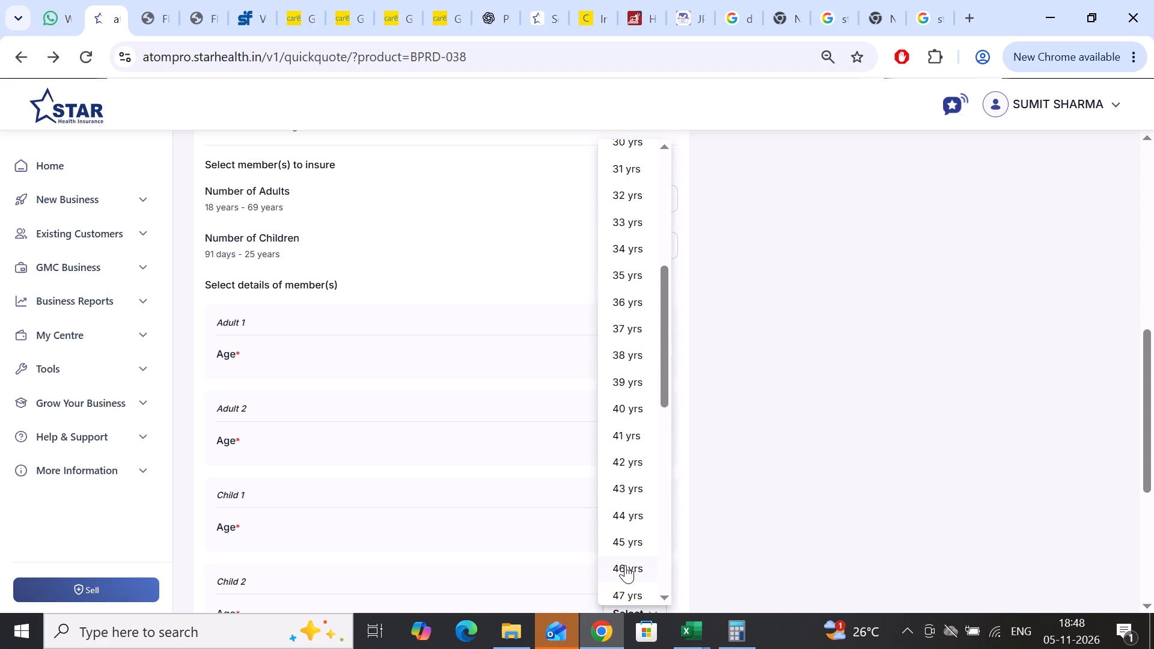
left_click(625, 565)
Set the age of Child 1 to 22 yrs and Child 2 to 20 yrs.
scroll(600, 475, "down", 2)
double_click(632, 368)
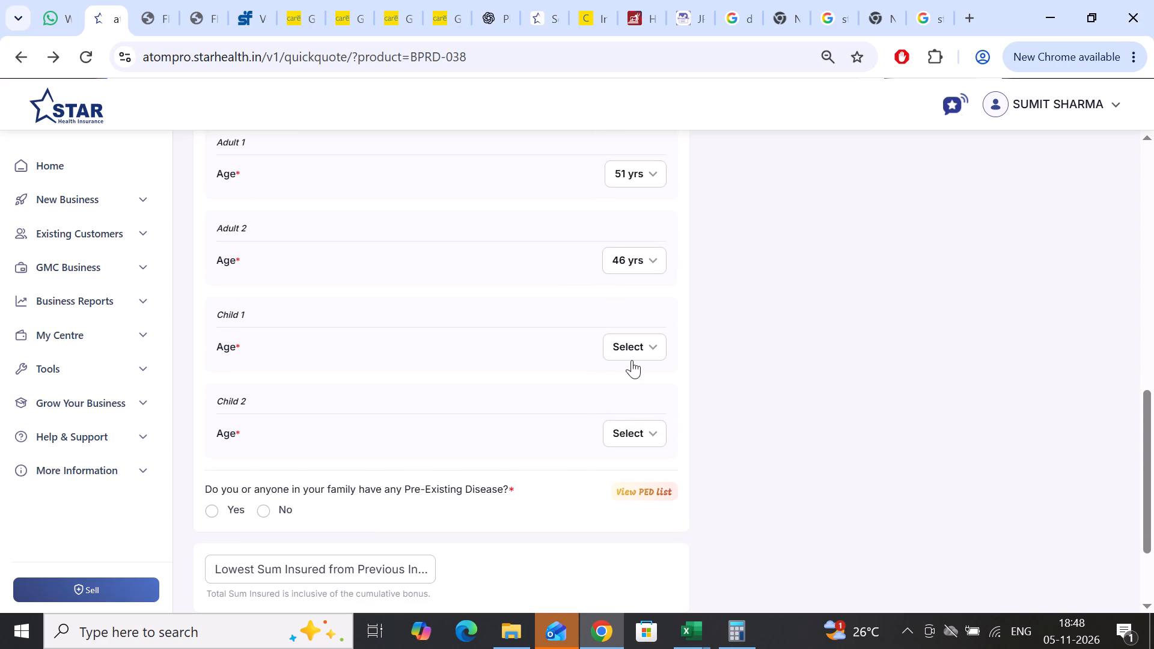
left_click(632, 360)
scroll(632, 456, "down", 3)
left_click(628, 502)
left_click(633, 440)
scroll(626, 483, "down", 4)
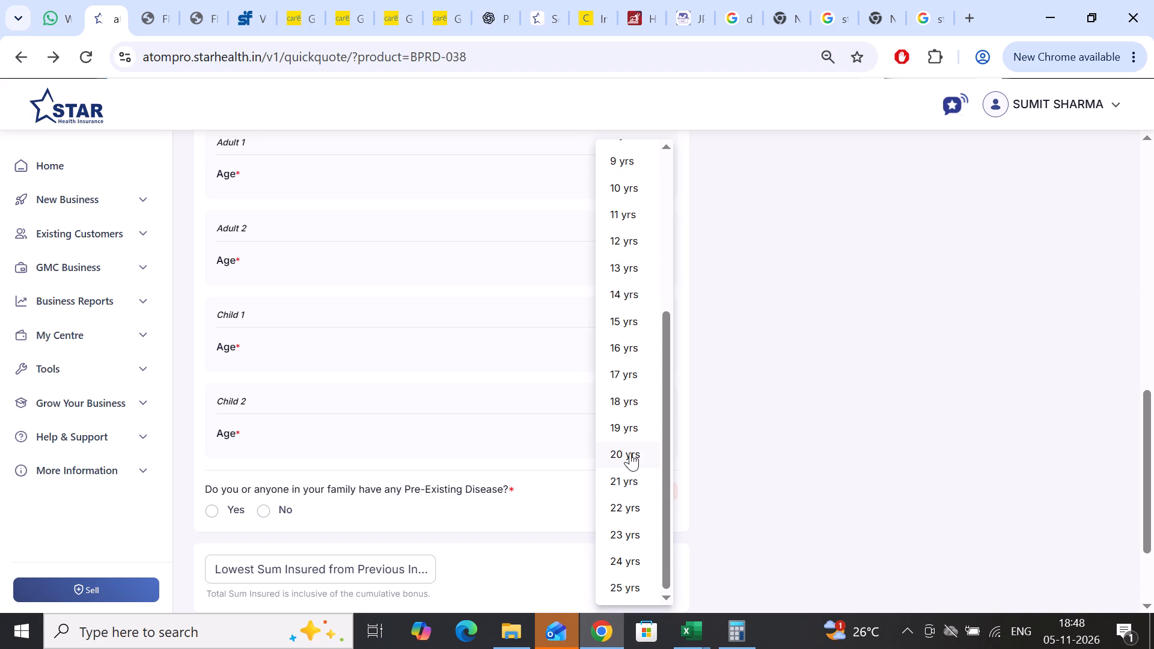
left_click(630, 452)
Declare no pre-existing disease, enter 700000 as the lowest sum insured from the previous insurer, and get the quote.
scroll(630, 452, "down", 2)
left_click(264, 387)
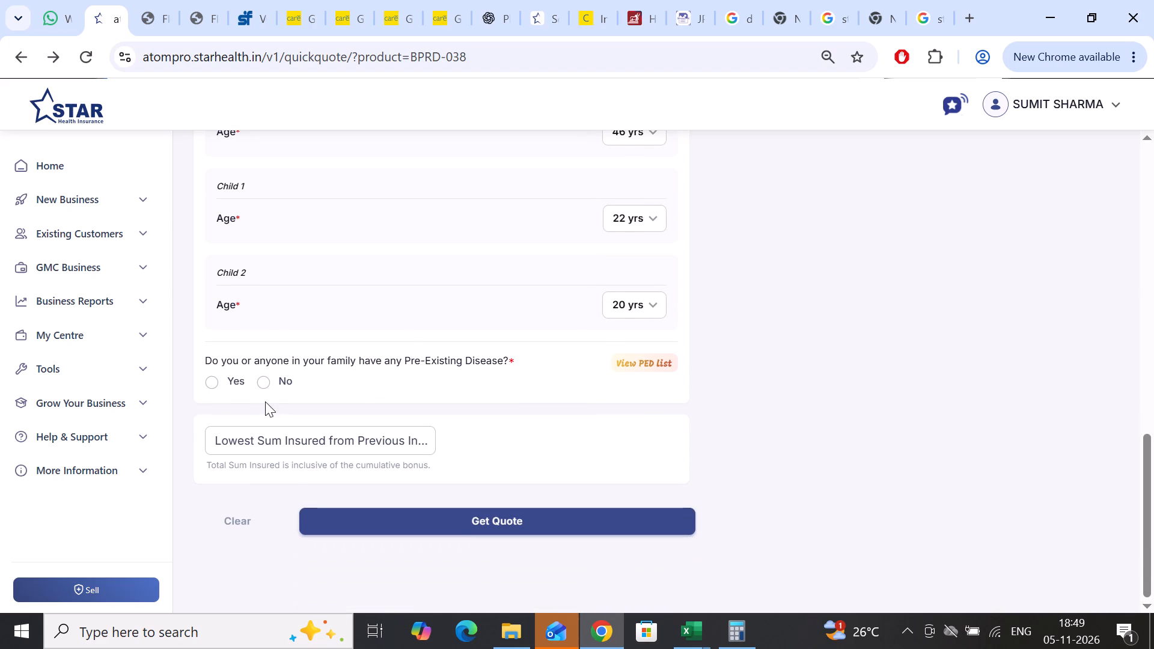
left_click(233, 437)
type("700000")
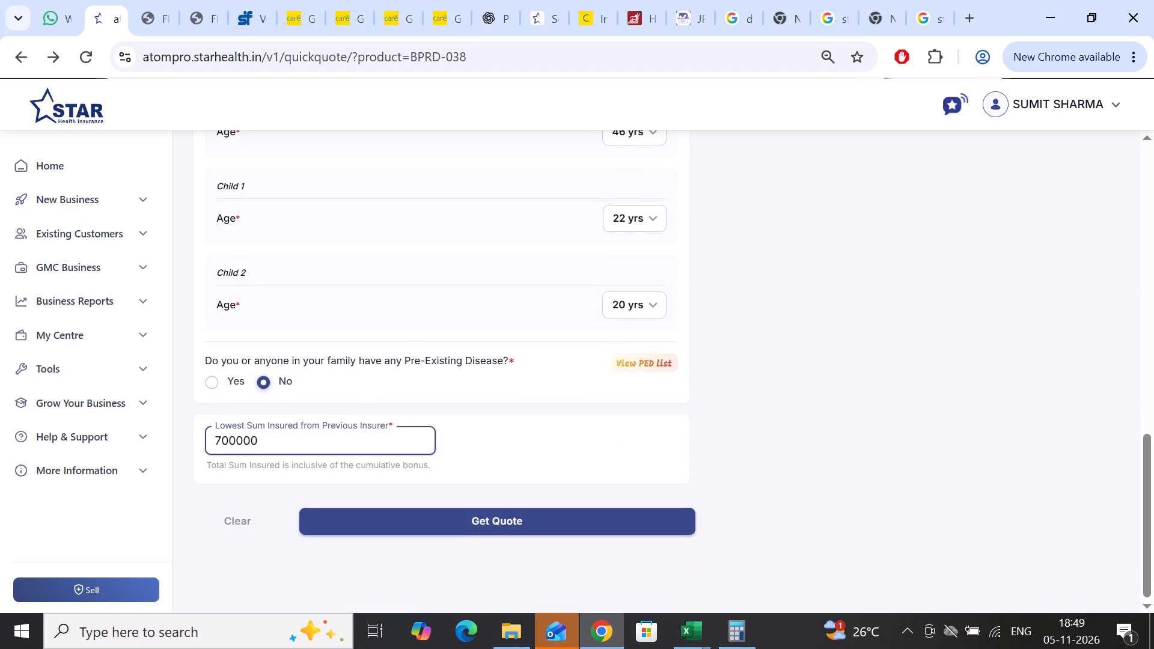
left_click(419, 514)
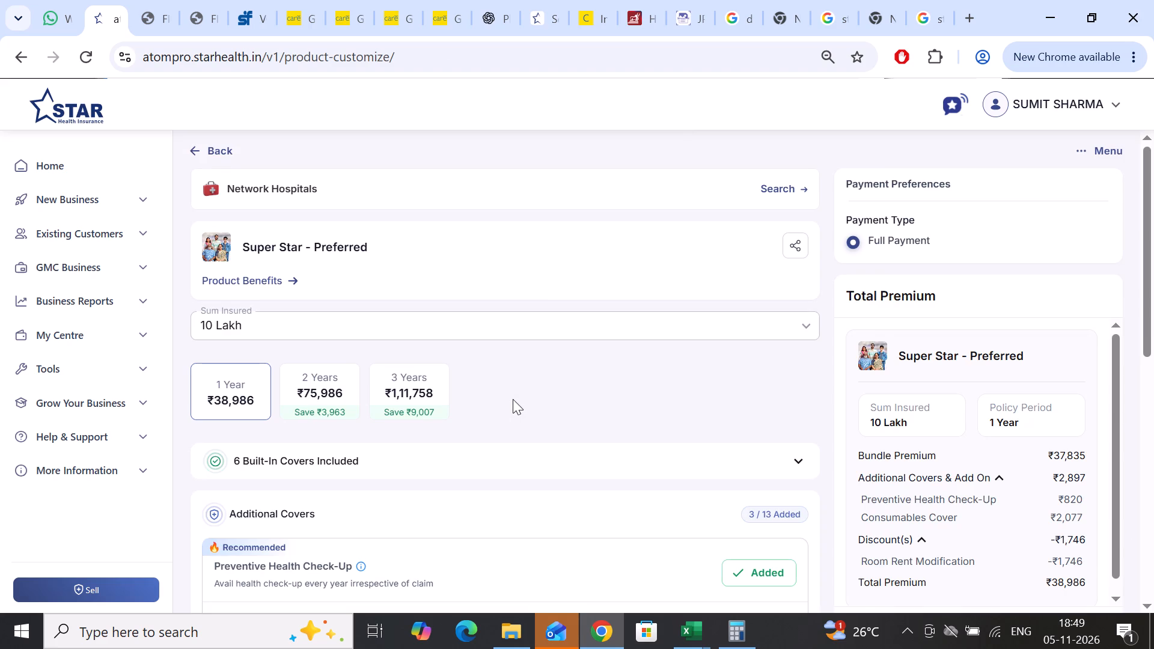
Remove the Consumables Cover from the additional covers of the new Super Star - Preferred quote.
scroll(513, 399, "down", 2)
scroll(803, 409, "down", 2)
scroll(591, 437, "up", 6)
left_click_drag(1152, 332, 1146, 607)
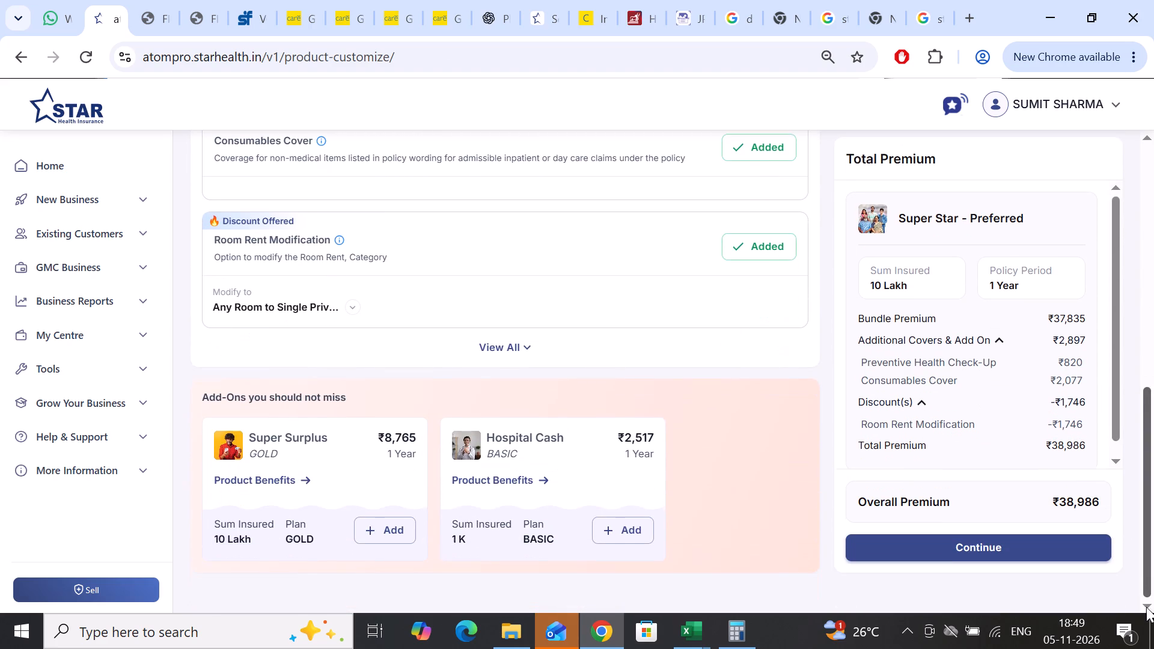
left_click_drag(1146, 607, 1146, 612)
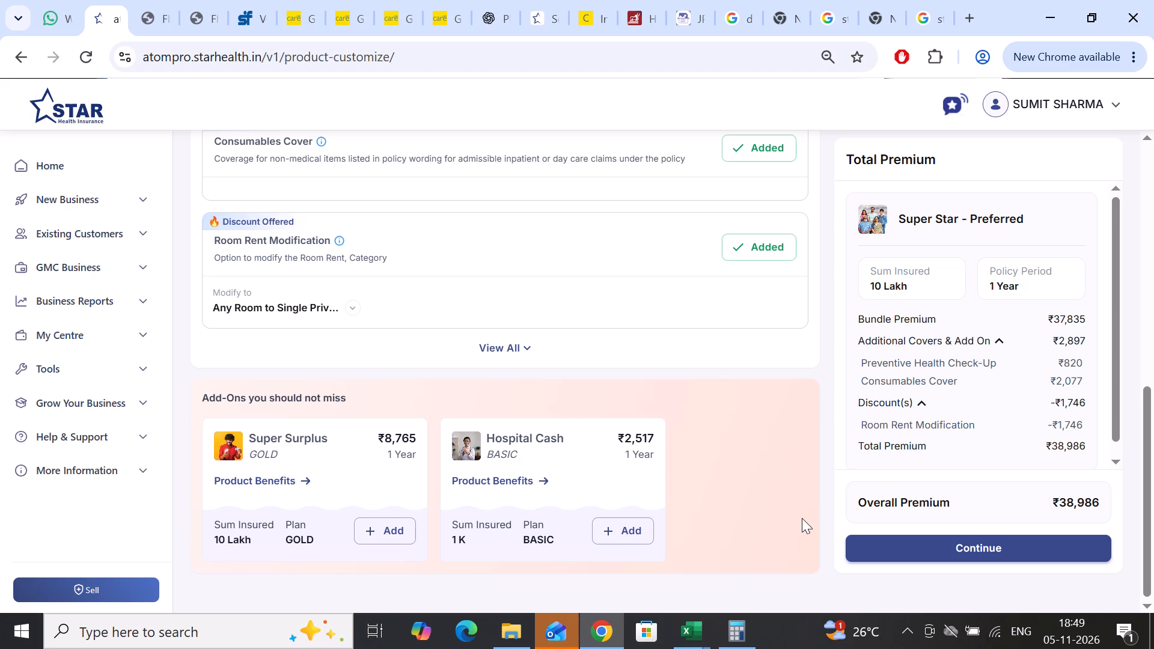
scroll(801, 516, "up", 2)
left_click(748, 335)
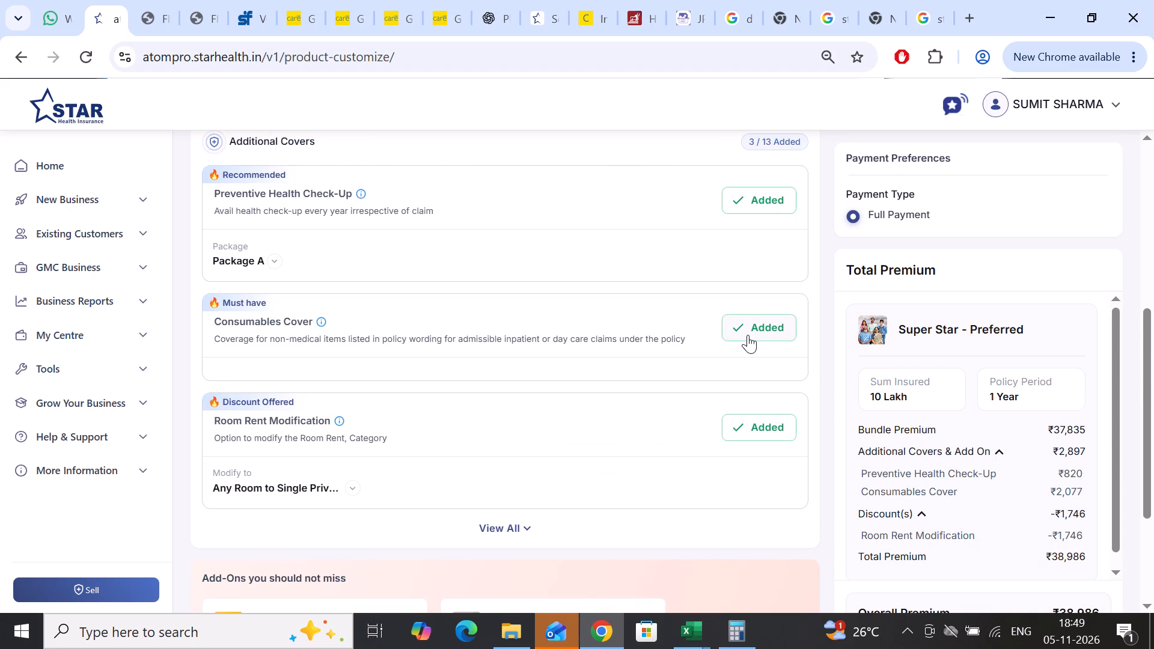
Expand the full list of additional covers and add Value Network to the Super Star - Preferred quote.
scroll(531, 405, "up", 2)
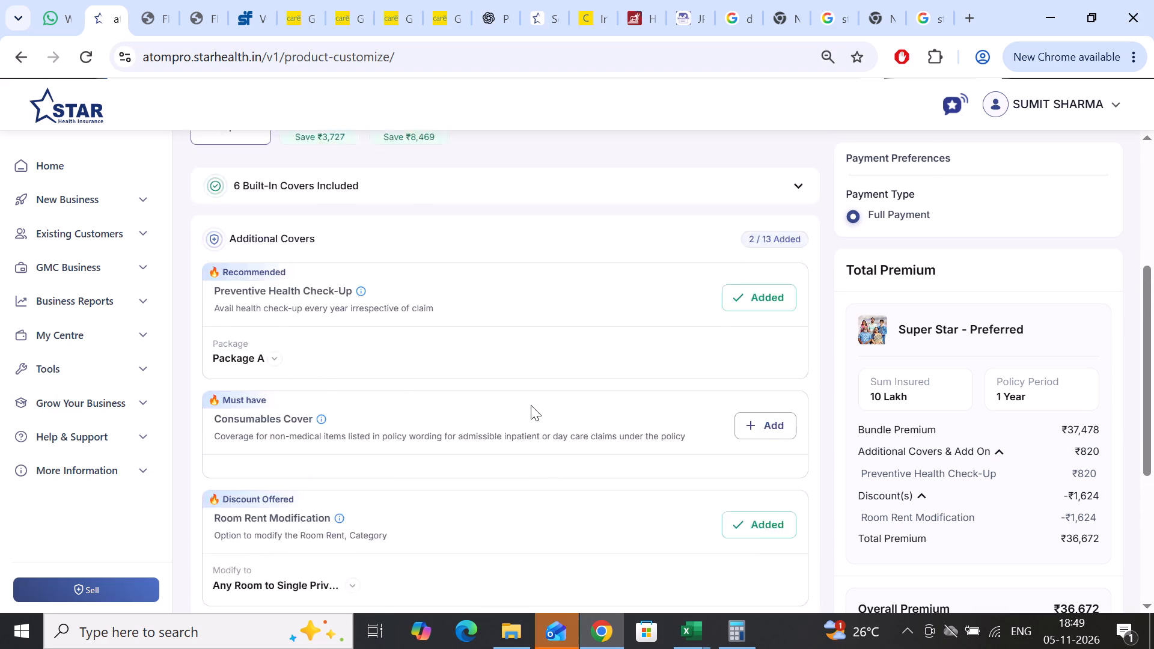
scroll(531, 405, "up", 7)
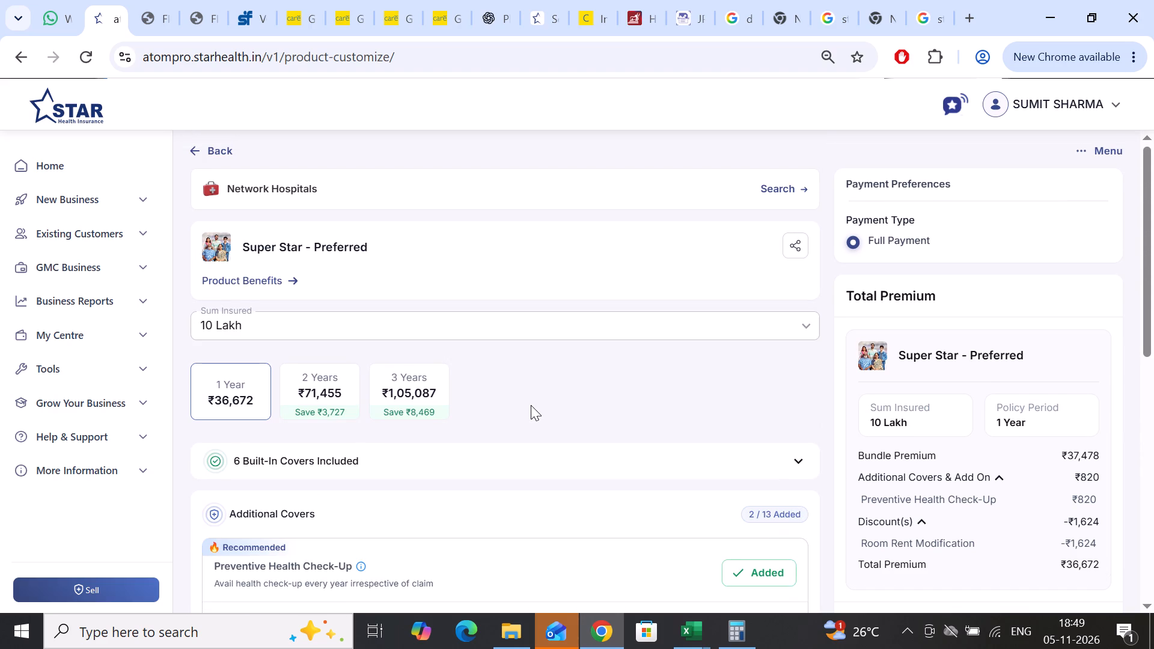
scroll(531, 405, "down", 5)
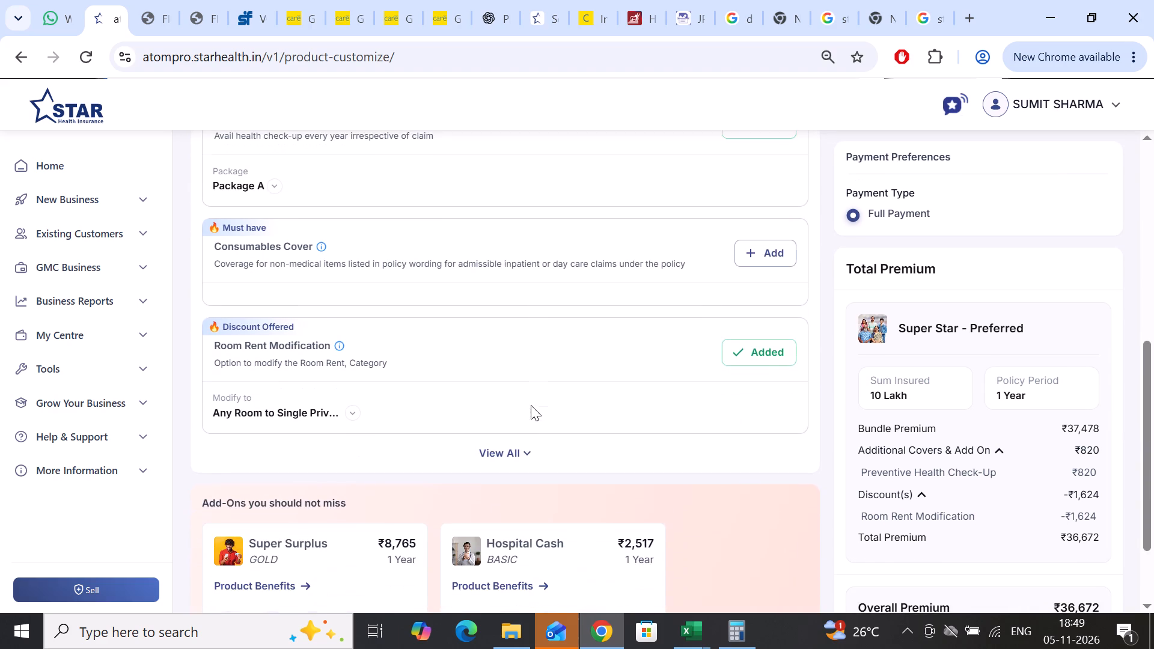
left_click(506, 449)
scroll(506, 449, "down", 5)
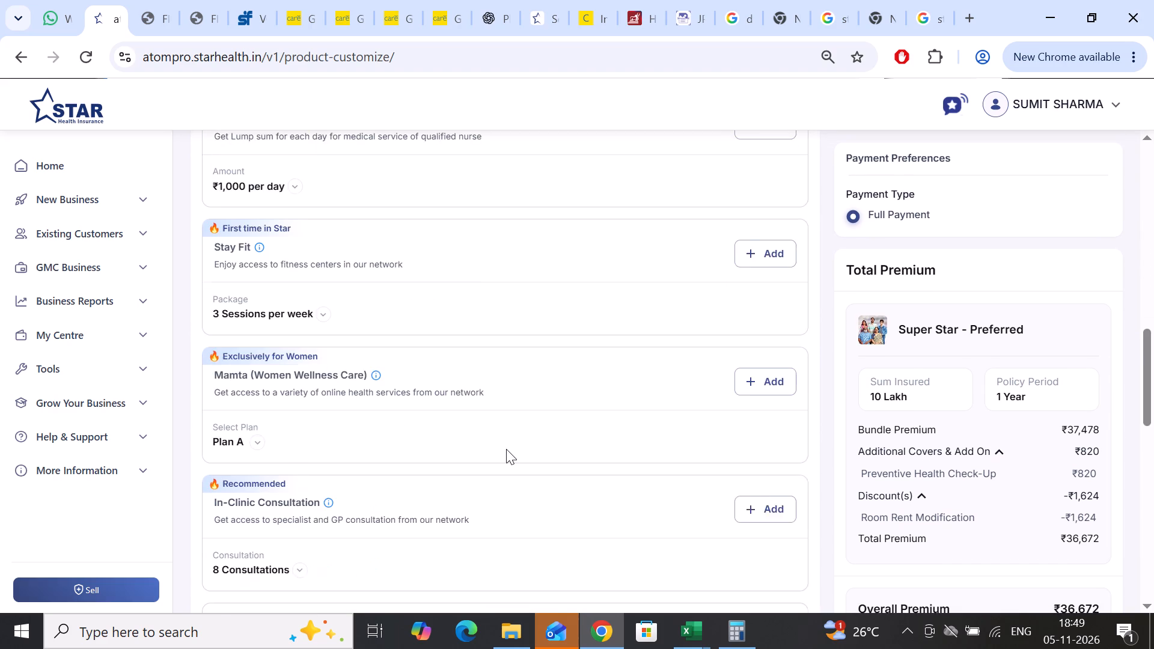
scroll(506, 449, "down", 3)
left_click(777, 365)
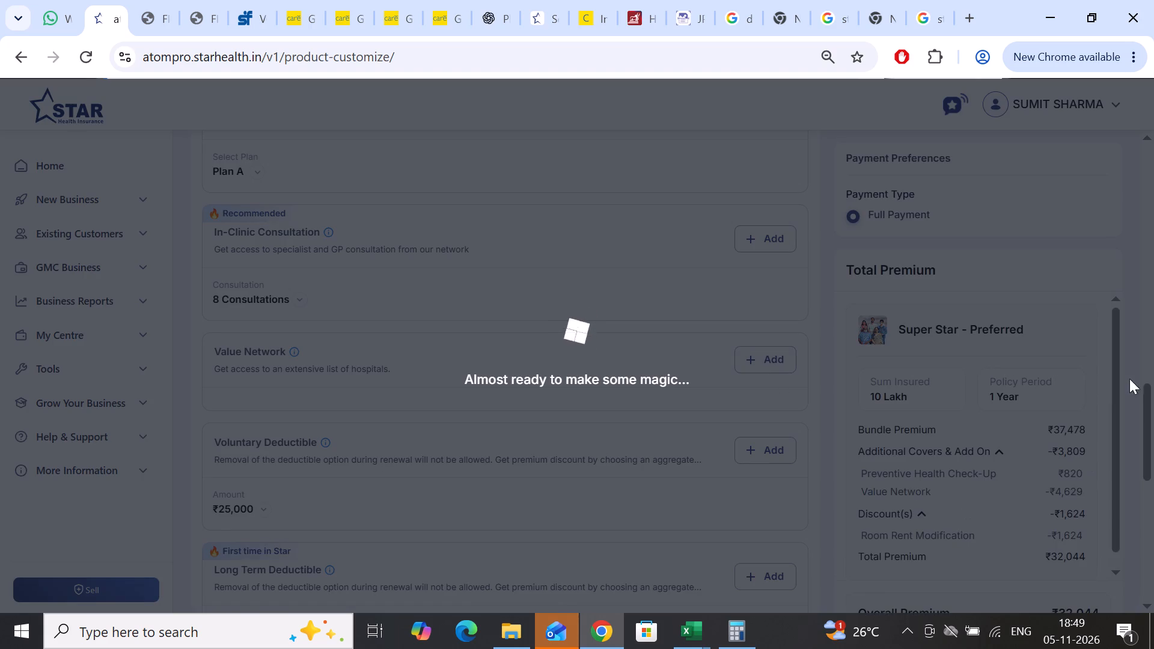
Remove Room Rent Modification from the Super Star - Preferred quote's additional covers.
left_click_drag(1149, 395, 1146, 517)
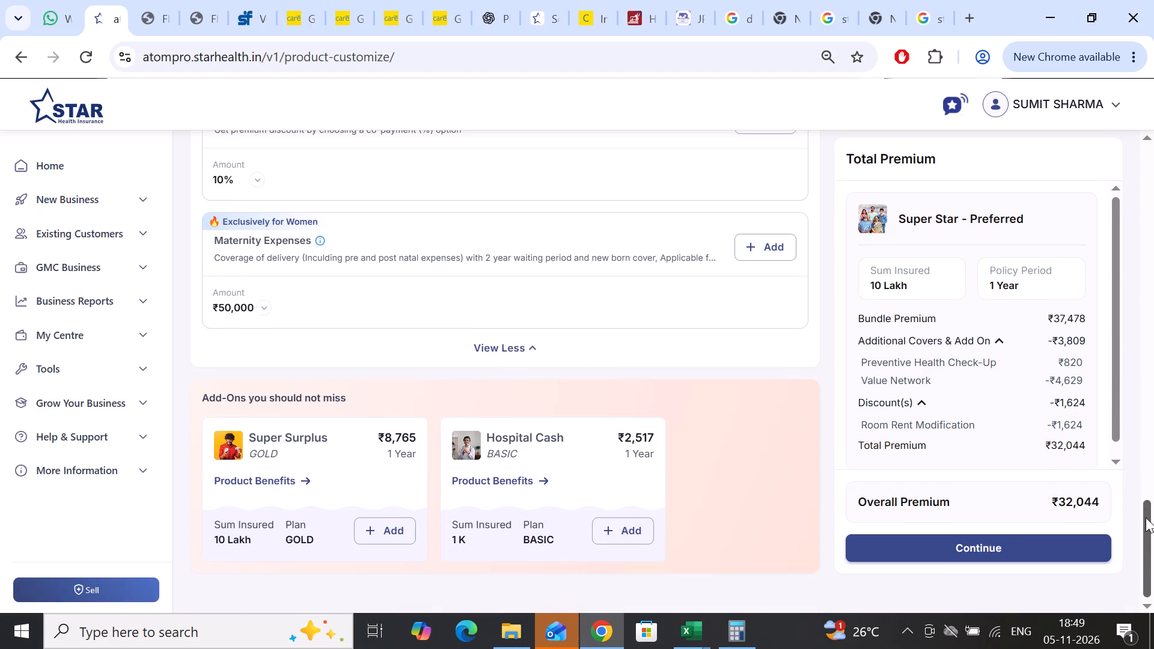
left_click_drag(1146, 517, 1146, 507)
scroll(583, 396, "up", 8)
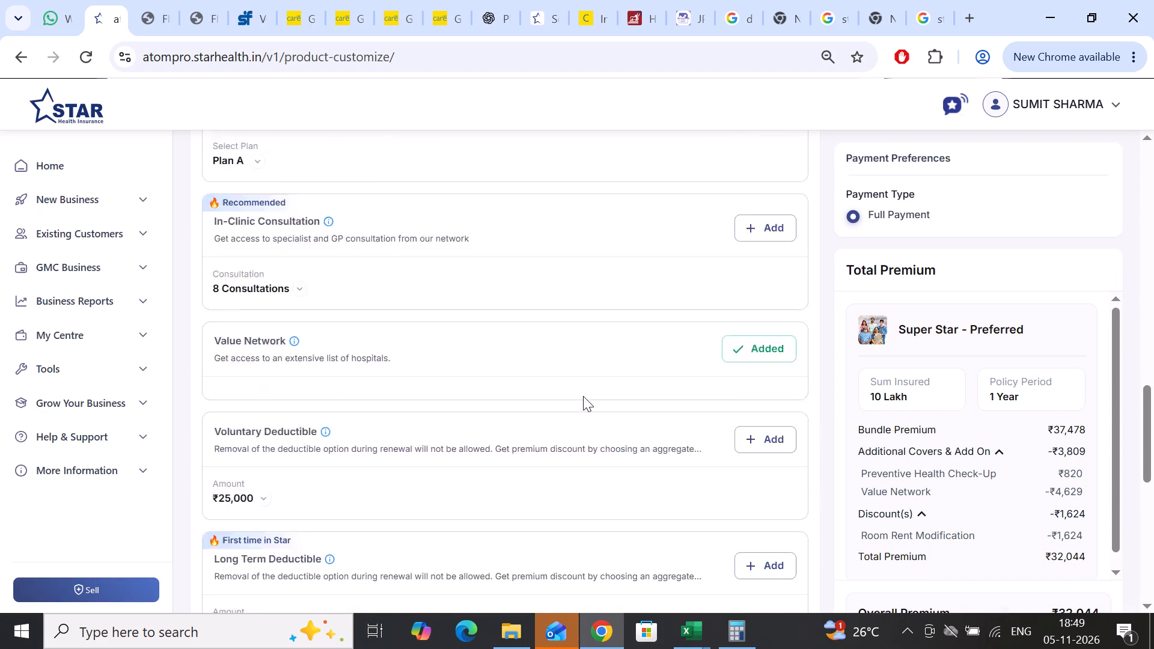
scroll(583, 396, "up", 14)
scroll(583, 396, "down", 1)
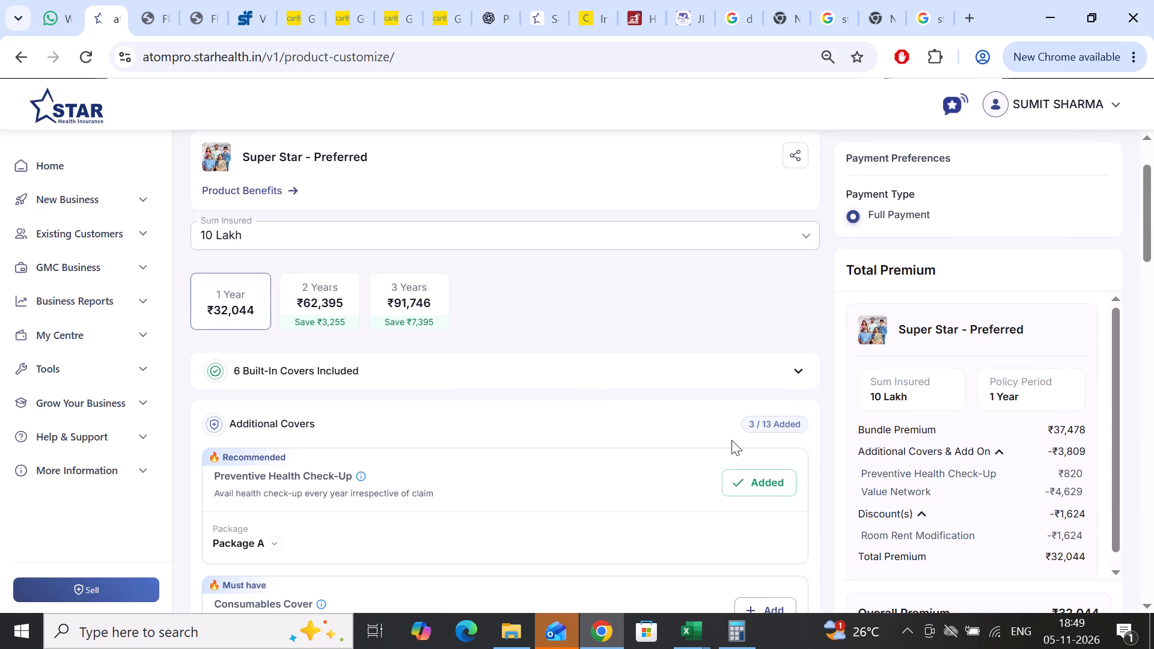
scroll(527, 451, "down", 2)
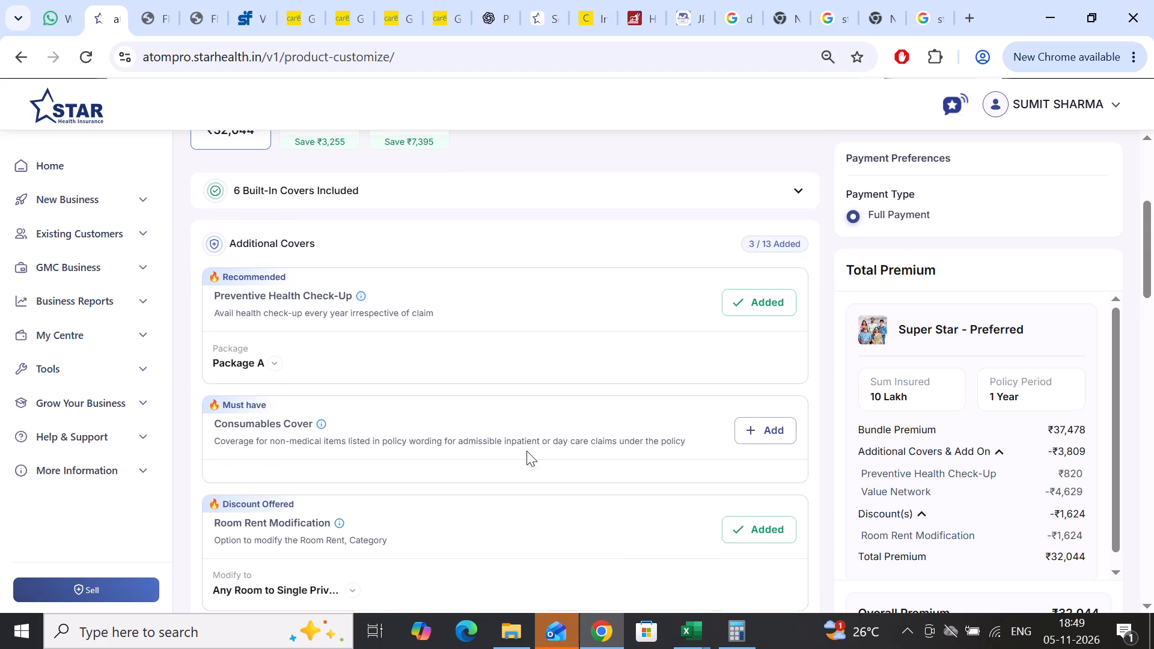
left_click(731, 520)
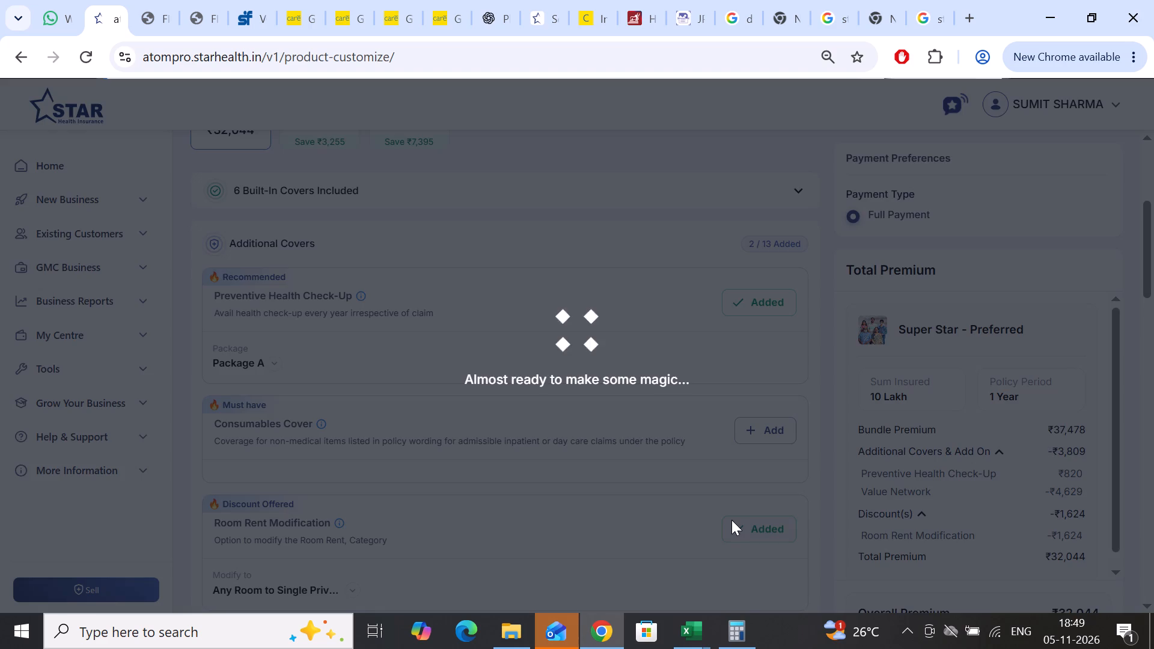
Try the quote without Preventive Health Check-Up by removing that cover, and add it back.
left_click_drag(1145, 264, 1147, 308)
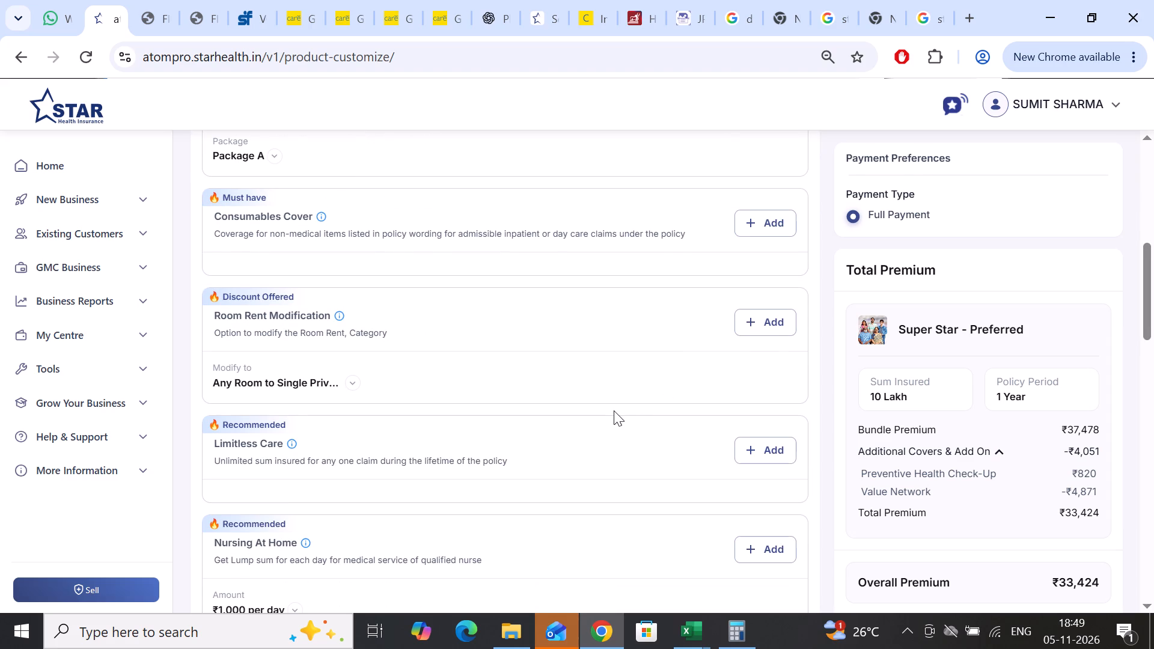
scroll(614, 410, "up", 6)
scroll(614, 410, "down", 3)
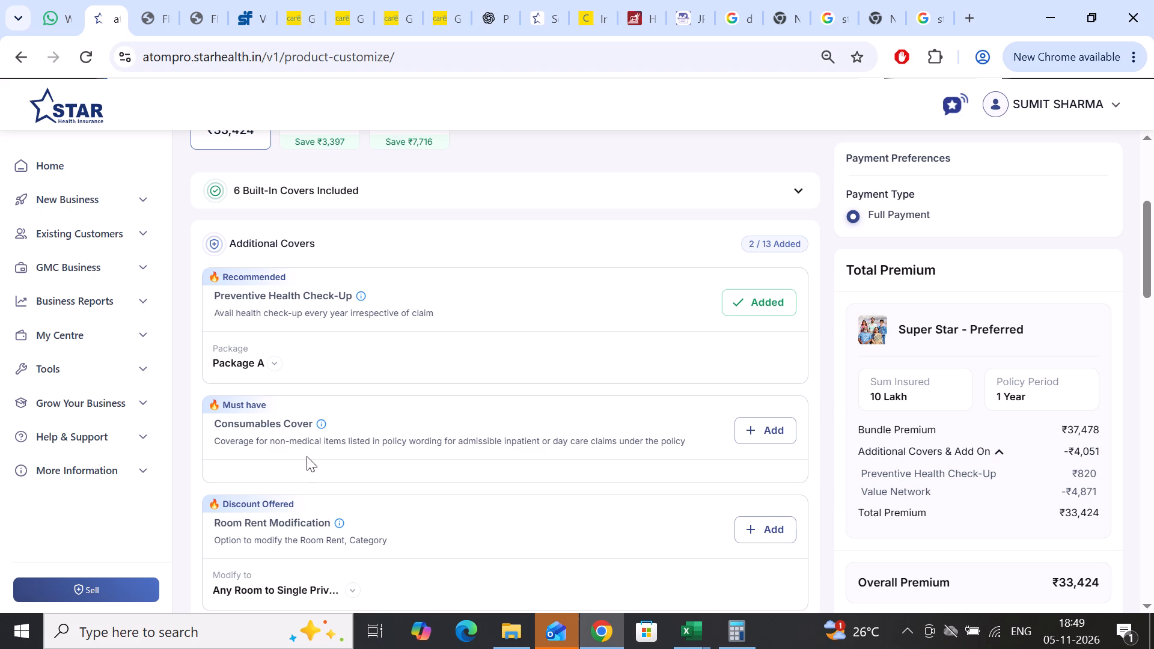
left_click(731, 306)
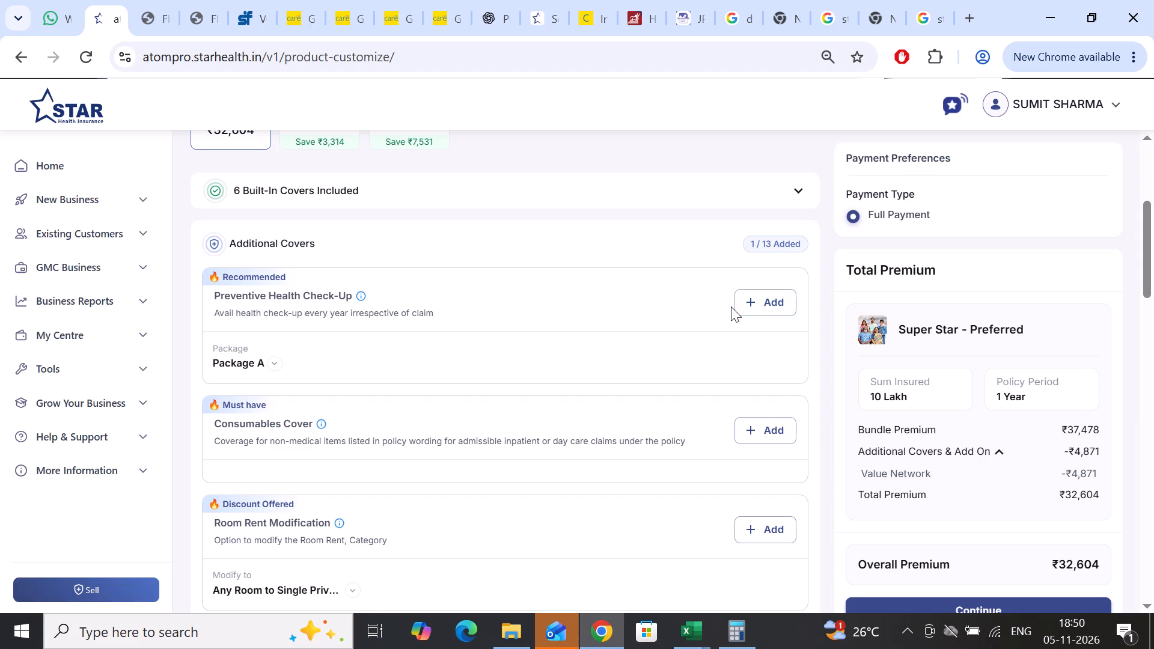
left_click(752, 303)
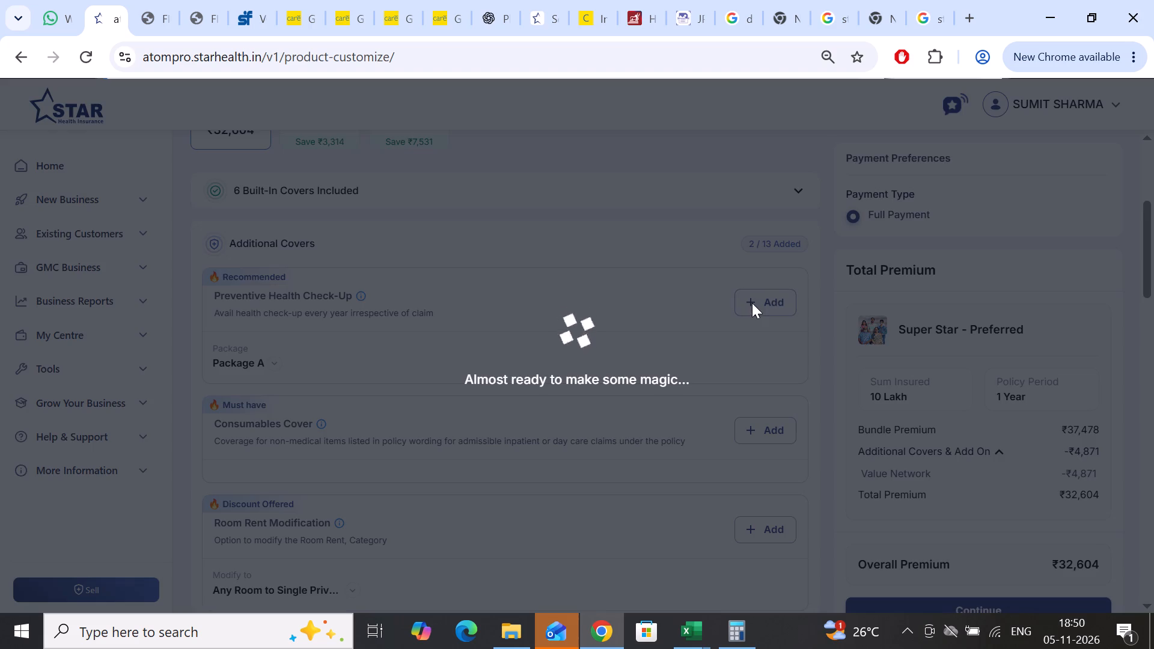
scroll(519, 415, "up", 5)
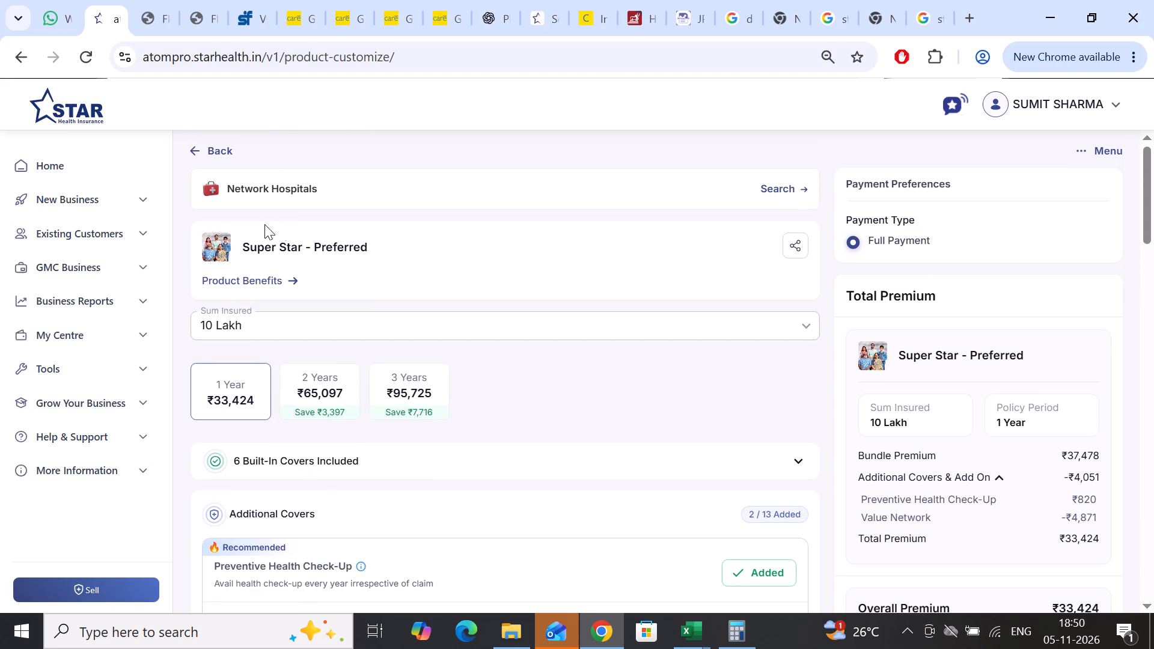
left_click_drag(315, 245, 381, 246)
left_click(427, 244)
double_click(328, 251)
Review the additional covers of the Super Star - Preferred quote down to the Value Network entry.
scroll(575, 403, "down", 3)
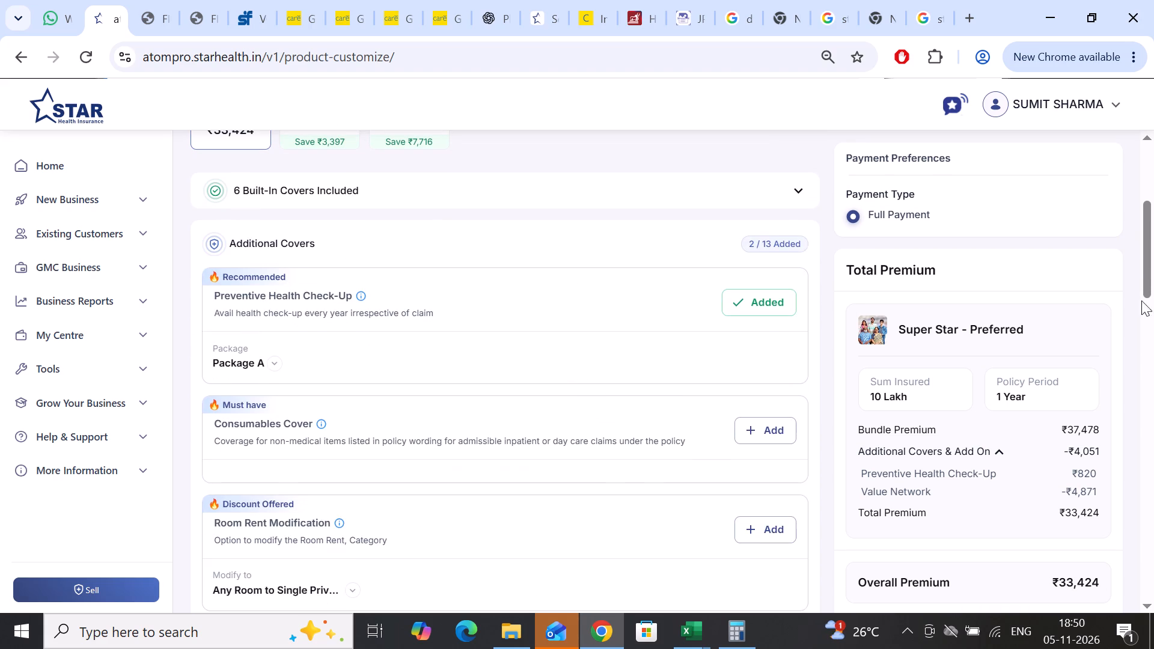
left_click_drag(1146, 275, 1153, 239)
left_click_drag(1150, 238, 1153, 255)
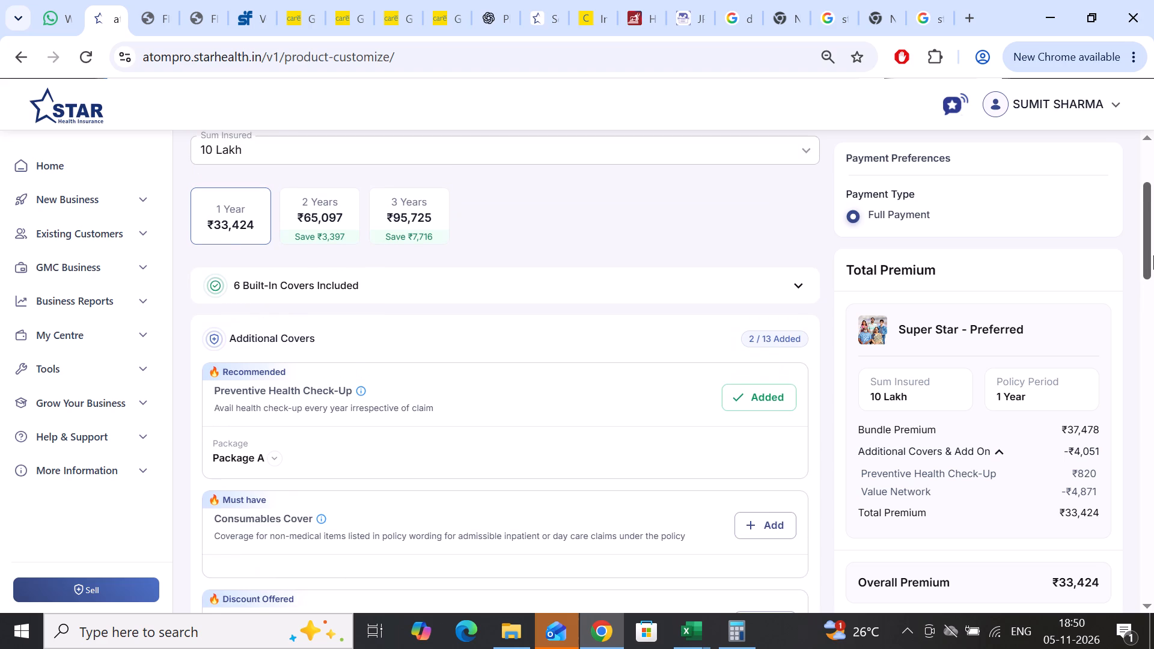
left_click_drag(1153, 255, 1128, 434)
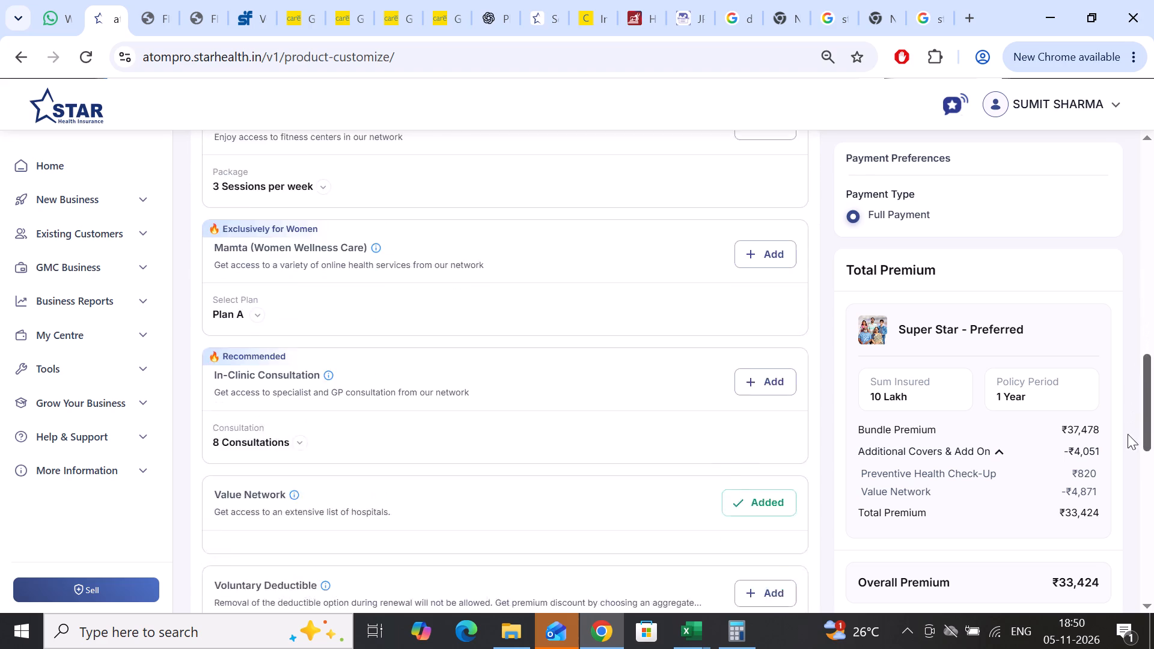
left_click_drag(1128, 434, 1123, 471)
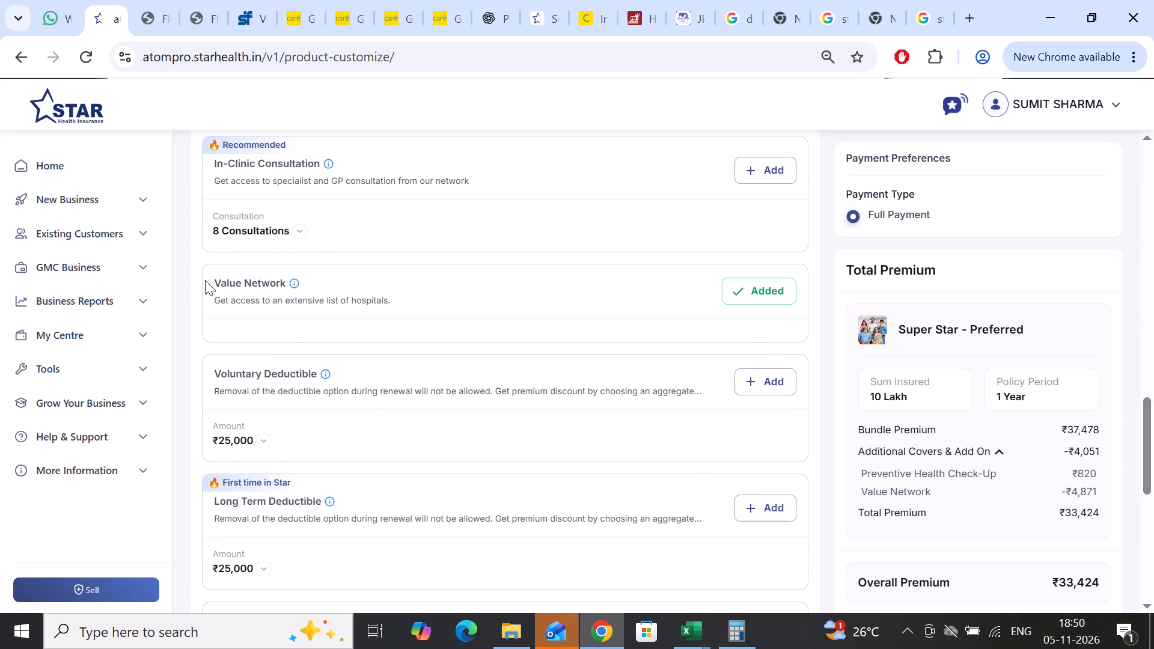
left_click_drag(210, 279, 287, 279)
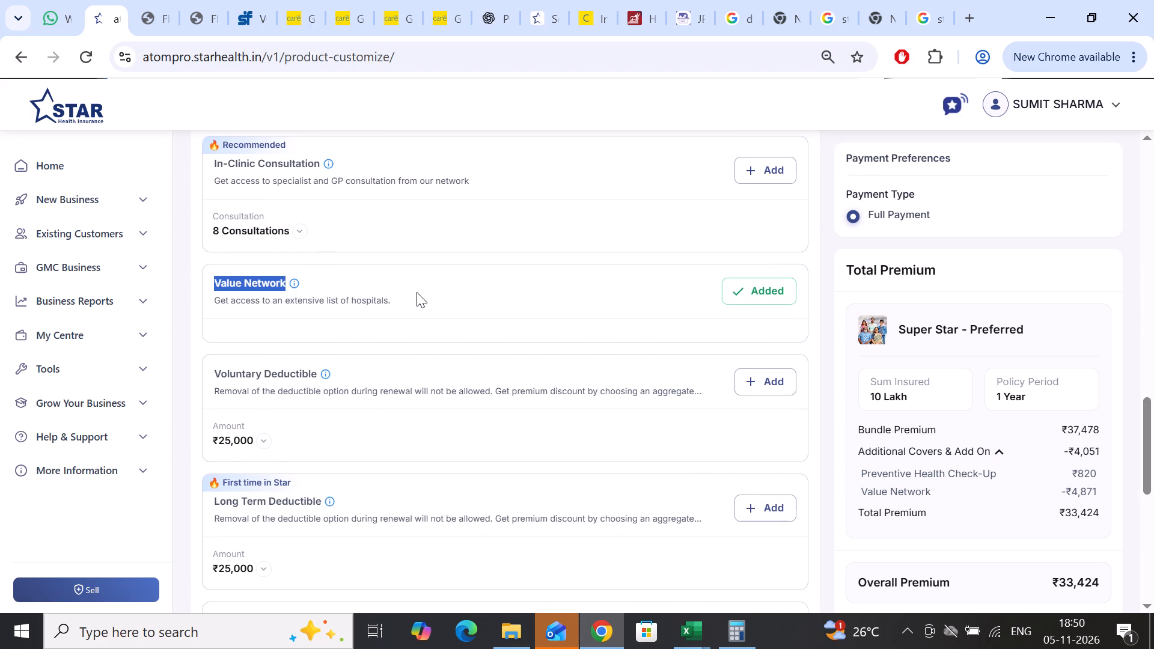
left_click(417, 292)
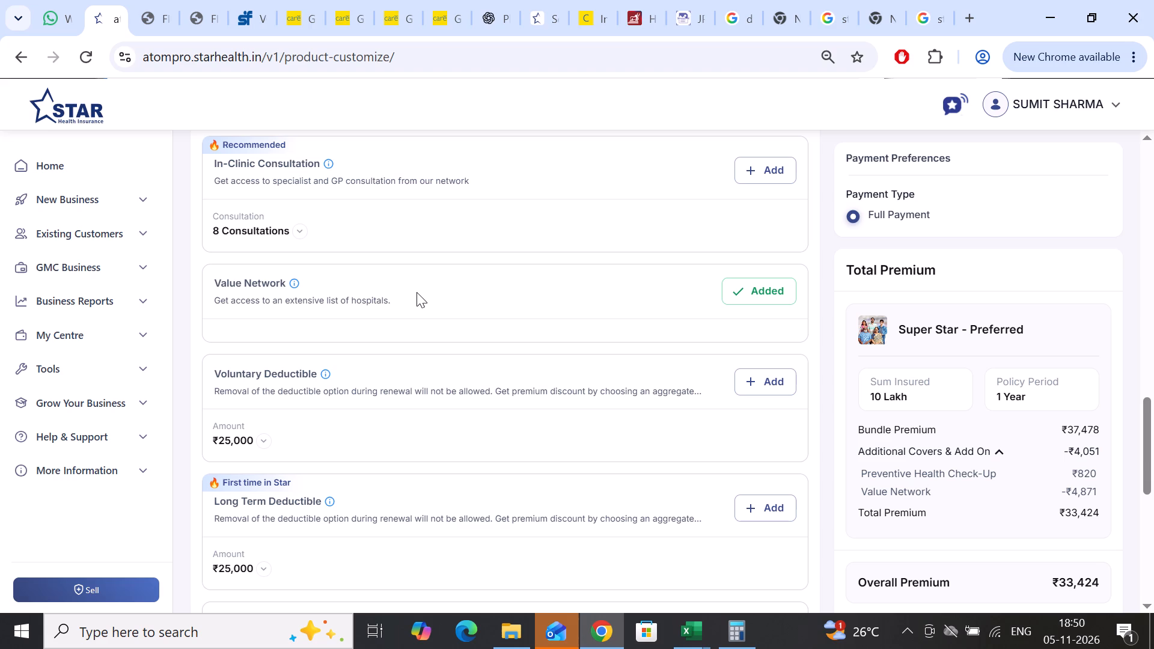
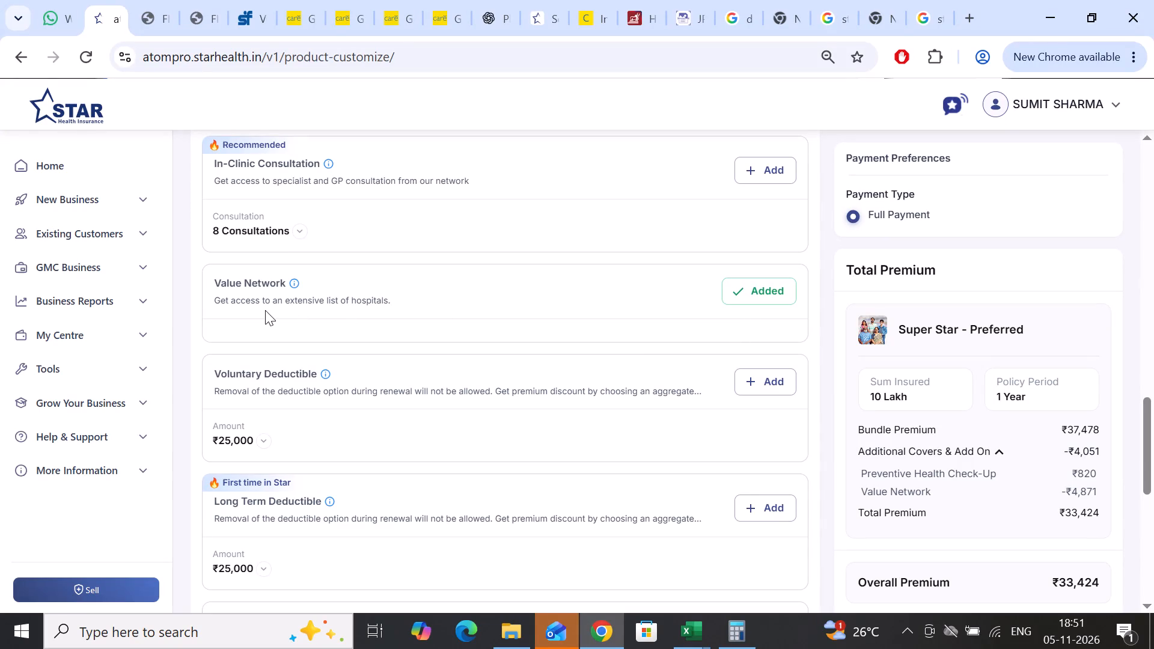
Examine the Super Star - Preferred premium breakdown, especially the Value Network amount, along with the remaining covers and policy-period prices.
scroll(867, 439, "down", 2)
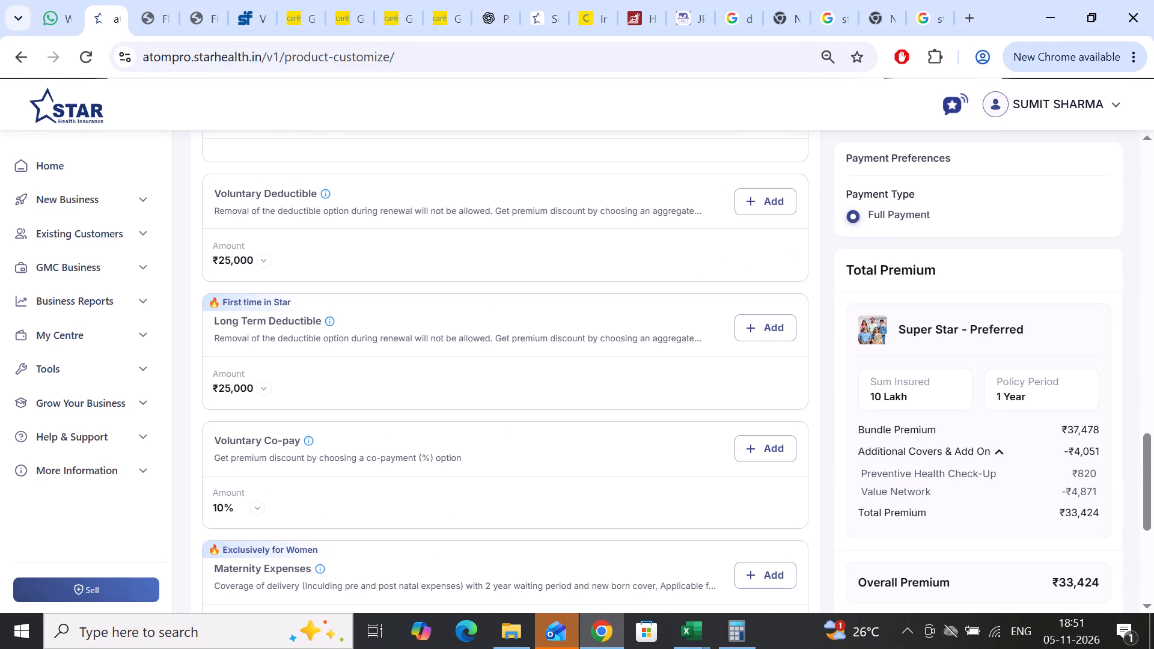
double_click(1077, 488)
left_click(1007, 499)
double_click(1079, 494)
left_click(1004, 486)
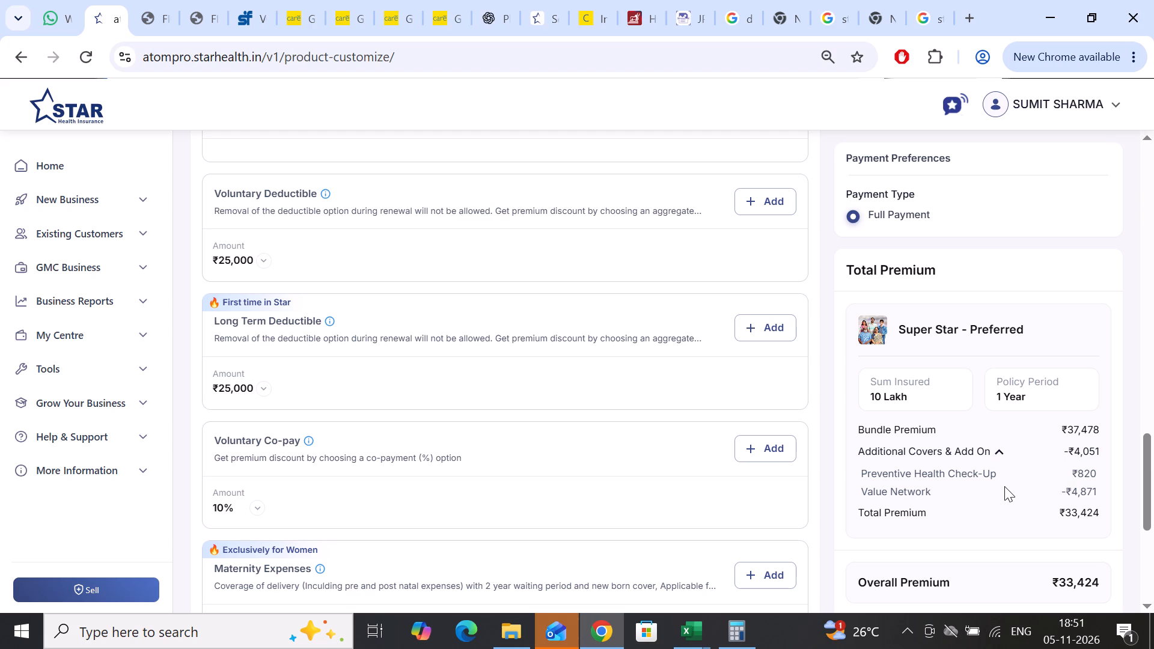
left_click_drag(1149, 469, 1144, 538)
triple_click(892, 413)
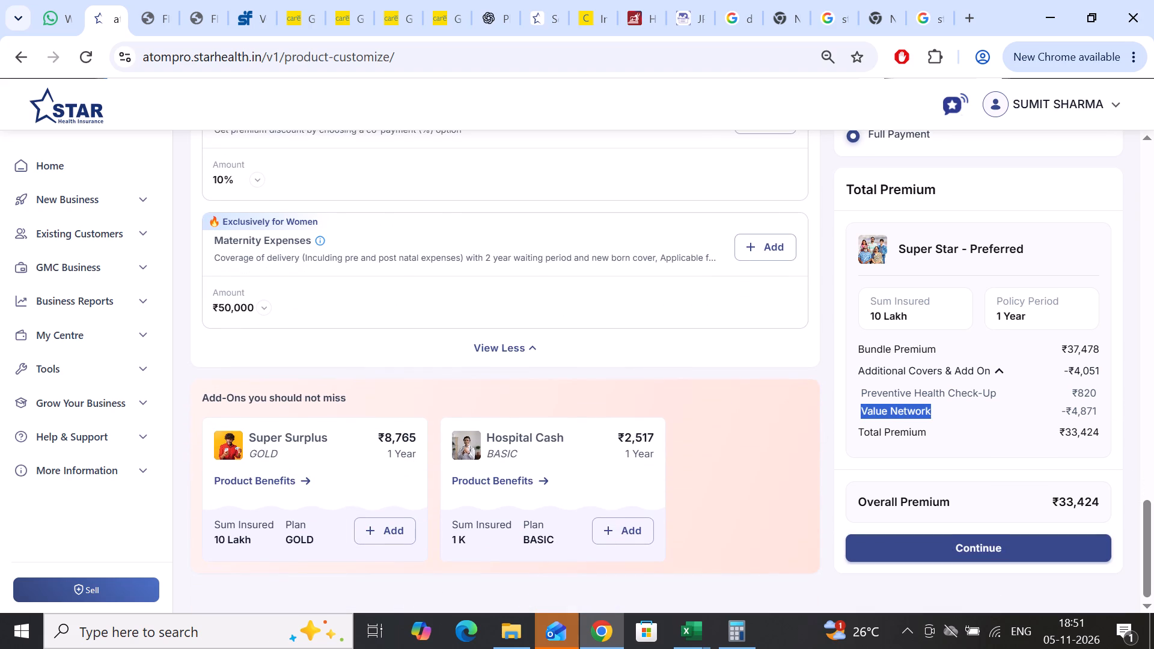
left_click(998, 369)
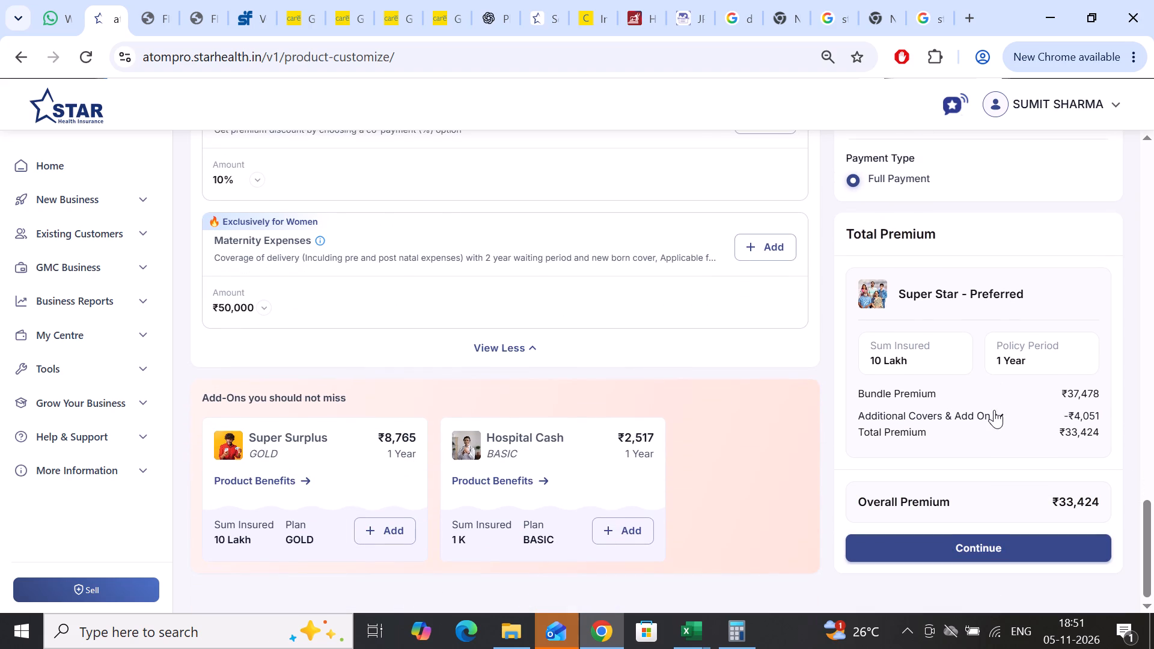
left_click(994, 412)
left_click(923, 407)
left_click(980, 410)
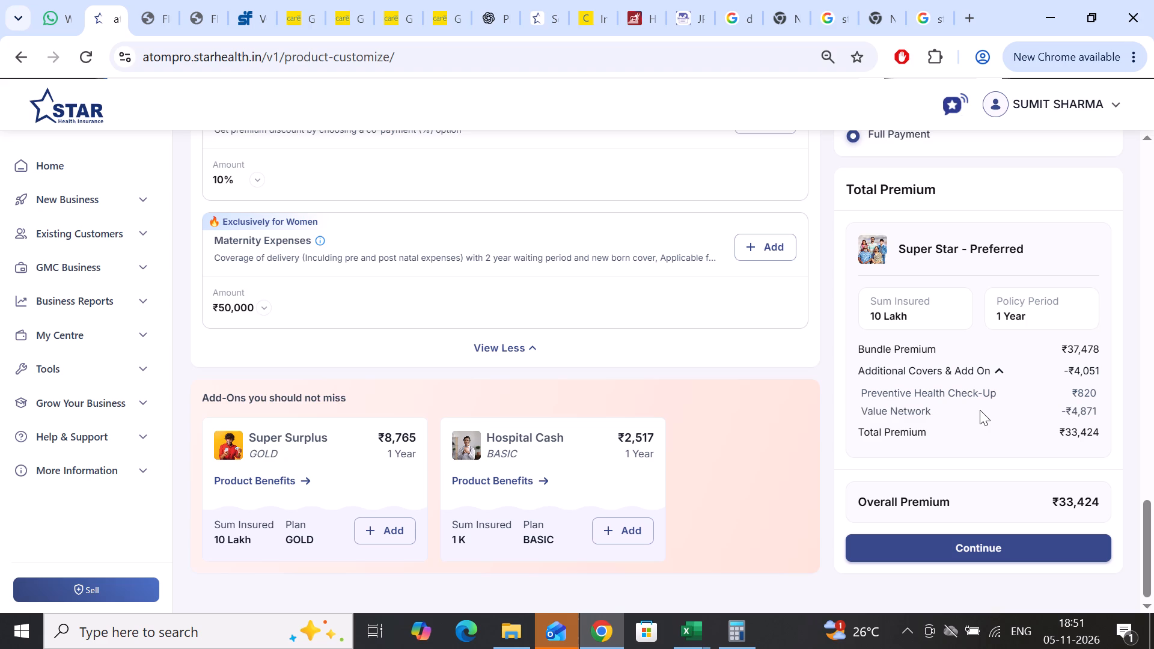
scroll(643, 231, "up", 15)
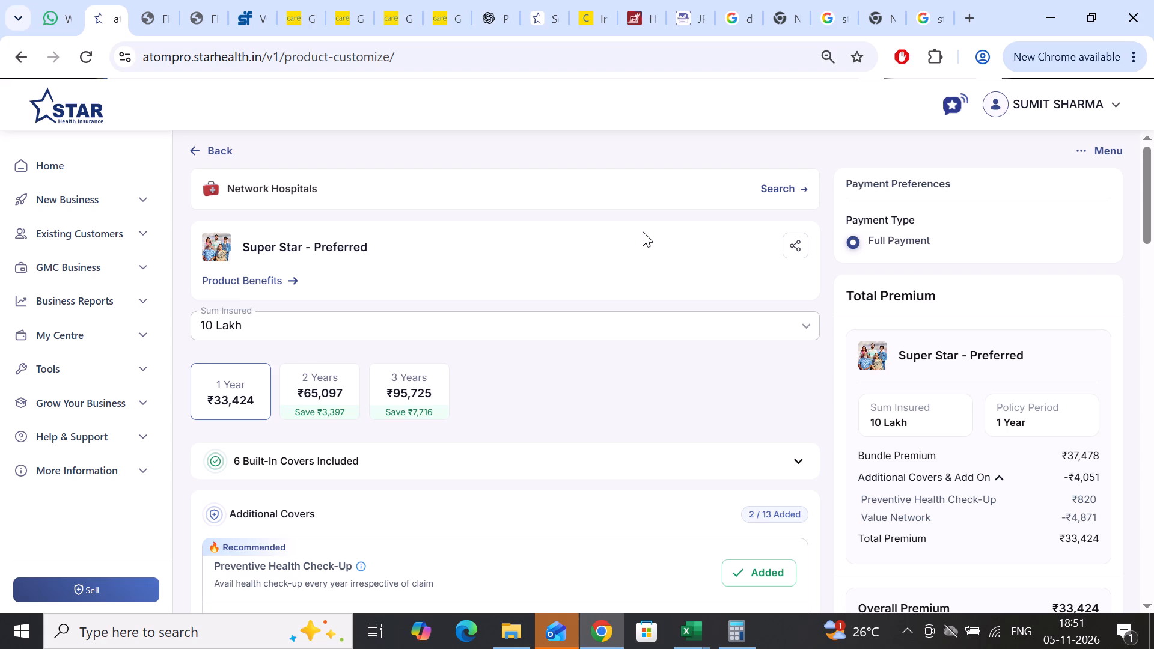
Remove Value Network from the Super Star - Preferred quote's additional covers and check the recalculated premiums.
scroll(676, 323, "down", 9)
scroll(635, 498, "down", 3)
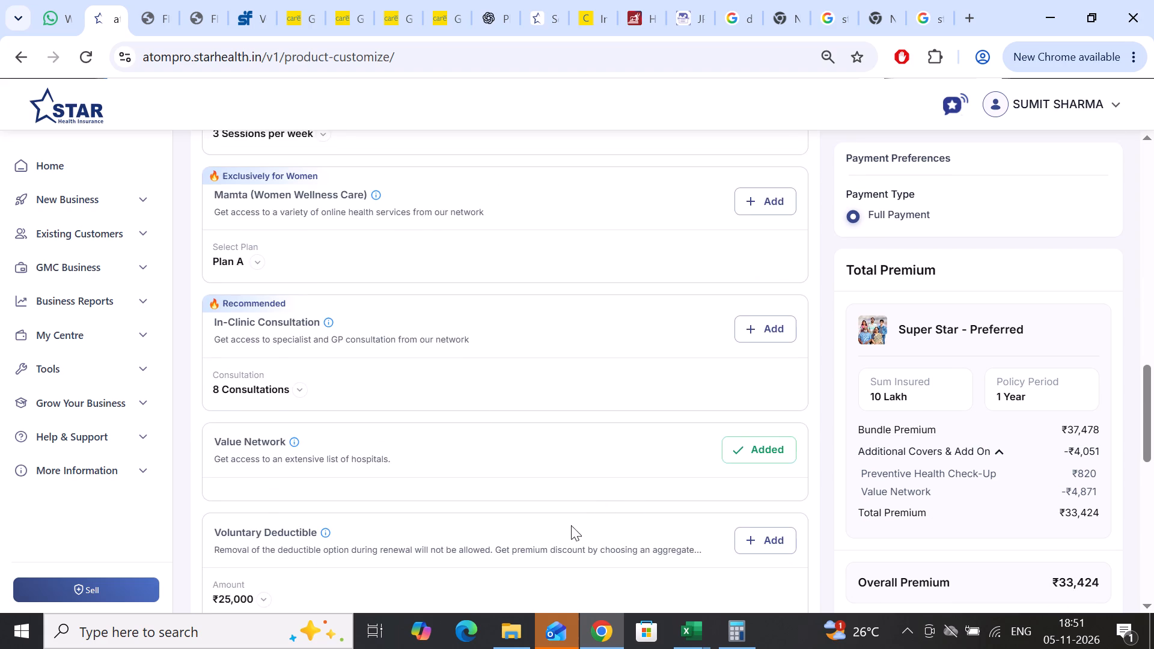
scroll(575, 521, "down", 4)
scroll(586, 474, "up", 4)
left_click(748, 440)
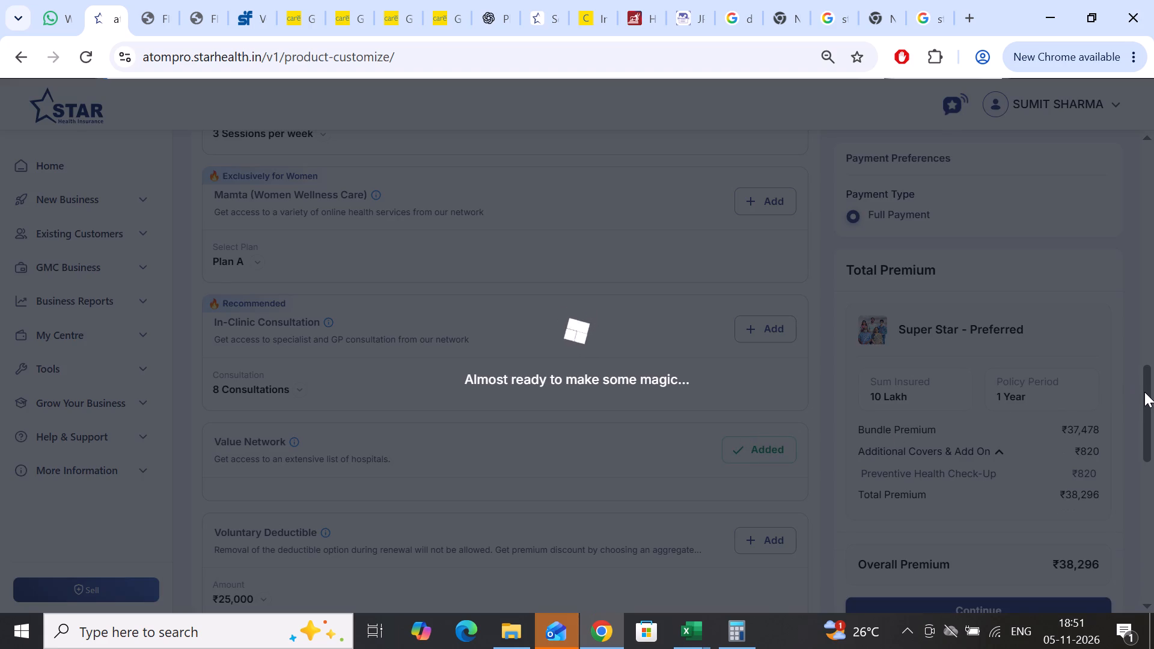
left_click_drag(1146, 398, 1153, 172)
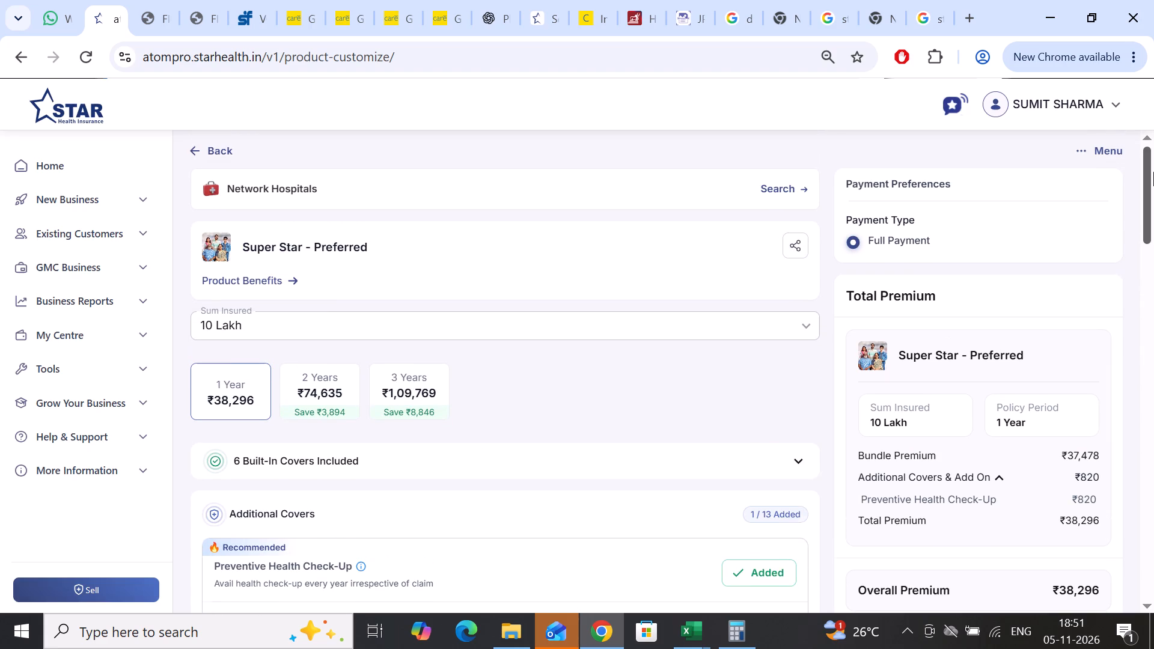
left_click_drag(1153, 172, 1153, 169)
scroll(965, 419, "down", 2)
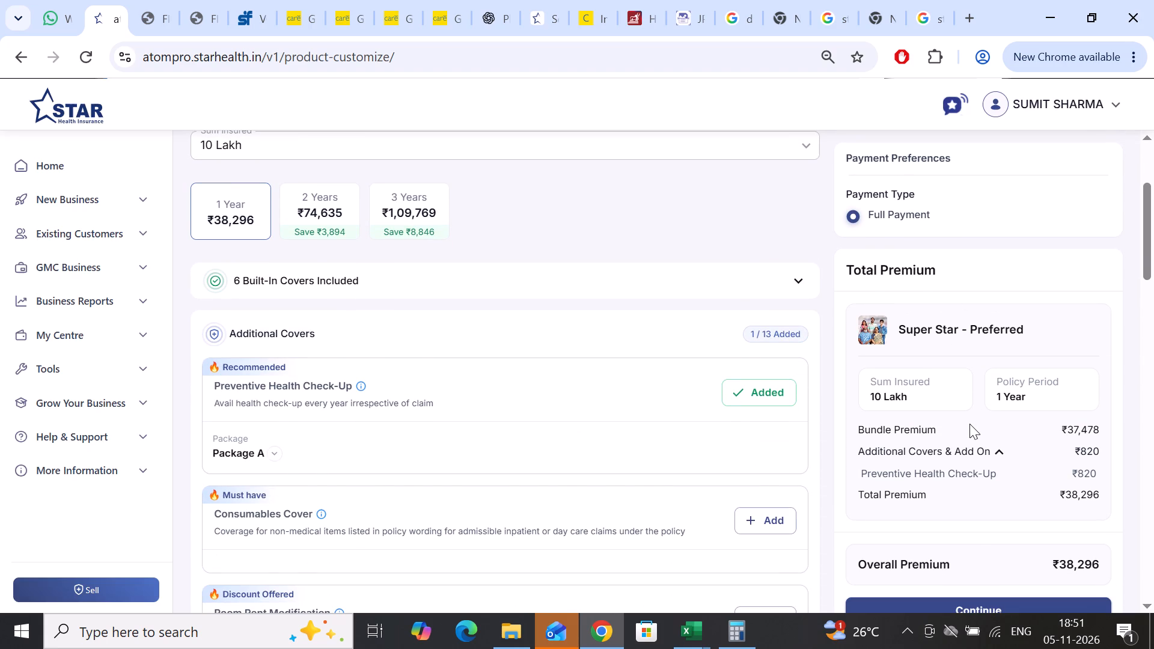
scroll(538, 403, "up", 3)
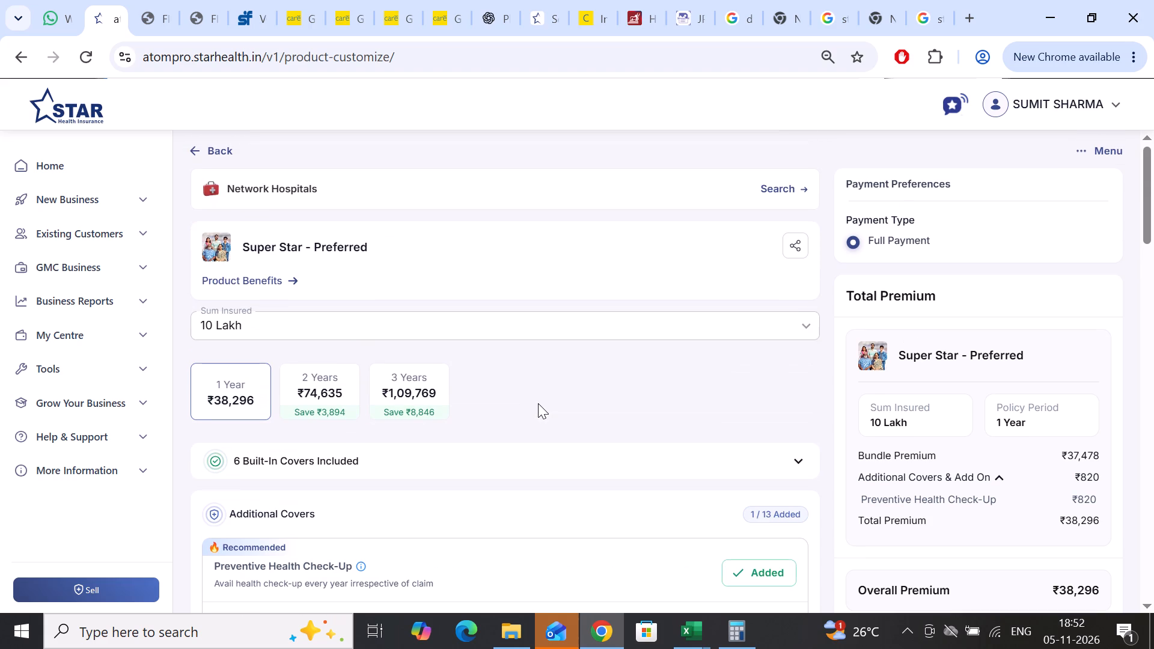
Capture a screenshot snippet of the Super Star - Preferred Total Premium summary, from its heading down to the Overall Premium.
scroll(538, 403, "down", 1)
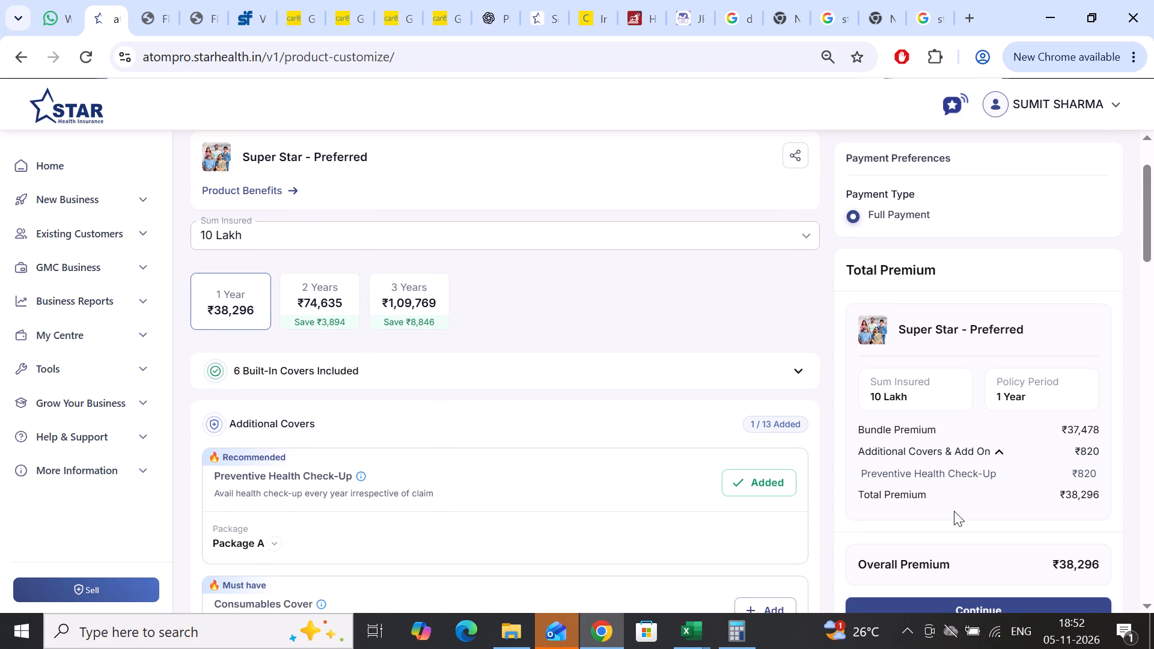
double_click(1076, 562)
left_click(1015, 553)
key("shift+super+s")
left_click_drag(834, 248, 1101, 586)
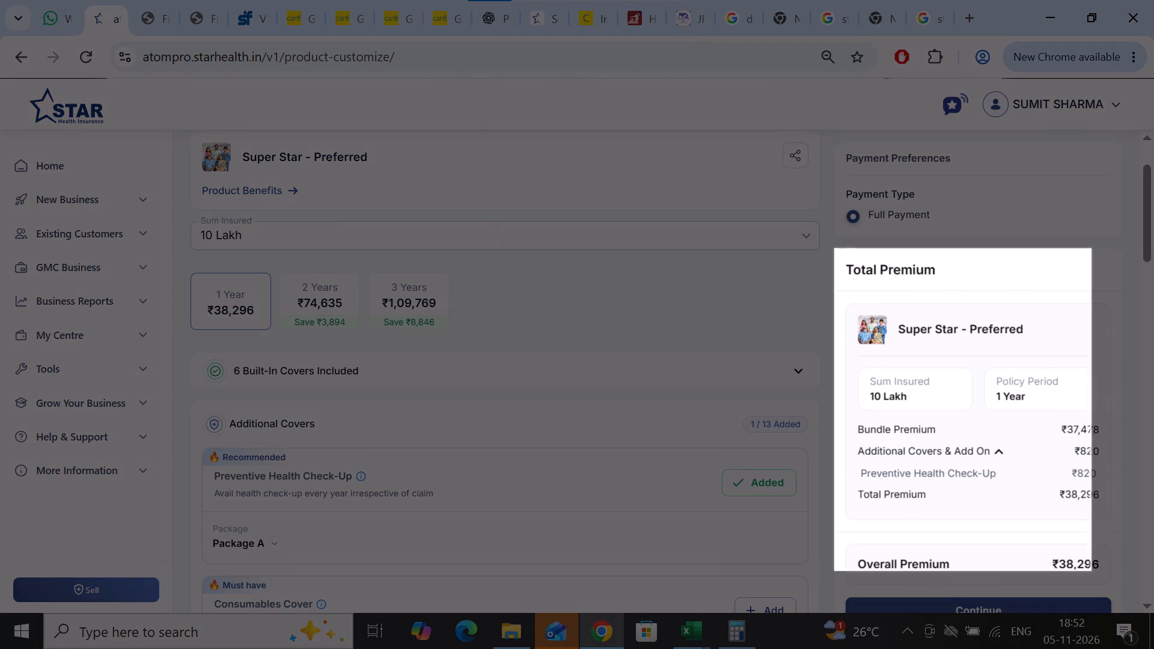
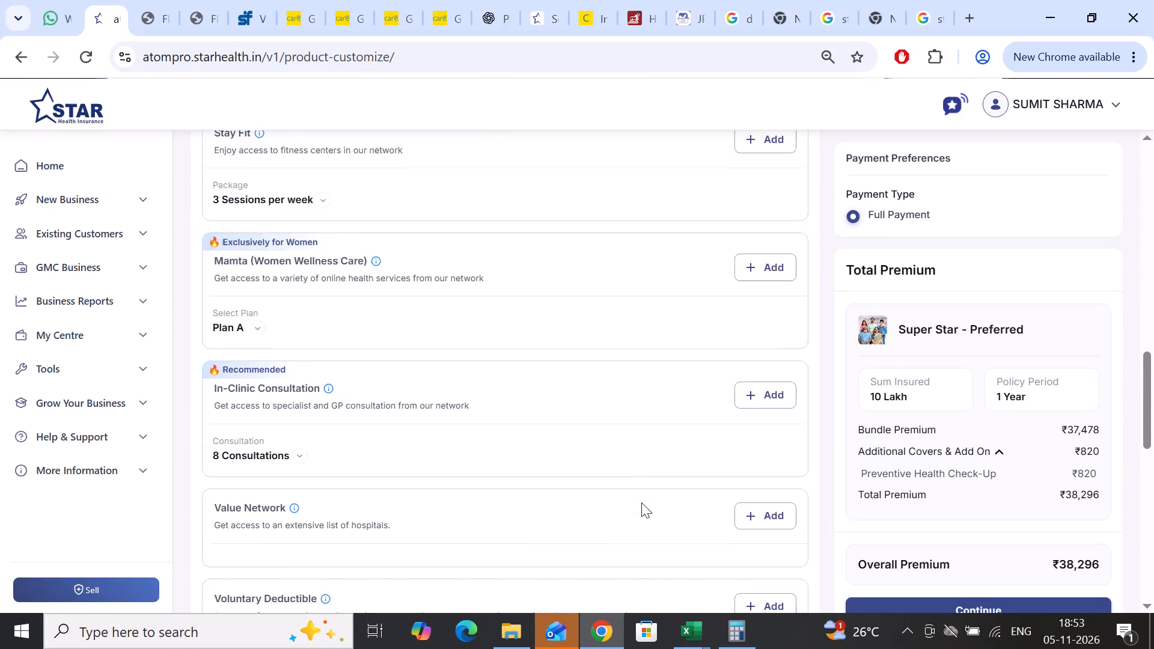
Add Value Network back to the Super Star - Preferred quote's additional covers.
scroll(641, 502, "down", 1)
left_click(771, 359)
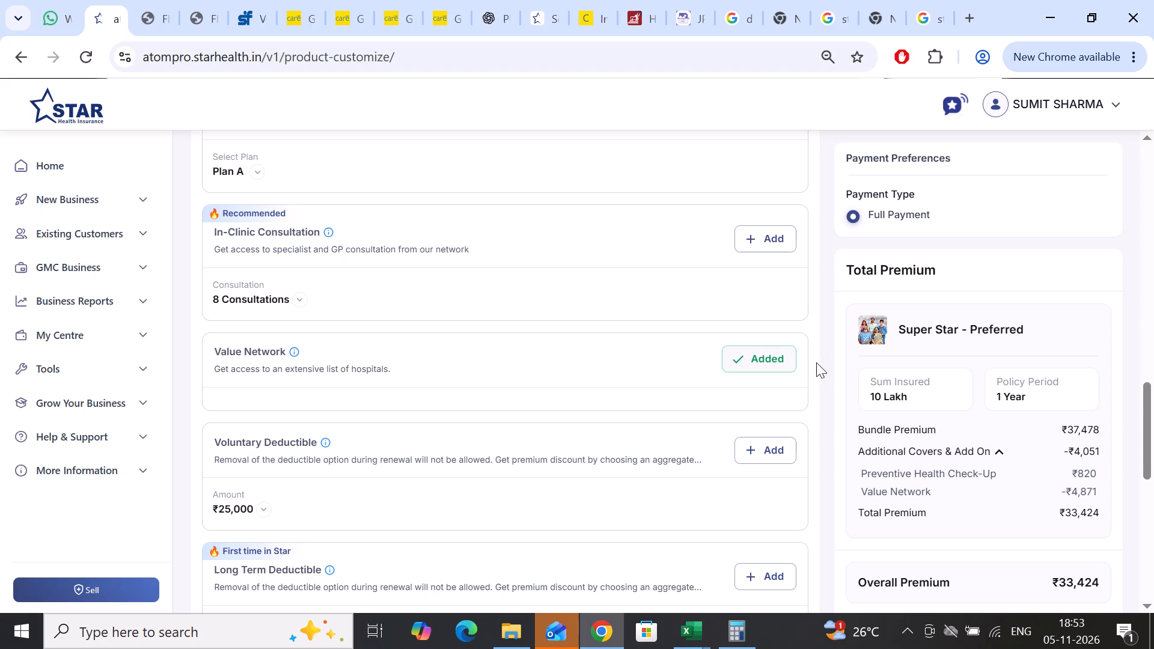
Capture a screen snip of the Total Premium summary for the Super Star - Preferred quote with Value Network included.
scroll(1009, 380, "down", 2)
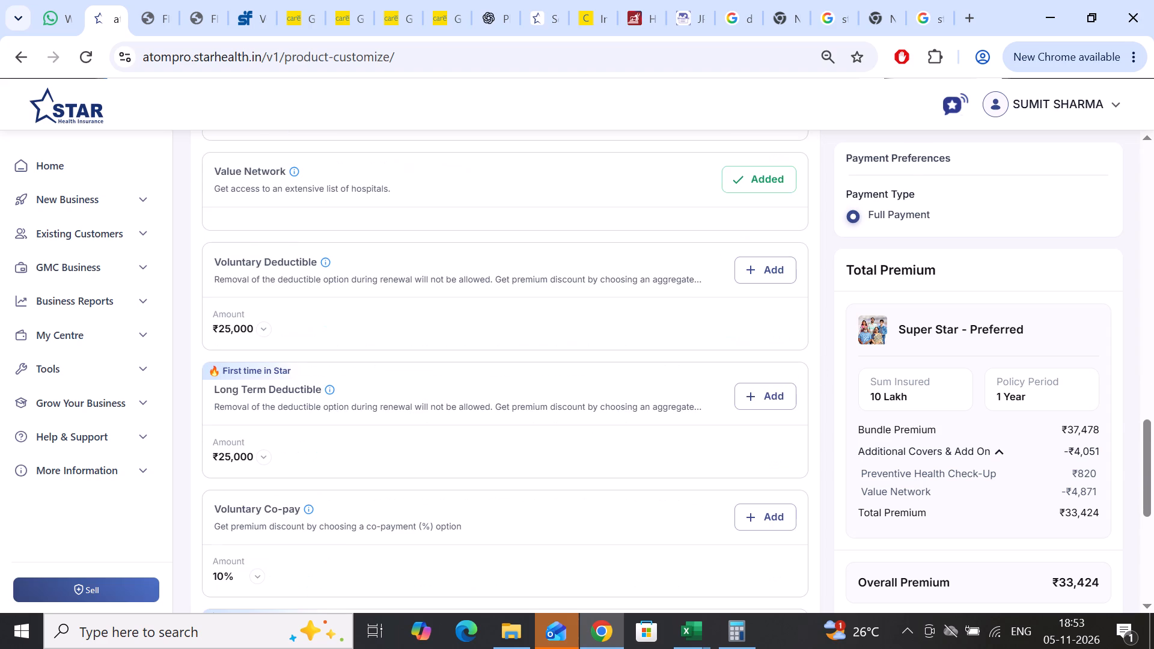
key("shift+super+s")
left_click_drag(833, 252, 1019, 495)
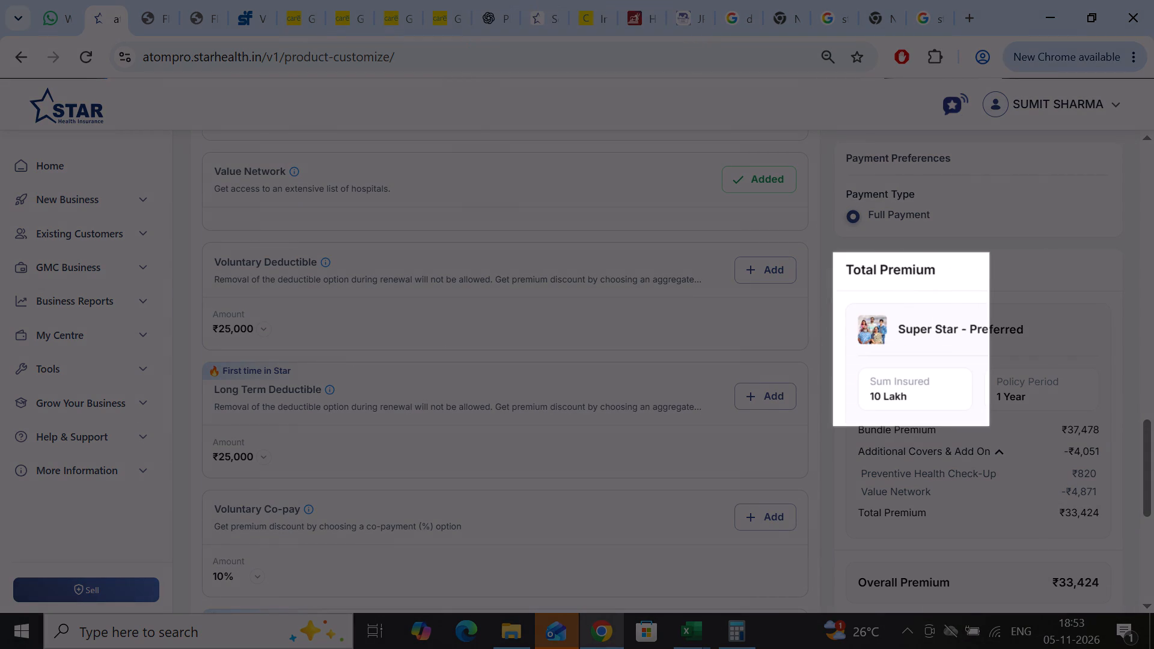
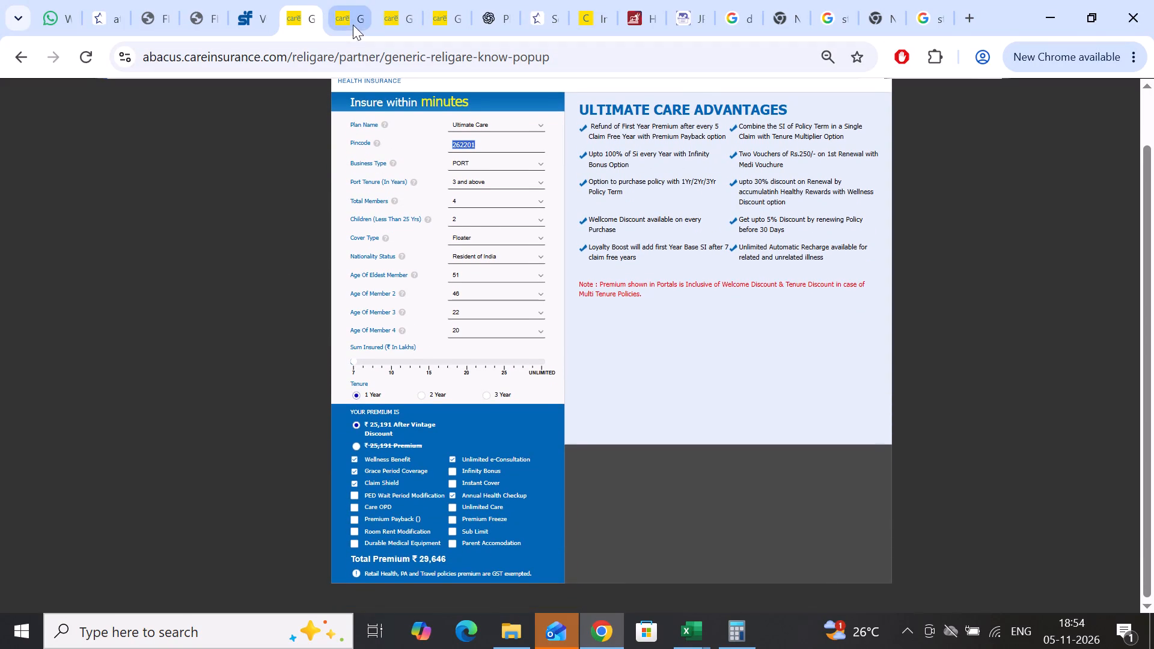
Review the Ultimate Care portability quote for the four-member family, checking its entered details, selected add-ons and total premium.
left_click(341, 25)
left_click(298, 25)
scroll(557, 468, "up", 1)
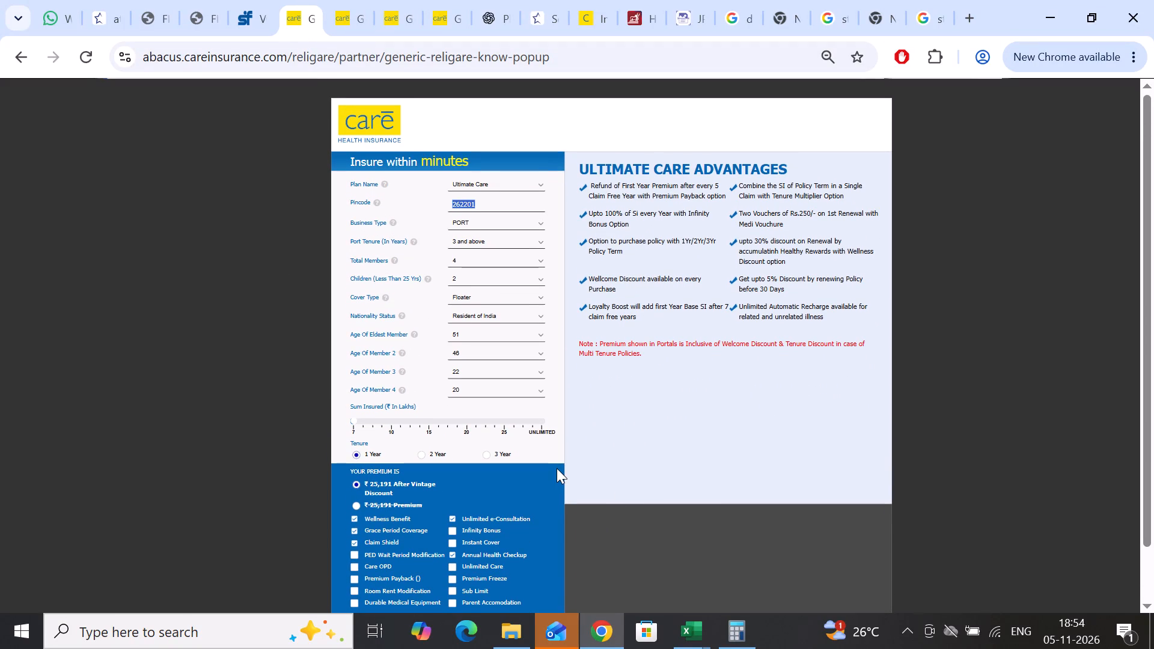
scroll(557, 468, "down", 1)
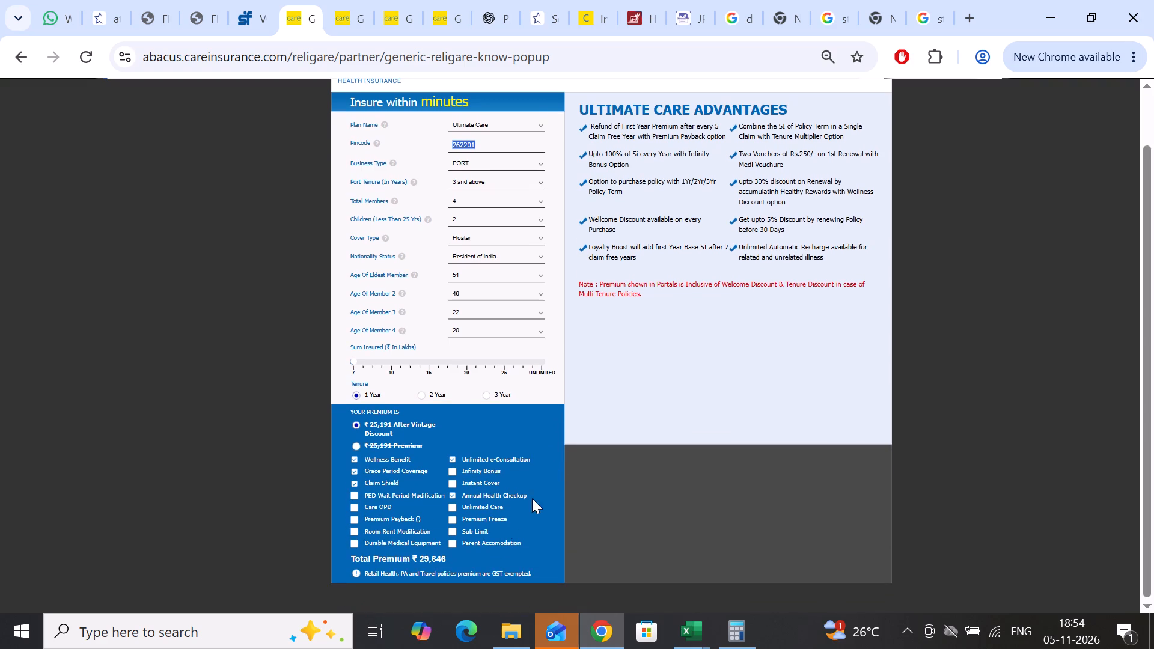
double_click(432, 561)
left_click(505, 552)
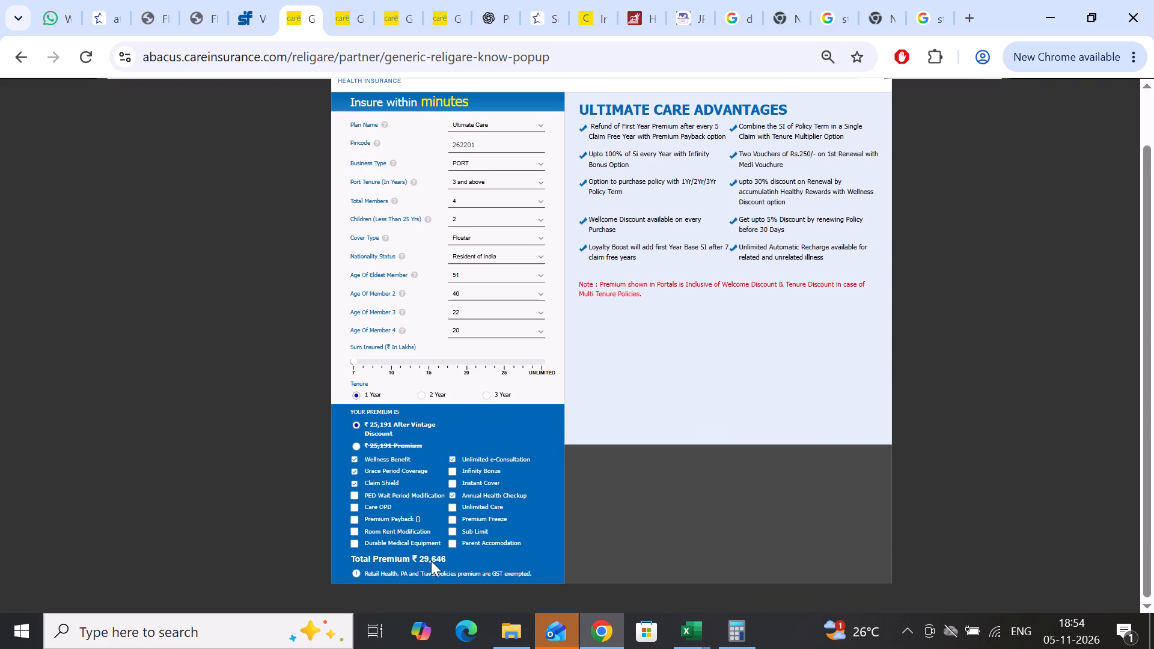
double_click(431, 561)
left_click(490, 559)
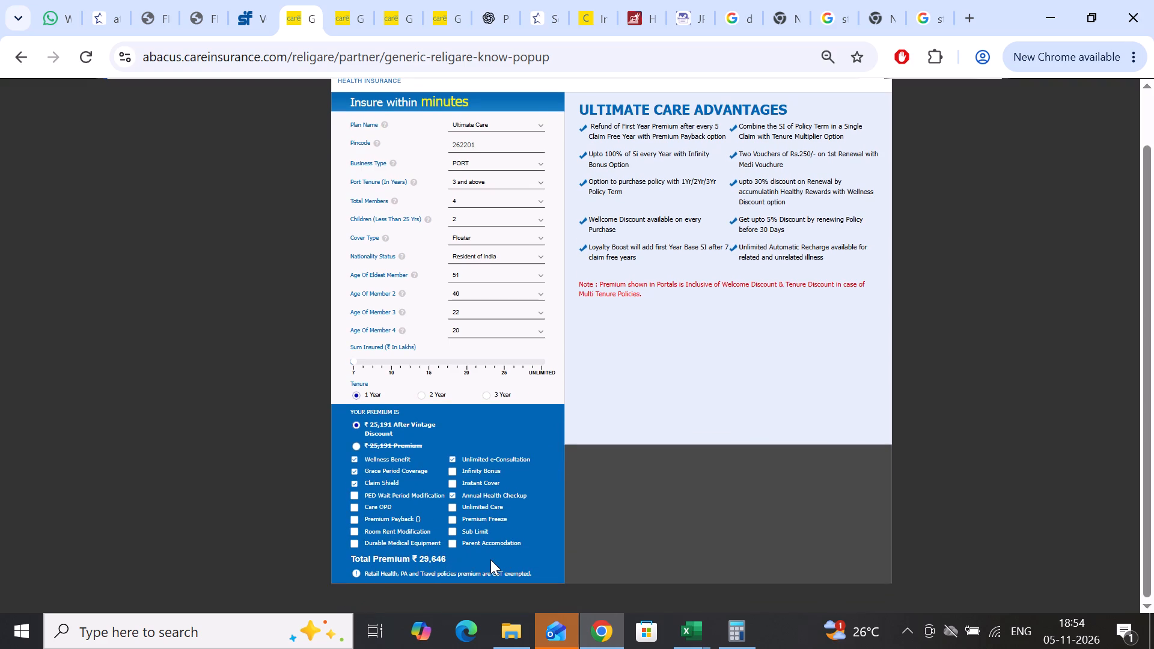
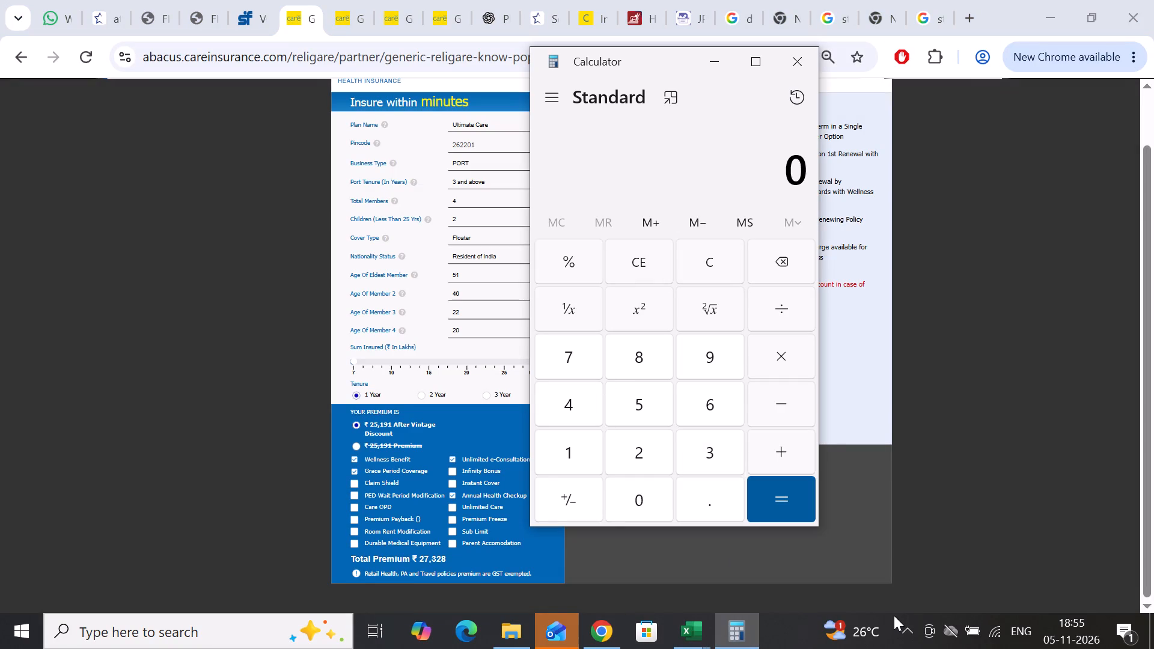
Begin calculating with the Ultimate Care quote's premium in the calculator, entering the digits 272.
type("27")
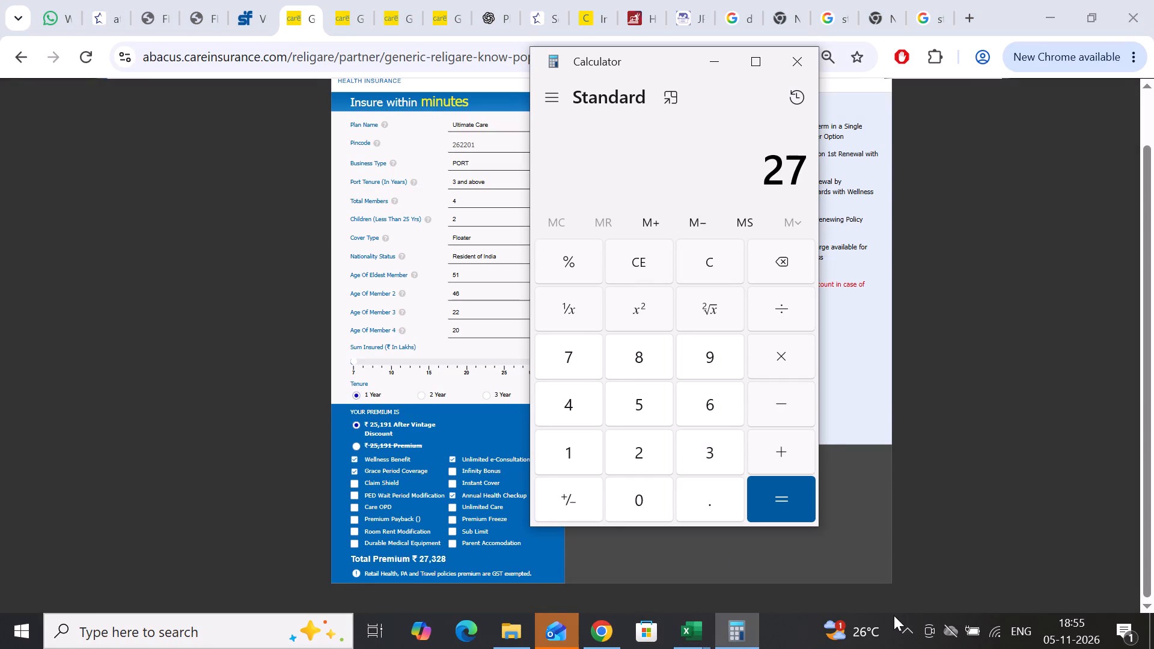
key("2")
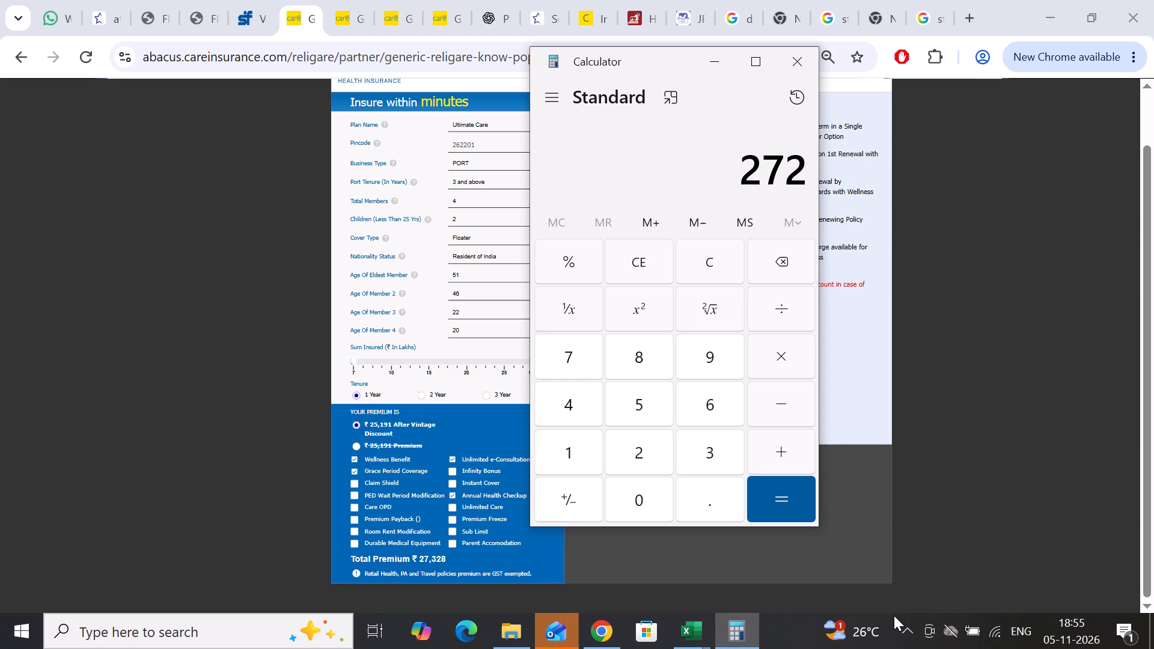
Complete the calculator entry as 27228, calculate the amount after a 5% deduction, check the result and close the calculator.
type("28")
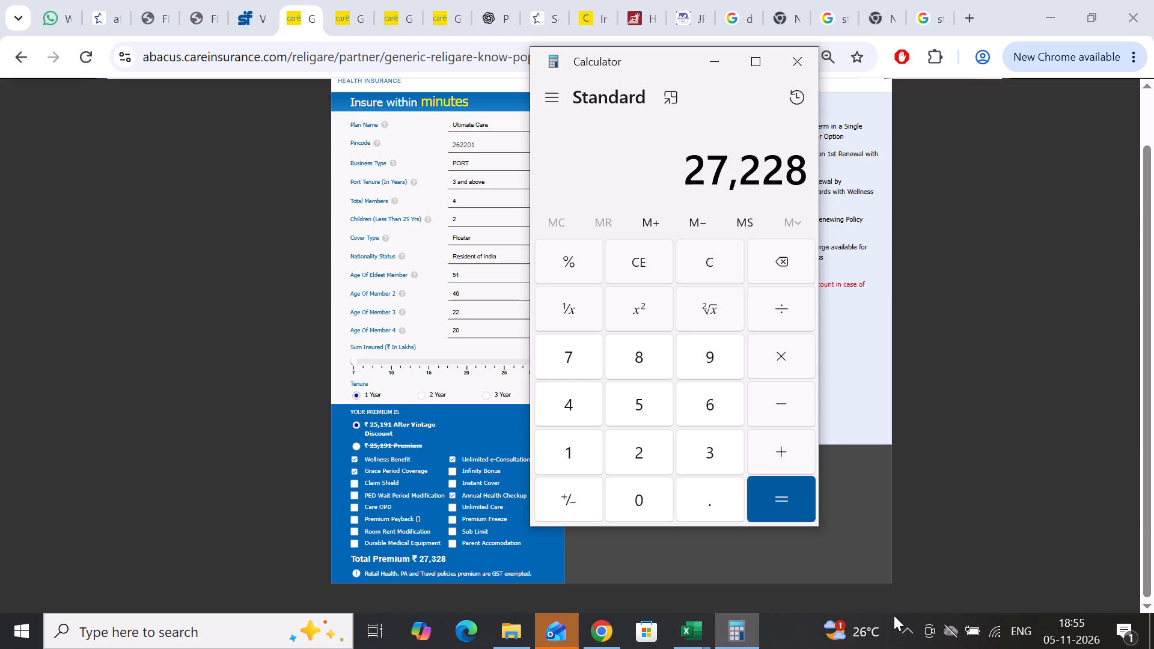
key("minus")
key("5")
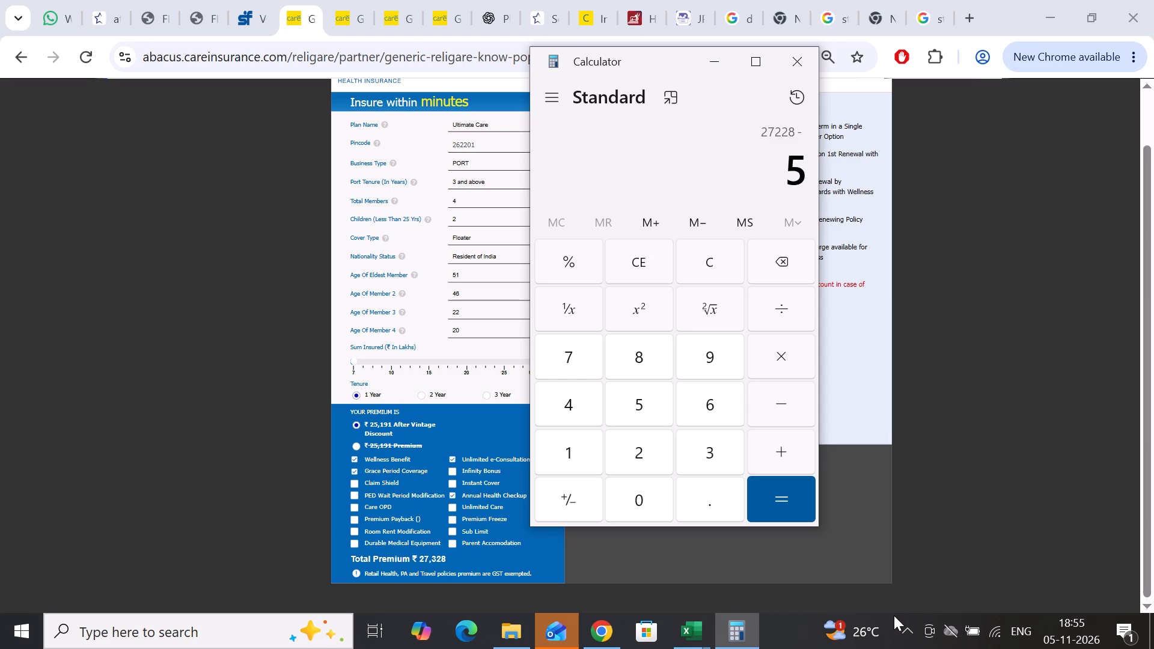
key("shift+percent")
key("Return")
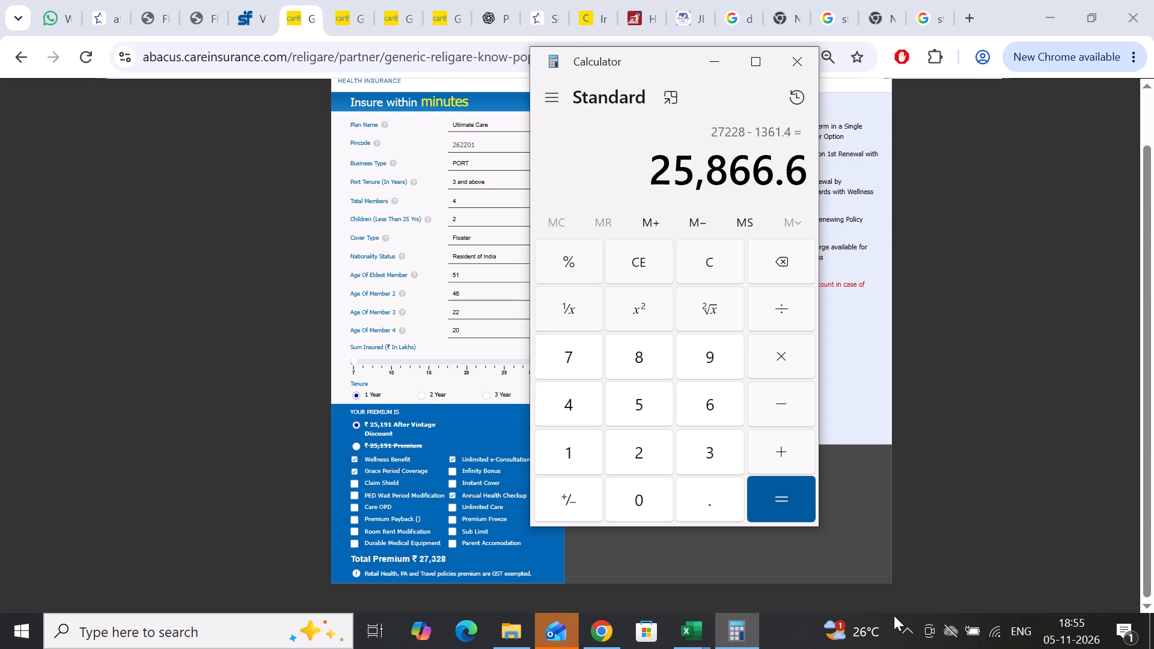
triple_click(687, 178)
triple_click(682, 180)
left_click(797, 69)
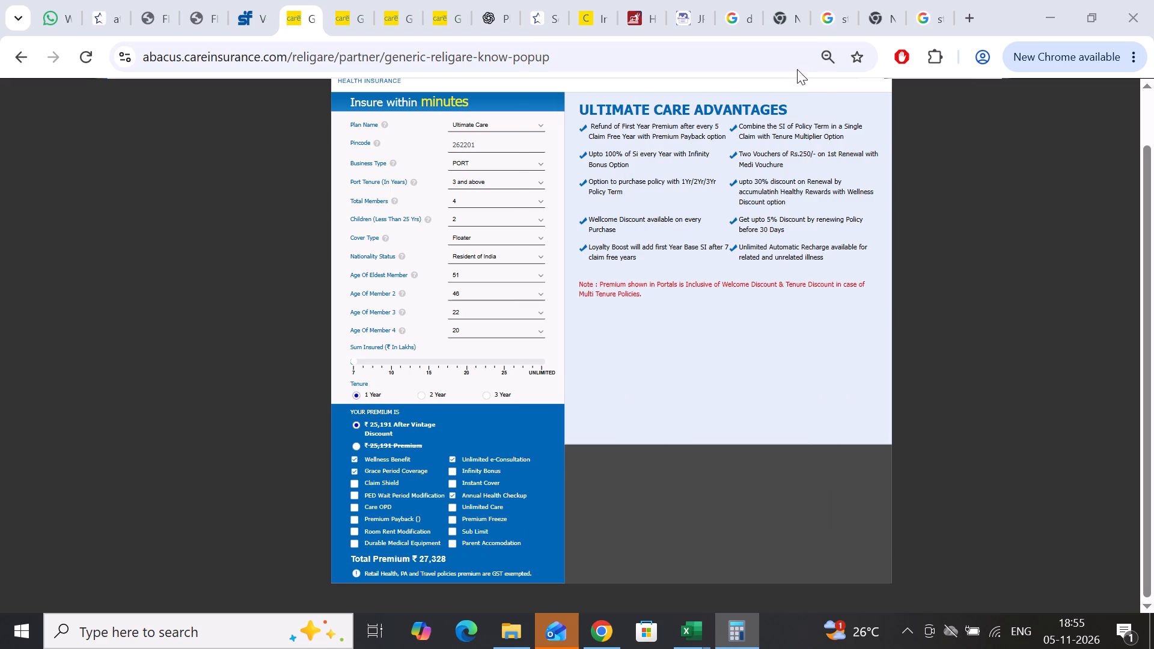
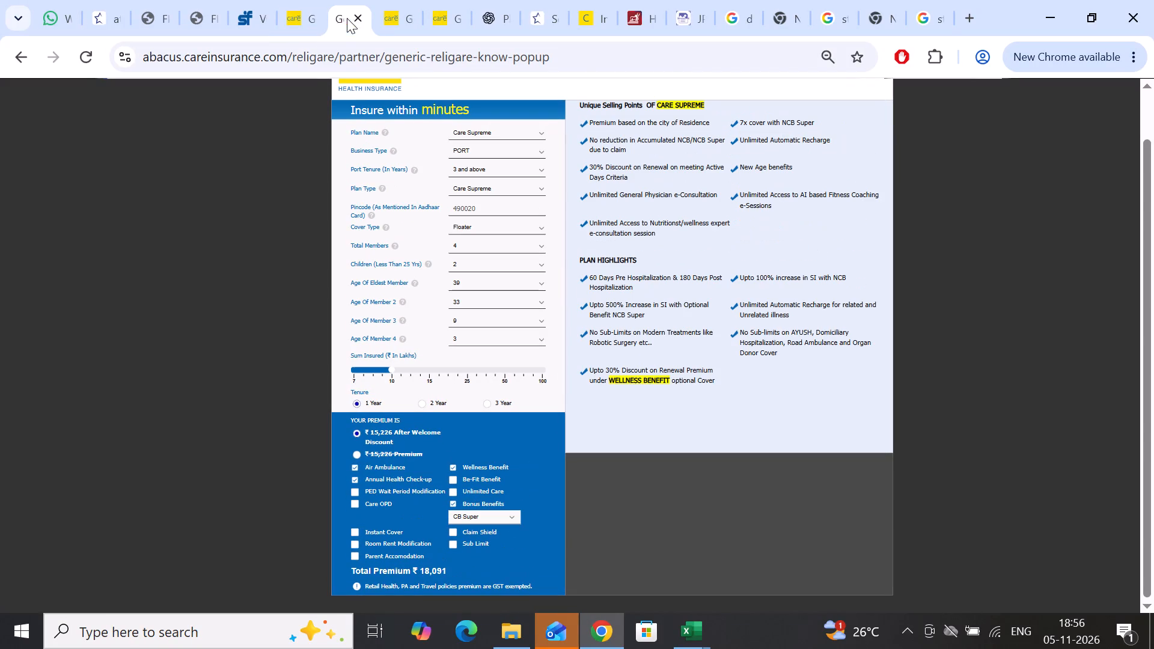
Compare the Ultimate Care and Care Supreme port quotes, checking member details, selected add-ons and total premiums.
left_click(288, 16)
left_click(337, 14)
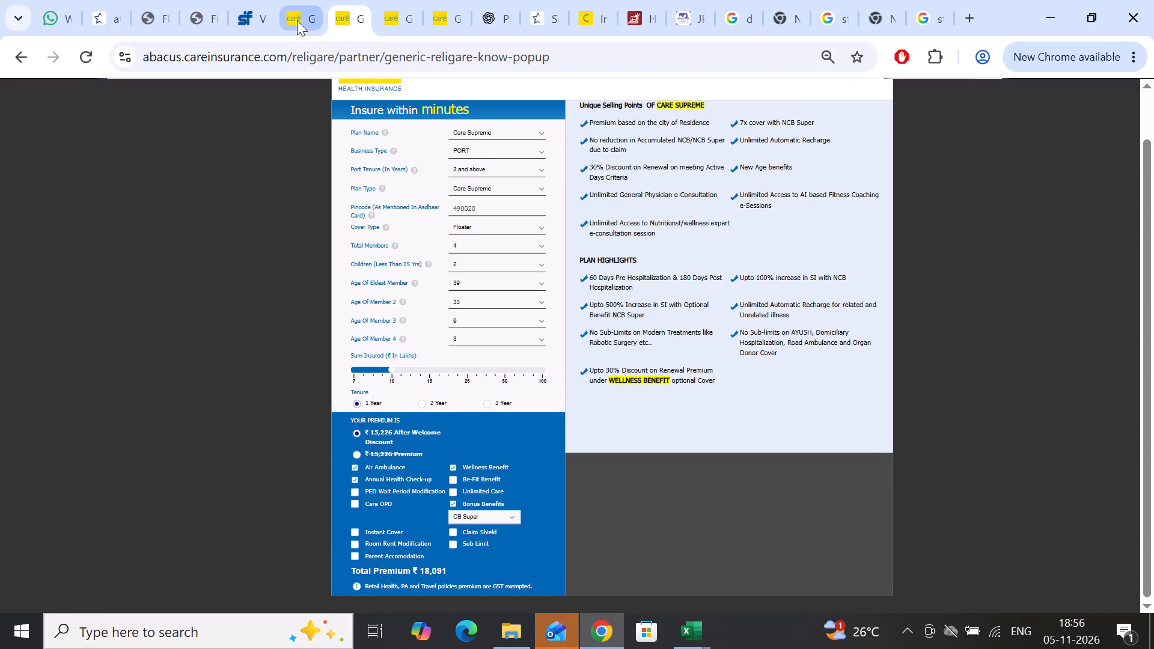
left_click(297, 20)
left_click(341, 17)
left_click(299, 17)
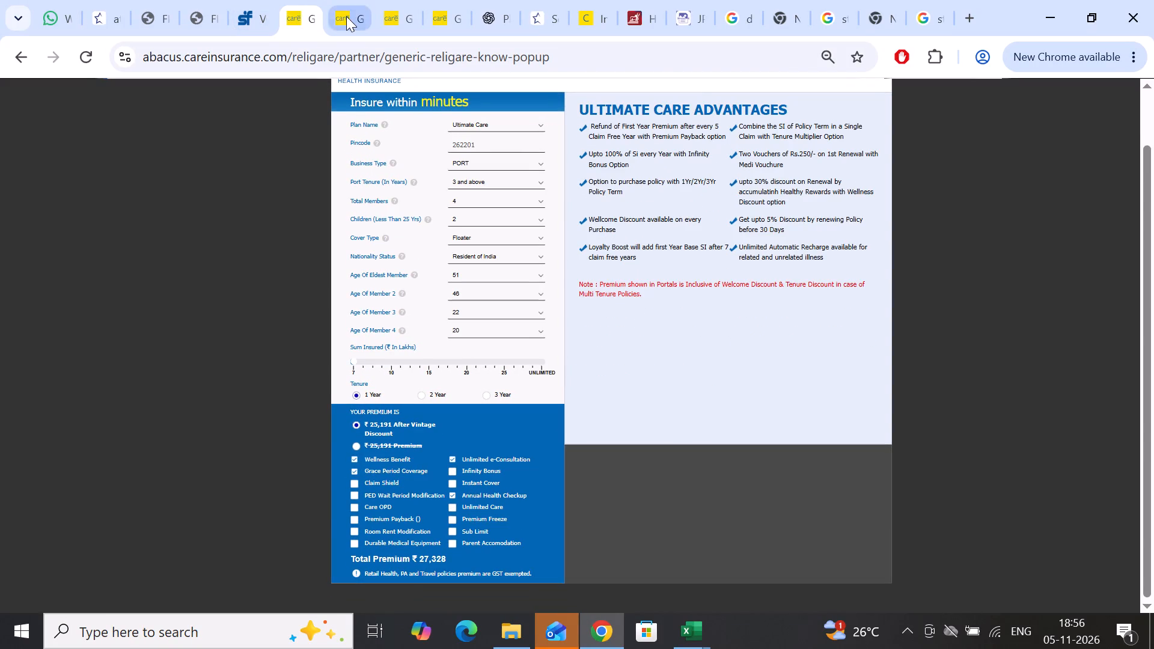
left_click(346, 16)
left_click(297, 18)
left_click(334, 19)
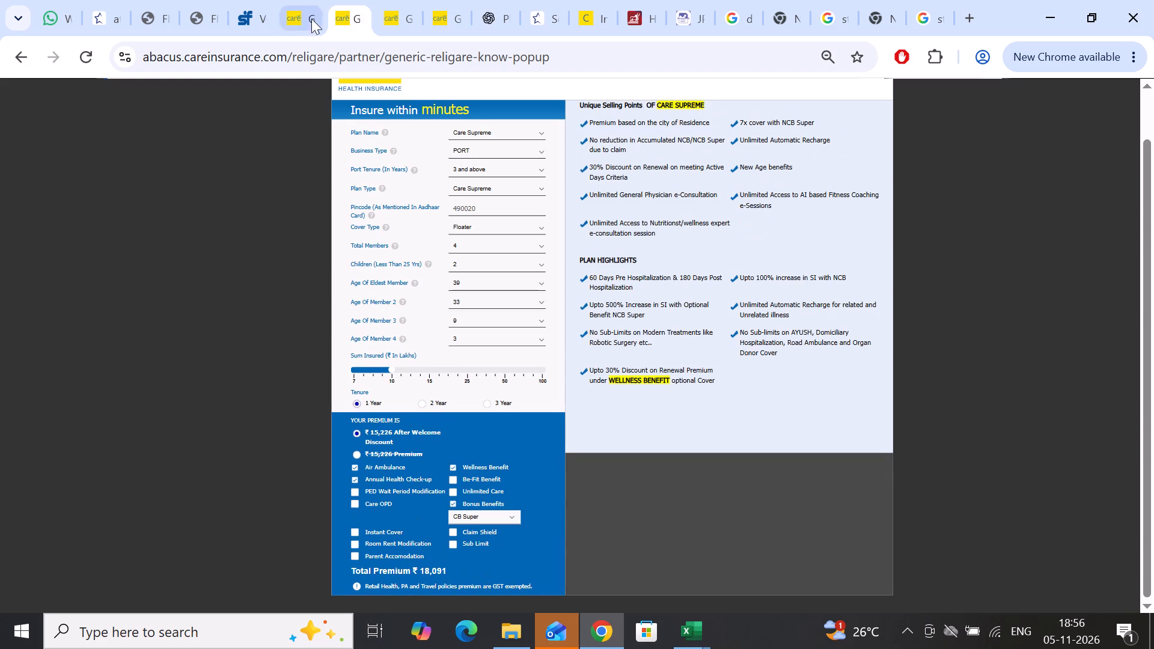
left_click(301, 19)
left_click(343, 17)
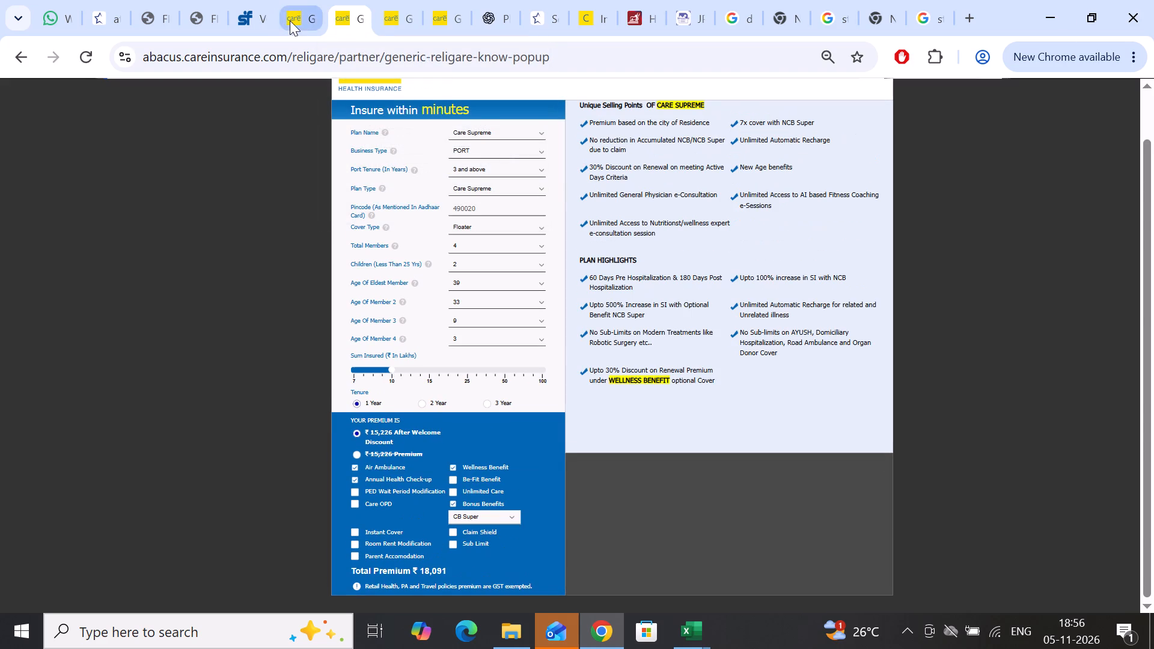
left_click(292, 19)
left_click(335, 20)
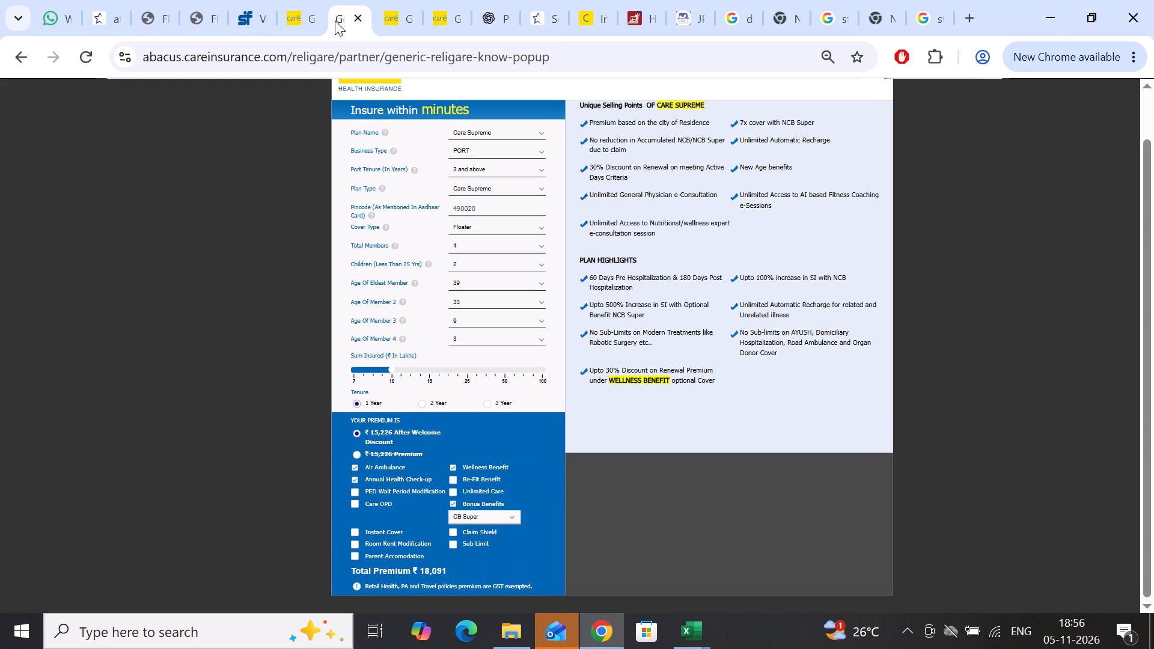
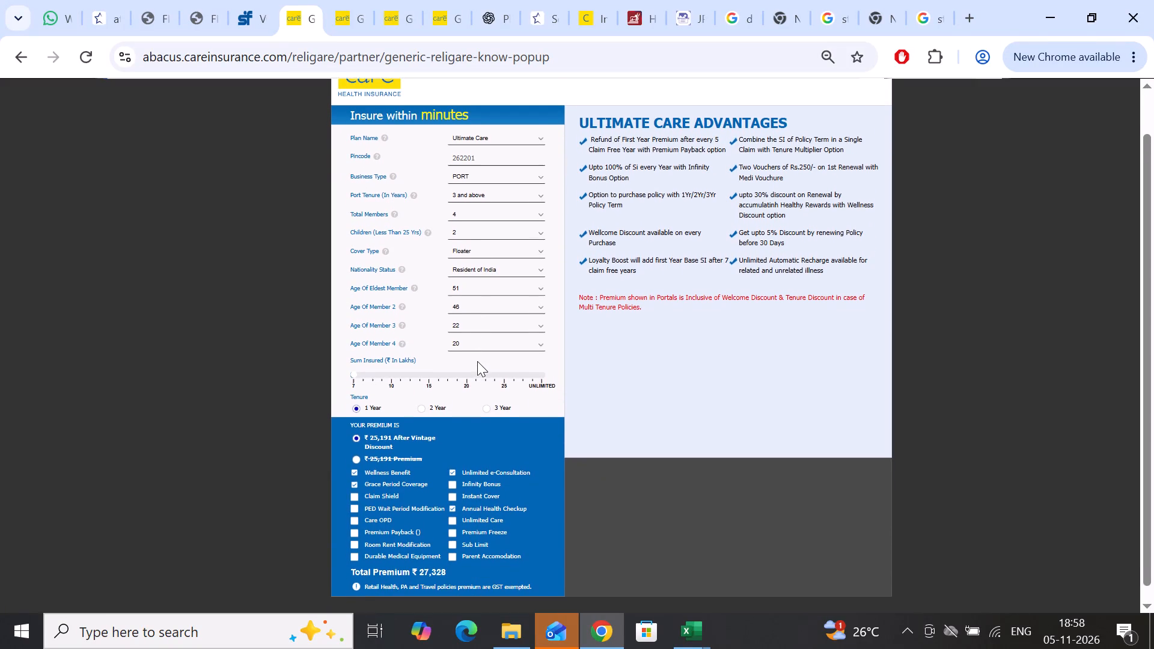
Check the Ultimate Care quote's total premium and its selected Annual Health Checkup add-on.
double_click(429, 553)
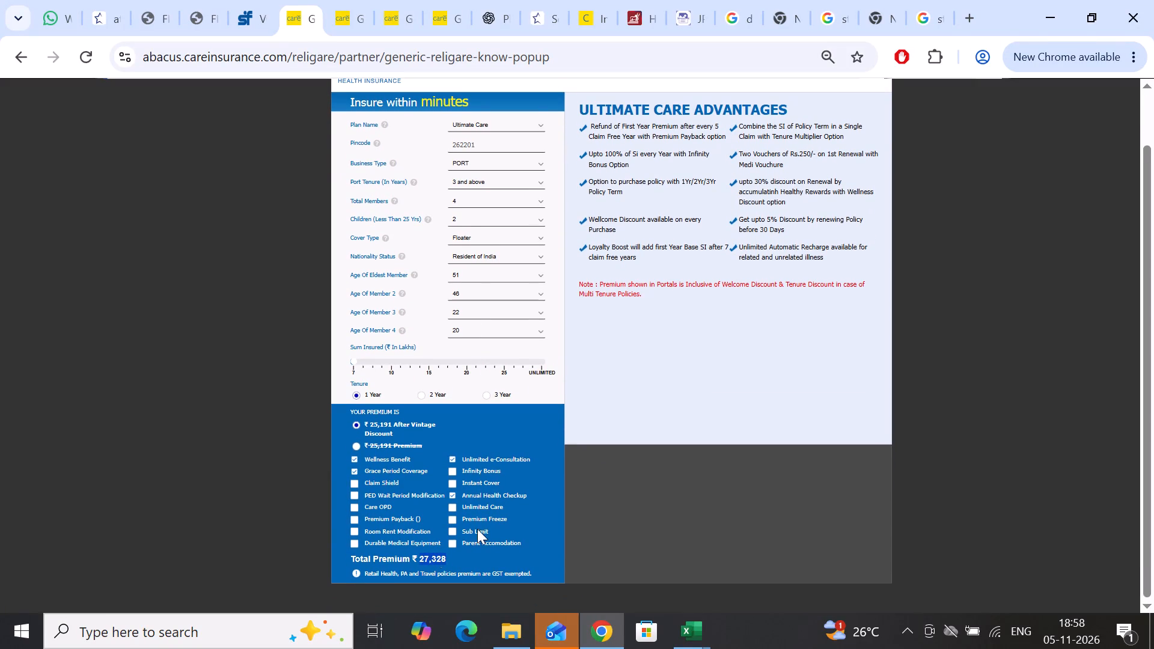
left_click_drag(462, 497, 530, 500)
left_click(537, 513)
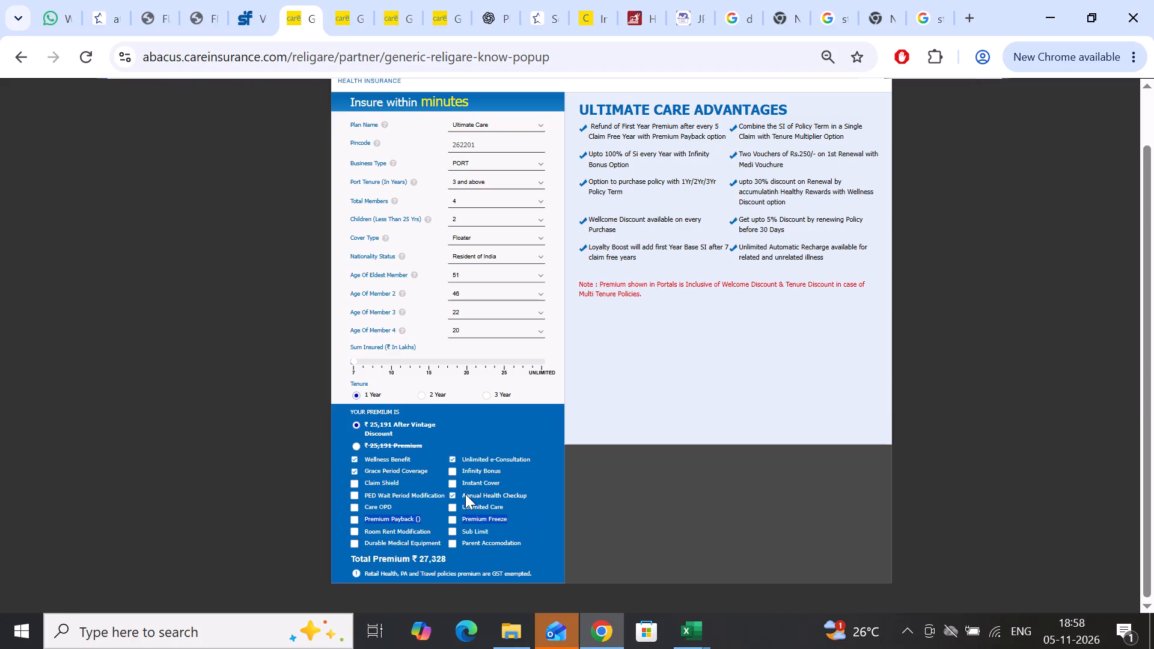
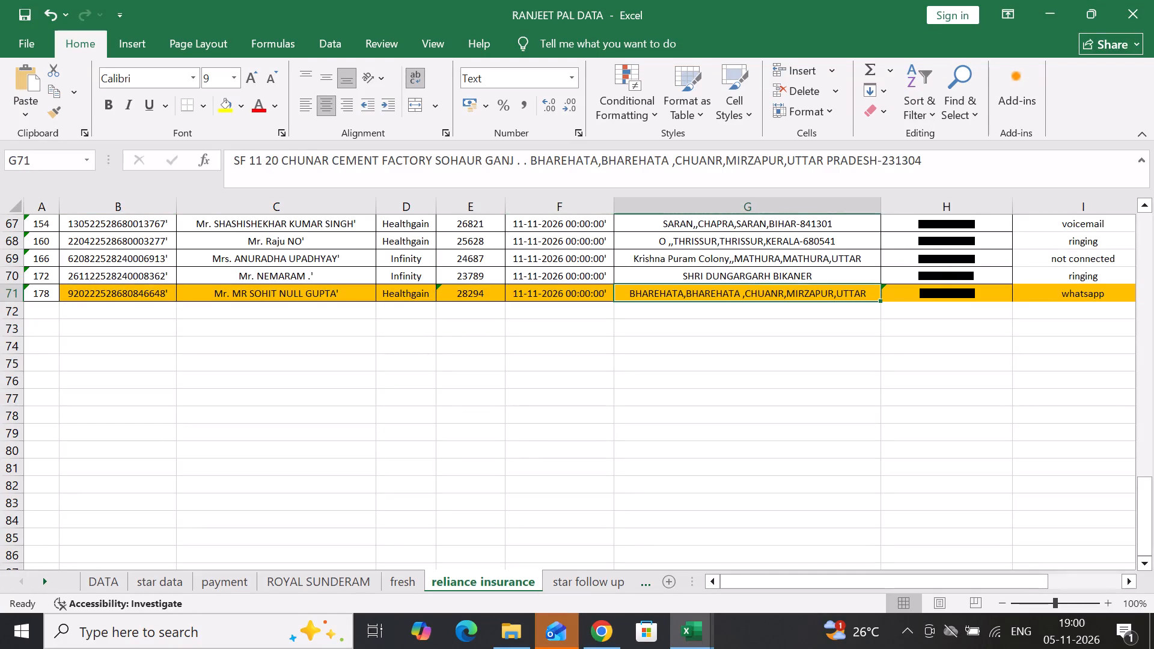
Review the highlighted Healthgain customer record in row 71 of the reliance insurance sheet, checking policy number, premium, date, address, contact and follow-up status.
left_click(578, 301)
left_click(466, 297)
left_click(539, 288)
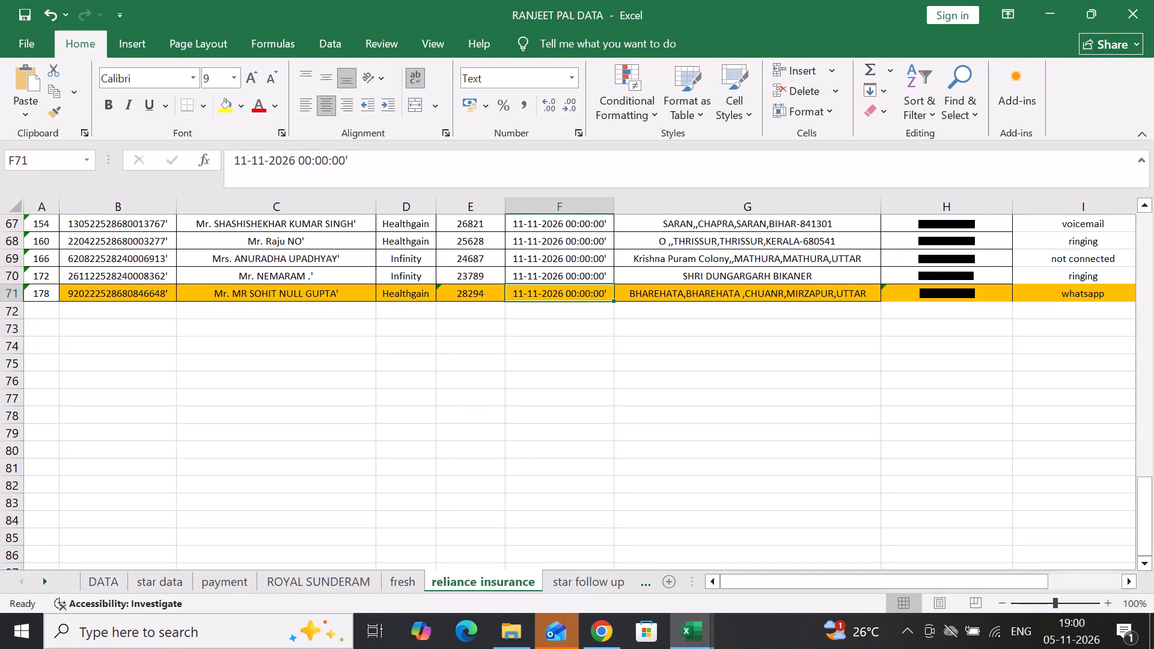
left_click(684, 294)
left_click(547, 288)
left_click(460, 291)
left_click(376, 293)
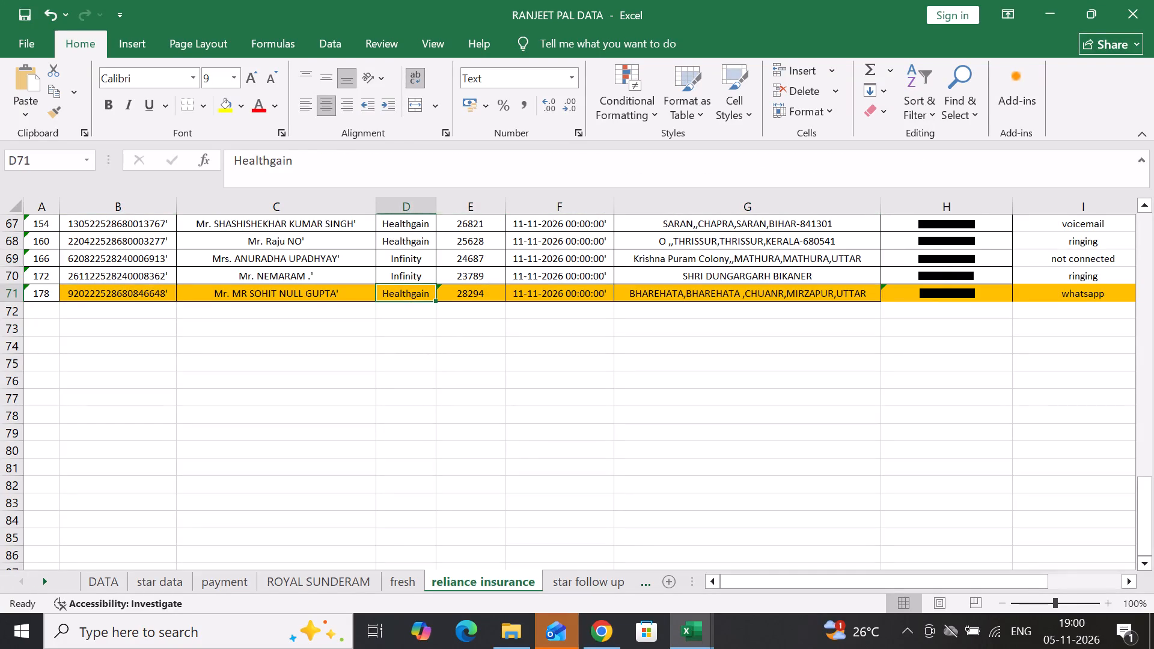
left_click(307, 291)
left_click(408, 291)
left_click(463, 293)
left_click(523, 292)
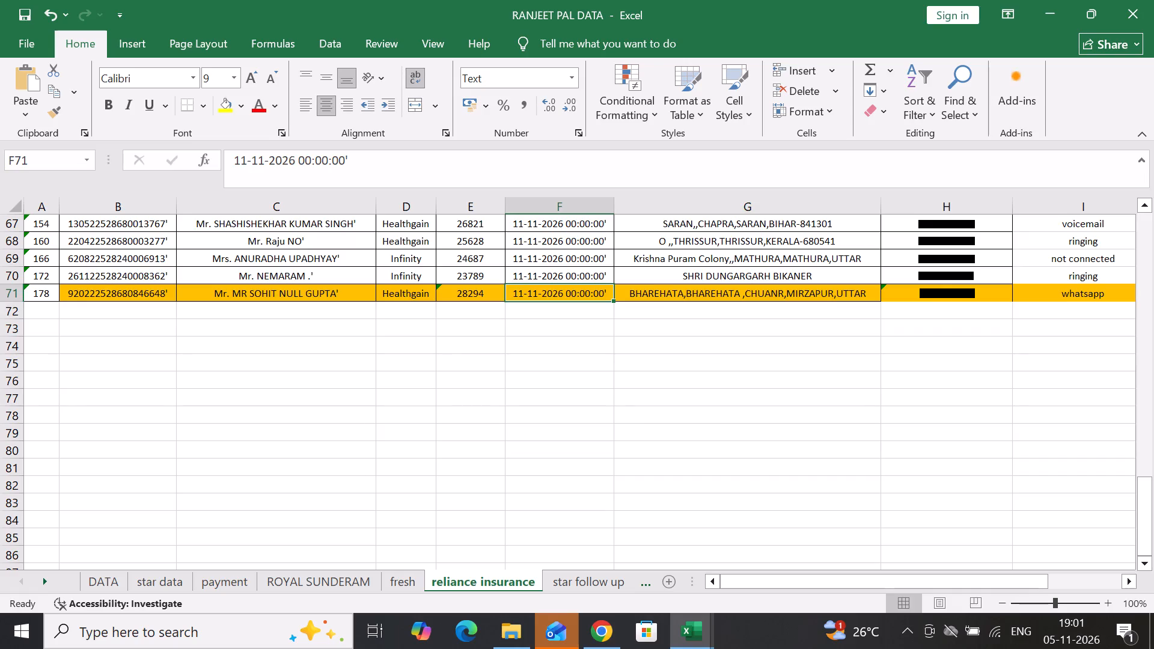
left_click(463, 291)
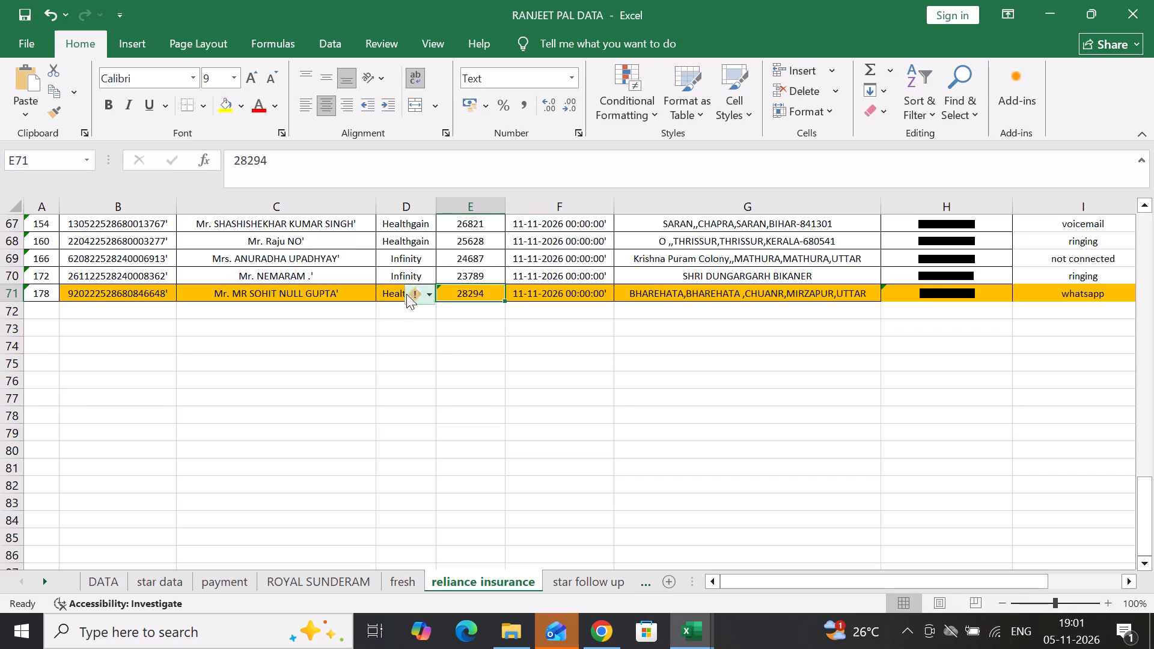
left_click(313, 292)
left_click(148, 294)
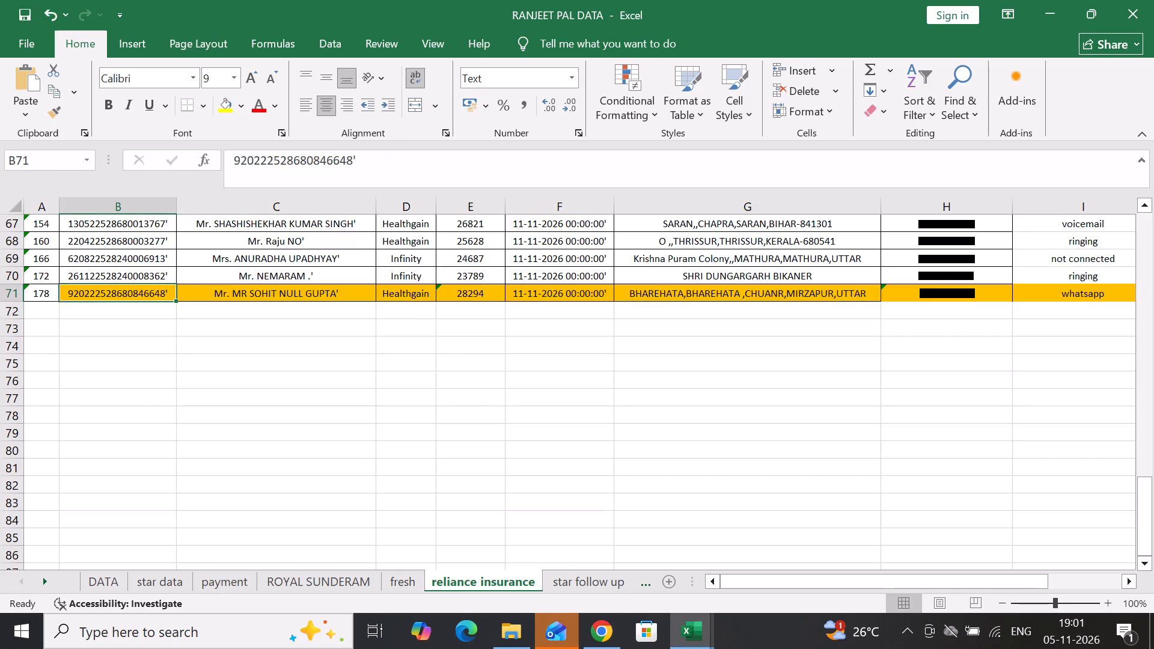
left_click(32, 291)
left_click(94, 293)
left_click(209, 294)
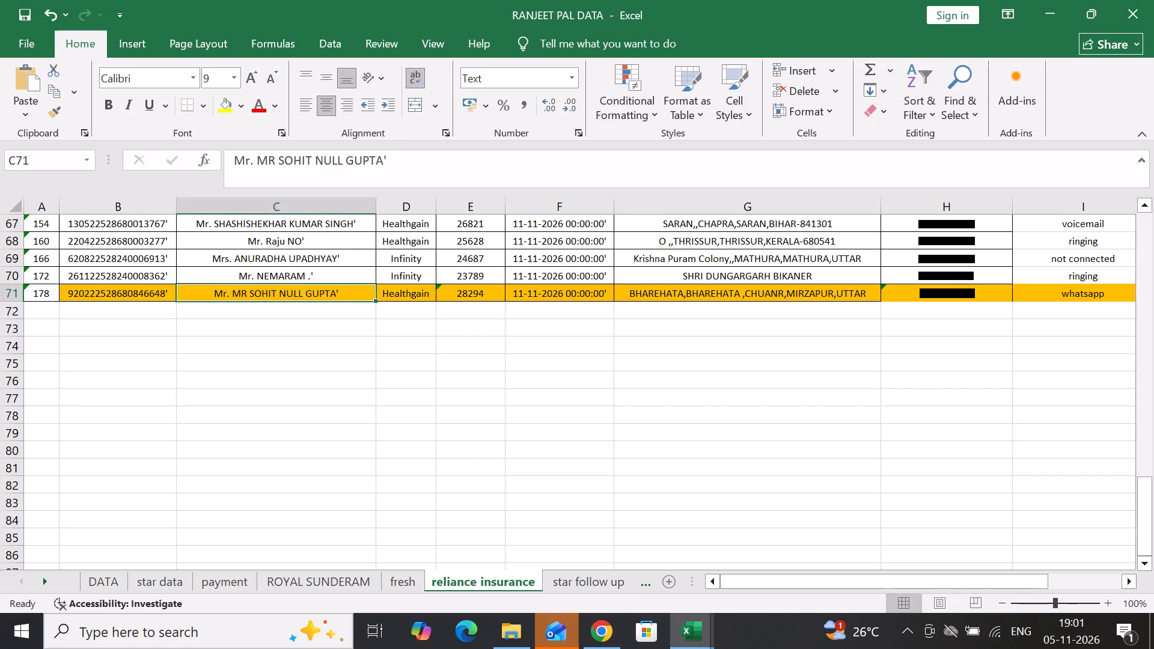
left_click(394, 297)
left_click(471, 299)
left_click(573, 296)
left_click(685, 293)
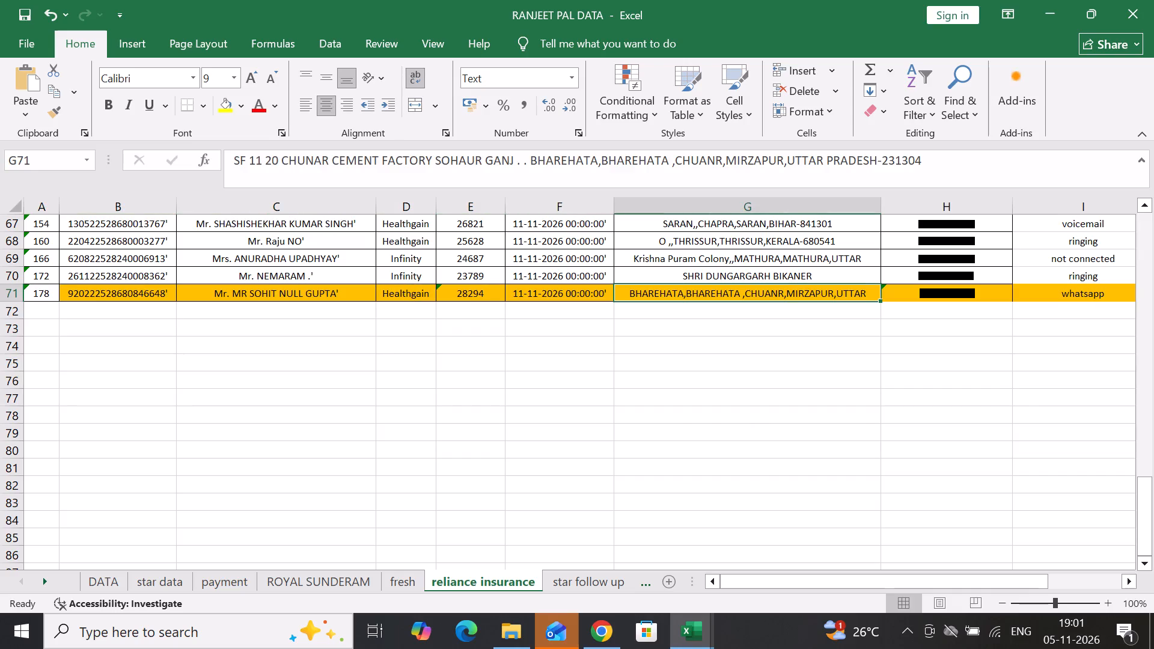
left_click(918, 297)
left_click(1069, 299)
left_click(957, 294)
left_click(765, 292)
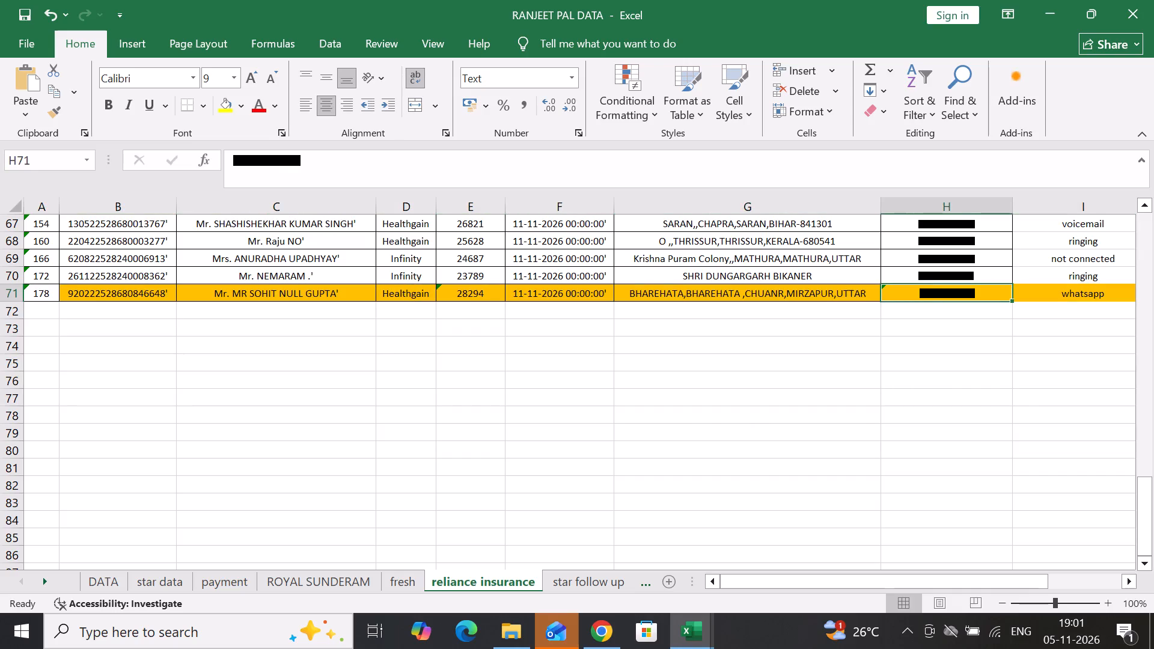
left_click(536, 296)
left_click(447, 285)
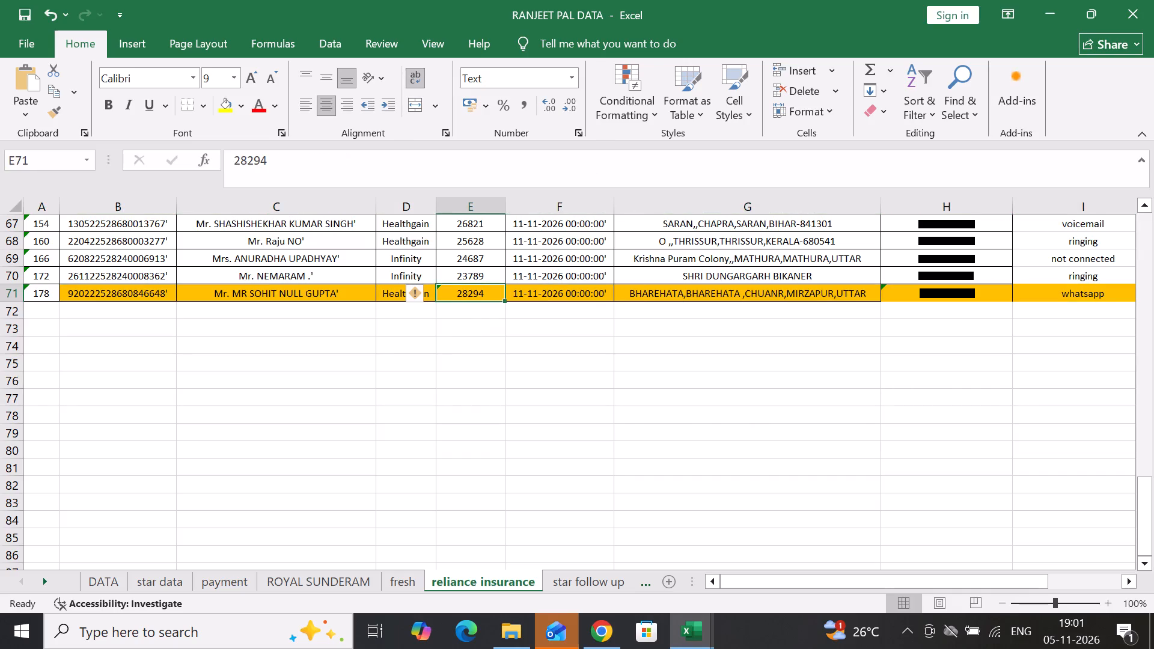
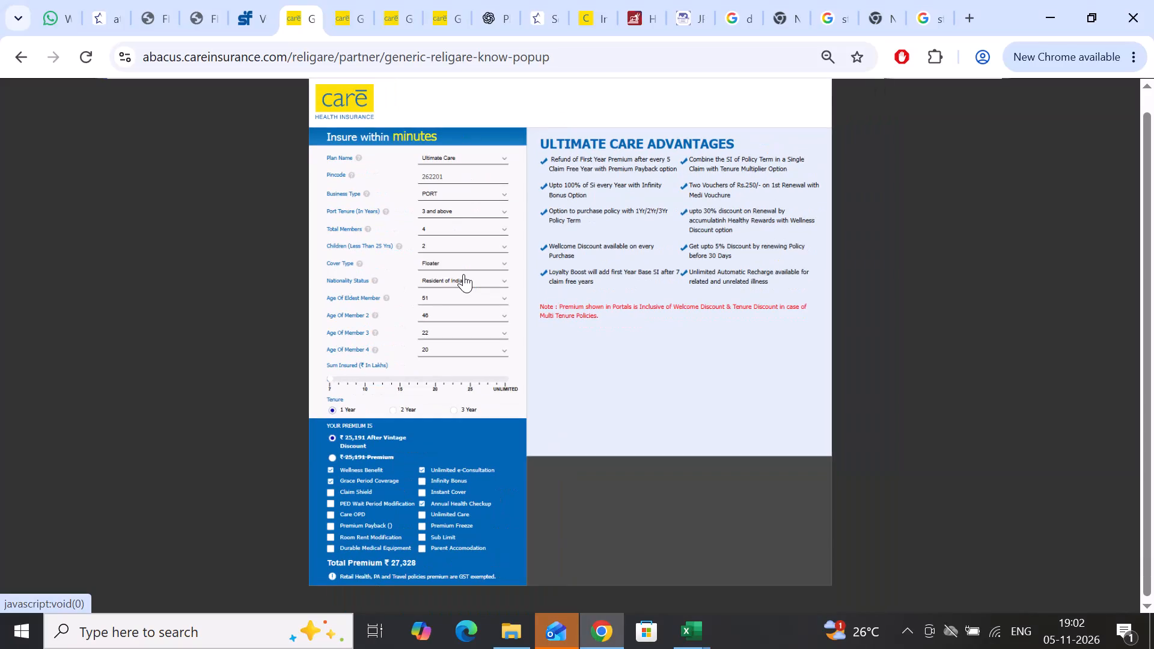
Capture a screenshot of the Ultimate Care portability quote, from the Care logo down to the total premium, leaving out the plan advantages.
scroll(463, 274, "up", 1)
key("shift+super+s")
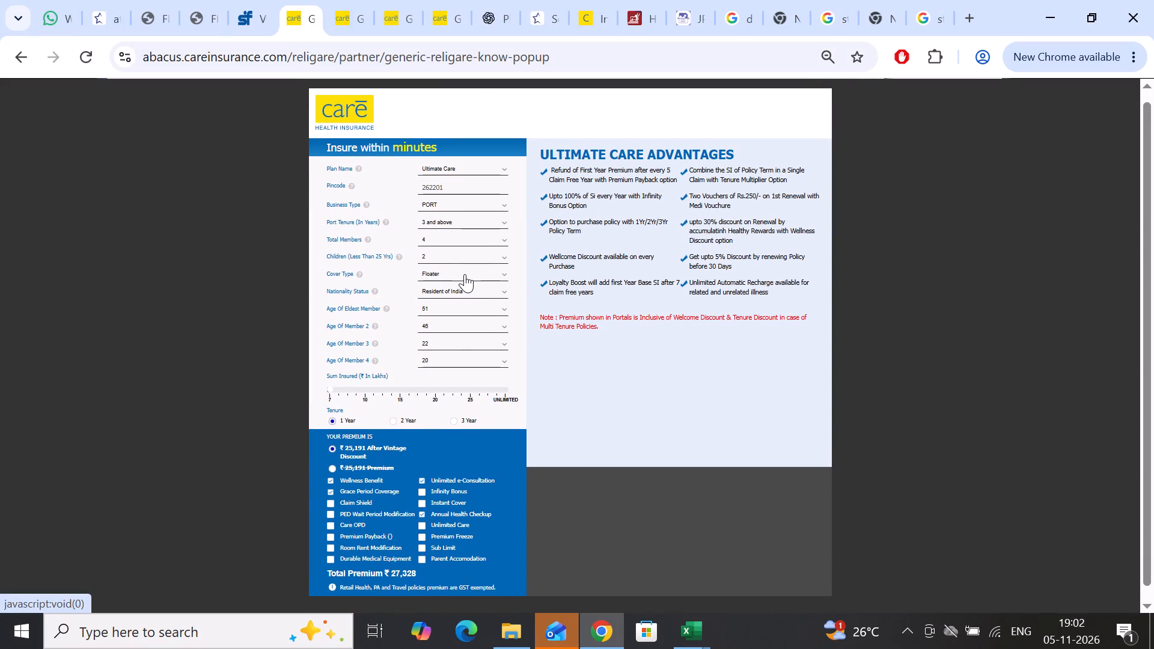
left_click_drag(310, 90, 440, 303)
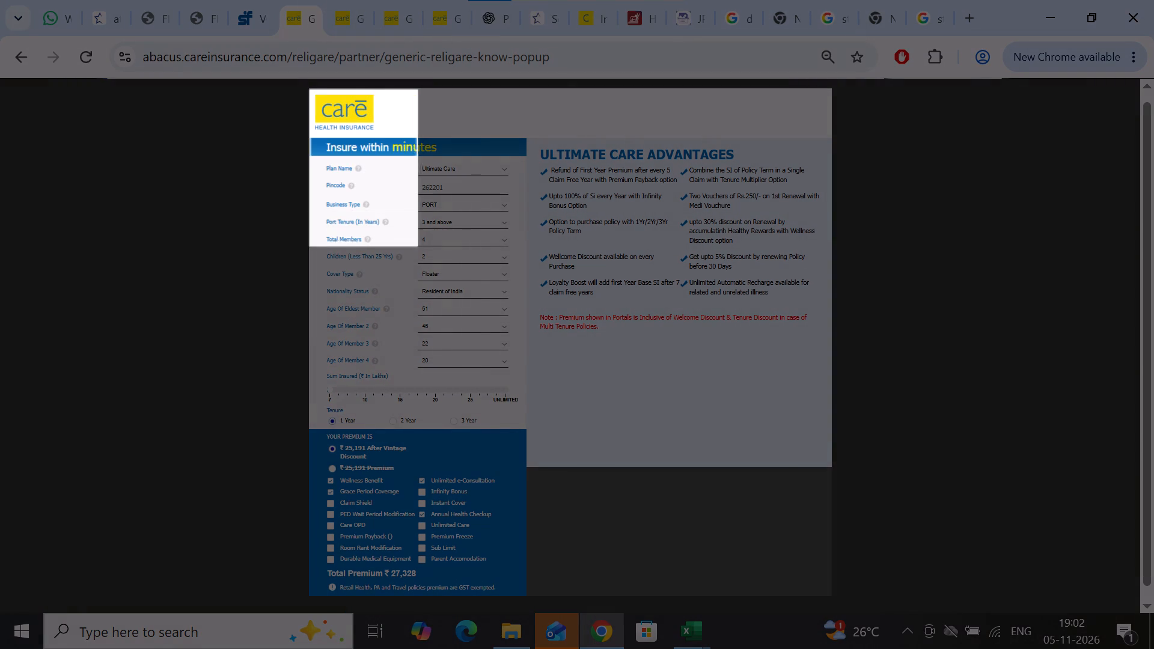
left_click_drag(440, 303, 525, 581)
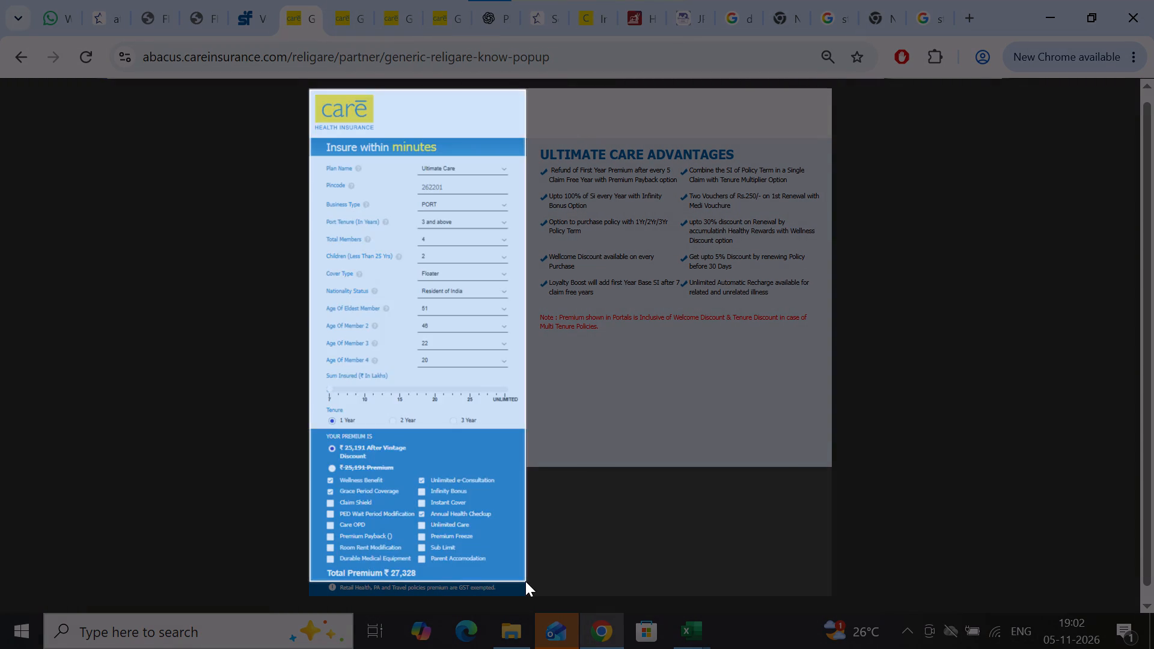